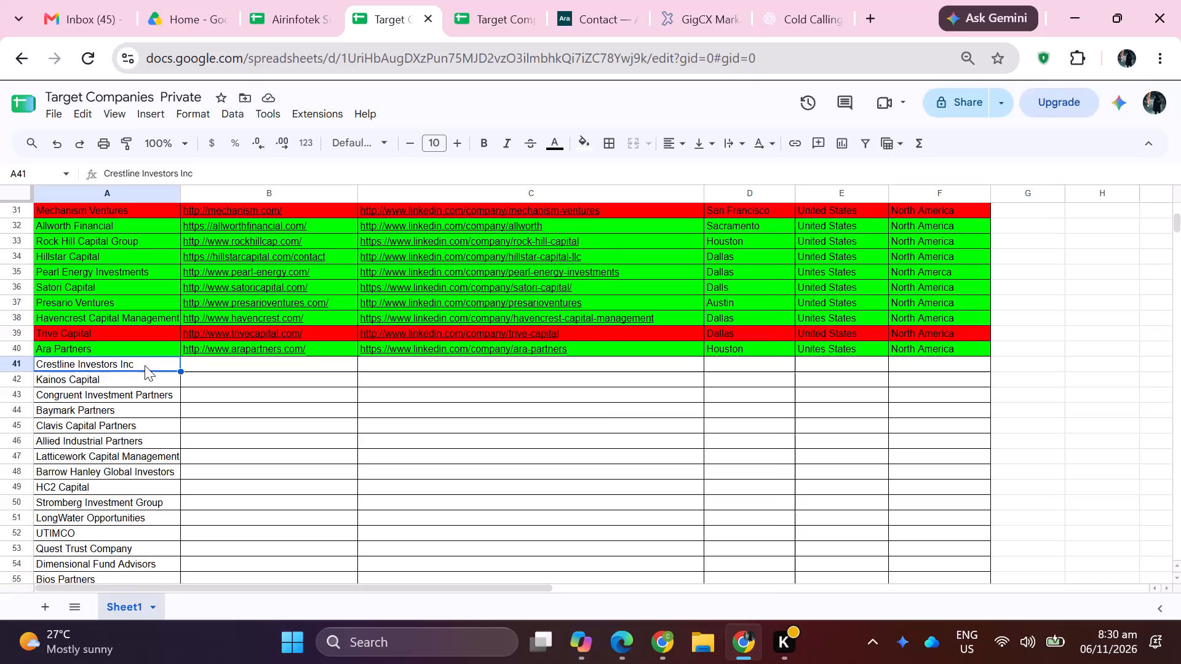
Open Crestline Investors Inc's website in place of the Ara Partners page, using the link in the Target Companies Private Equity Companies list.
left_click(499, 11)
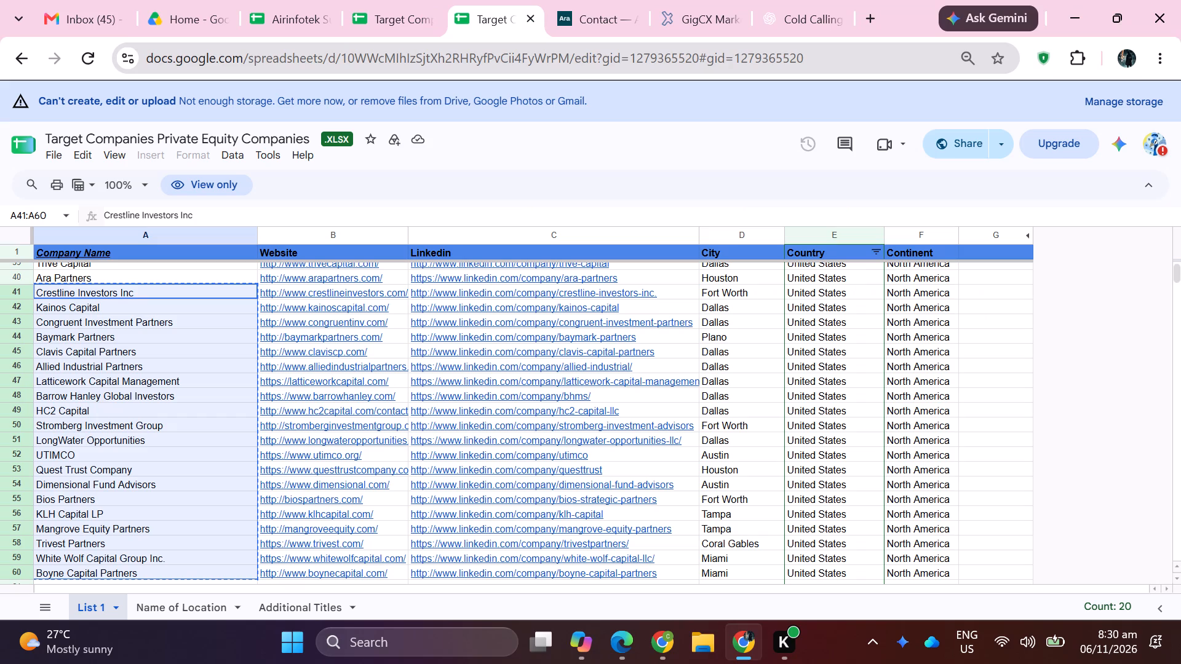
left_click(370, 308)
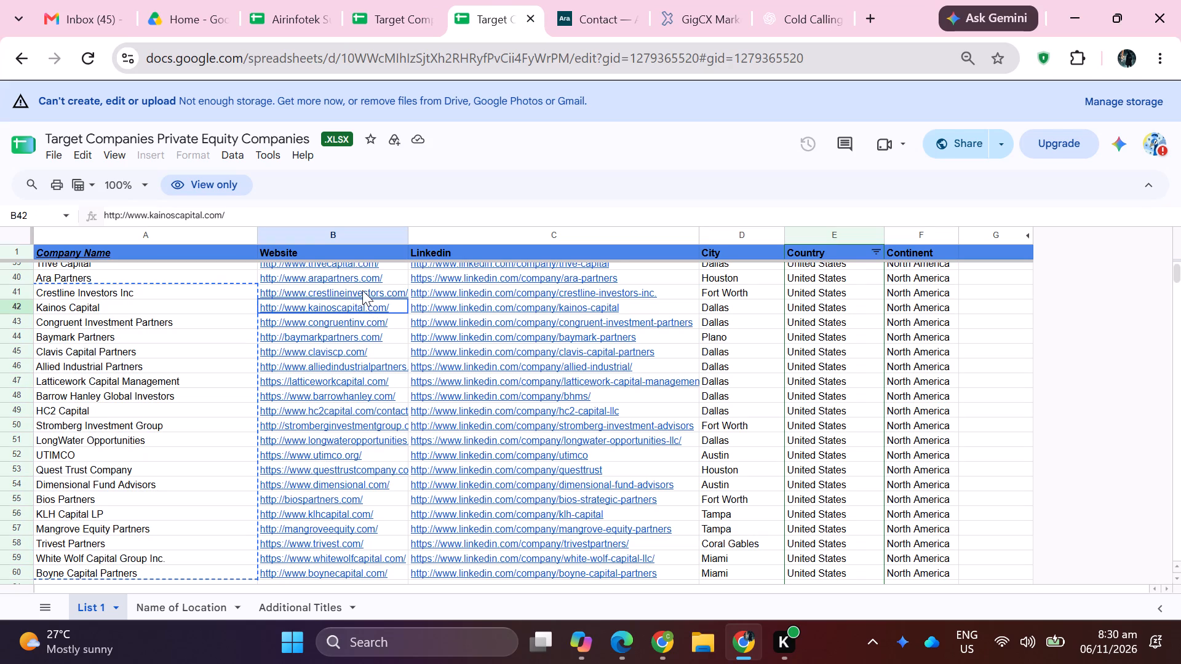
left_click(352, 286)
left_click(400, 0)
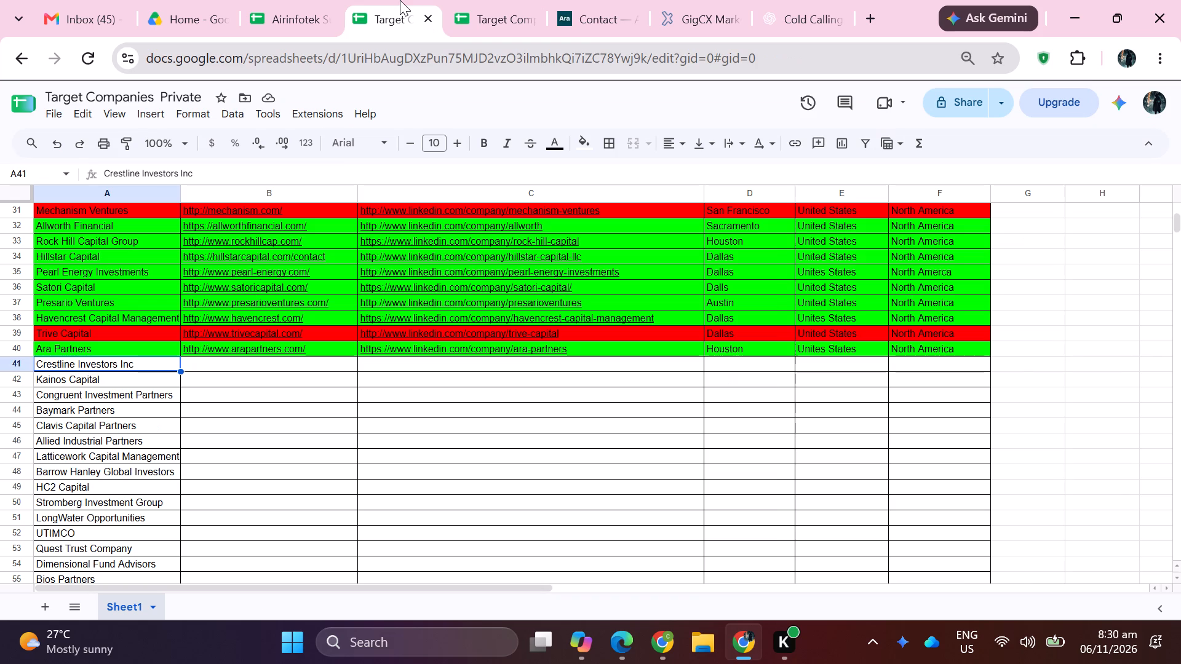
left_click(488, 0)
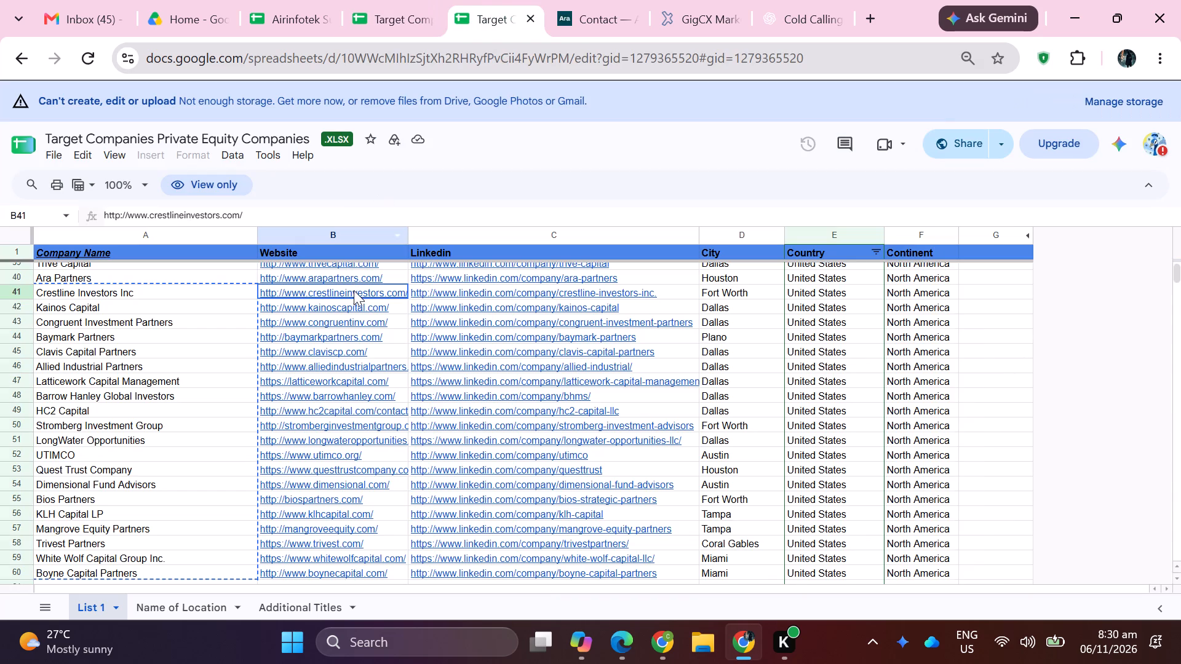
left_click(354, 290)
key("ctrl+c")
left_click(613, 0)
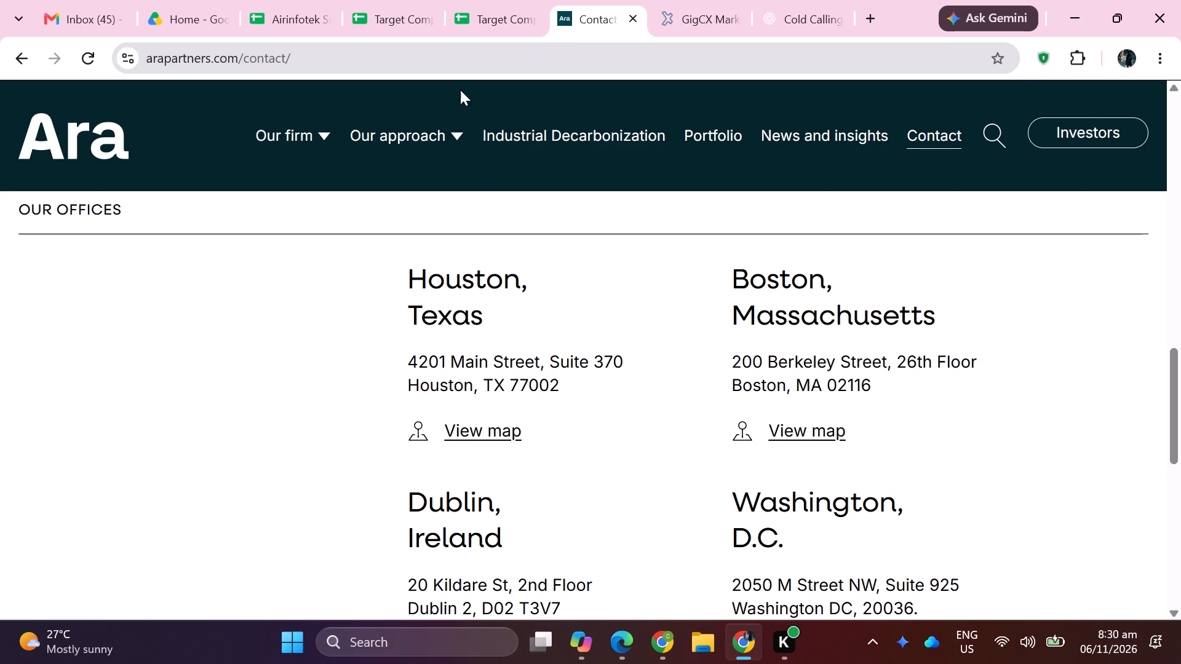
left_click(464, 55)
key("ctrl+v")
key("Return")
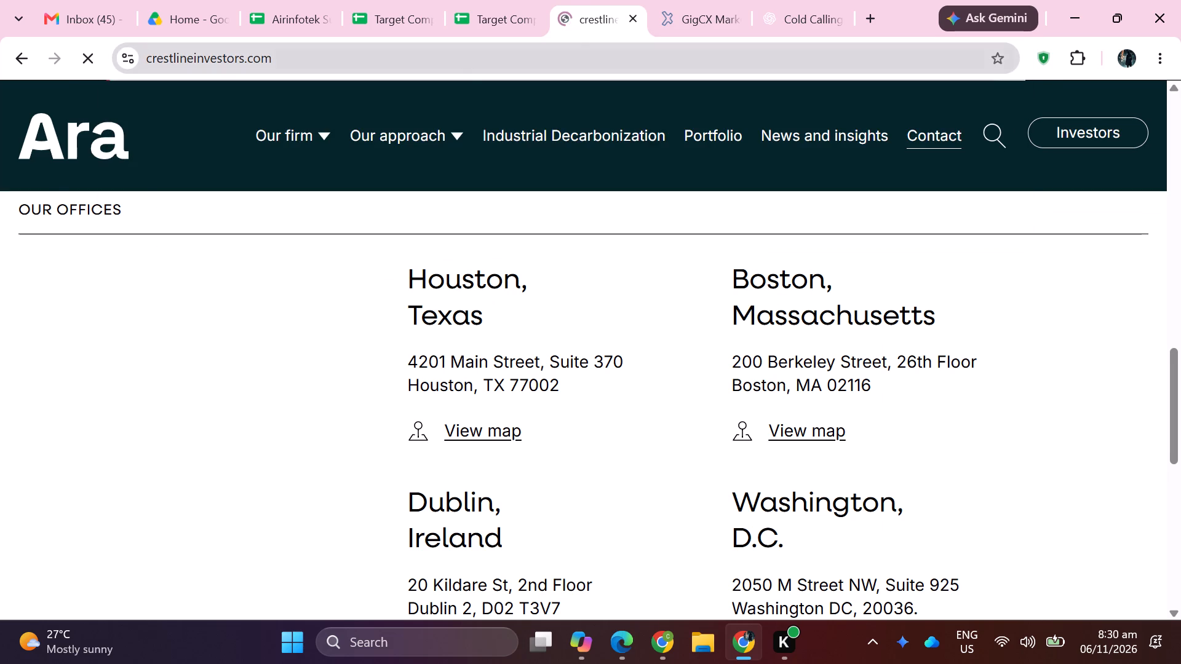
Look through the Crestline homepage at a reduced page zoom for its business platforms and company information.
left_click(1156, 61)
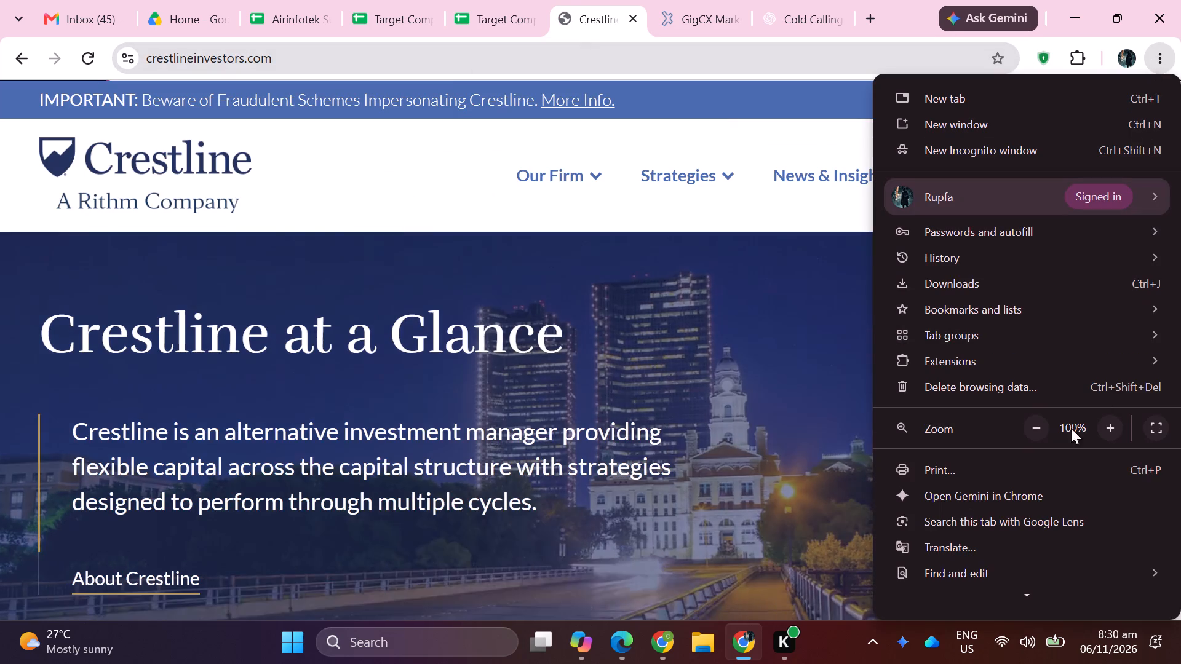
double_click(1022, 425)
left_click(389, 136)
scroll(589, 222, "down", 2)
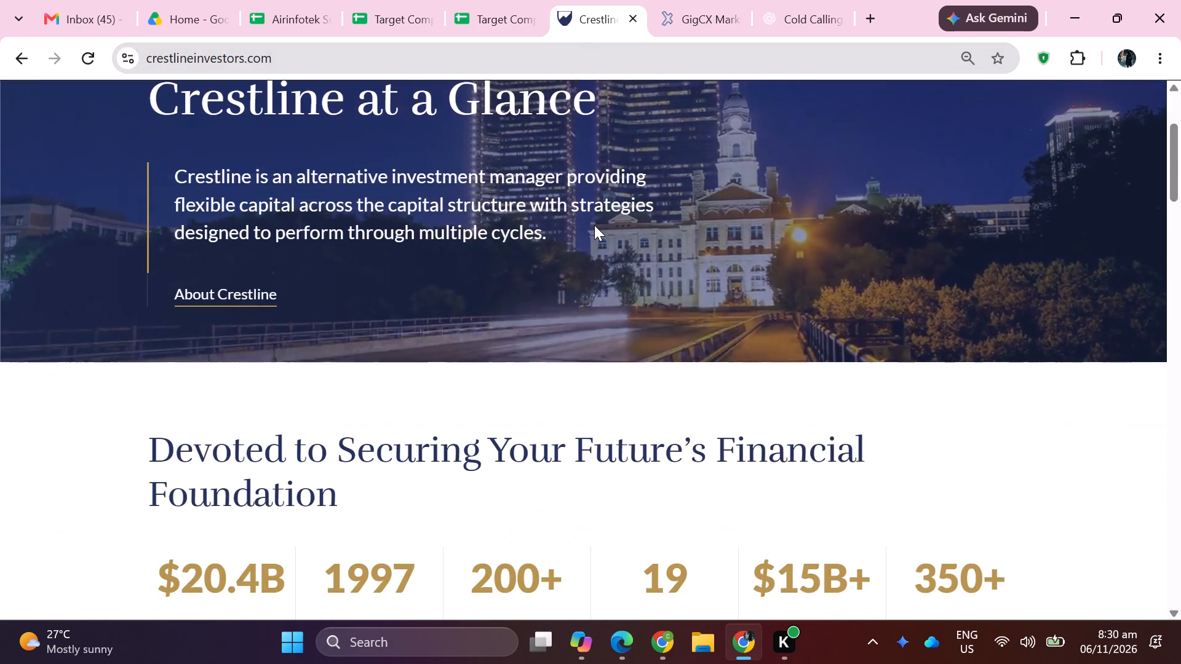
scroll(594, 225, "down", 7)
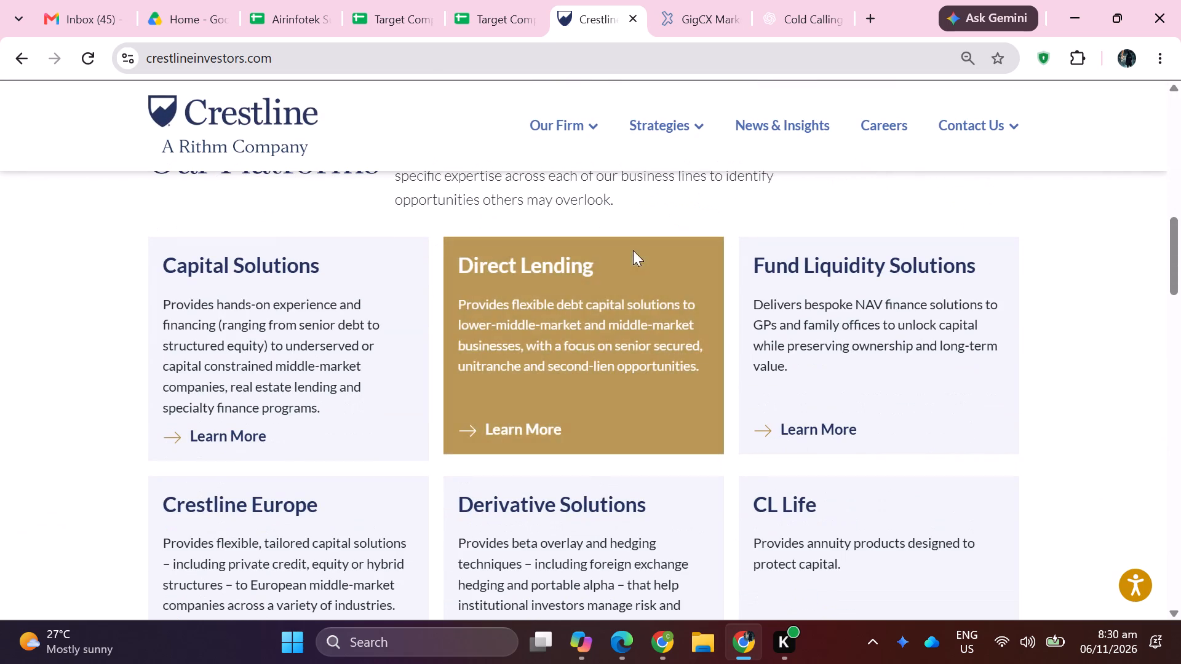
scroll(929, 325, "down", 4)
scroll(627, 405, "down", 2)
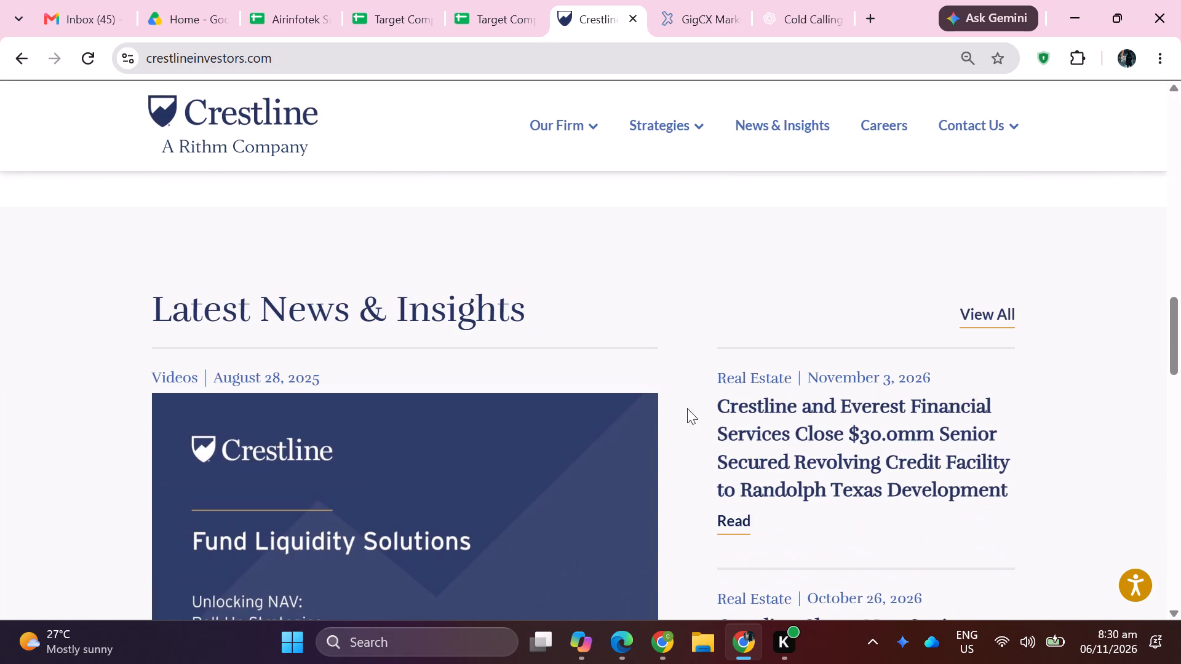
scroll(839, 172, "up", 1)
Open Crestline's Contact Us page and check its office locations section.
left_click(993, 127)
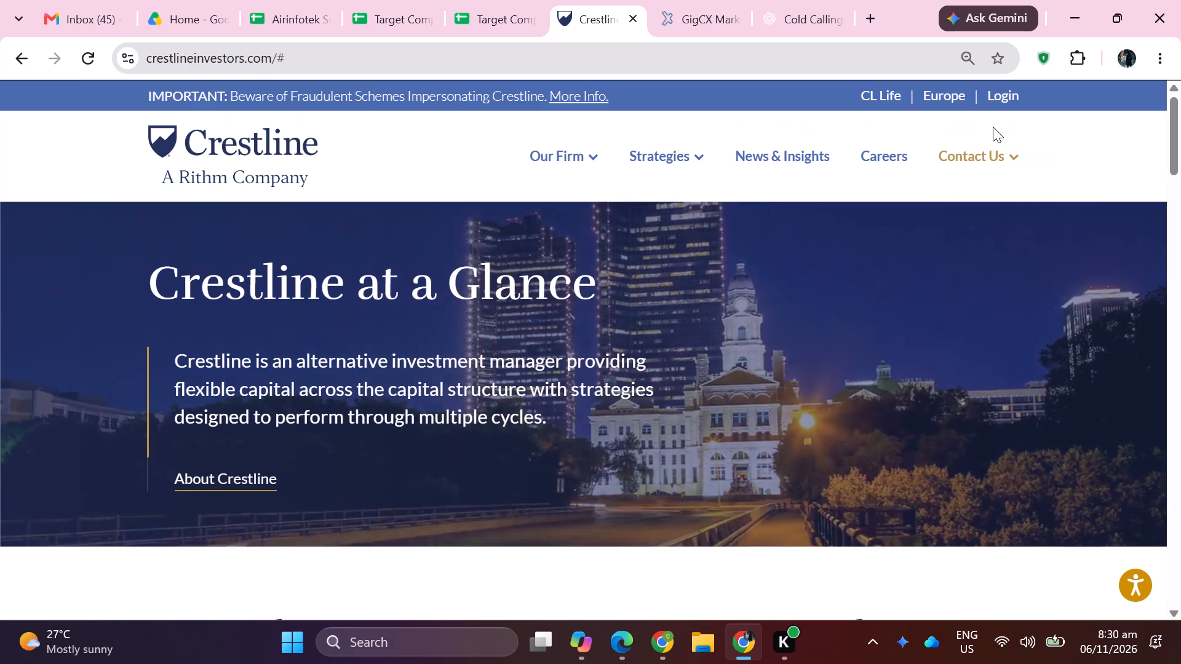
left_click(990, 149)
left_click(982, 255)
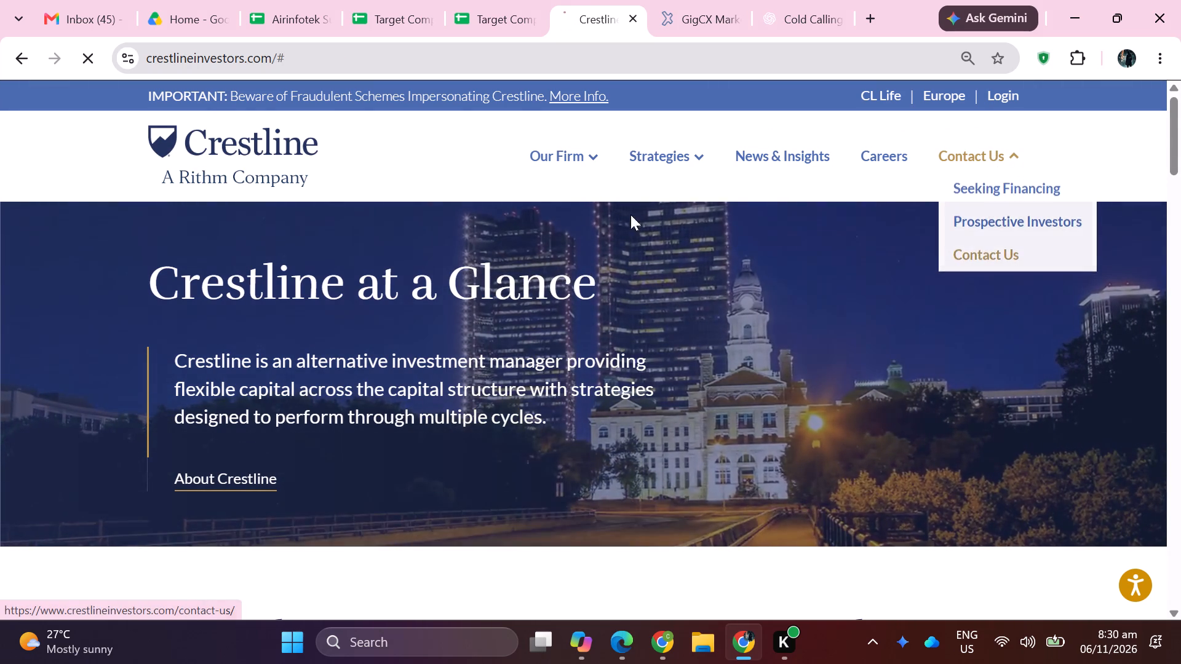
scroll(530, 301, "down", 6)
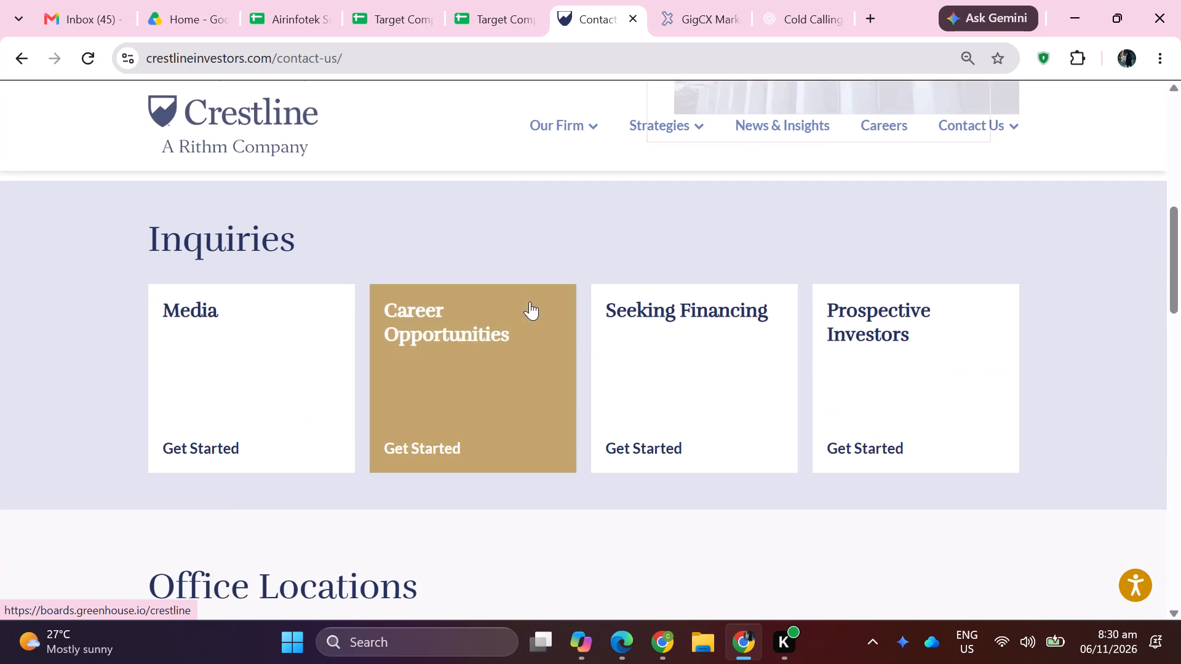
scroll(558, 302, "down", 4)
scroll(667, 329, "up", 3)
scroll(626, 319, "down", 4)
scroll(610, 247, "up", 5)
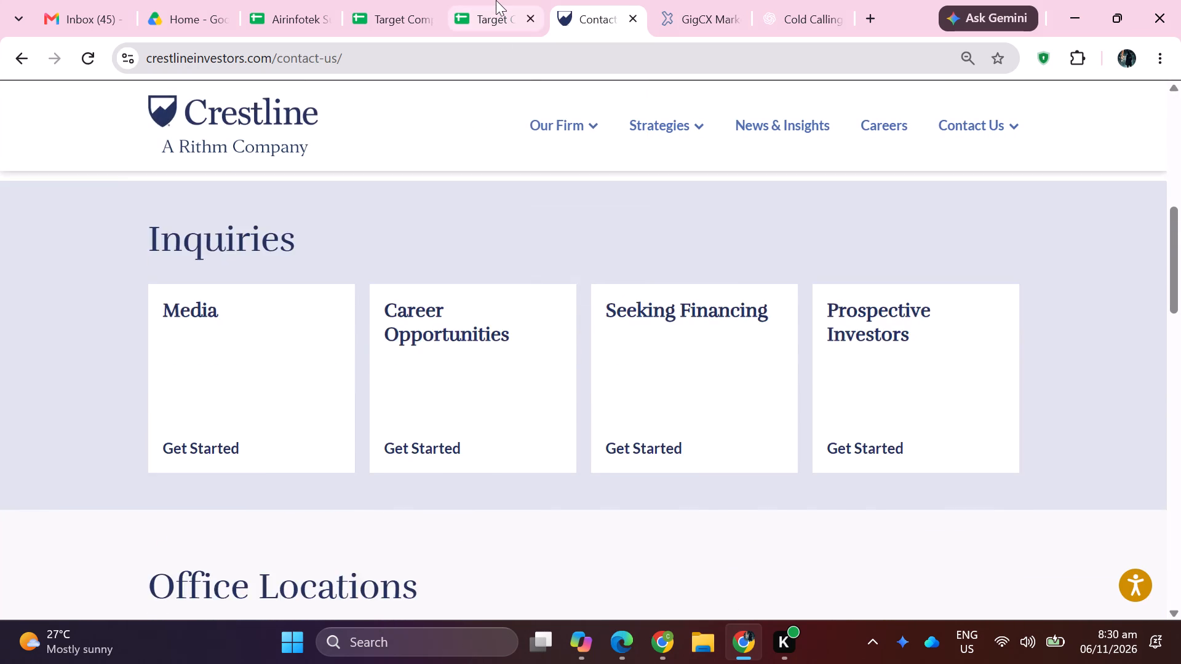
Copy Crestline's website link from the private equity source list into cell B41 of the Target Companies Private sheet.
left_click(496, 0)
left_click(466, 322)
left_click(389, 294)
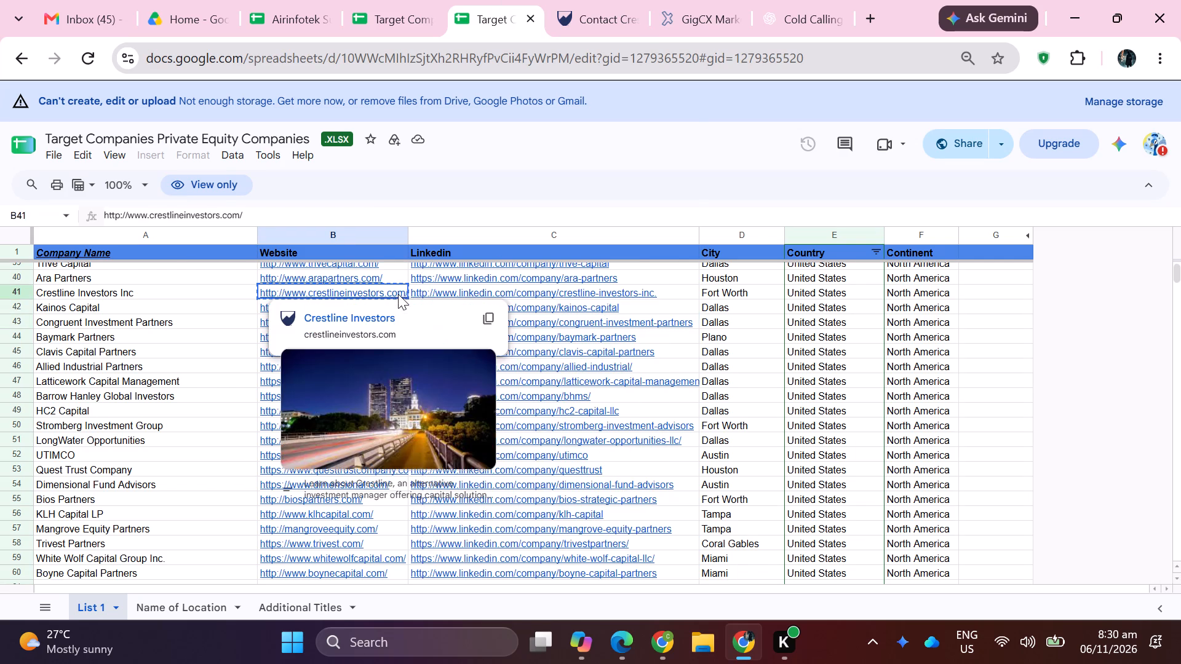
key("ctrl+c")
left_click(399, 0)
left_click(293, 360)
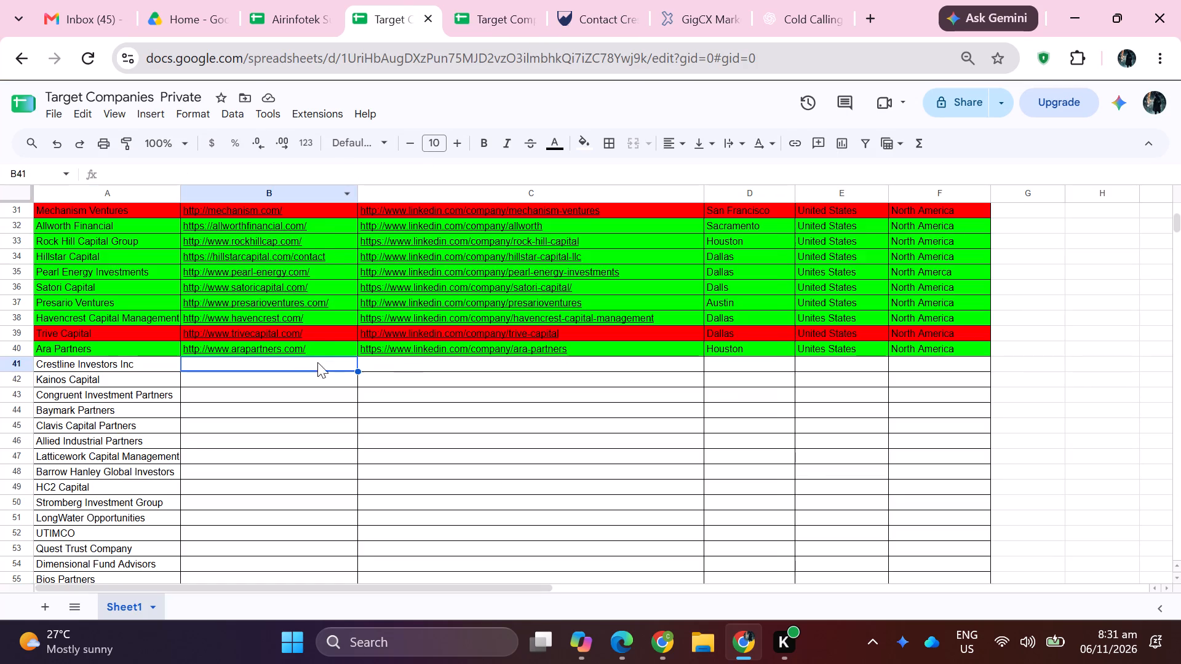
key("ctrl+v")
Copy Crestline's LinkedIn link from the source list into cell C41 of the Target Companies Private sheet.
left_click(490, 0)
left_click(484, 285)
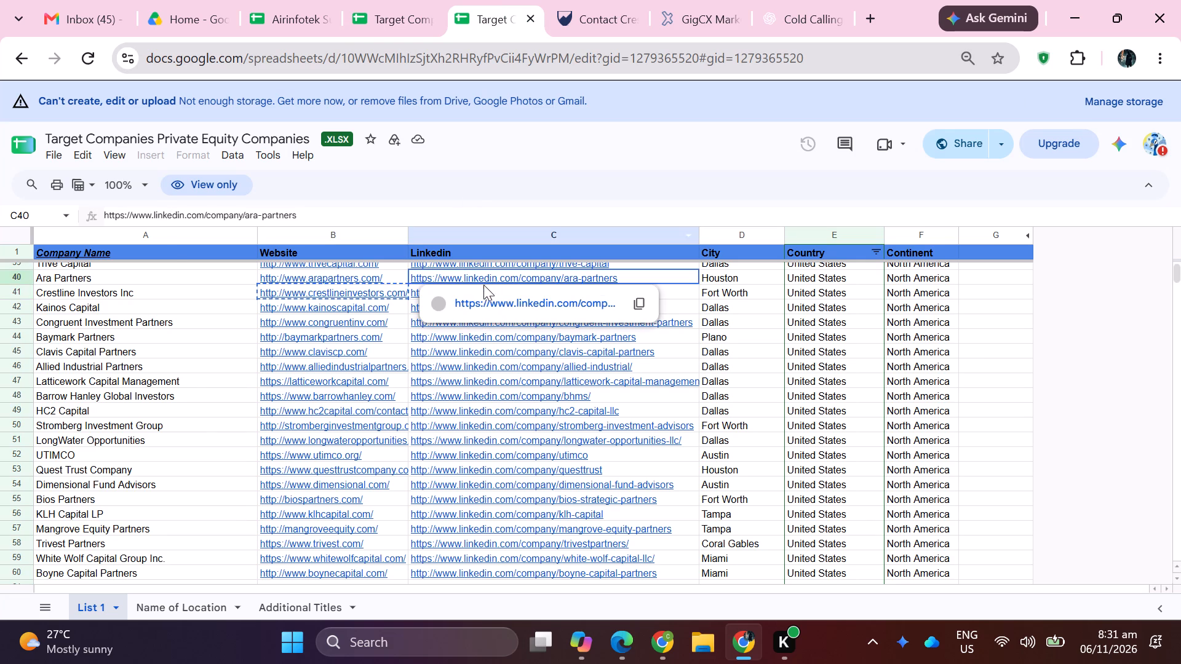
left_click(352, 288)
left_click(536, 400)
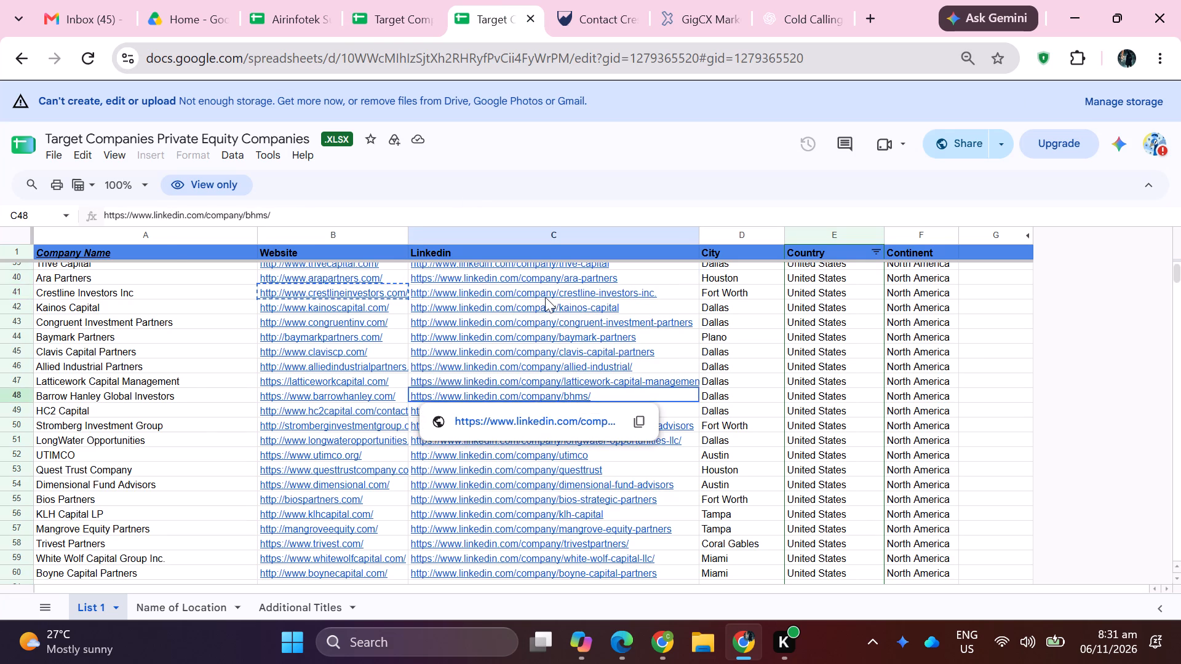
left_click(546, 296)
key("ctrl+c")
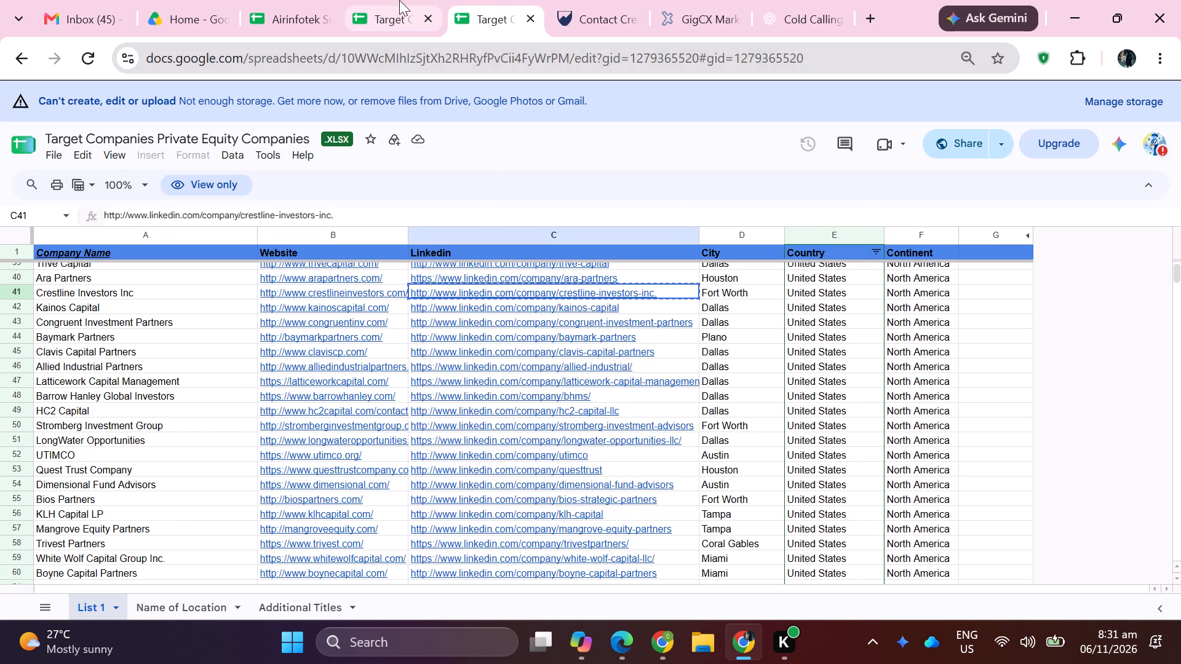
left_click(399, 0)
left_click(550, 373)
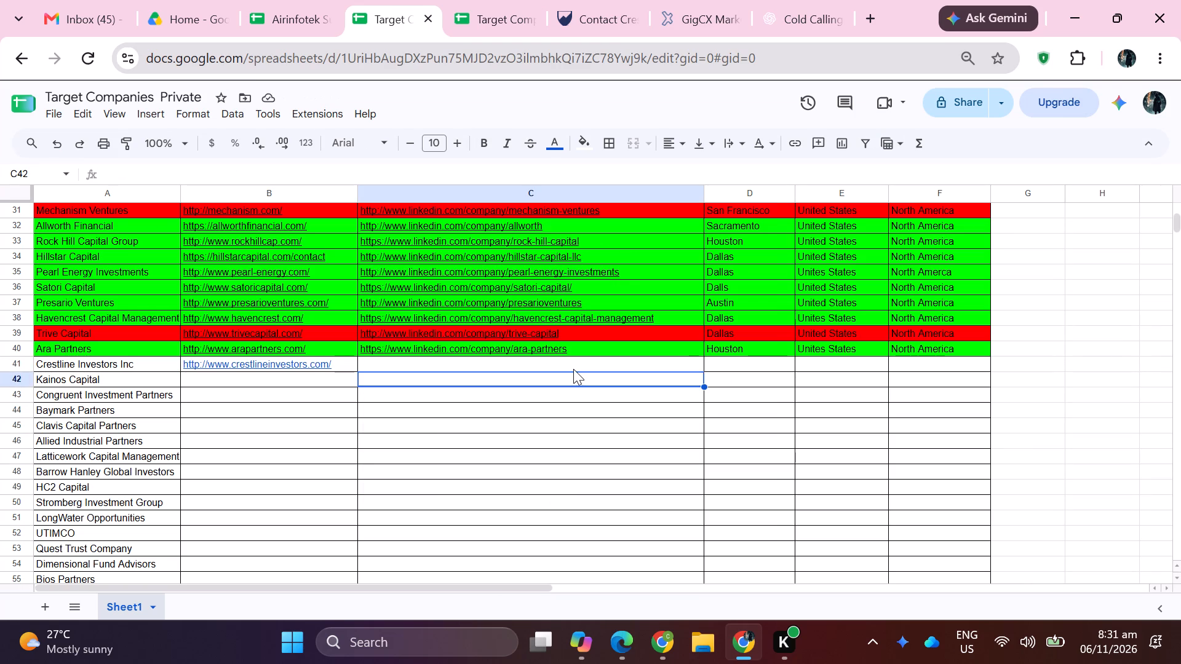
left_click(573, 369)
key("ctrl+v")
Check Crestline's city in the source list and enter "Forth worth" as the city in D41 of Target Companies Private.
left_click(514, 0)
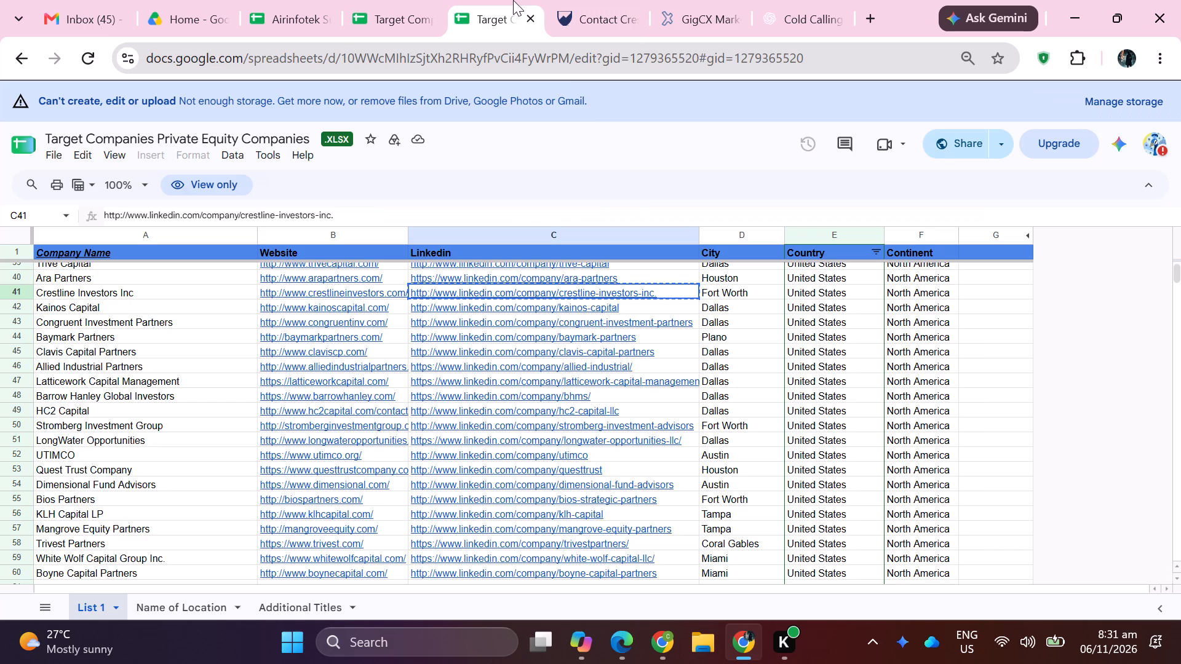
left_click(378, 0)
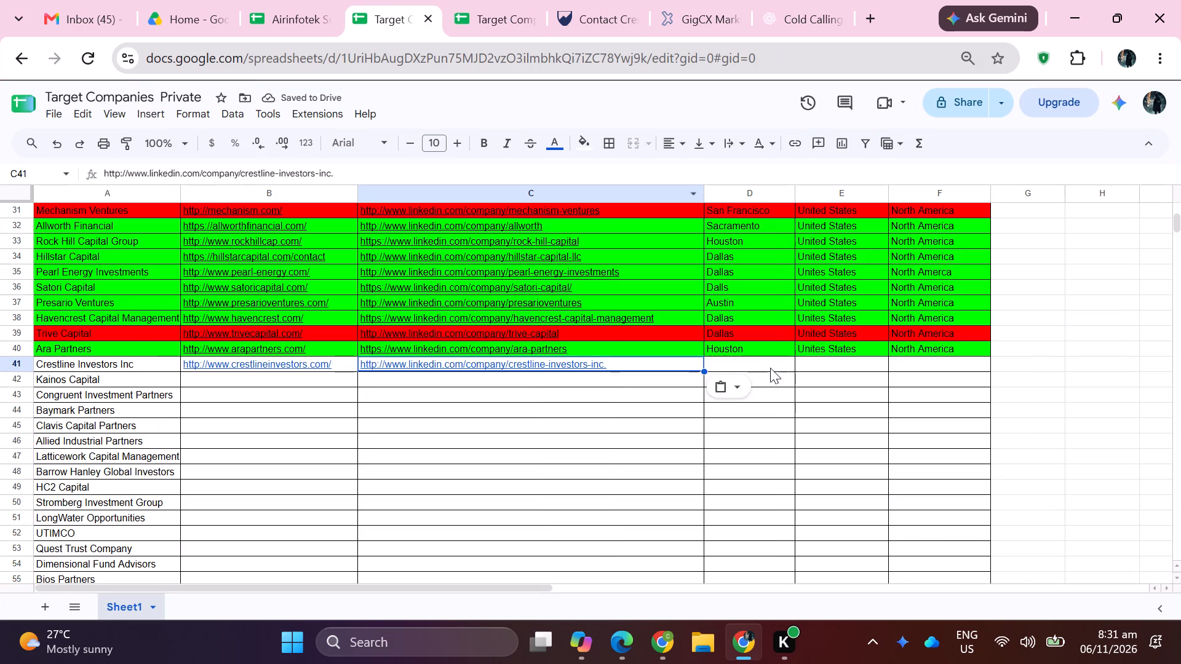
left_click(774, 370)
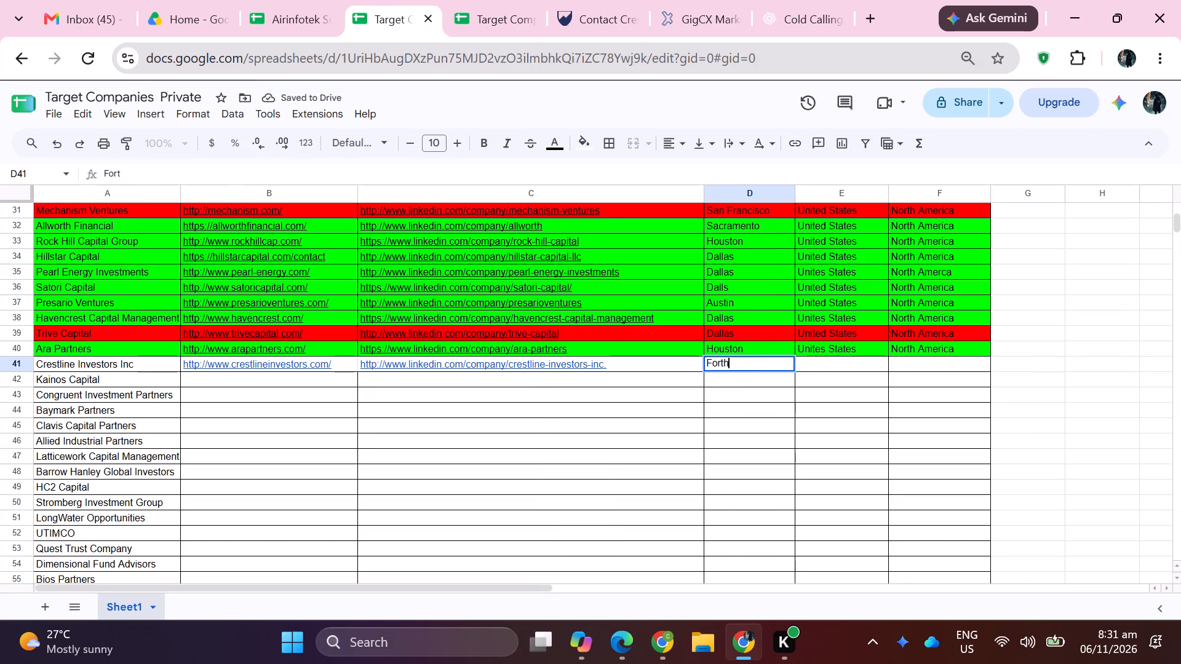
key("space")
type("worth")
key("space")
key("Tab")
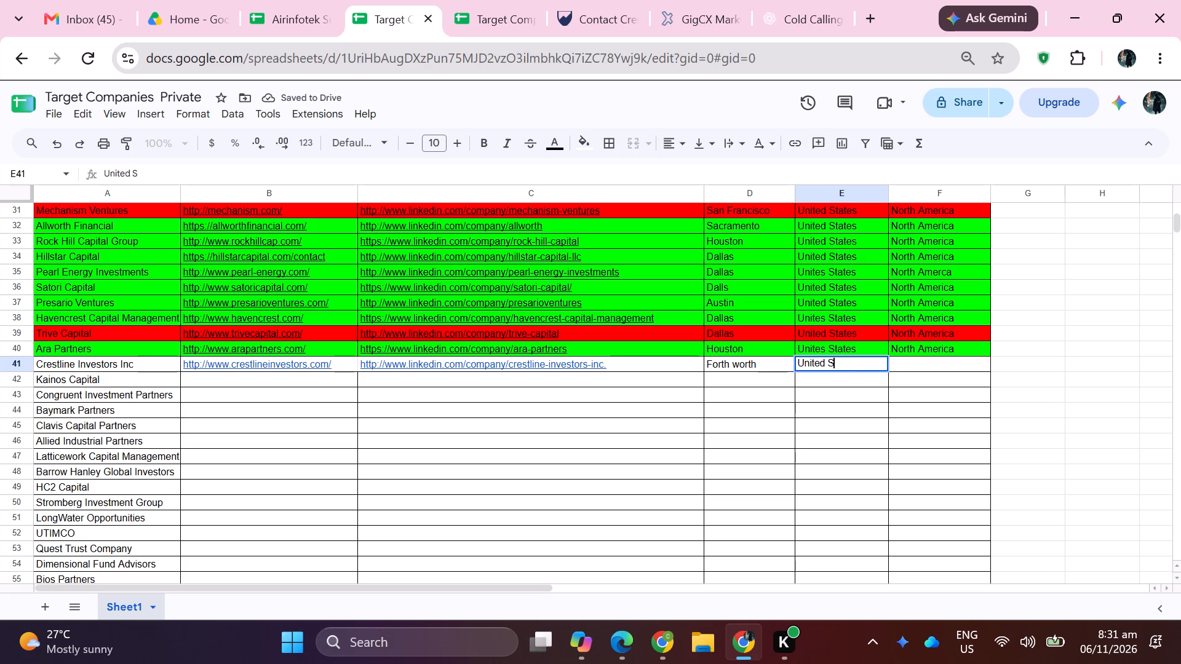
Complete Crestline's row with United States in E41 and North America in F41.
key("BackSpace")
key("BackSpace")
type("tates")
key("Tab")
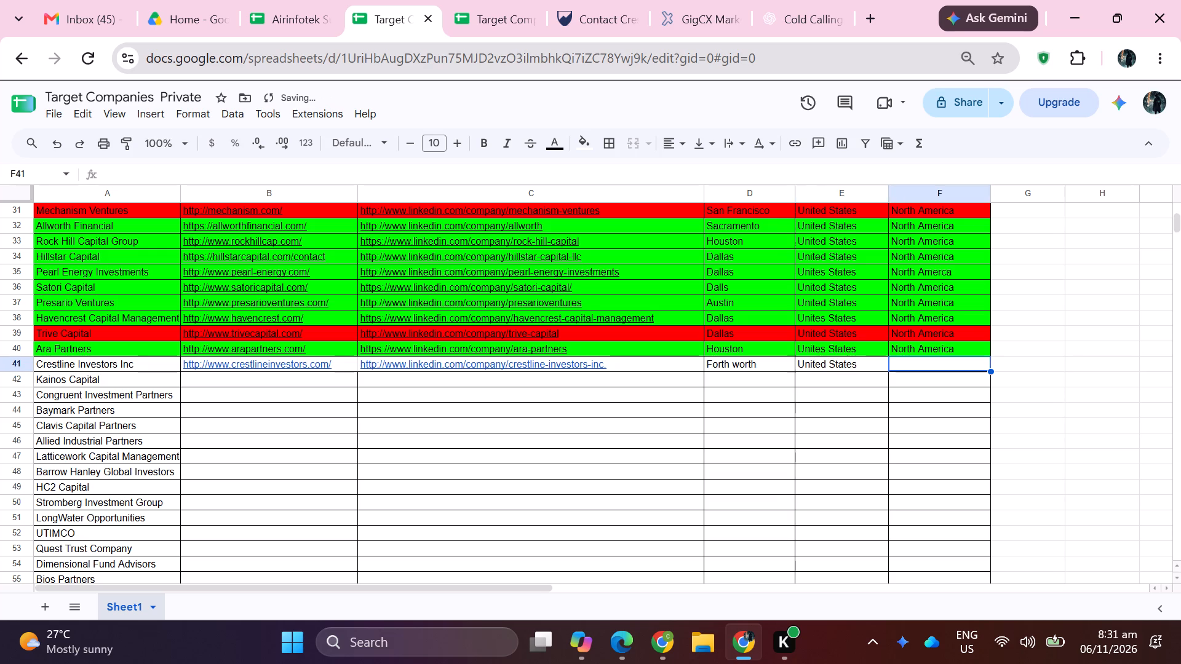
key("BackSpace")
key("BackSpace")
key("BackSpace")
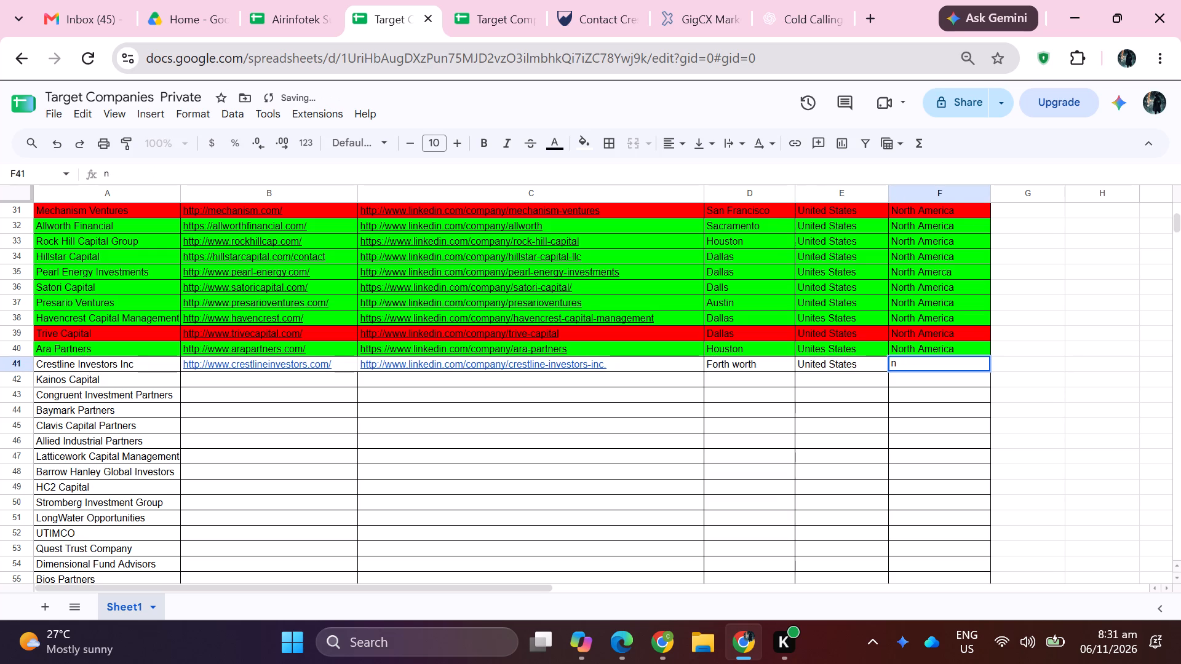
key("BackSpace")
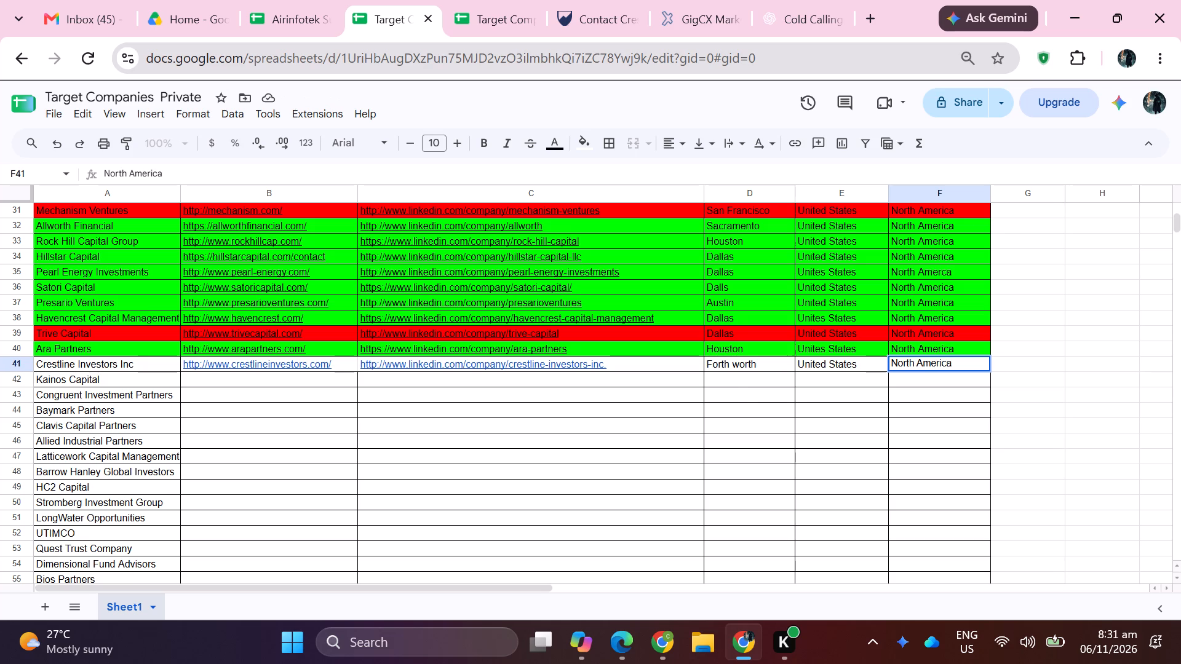
left_click(539, 446)
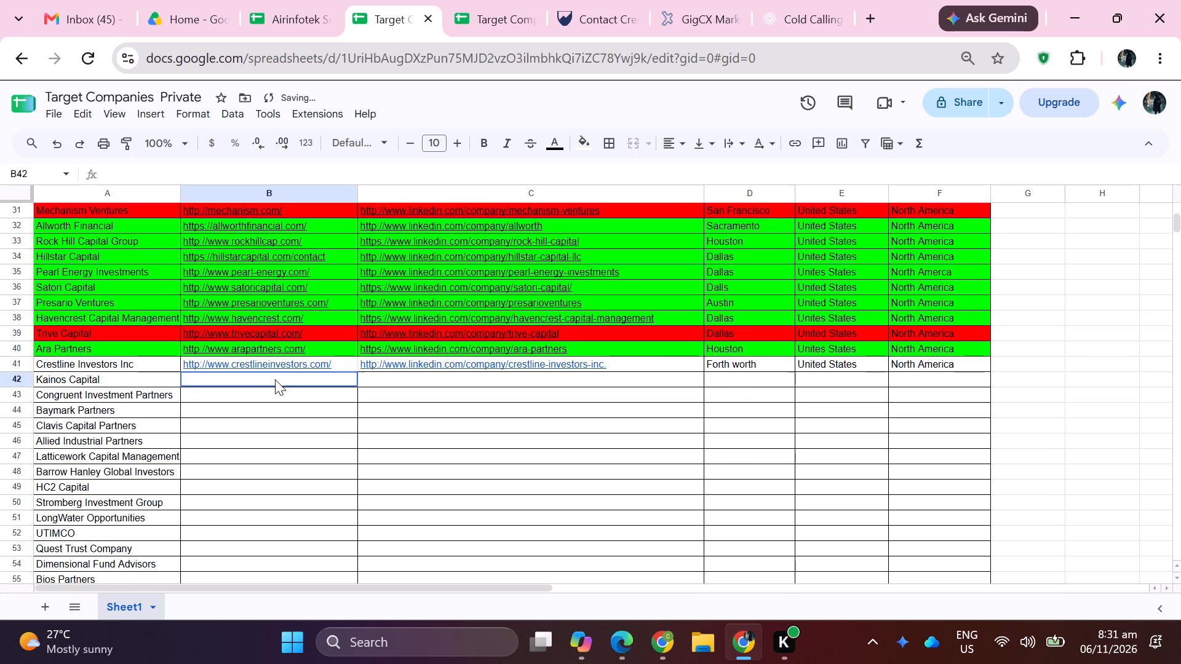
Open Kainos Capital's website in place of the Crestline page, using its link from the private equity source list.
left_click(275, 379)
left_click(493, 0)
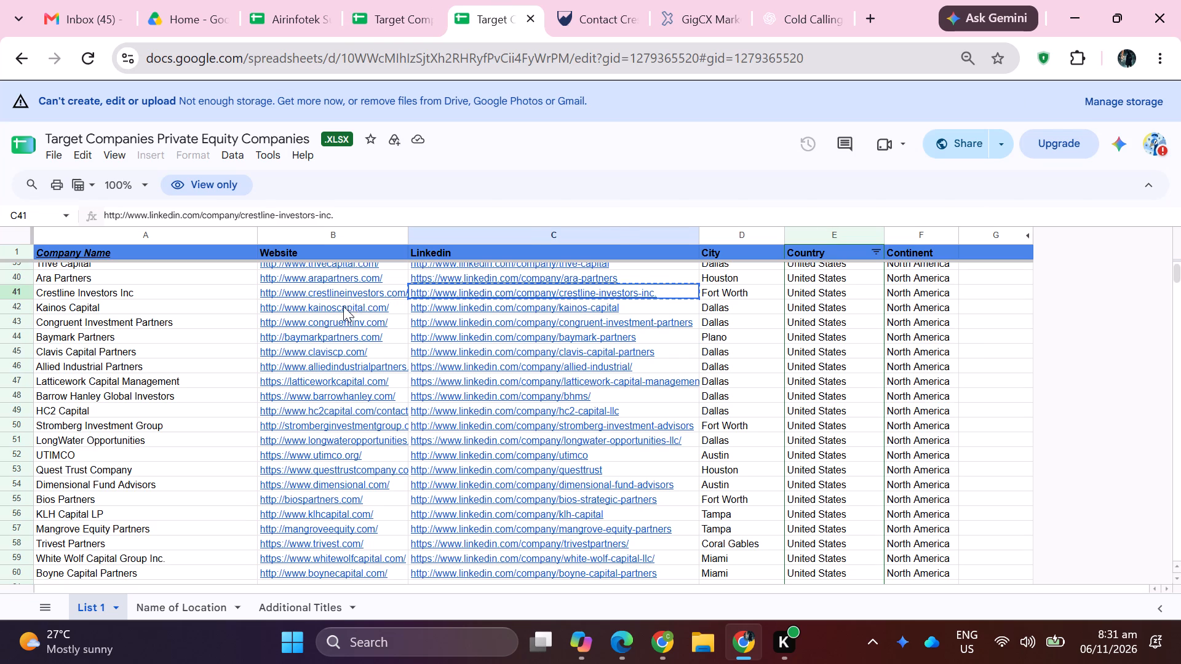
left_click(343, 307)
key("ctrl+c")
left_click(602, 0)
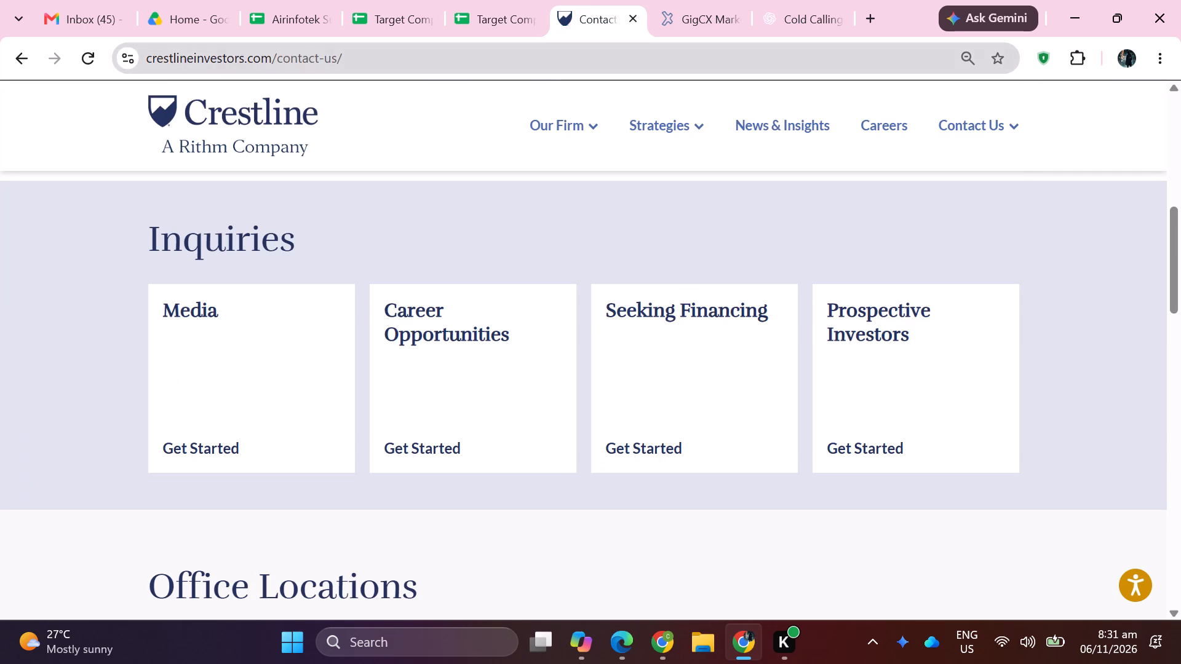
left_click(549, 67)
key("ctrl+v")
key("Return")
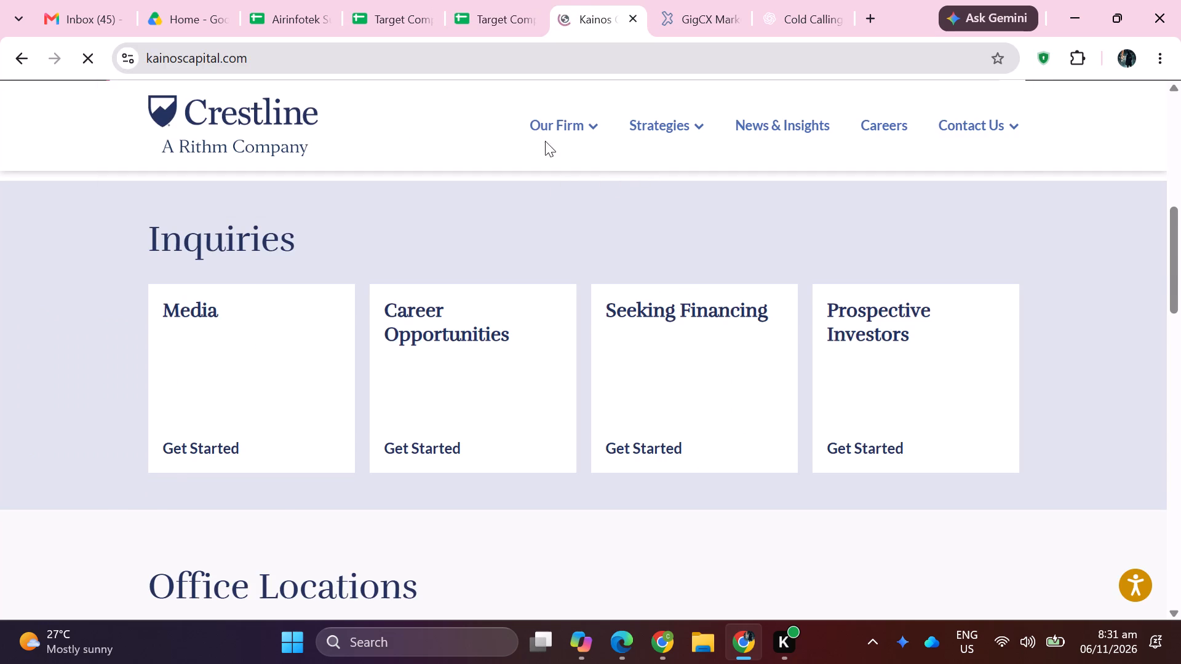
Look through the Kainos Capital homepage and open the firm's portfolio page.
scroll(903, 215, "down", 4)
scroll(559, 299, "down", 4)
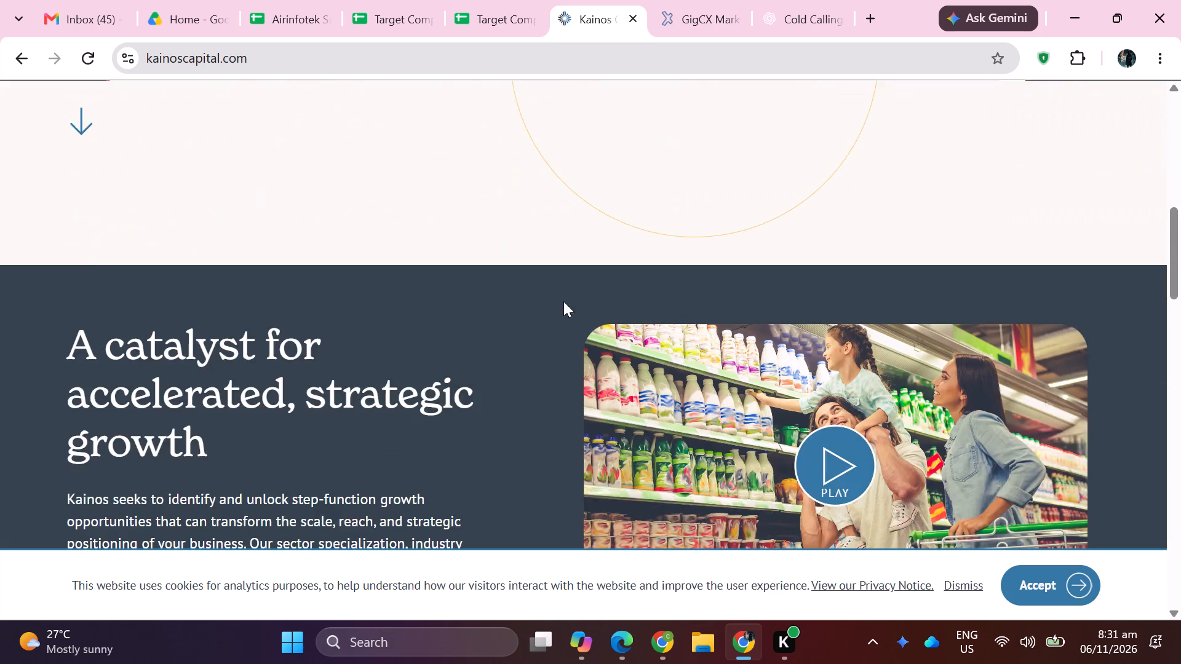
scroll(840, 310, "down", 6)
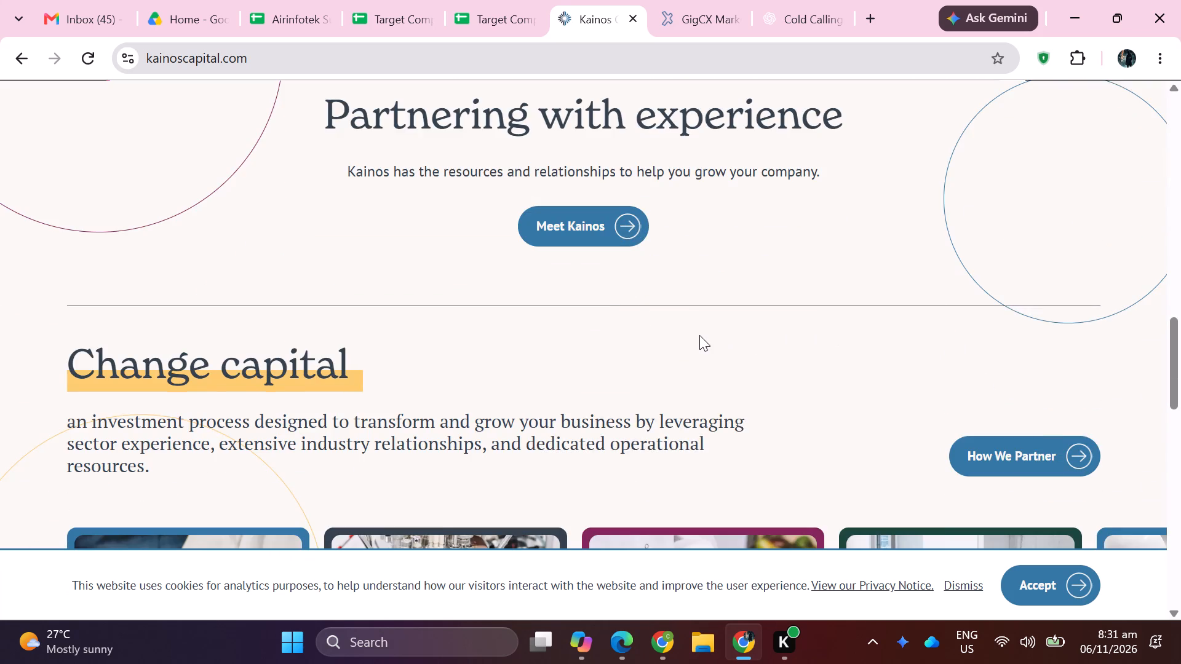
scroll(699, 335, "down", 4)
scroll(923, 290, "up", 10)
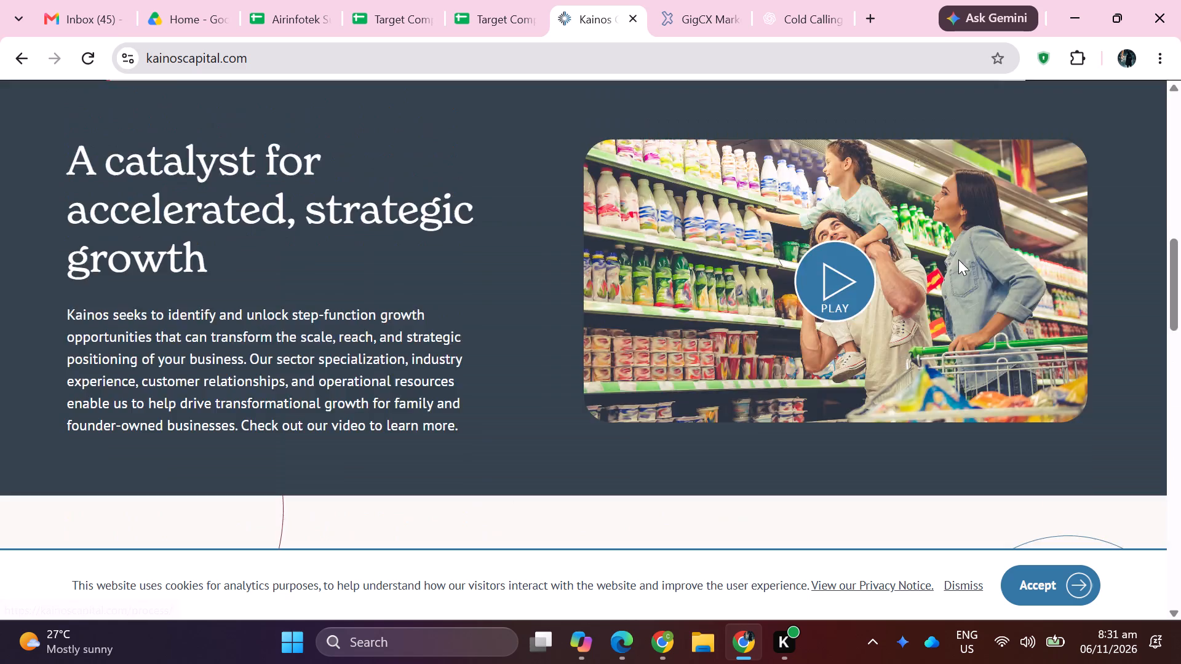
scroll(958, 259, "up", 11)
left_click(867, 136)
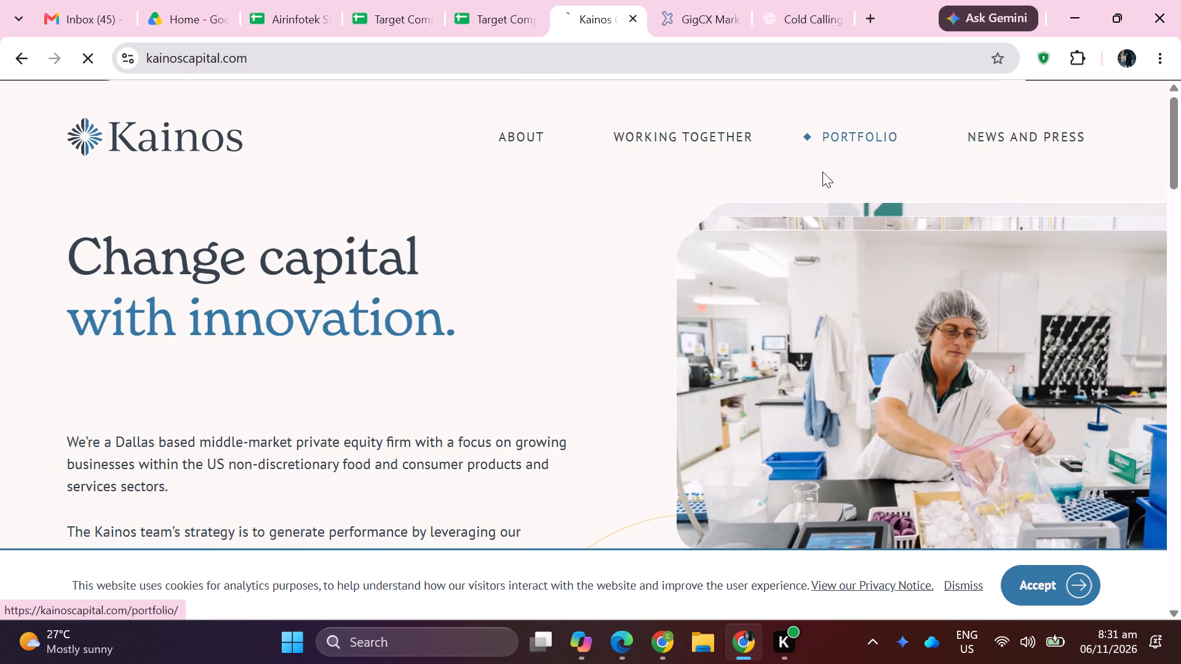
Look through the companies listed on the Kainos Capital portfolio page.
scroll(586, 280, "down", 7)
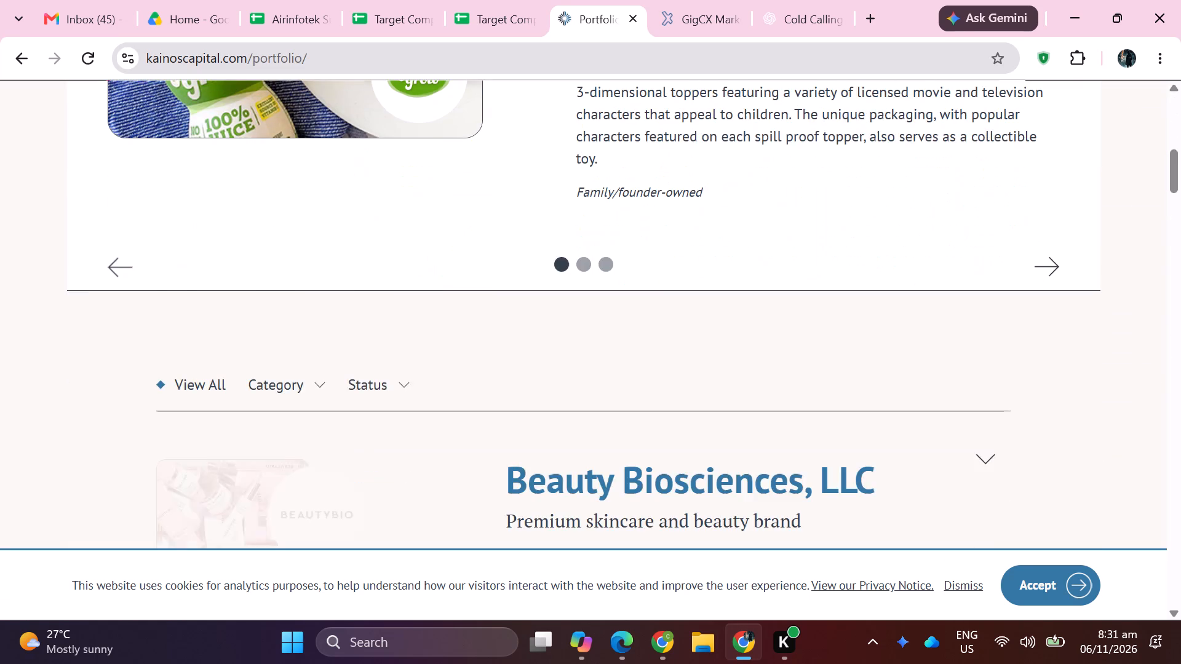
scroll(586, 280, "down", 18)
scroll(690, 315, "down", 9)
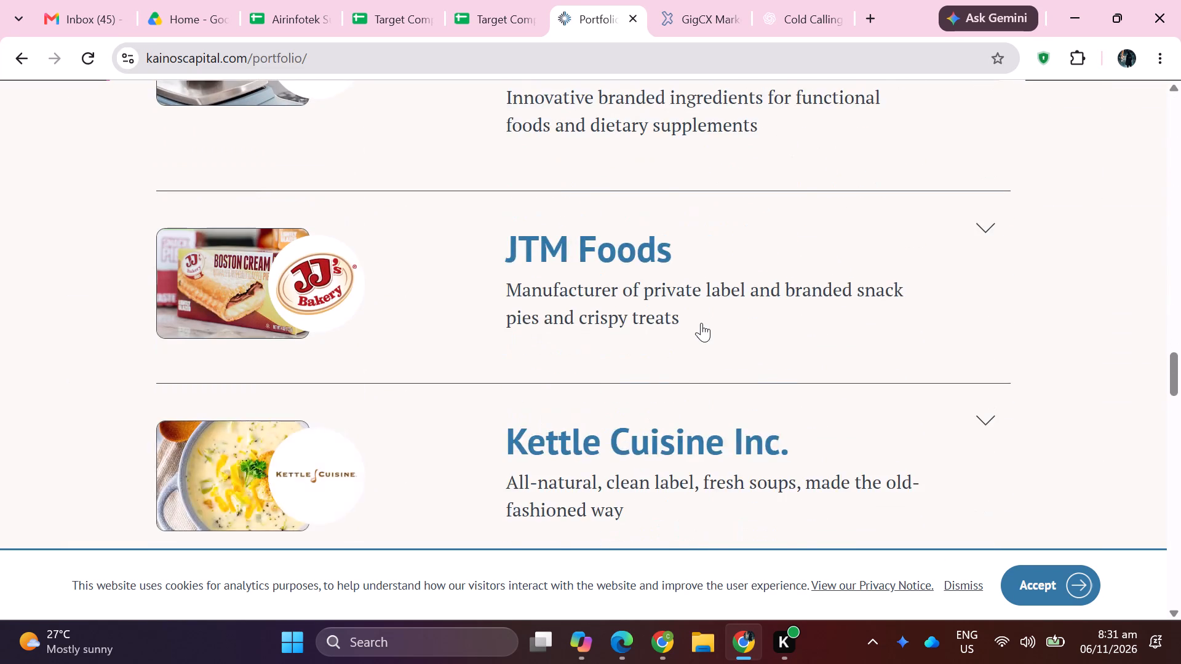
scroll(701, 323, "down", 15)
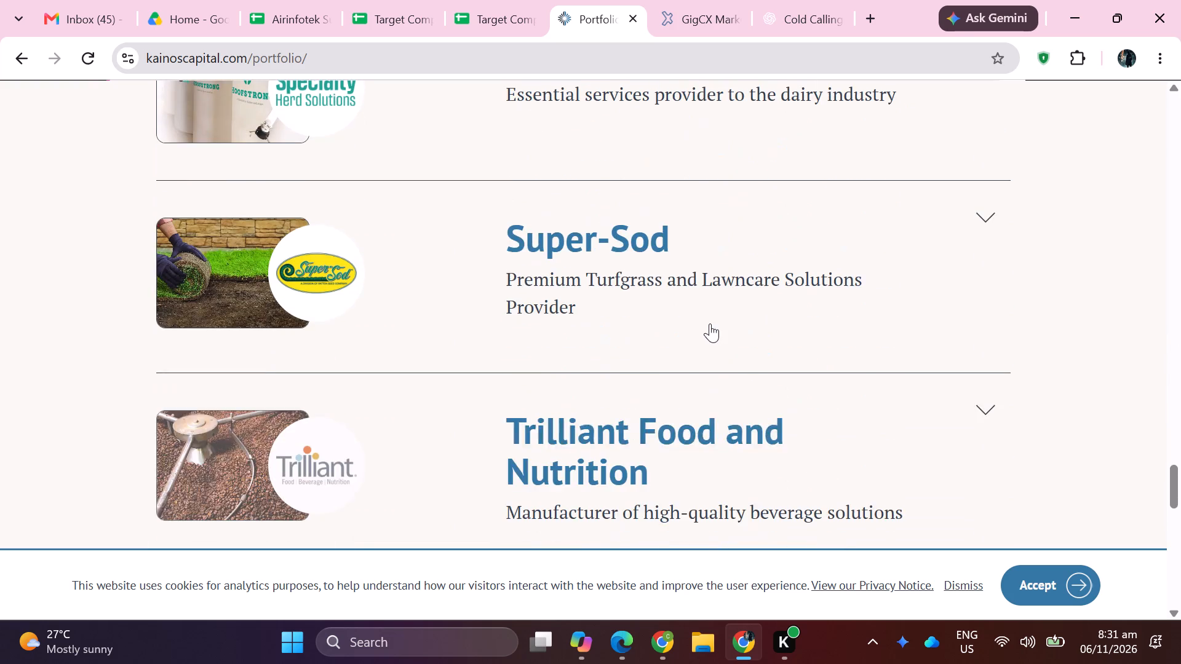
scroll(589, 154, "up", 4)
Copy Kainos Capital's LinkedIn link from the private equity source list into C42 of Target Companies Private.
left_click(538, 10)
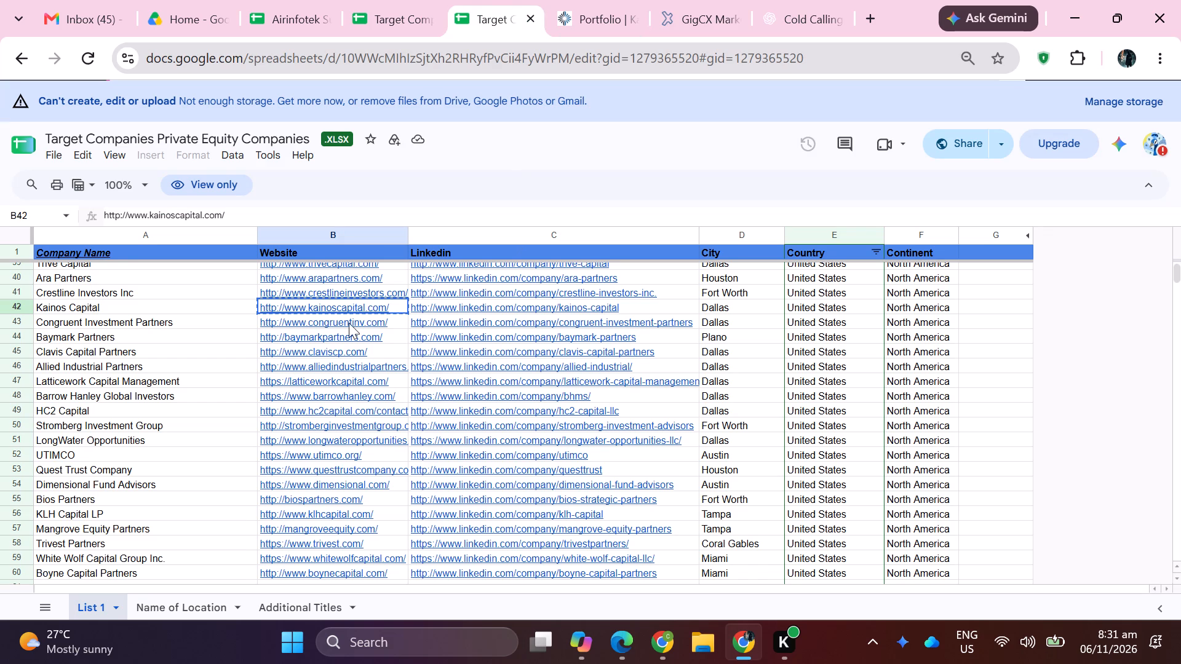
left_click(455, 309)
key("ctrl+c")
left_click(380, 0)
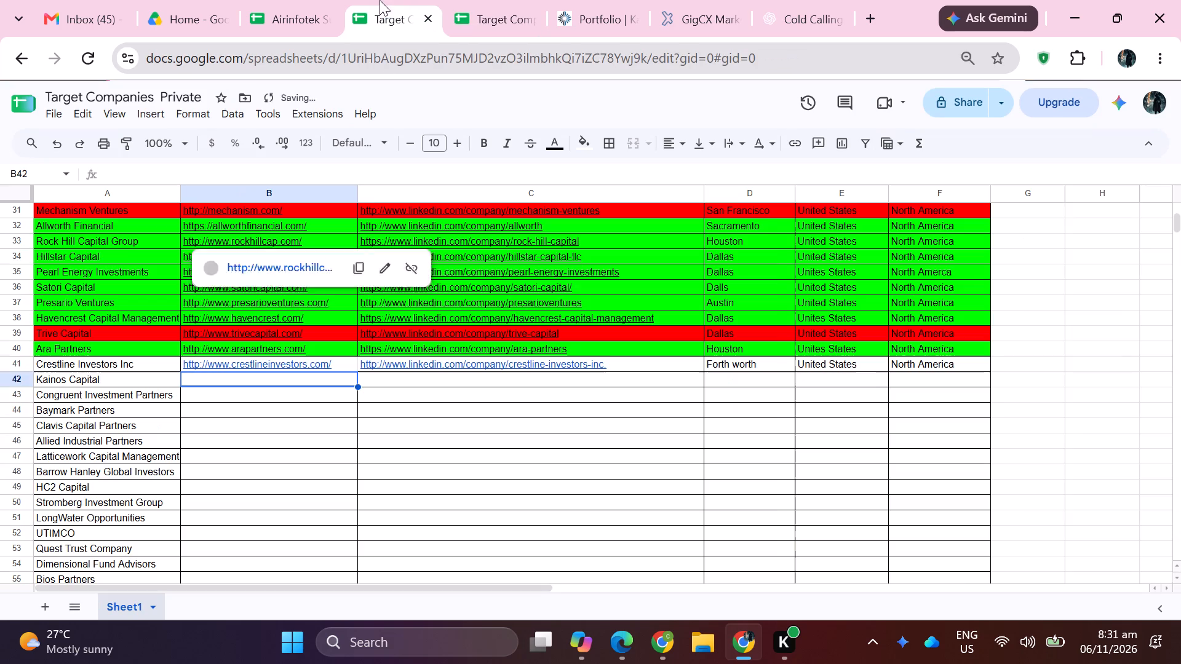
left_click(445, 378)
key("ctrl+v")
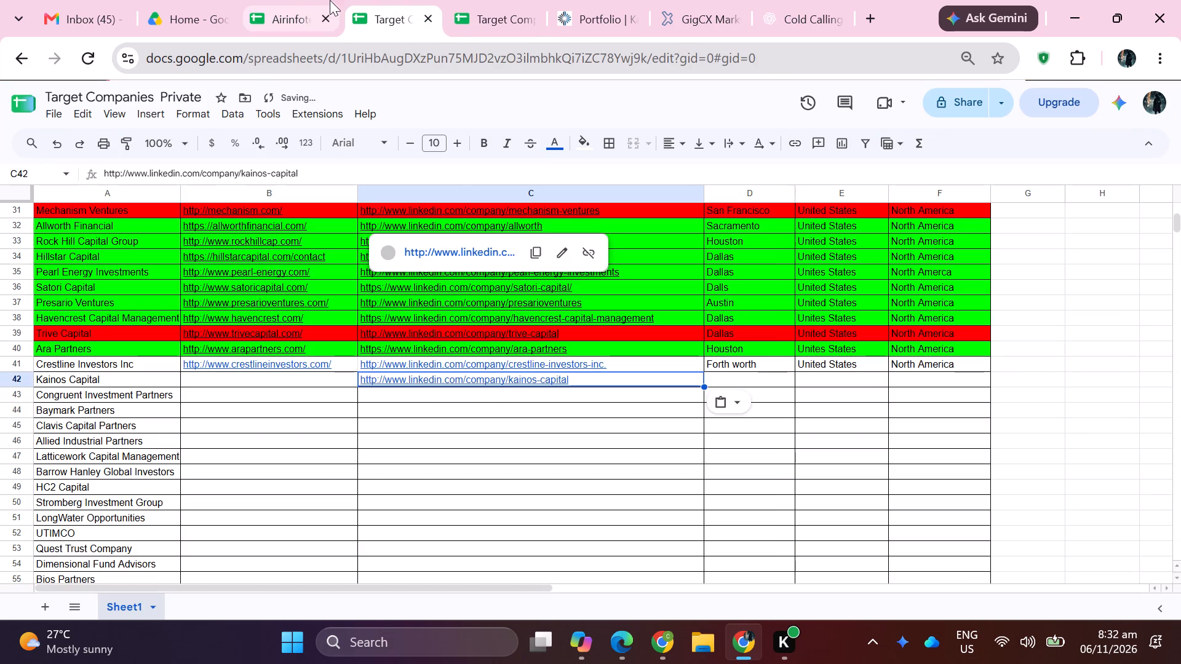
Check Kainos Capital's city in the source list and enter Dallas, United States and North America in D42 to F42 of Target Companies Private.
left_click(313, 0)
left_click(472, 0)
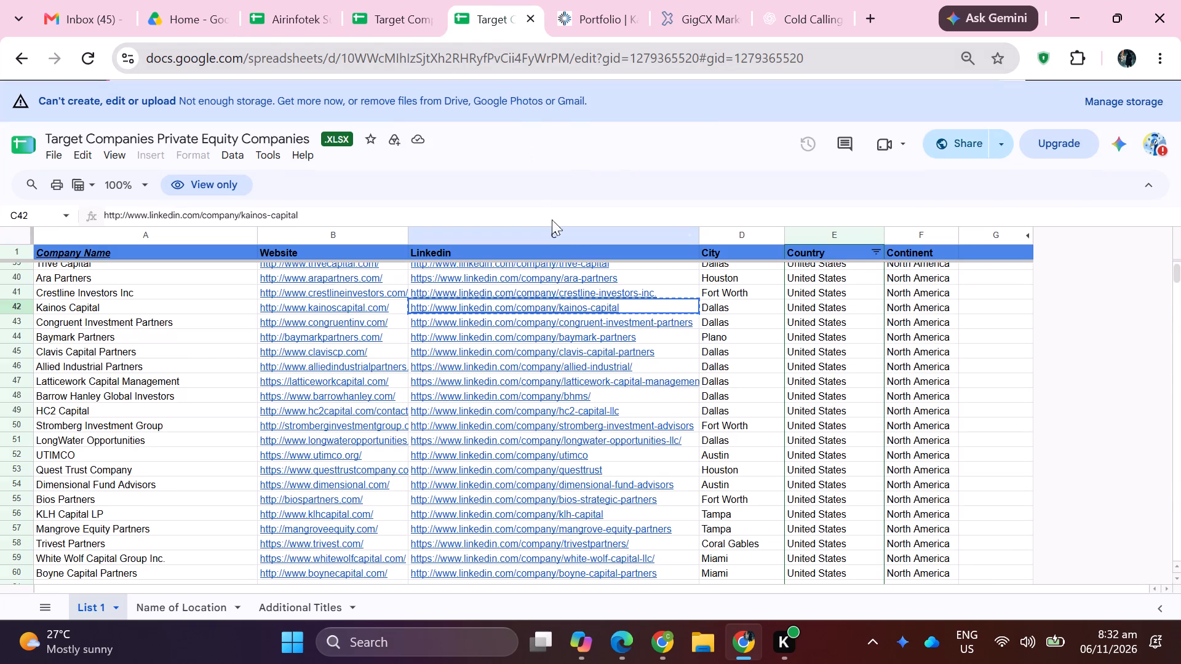
left_click(380, 1)
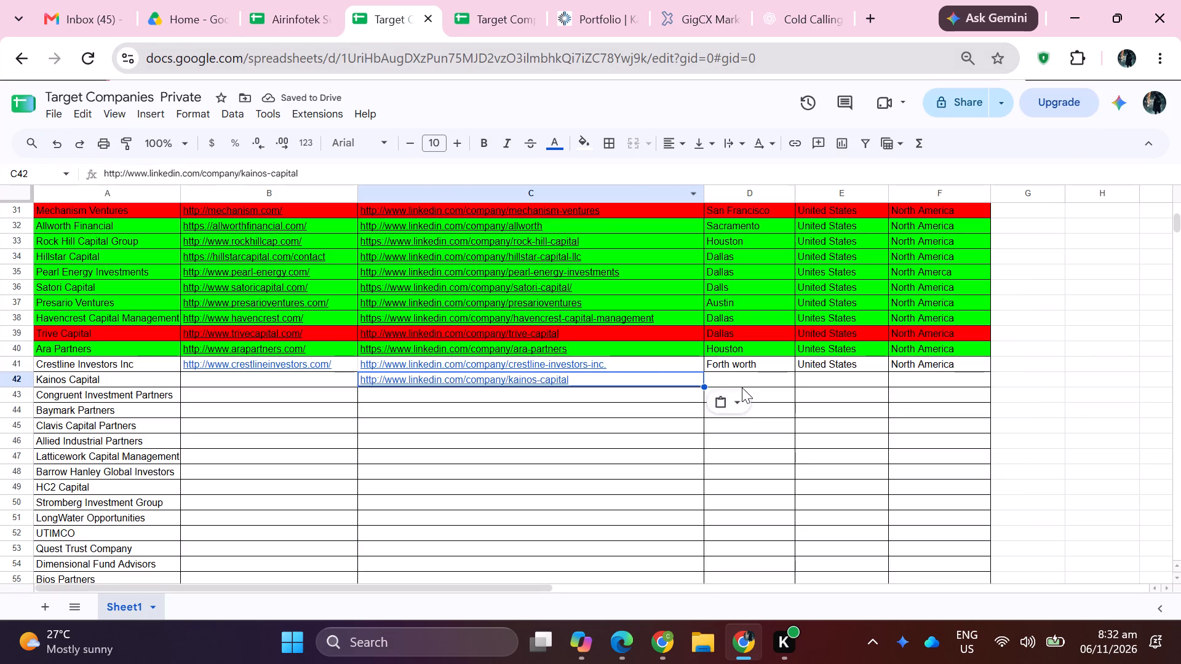
left_click(742, 387)
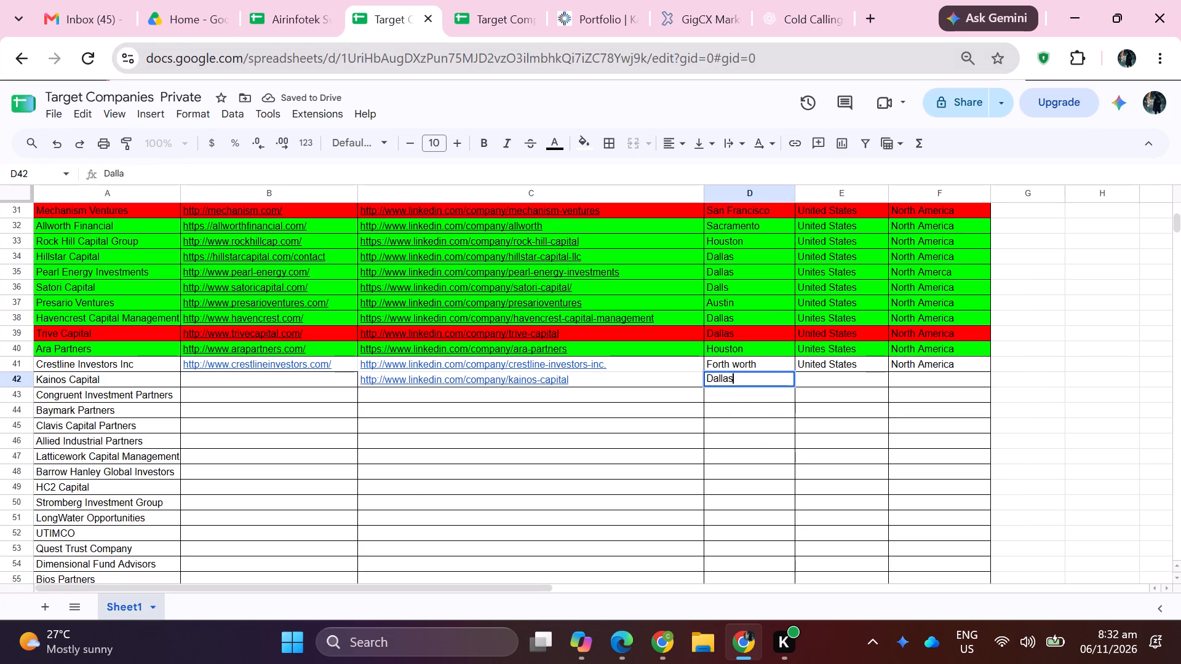
key("Tab")
key("BackSpace")
key("BackSpace")
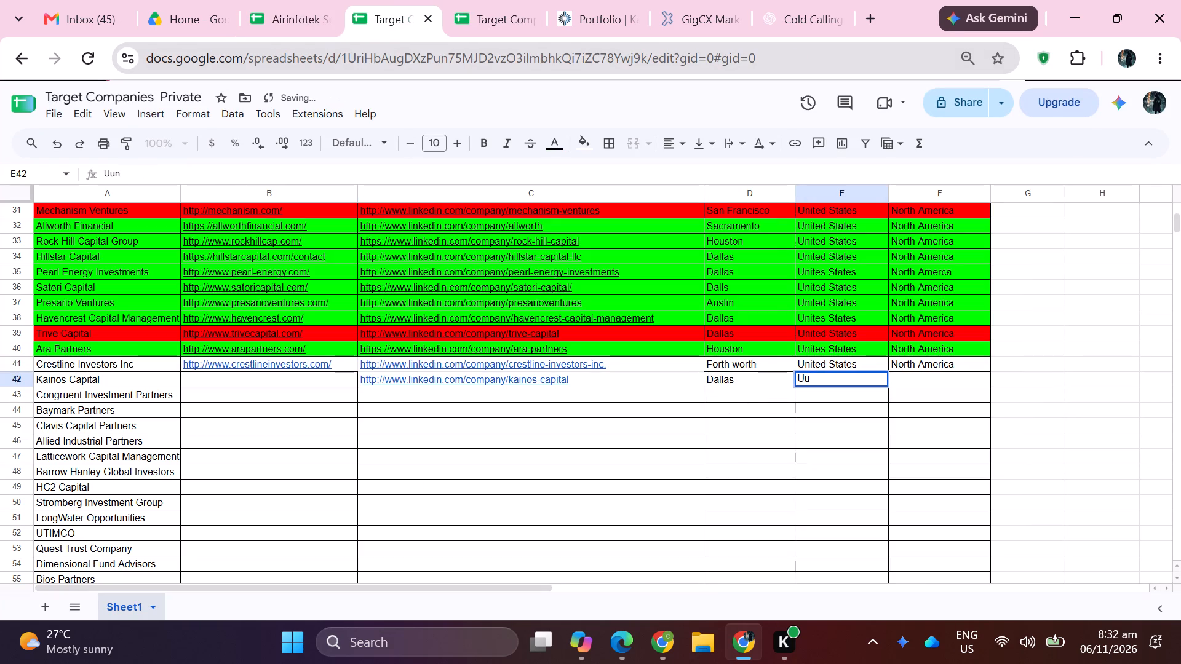
key("BackSpace")
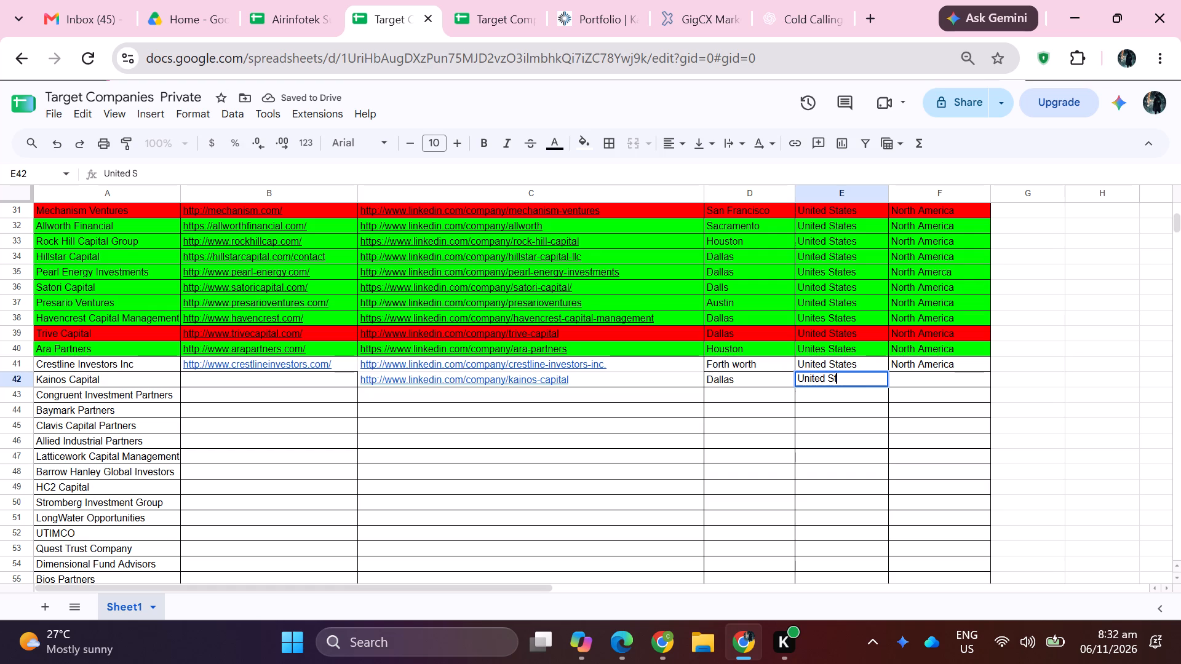
key("Tab")
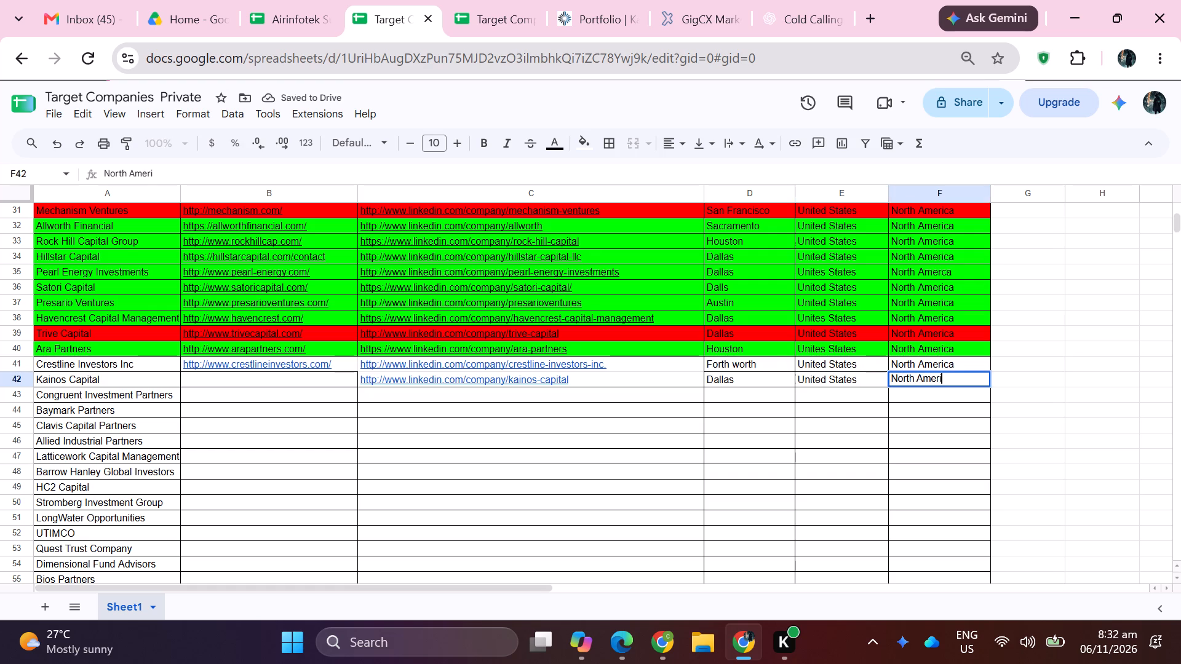
Copy Kainos Capital's website link from the source list into B42 of Target Companies Private.
left_click(501, 0)
left_click(329, 303)
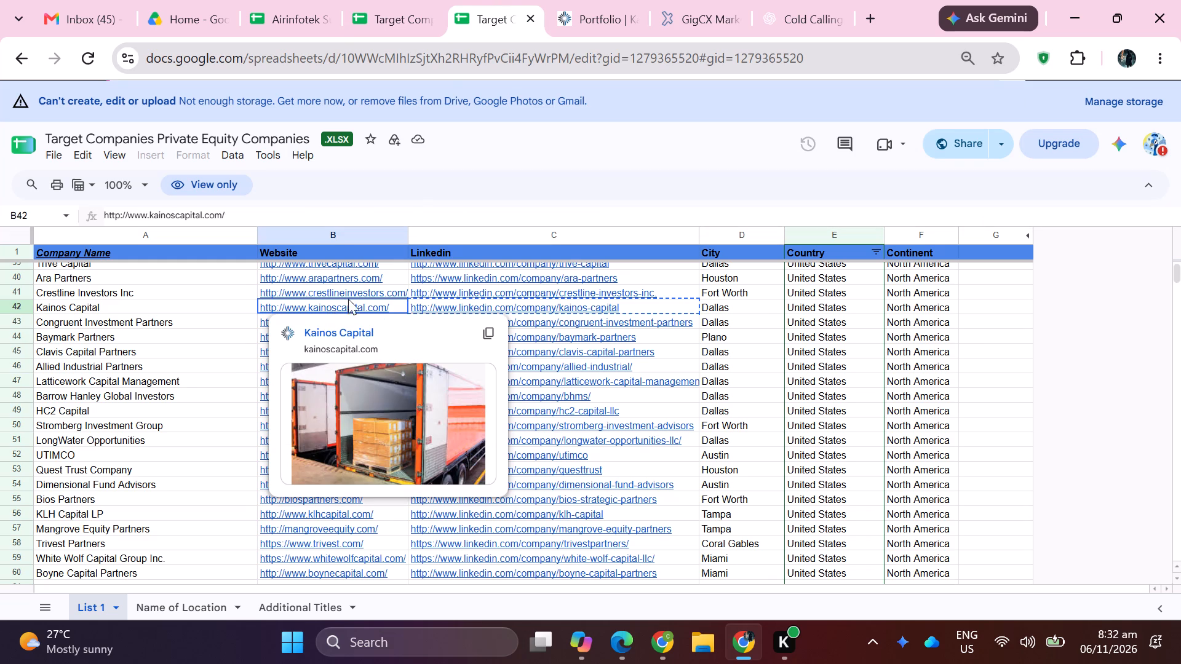
key("ctrl+c")
left_click(380, 0)
left_click(316, 381)
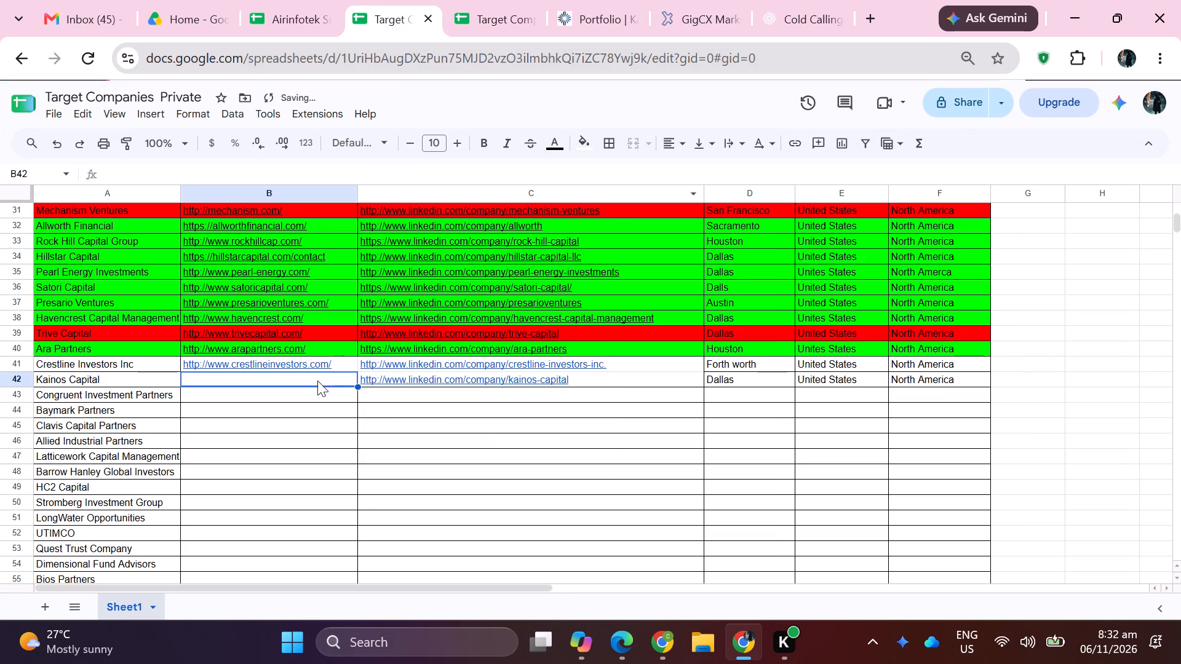
key("ctrl+v")
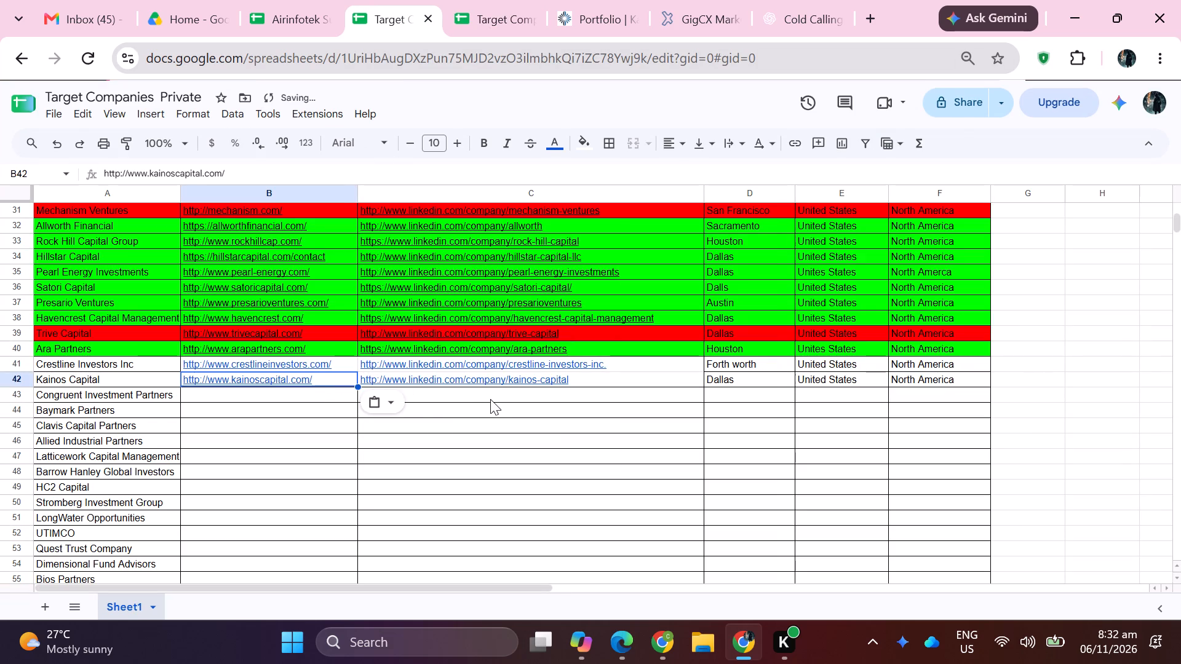
left_click(490, 399)
Open Congruent Investment Partners' website in place of the Kainos page, using its link from the private equity source list.
left_click(327, 403)
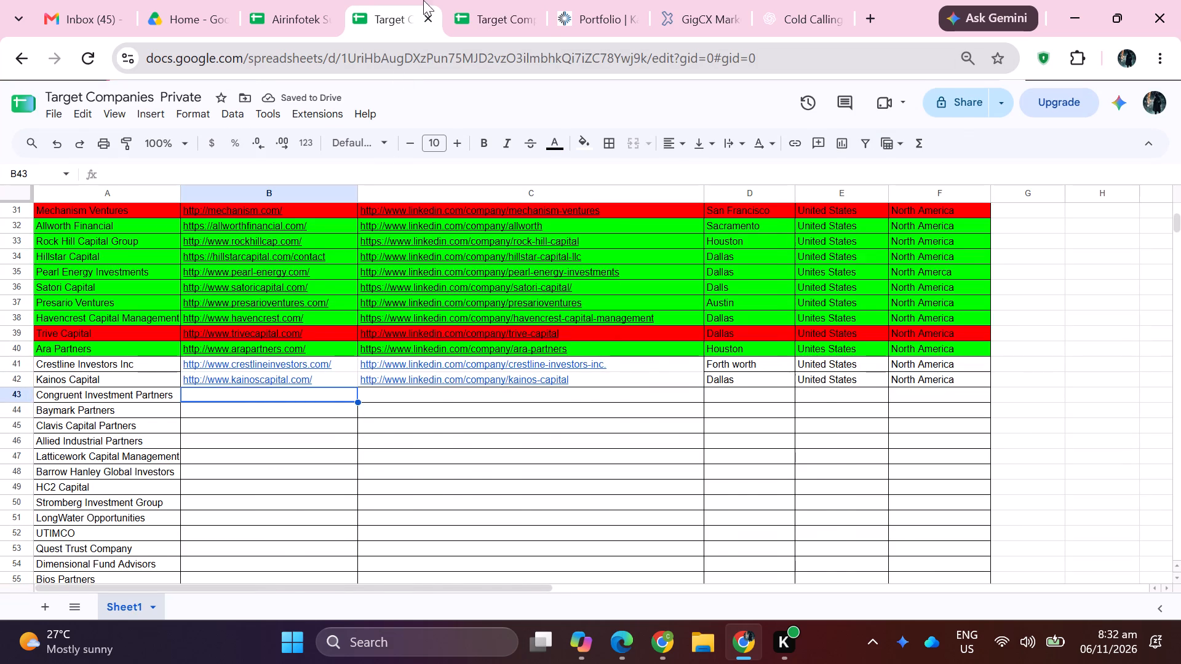
left_click(477, 0)
left_click(360, 322)
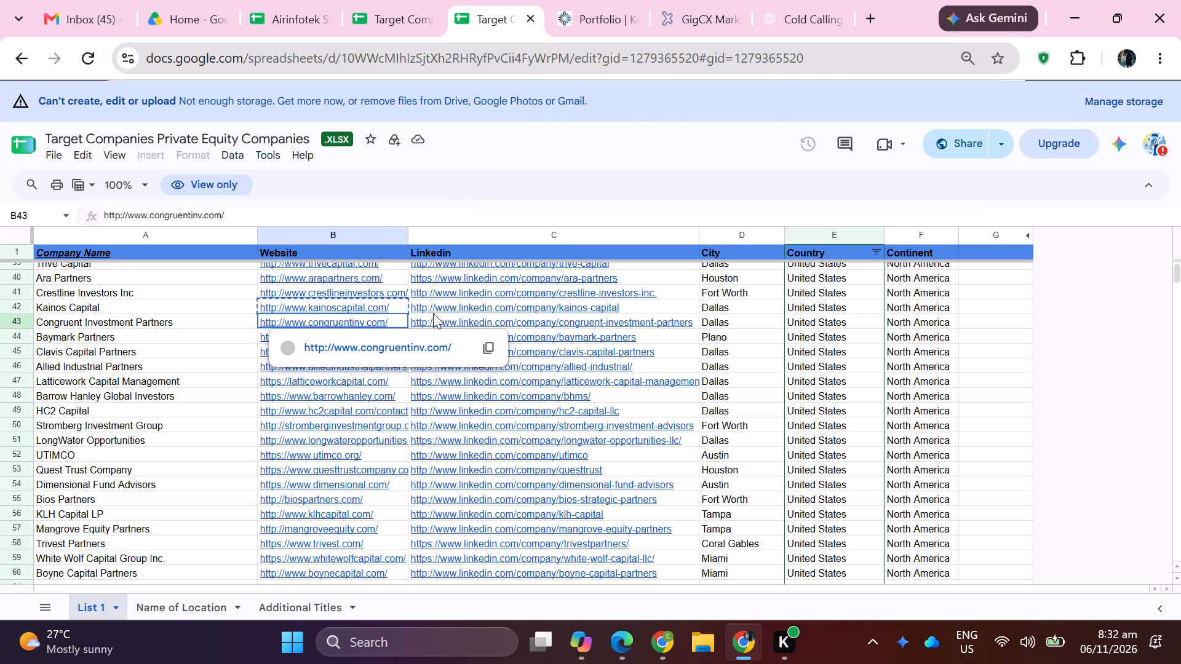
key("ctrl+c")
left_click(570, 0)
left_click(533, 64)
key("ctrl+v")
key("Return")
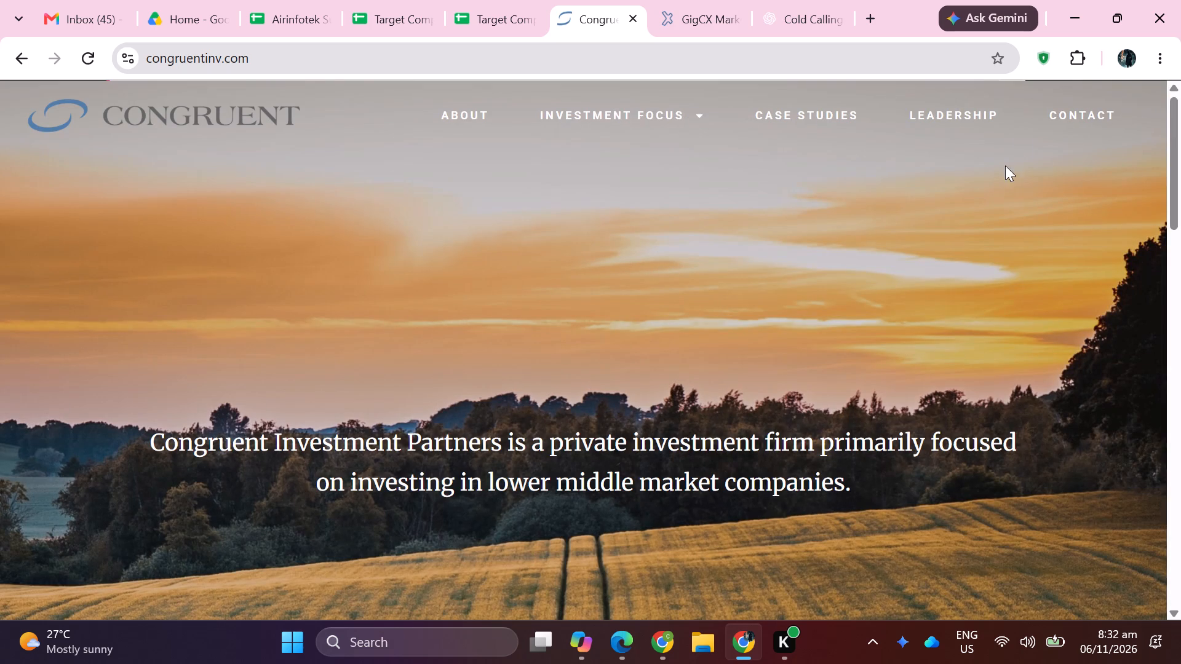
Open the Congruent Investment Partners contact page and examine its office location and firm description.
left_click(1091, 107)
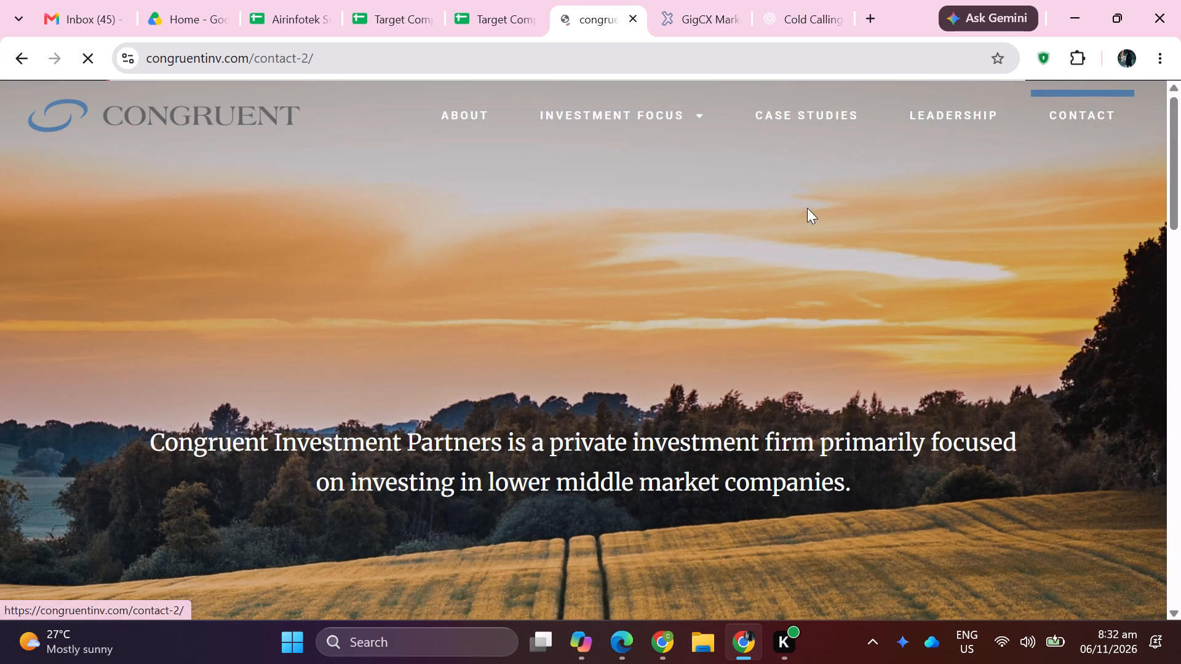
scroll(908, 342, "down", 3)
scroll(787, 365, "up", 2)
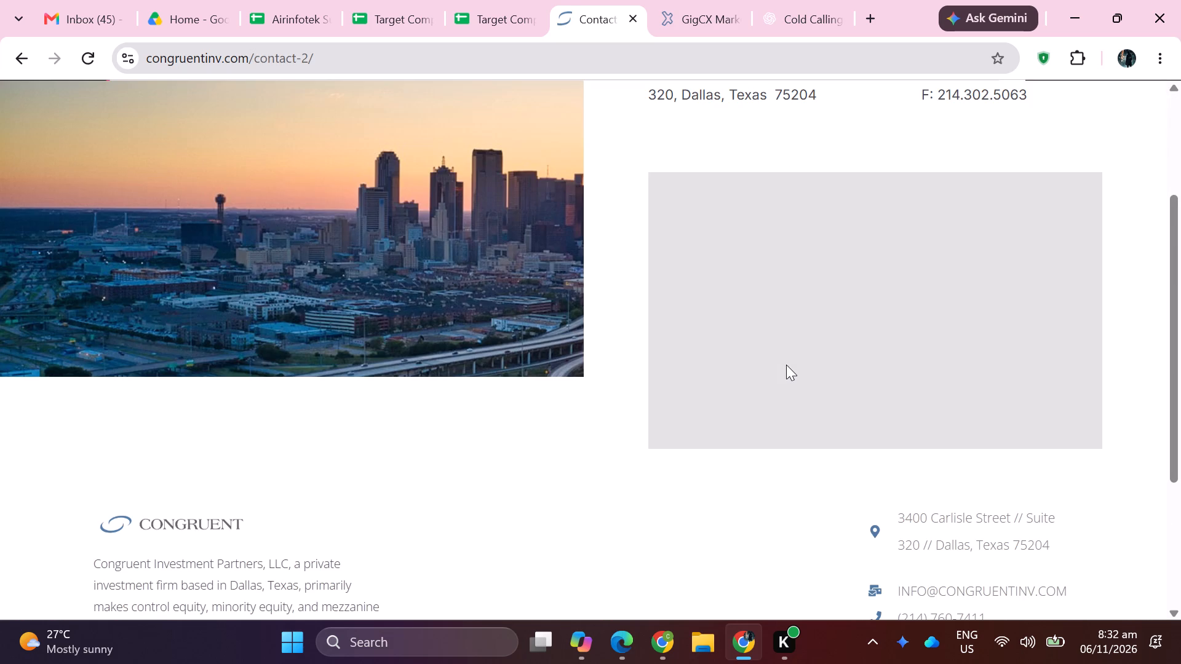
scroll(786, 365, "up", 1)
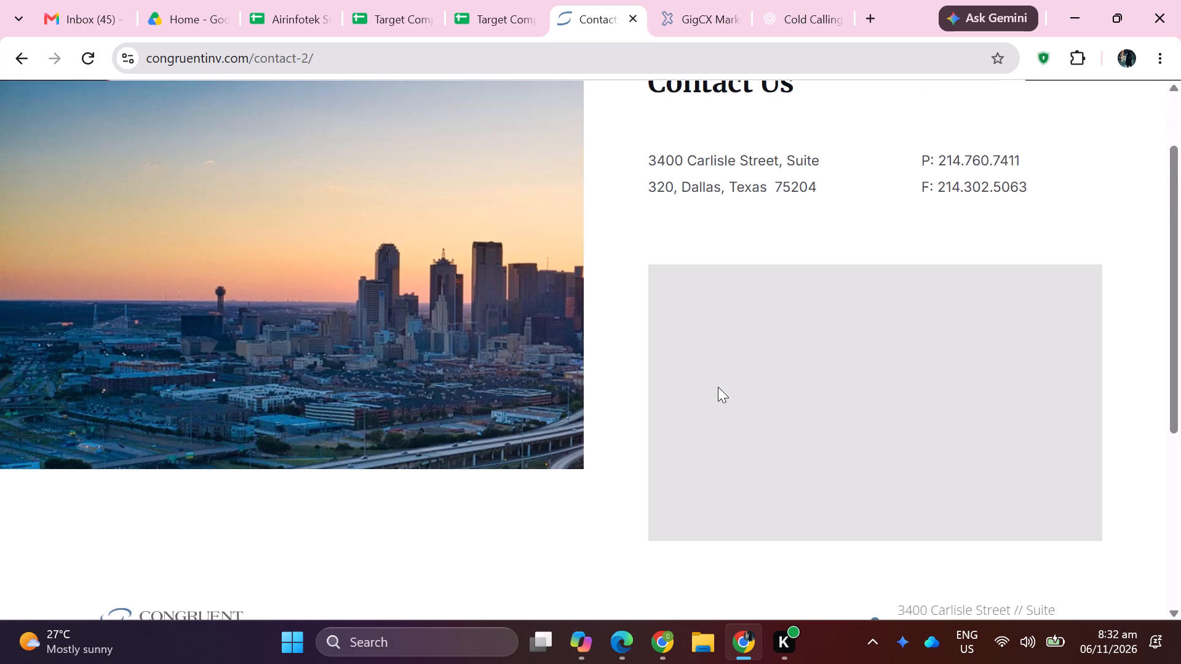
scroll(718, 387, "down", 2)
scroll(721, 390, "up", 1)
scroll(721, 390, "down", 2)
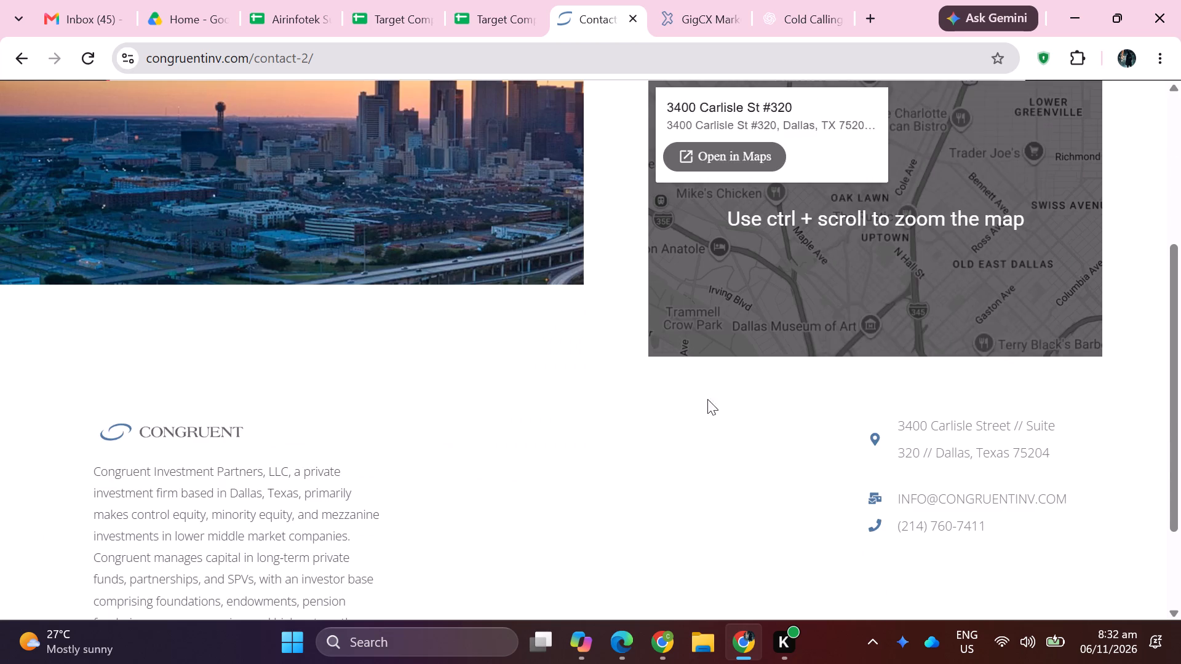
scroll(541, 414, "down", 1)
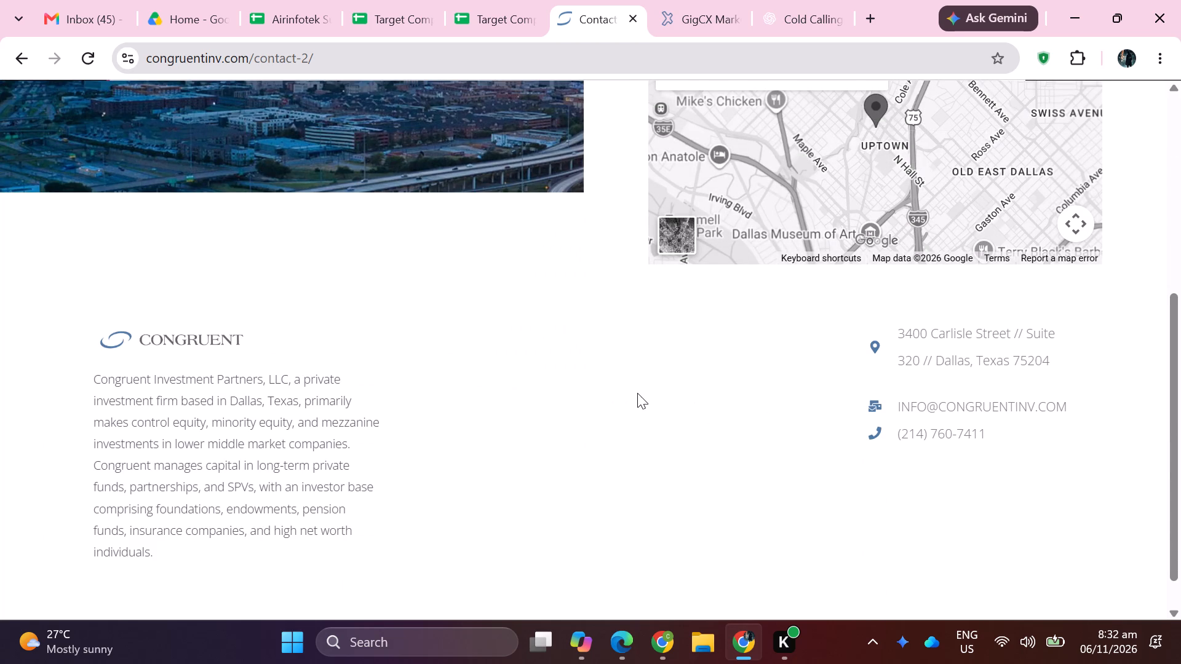
scroll(765, 400, "down", 2)
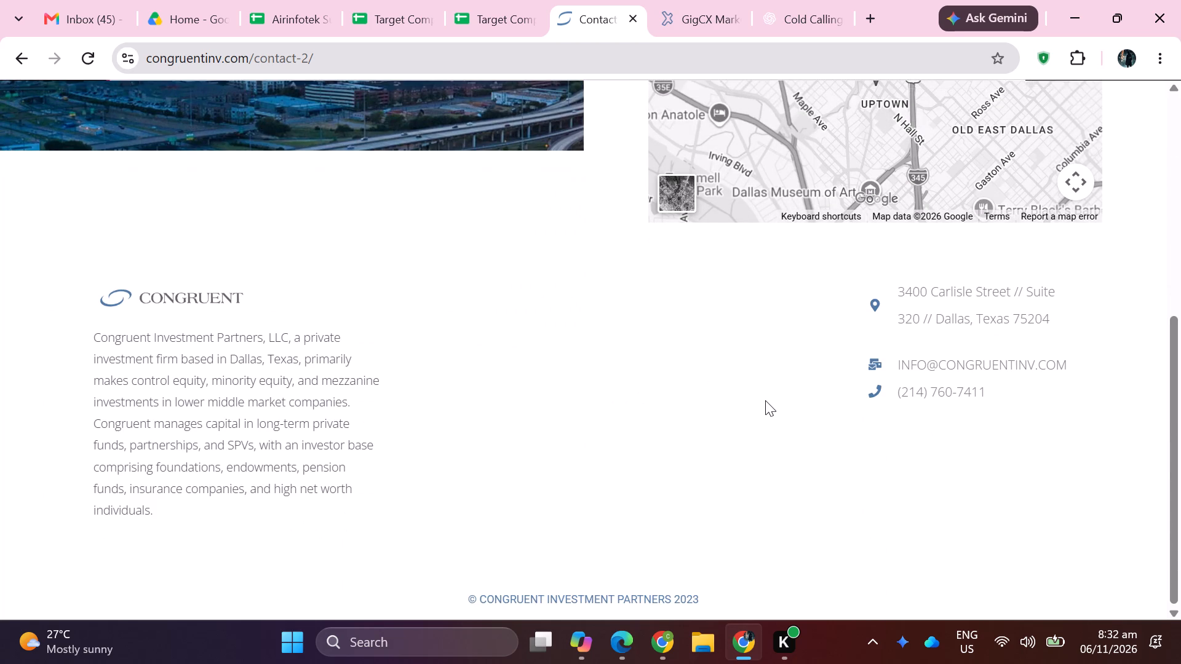
scroll(632, 409, "up", 16)
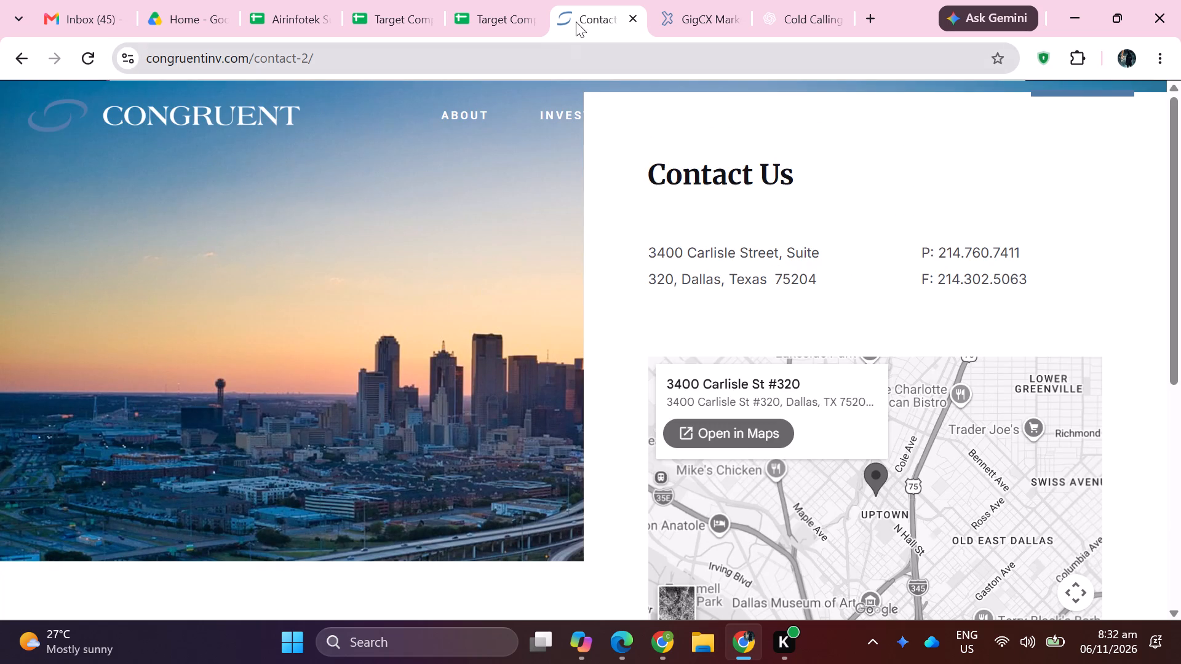
Copy Congruent Investment Partners' website and LinkedIn links from the source list into B43 and C43 of Target Companies Private.
left_click(493, 17)
left_click(389, 322)
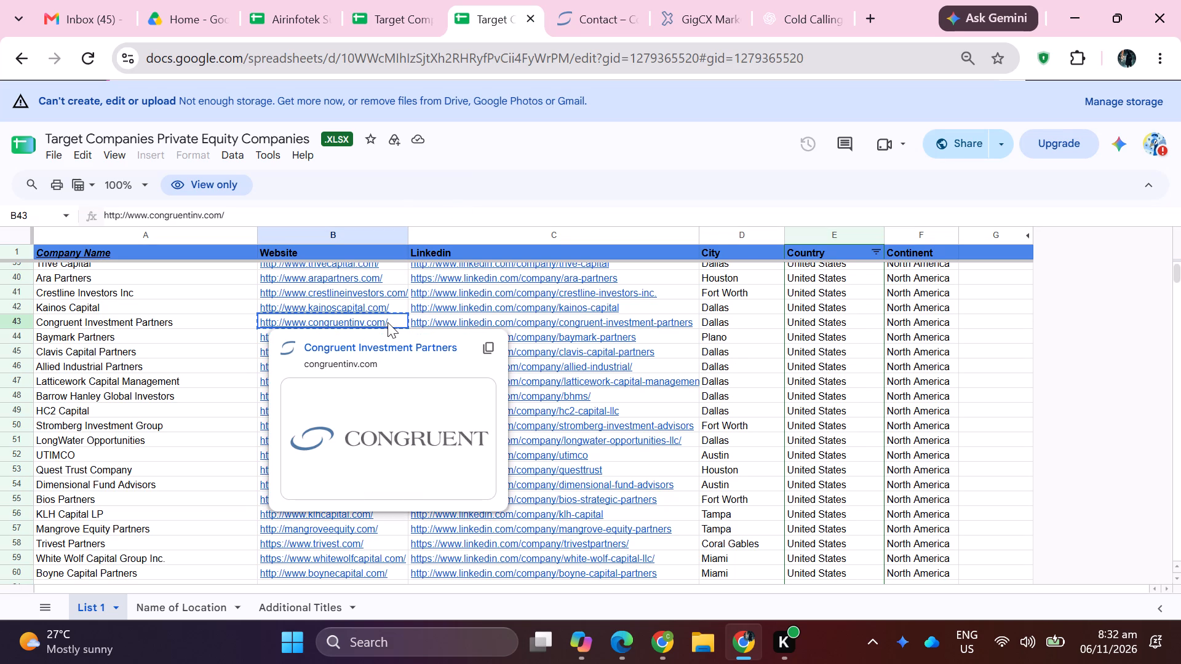
left_click(408, 0)
key("ctrl+v")
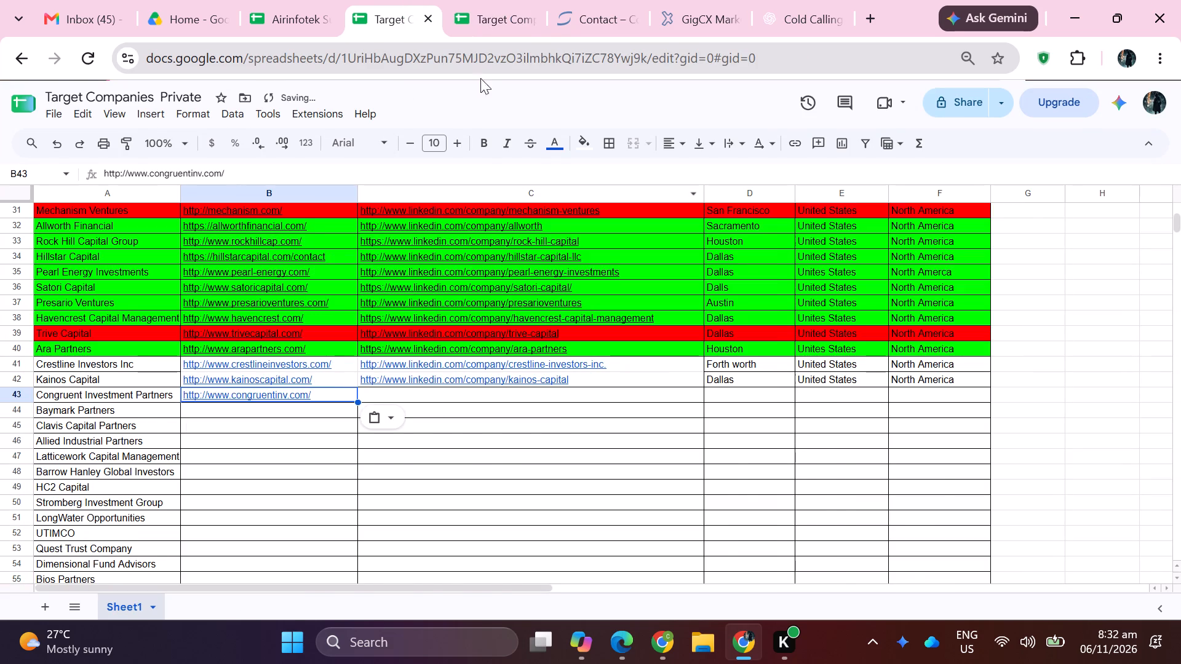
left_click(501, 0)
left_click(465, 320)
key("ctrl+c")
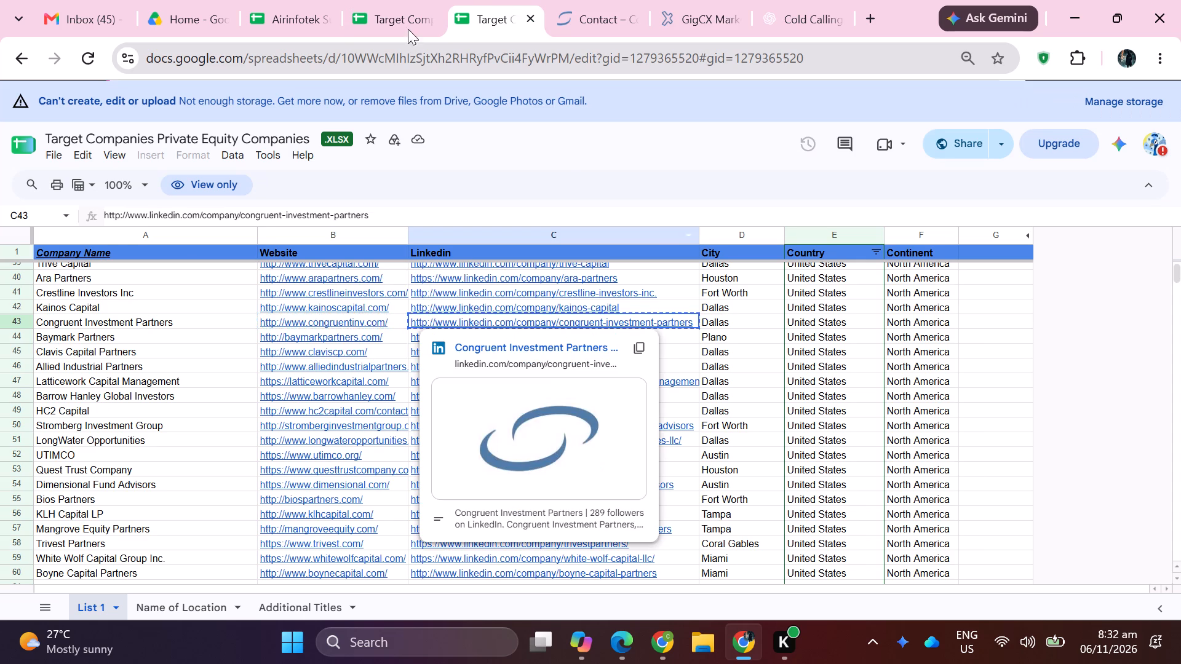
left_click(396, 0)
left_click(533, 390)
key("ctrl+v")
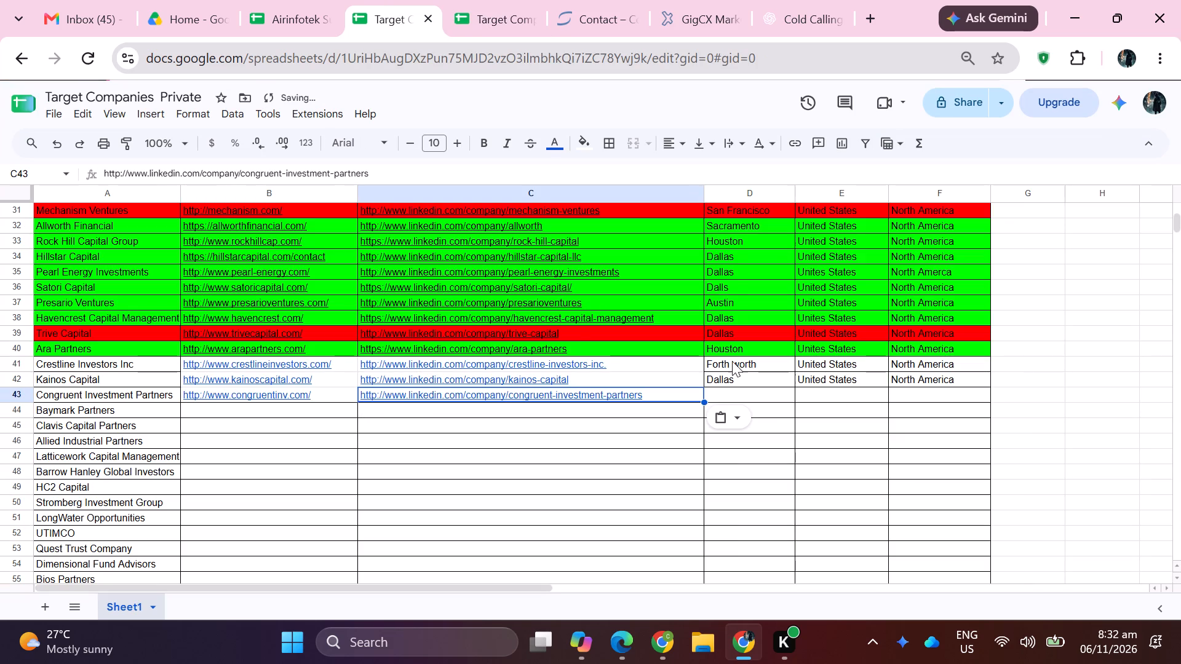
Complete Congruent Investment Partners' row with Dallas in D43, United States in E43 and North America in F43.
left_click(755, 401)
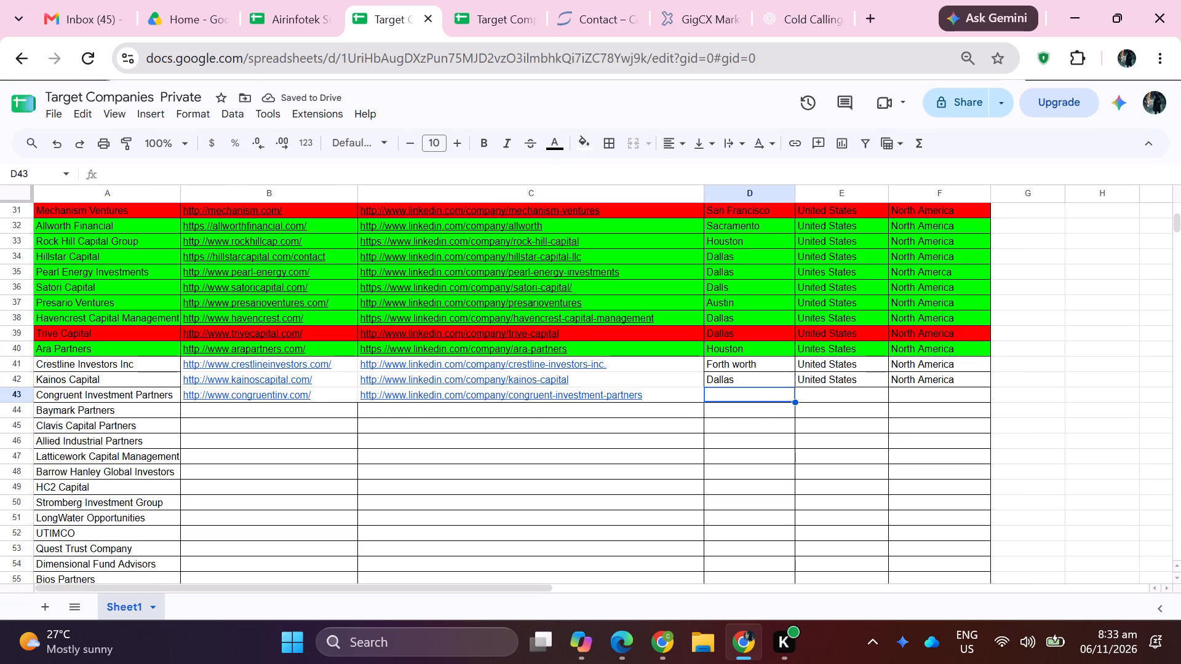
key("BackSpace")
key("BackSpace")
key("BackSpace")
key("BackSpace")
key("BackSpace")
type("allas")
key("space")
key("BackSpace")
key("Tab")
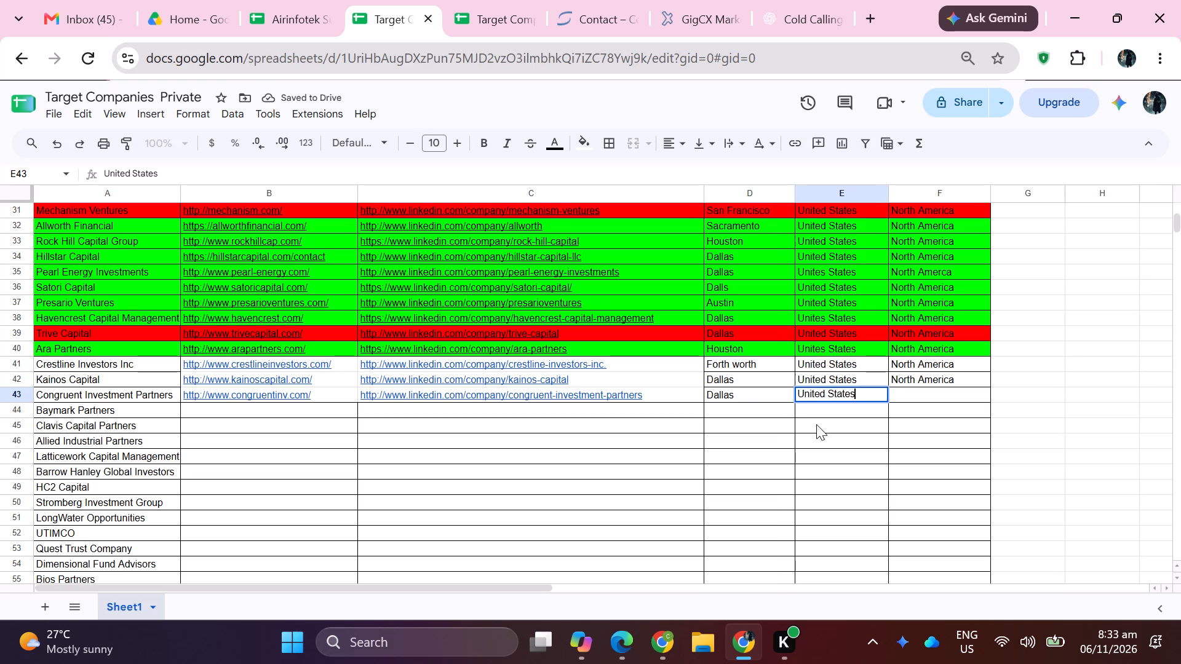
key("Tab")
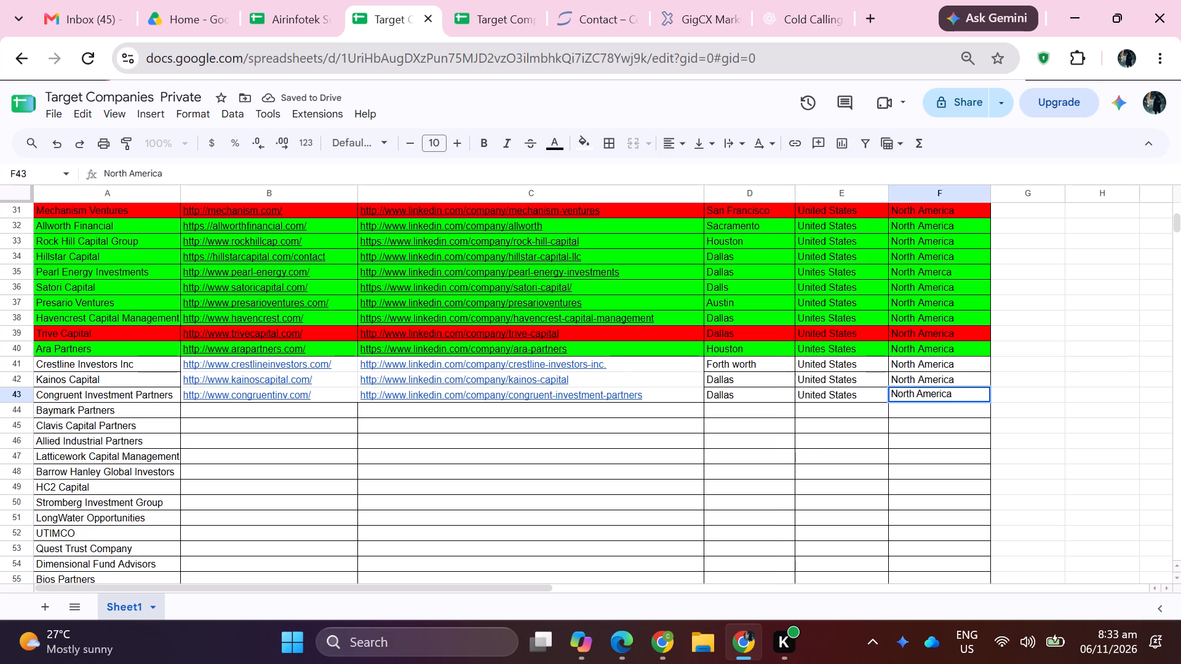
left_click(750, 471)
Open Baymark Partners' website using its link from the private equity source list and check the office location on its contact page.
left_click(317, 414)
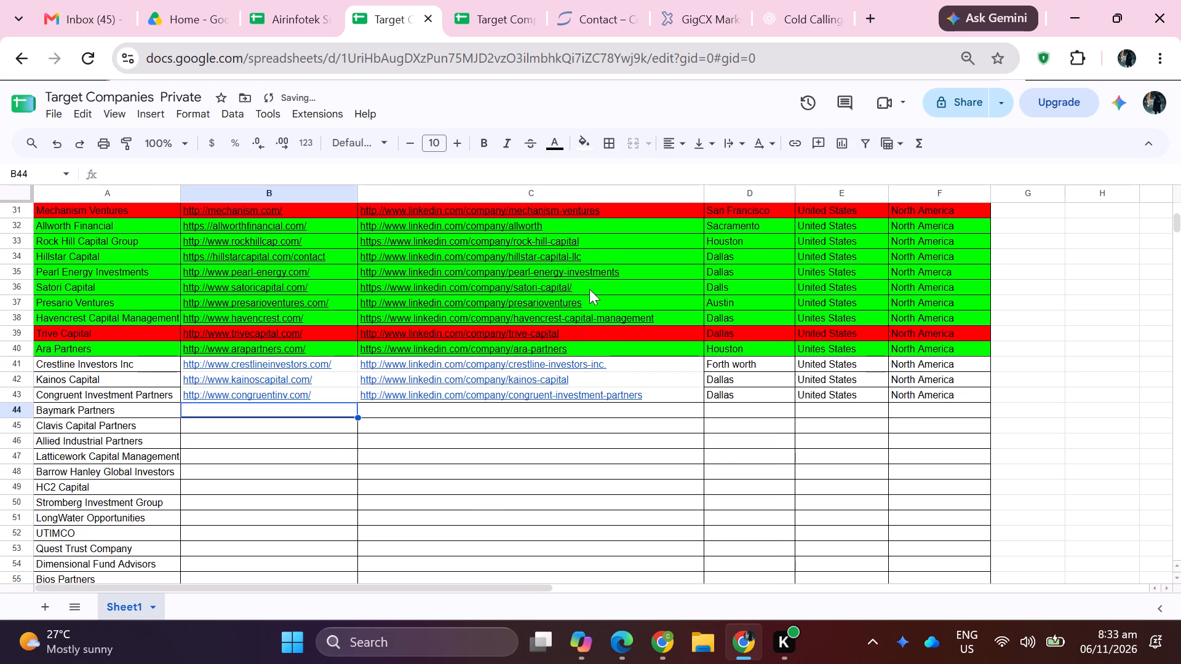
left_click(474, 28)
left_click(349, 336)
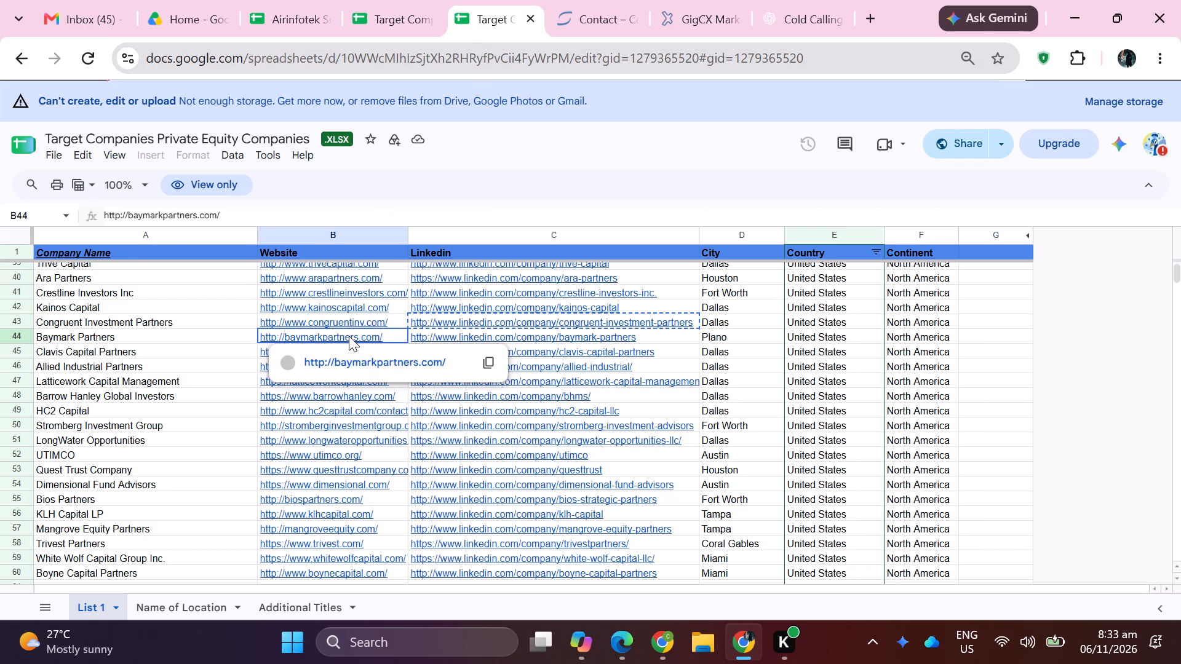
key("ctrl+c")
left_click(577, 4)
left_click(544, 63)
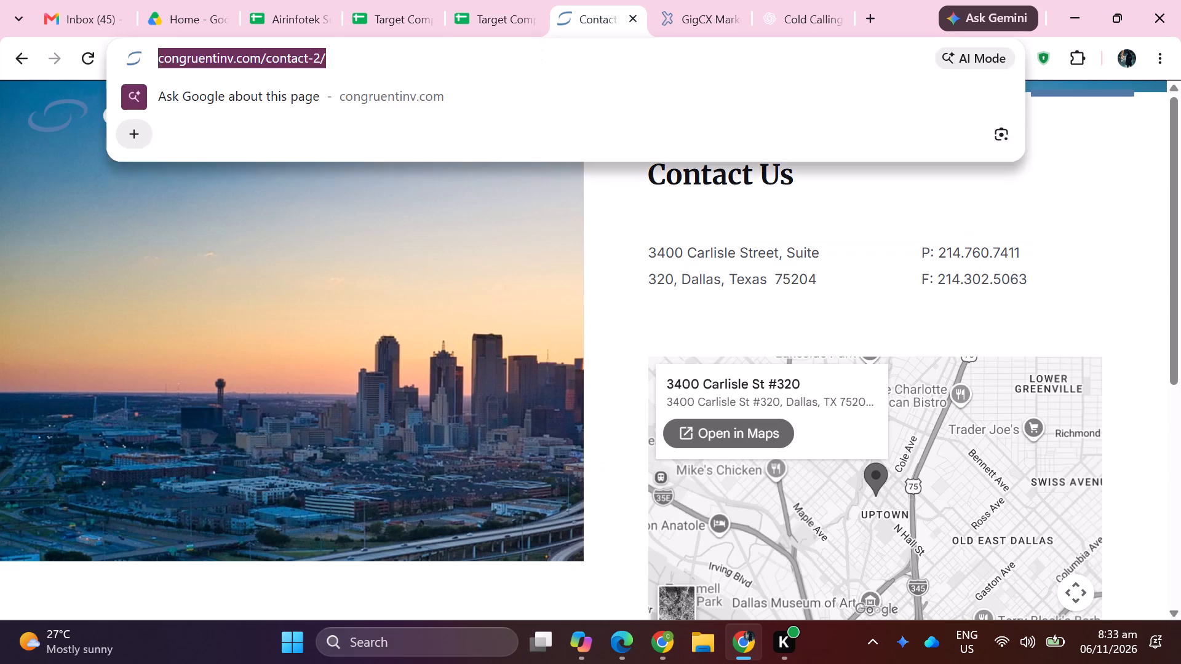
key("ctrl+v")
key("Return")
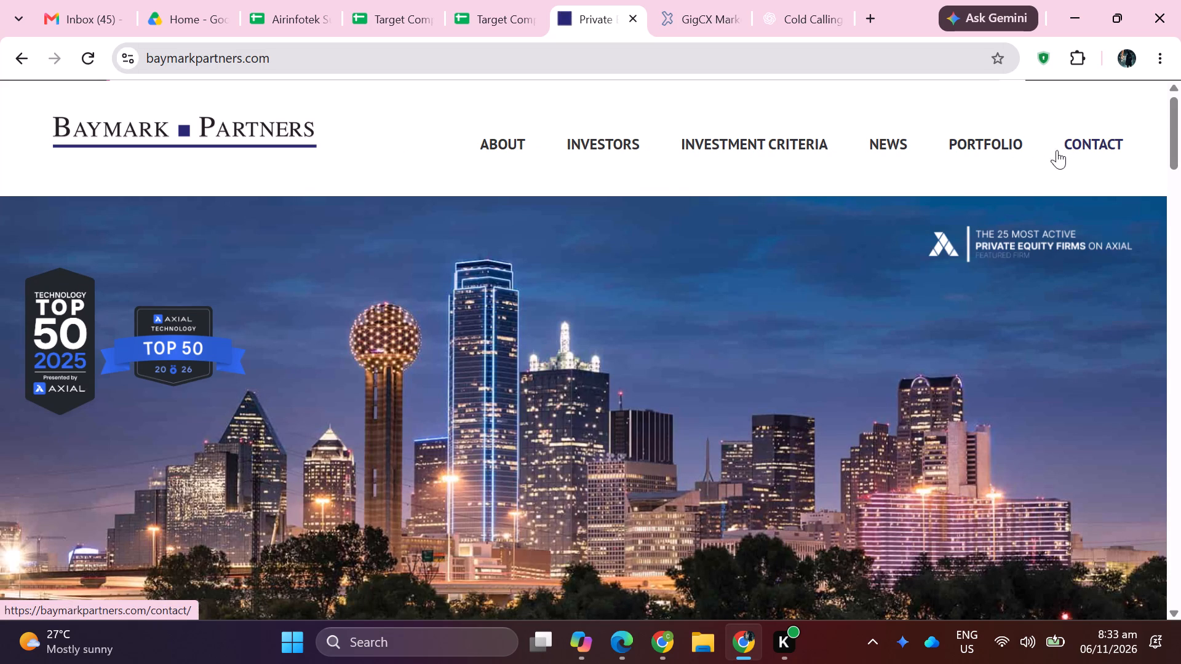
left_click(1108, 138)
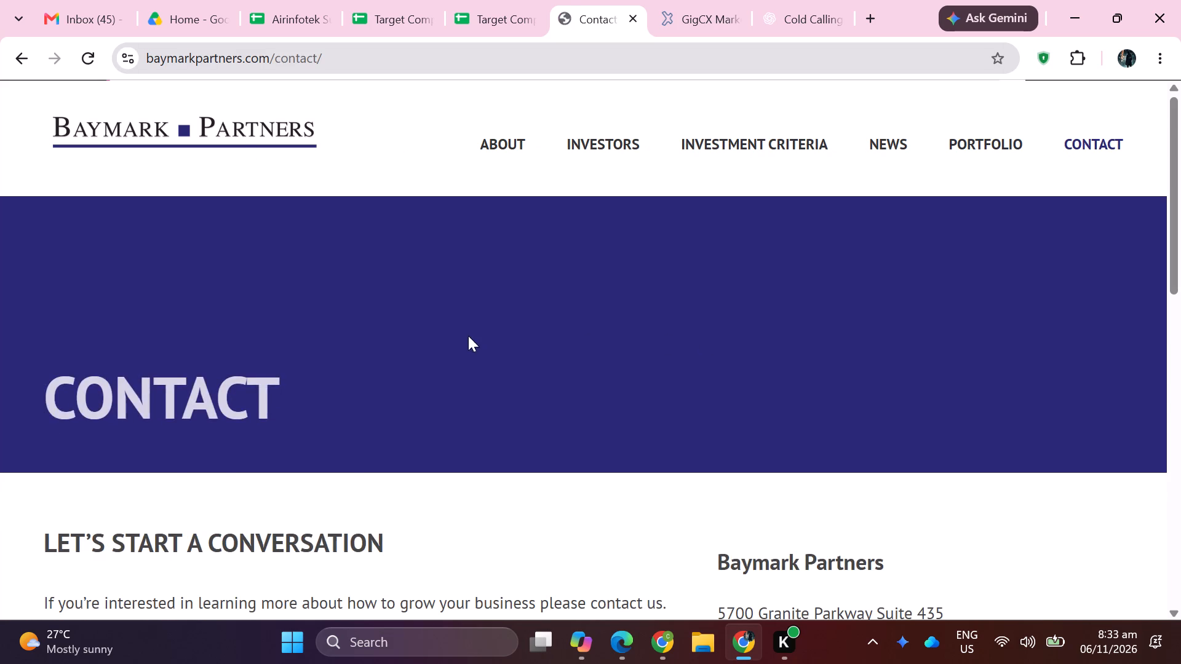
scroll(670, 380, "down", 4)
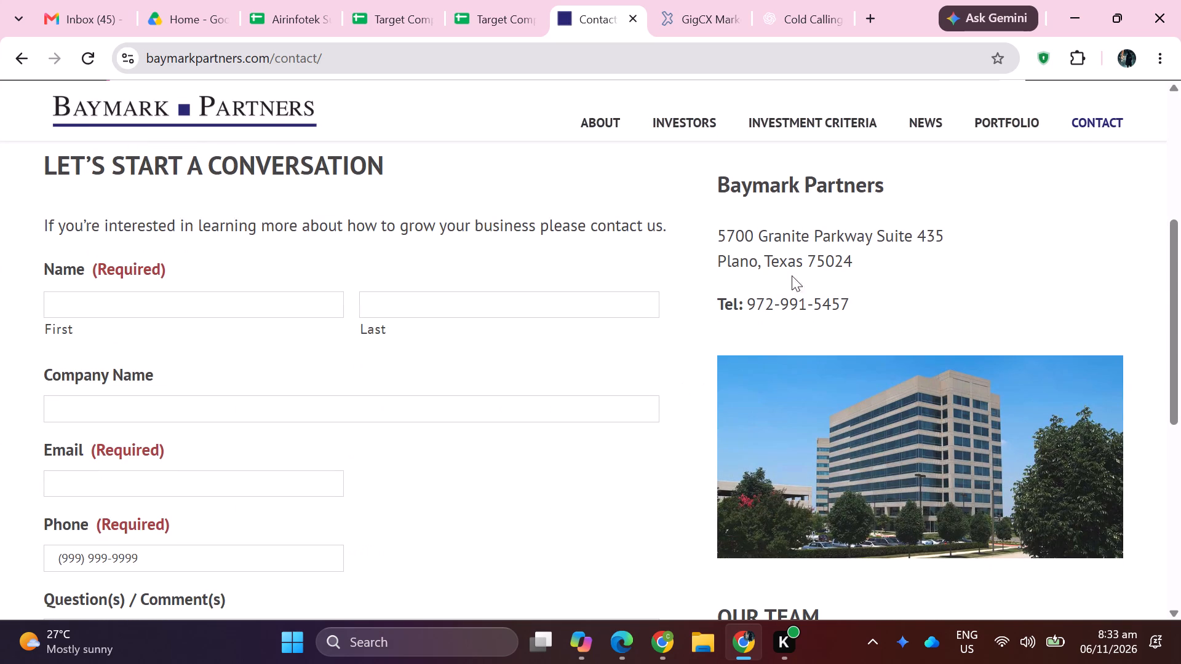
Copy Baymark Partners' website and LinkedIn links from the source list into B44 and C44 of Target Companies Private.
left_click(493, 0)
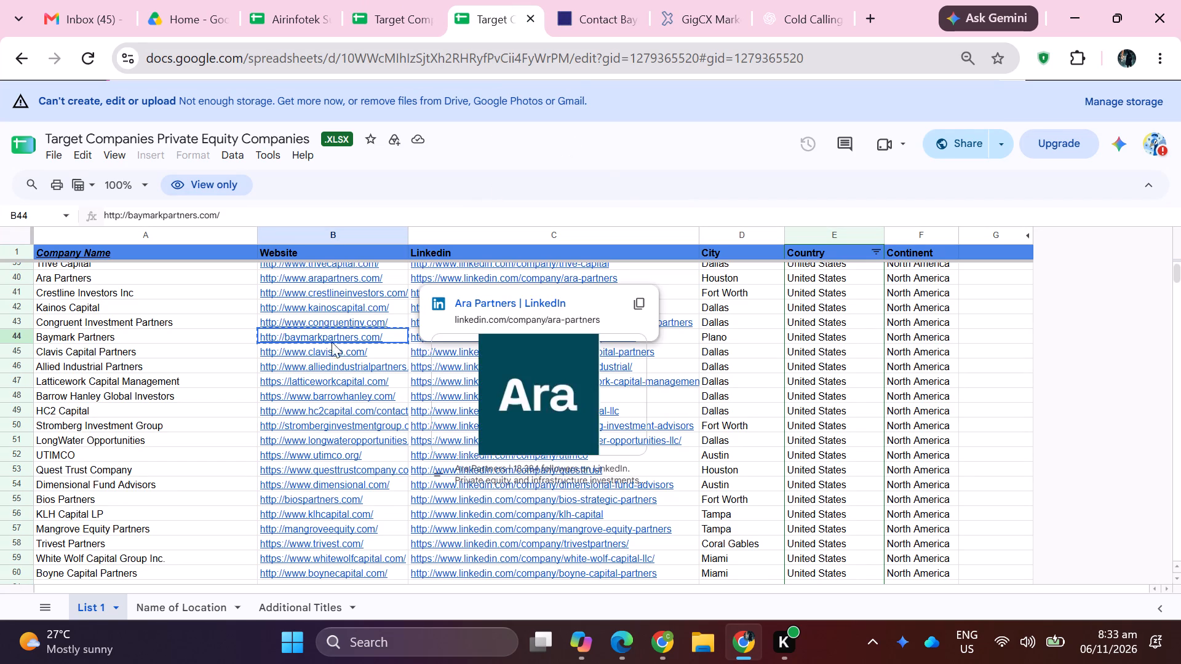
left_click(383, 0)
key("ctrl+v")
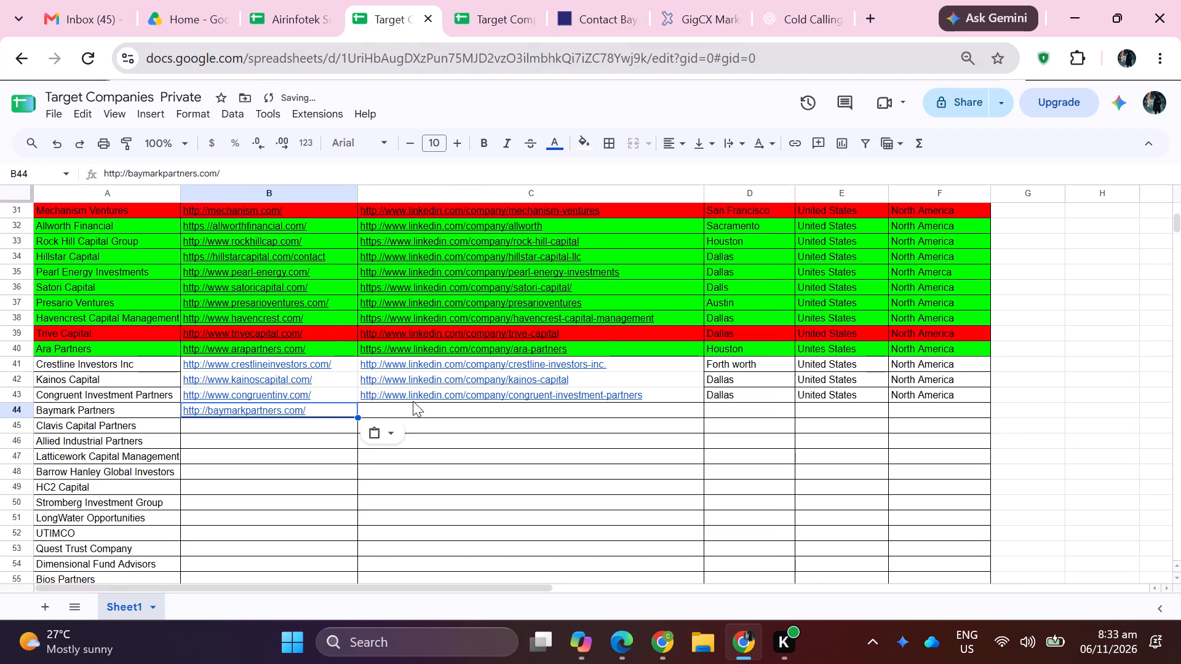
left_click(274, 446)
left_click(410, 414)
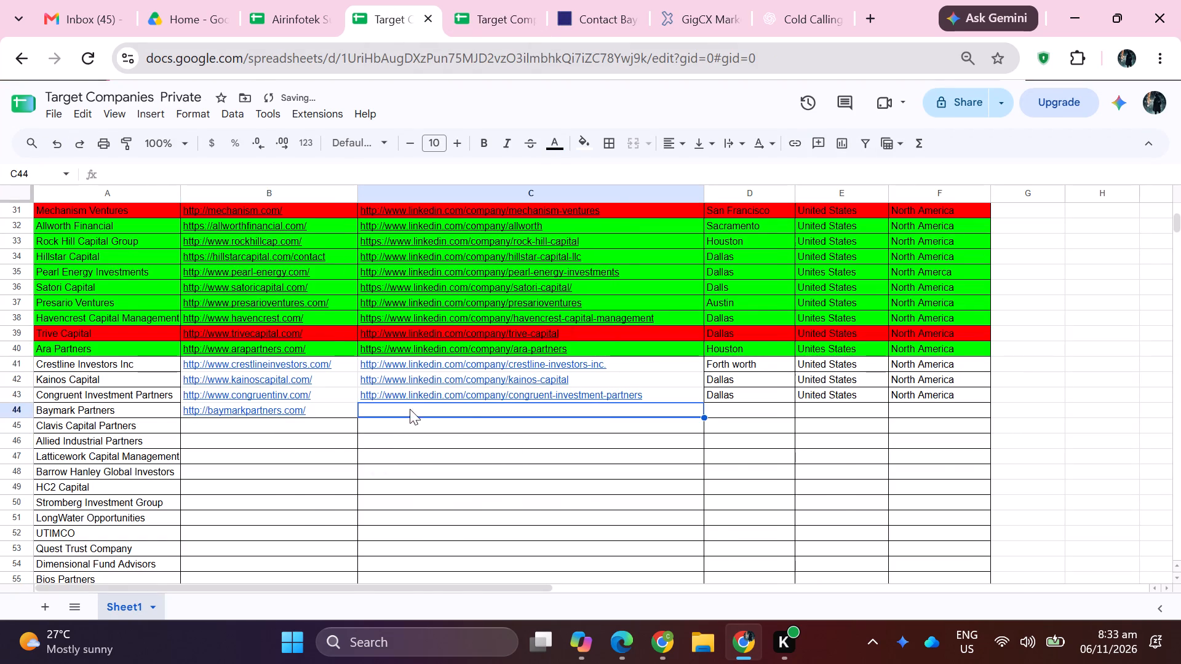
left_click(503, 0)
left_click(476, 334)
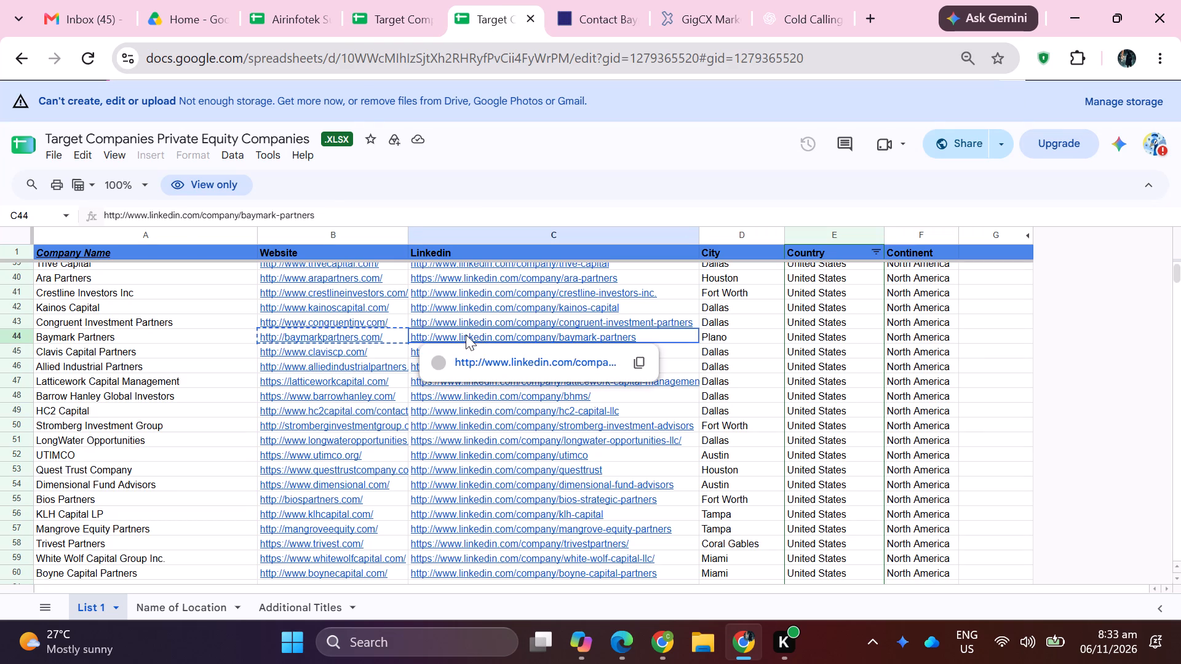
key("ctrl+c")
left_click(386, 0)
key("ctrl+v")
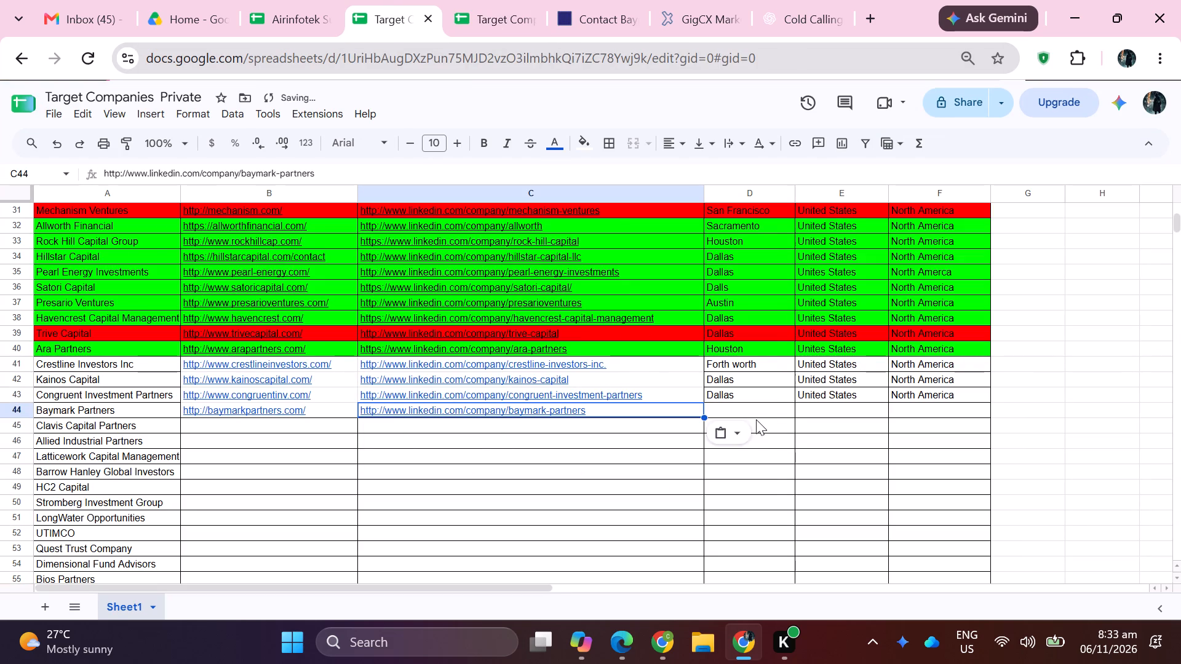
Complete Baymark Partners' row with Plano in D44, United States in E44 and North America in F44.
left_click(759, 416)
key("BackSpace")
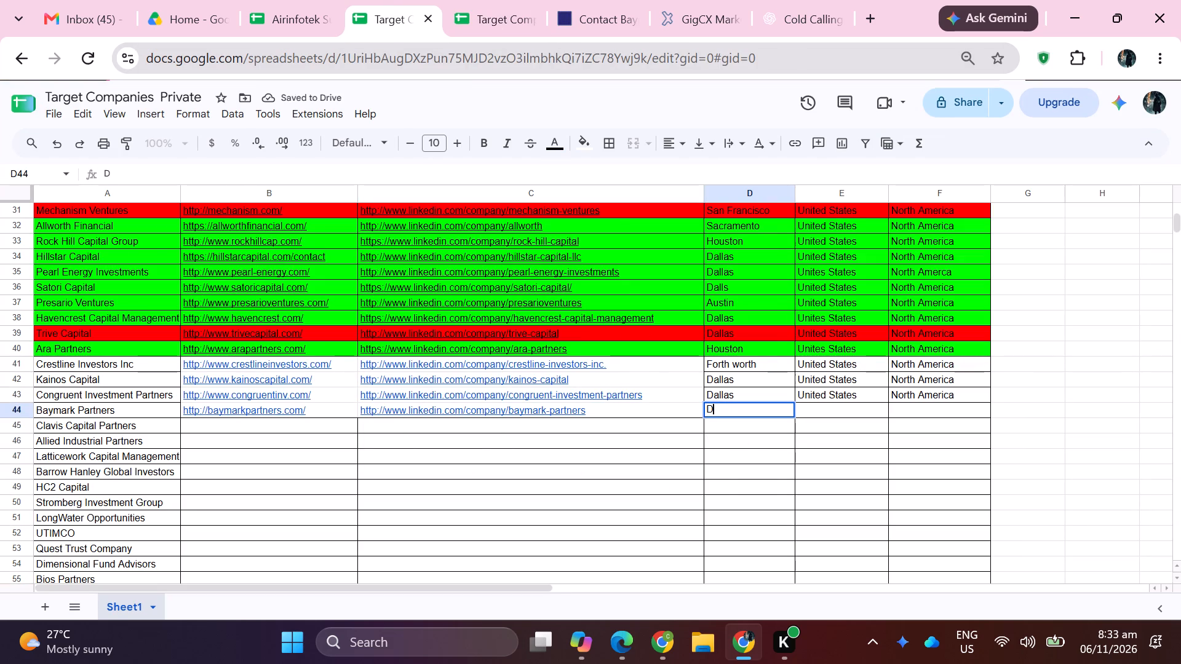
key("BackSpace")
key("BackSpace")
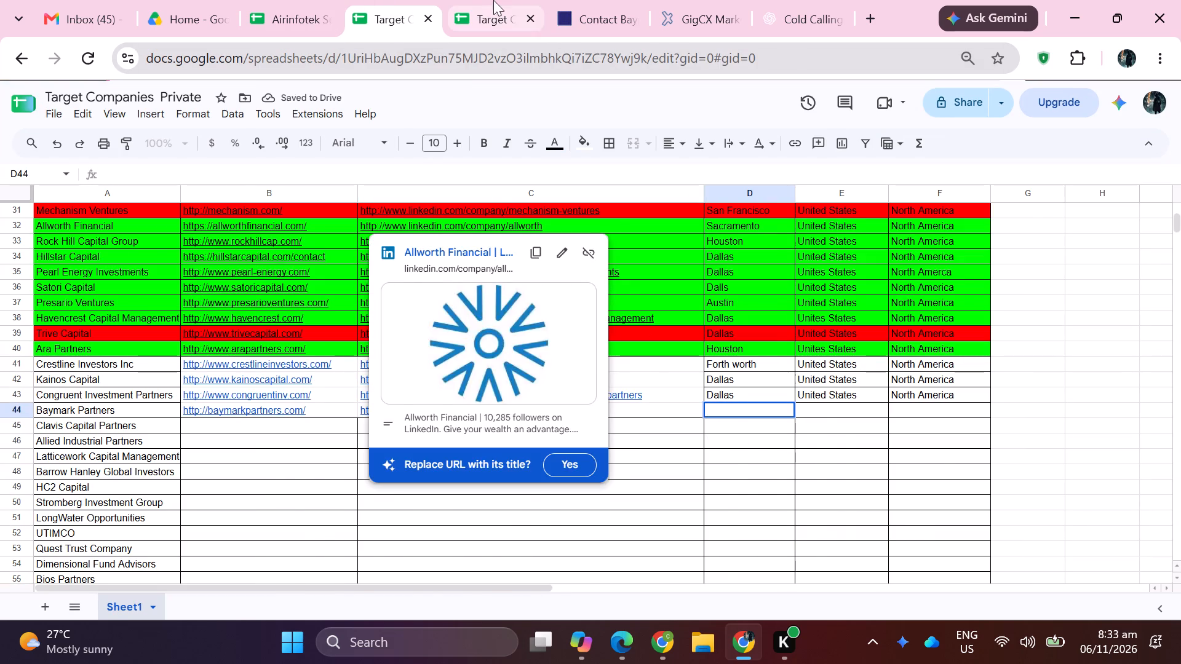
left_click(493, 0)
left_click(370, 0)
left_click(472, 1)
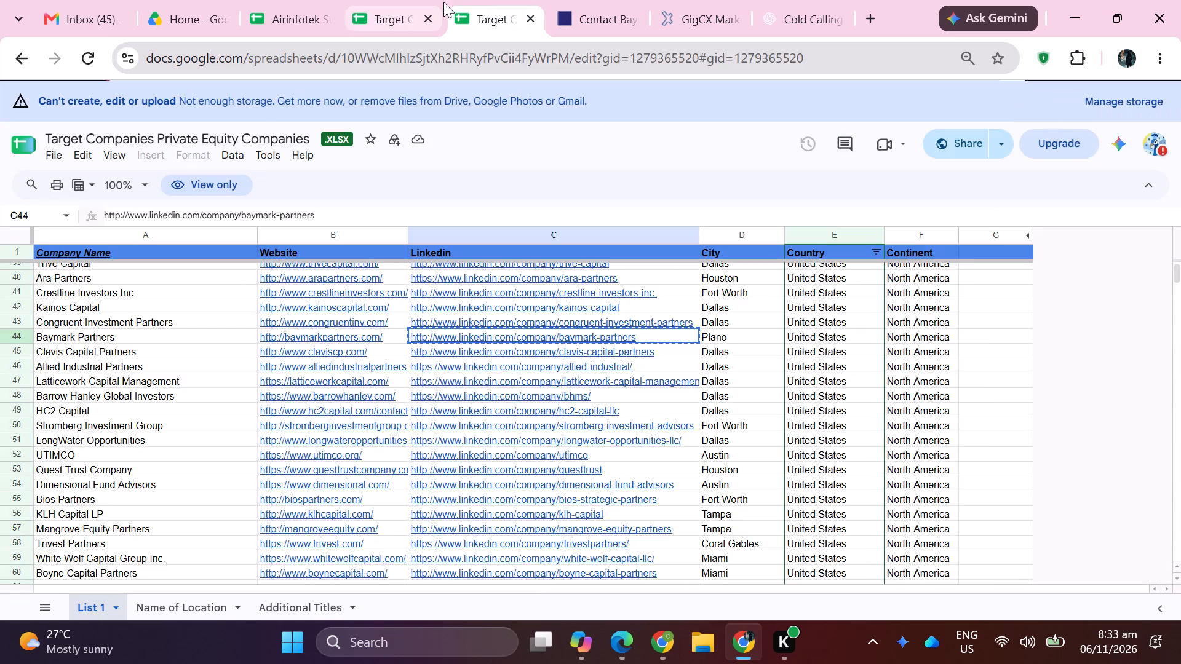
left_click(364, 0)
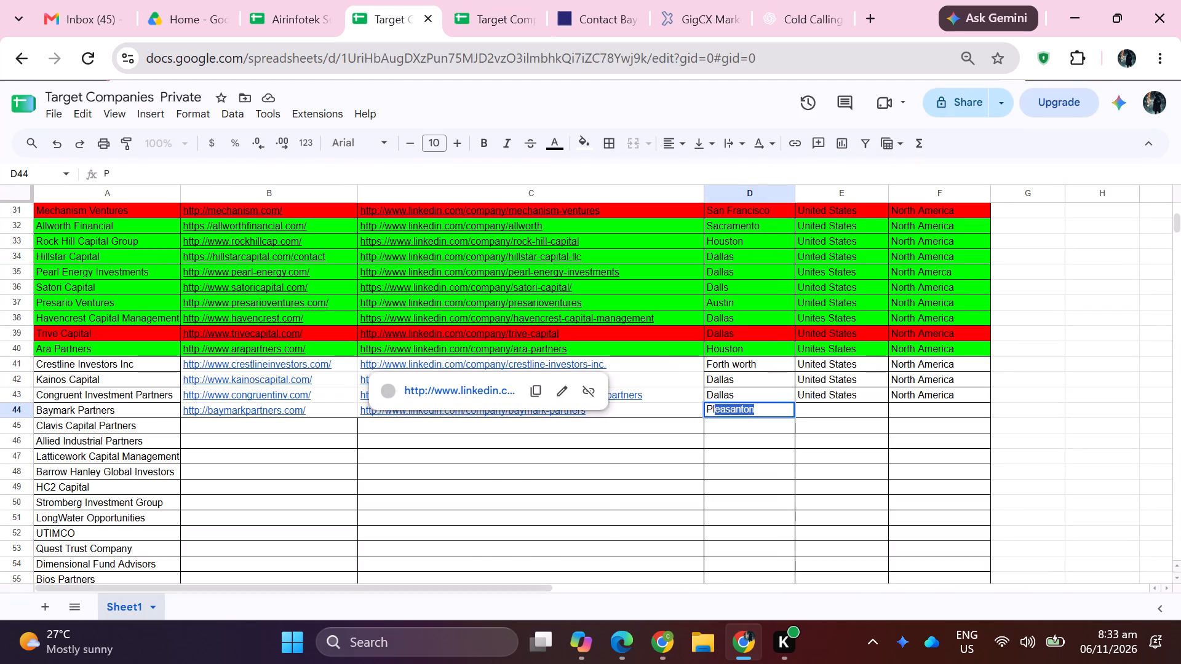
key("Tab")
key("Tab")
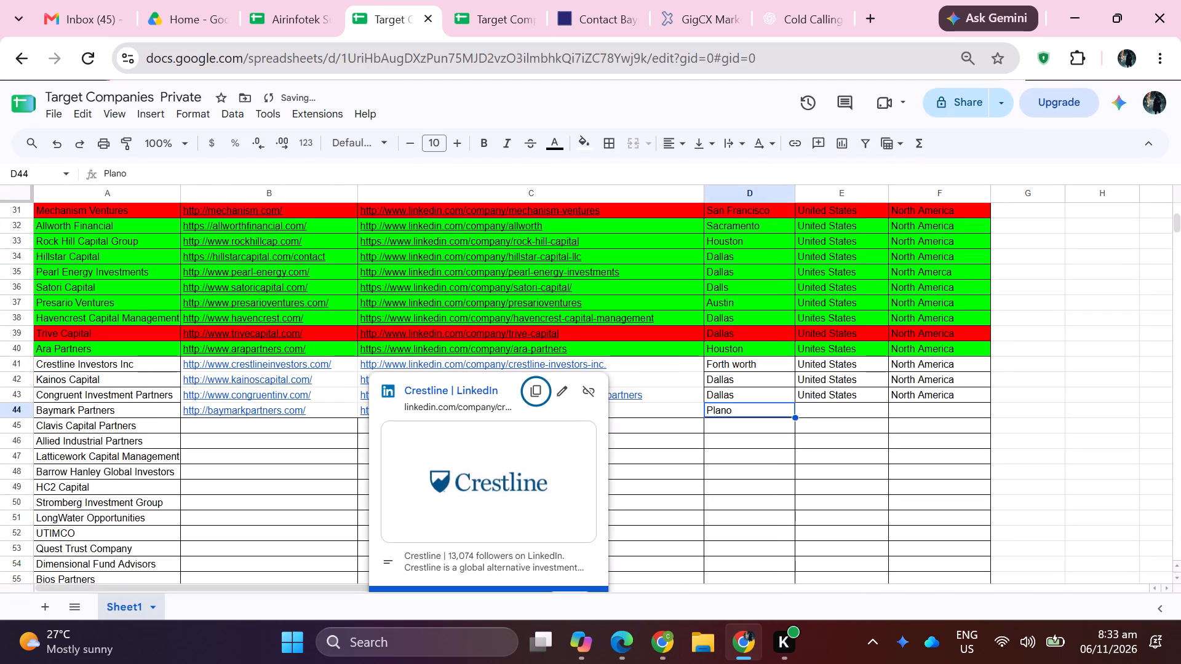
left_click(840, 410)
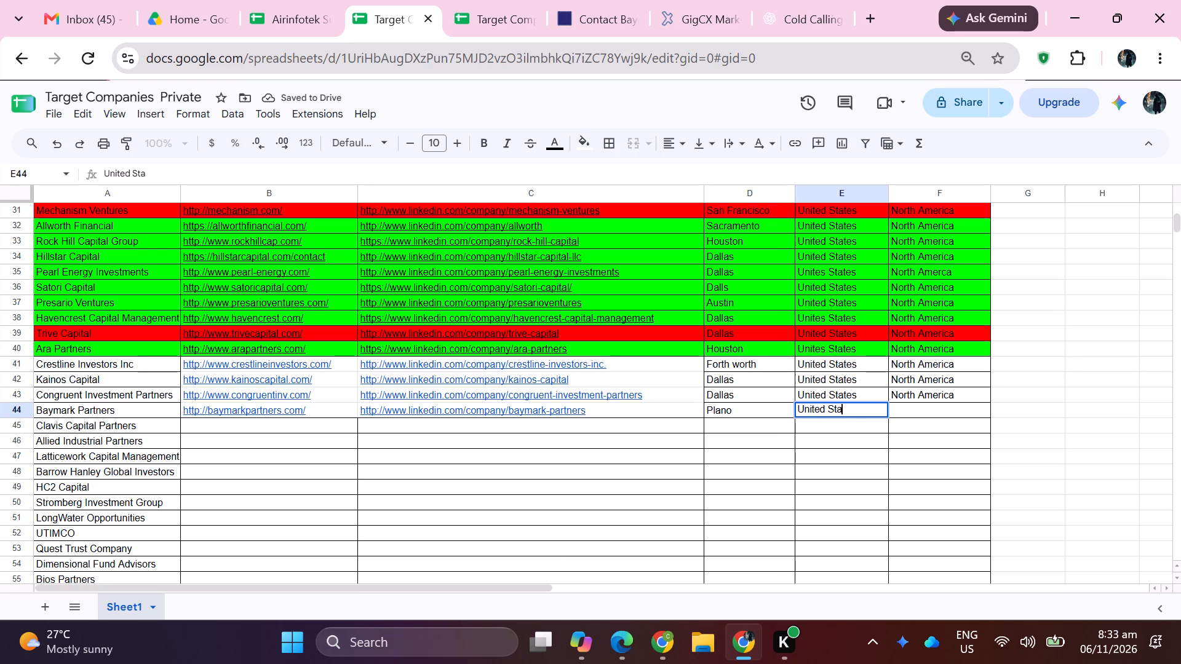
key("Tab")
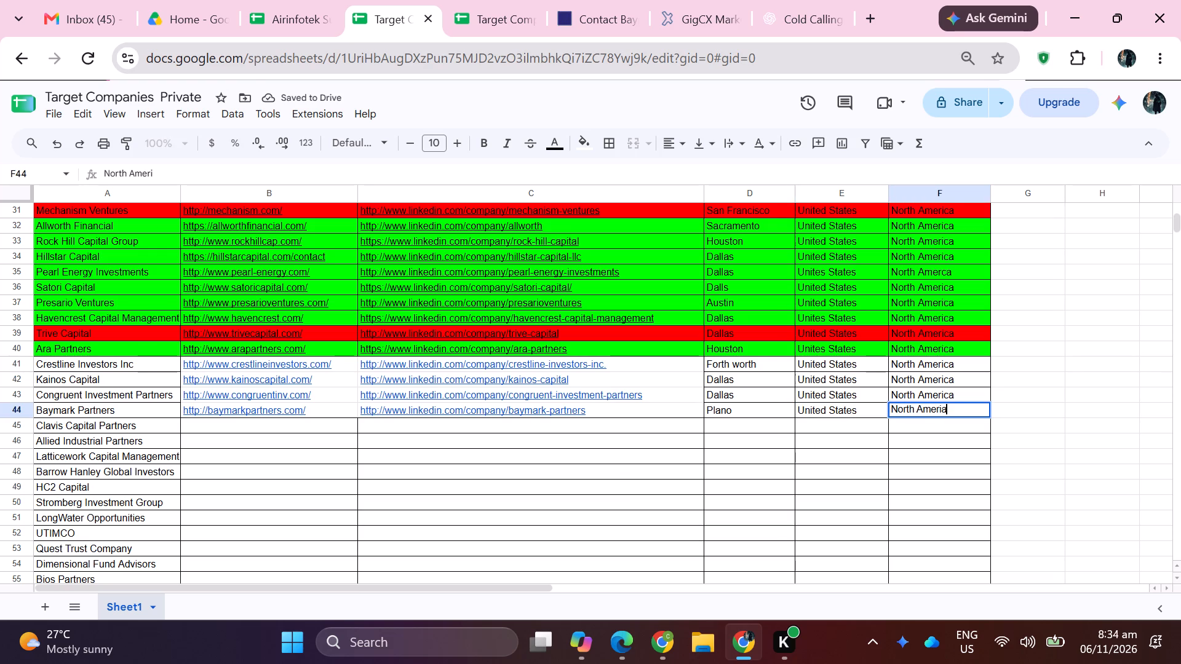
key("BackSpace")
type("ca")
Open Clavis Capital Partners' website in place of the Baymark page, using its link from the private equity source list.
left_click(513, 0)
left_click_drag(373, 337, 367, 345)
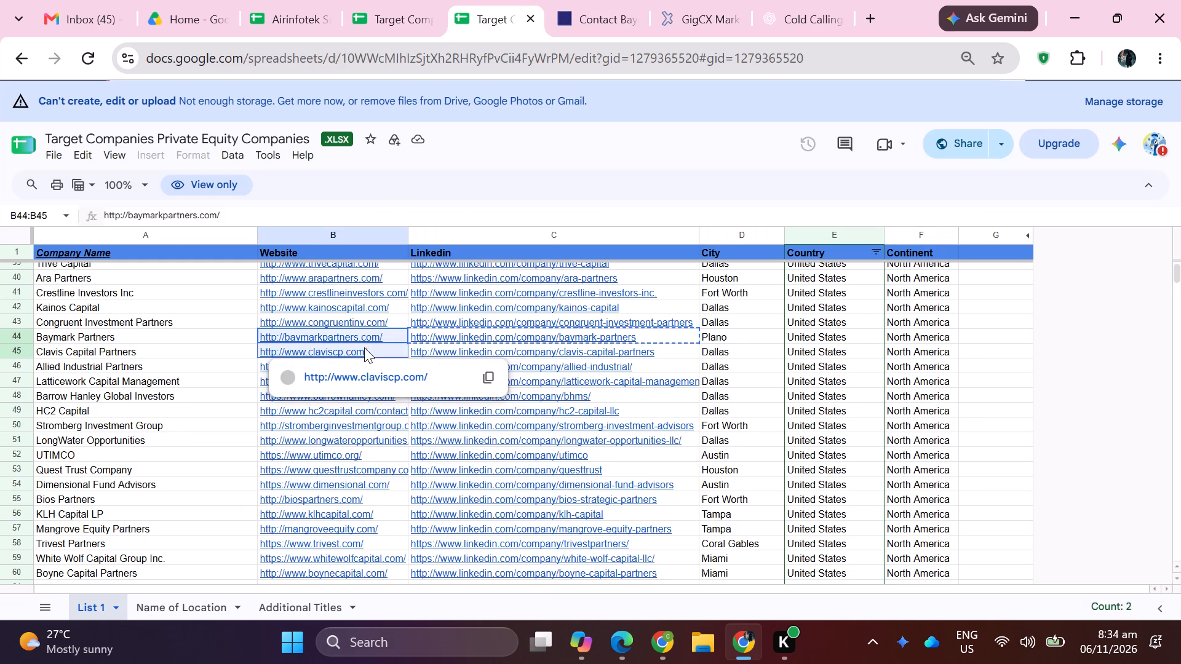
left_click(601, 338)
left_click(363, 355)
key("ctrl+c")
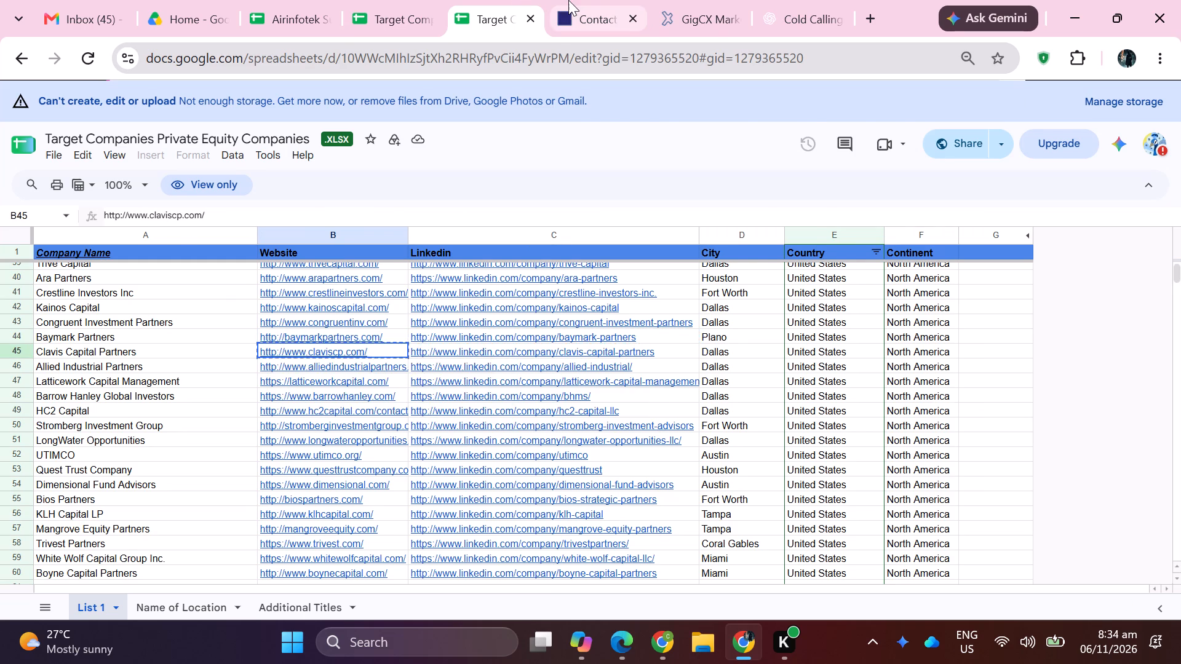
left_click(568, 0)
left_click(506, 56)
key("ctrl+v")
key("Return")
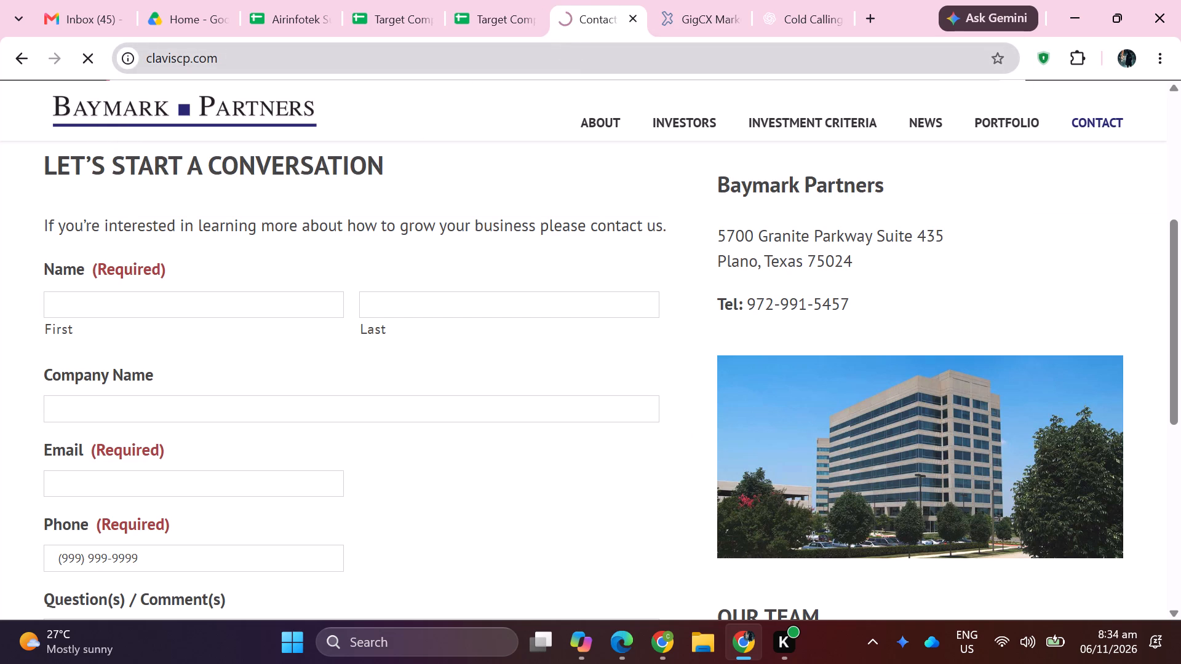
Examine the Clavis Capital Partners home page for its firm description and office address, and look over its portfolio page.
left_click(515, 0)
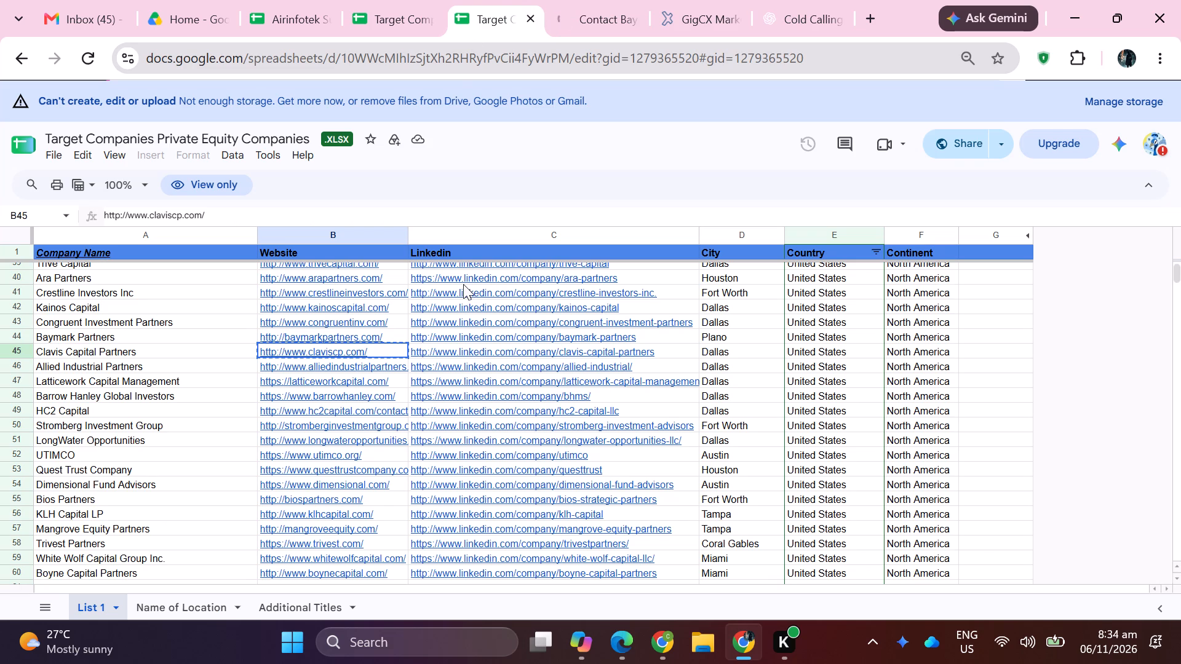
left_click(595, 0)
scroll(572, 257, "down", 2)
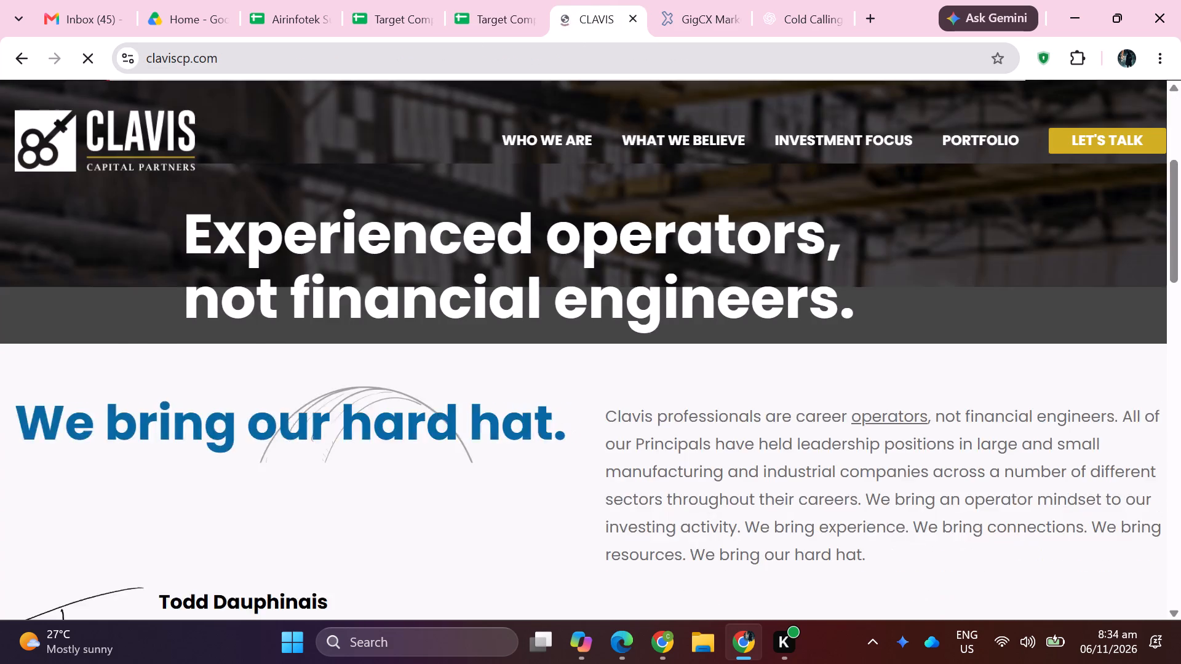
scroll(587, 257, "down", 3)
scroll(549, 316, "down", 4)
scroll(434, 354, "down", 3)
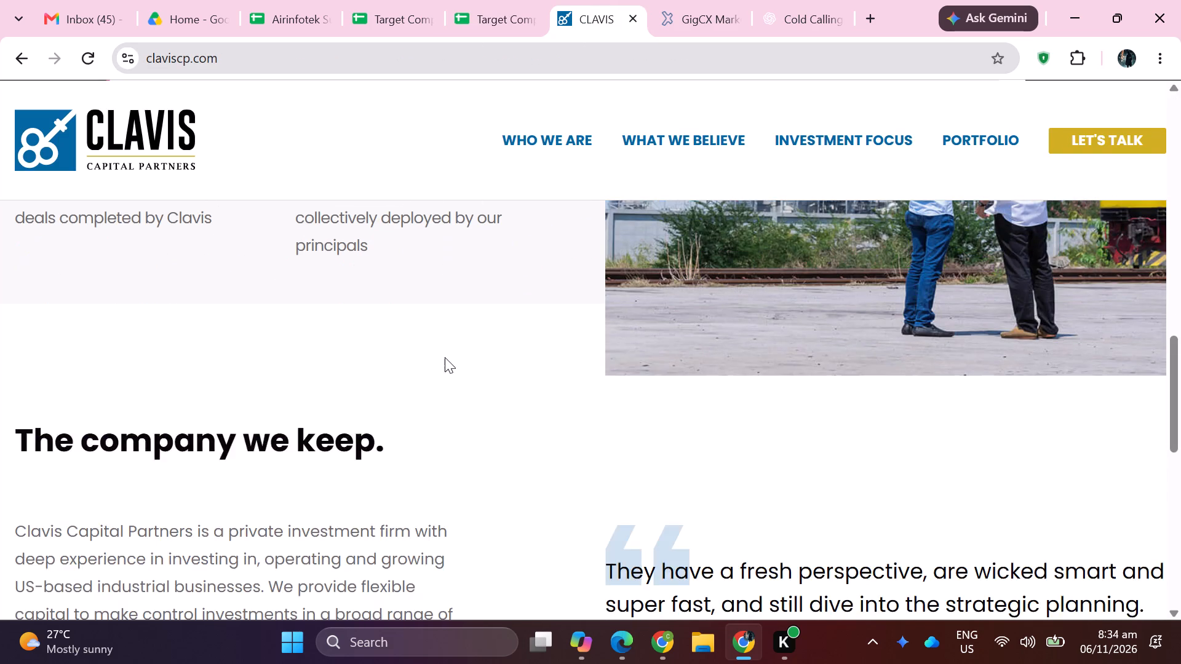
scroll(445, 357, "down", 4)
scroll(568, 342, "down", 1)
scroll(568, 342, "up", 2)
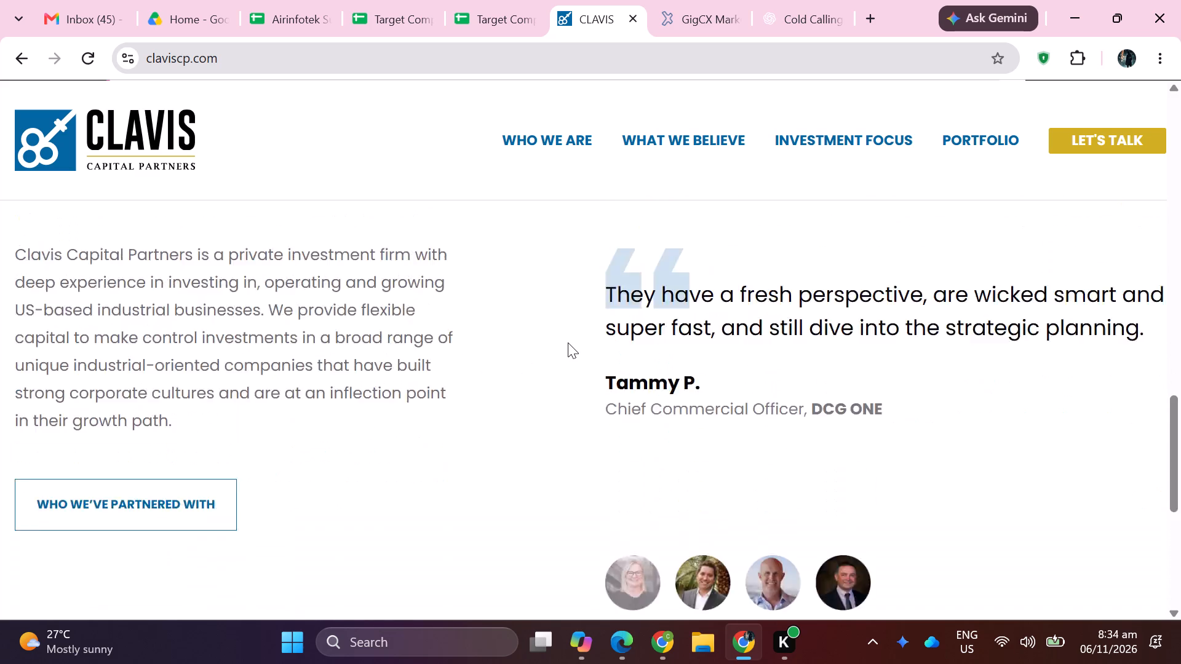
scroll(568, 342, "up", 2)
scroll(568, 342, "down", 9)
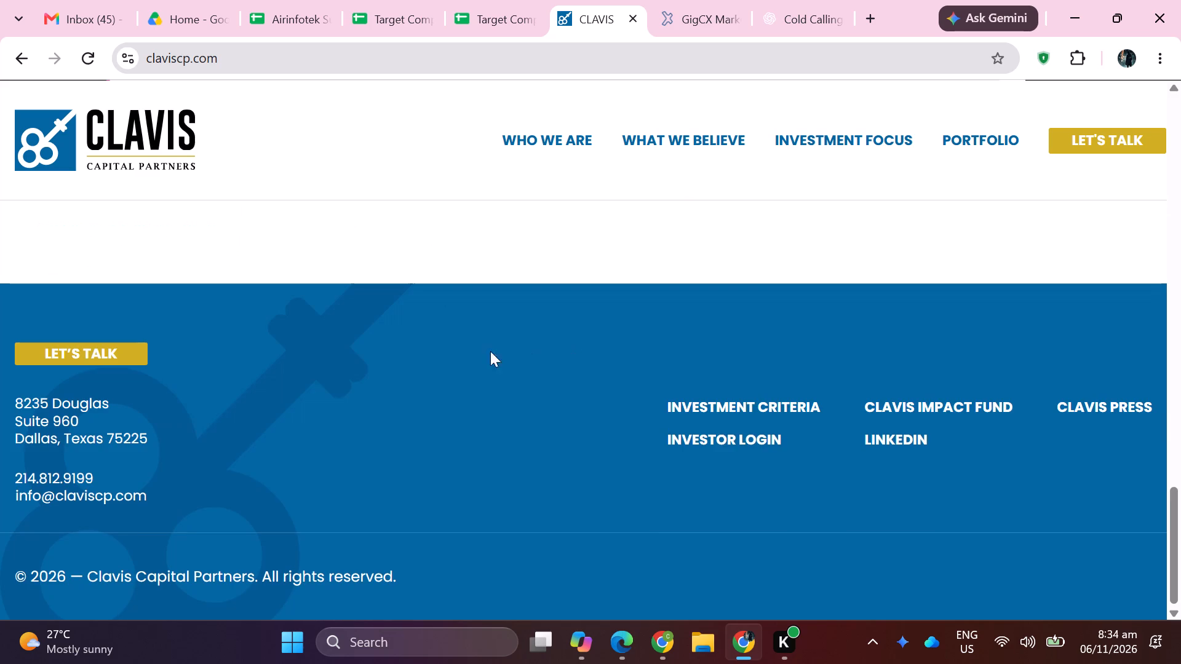
scroll(408, 372, "up", 17)
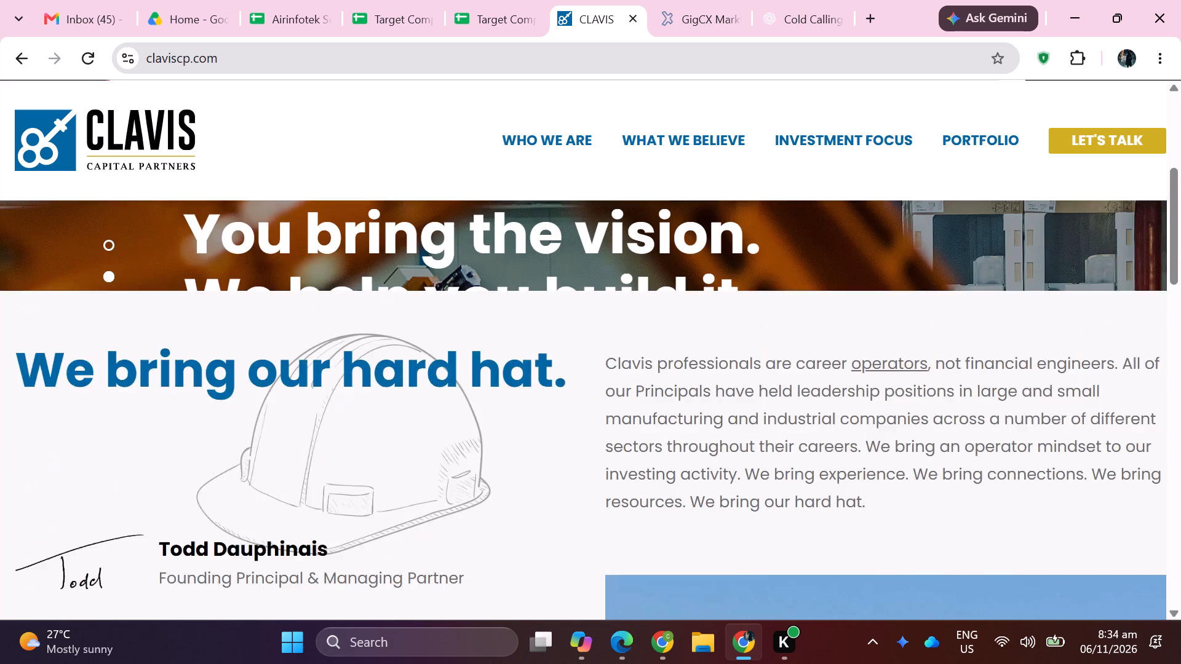
scroll(397, 362, "up", 2)
left_click(993, 143)
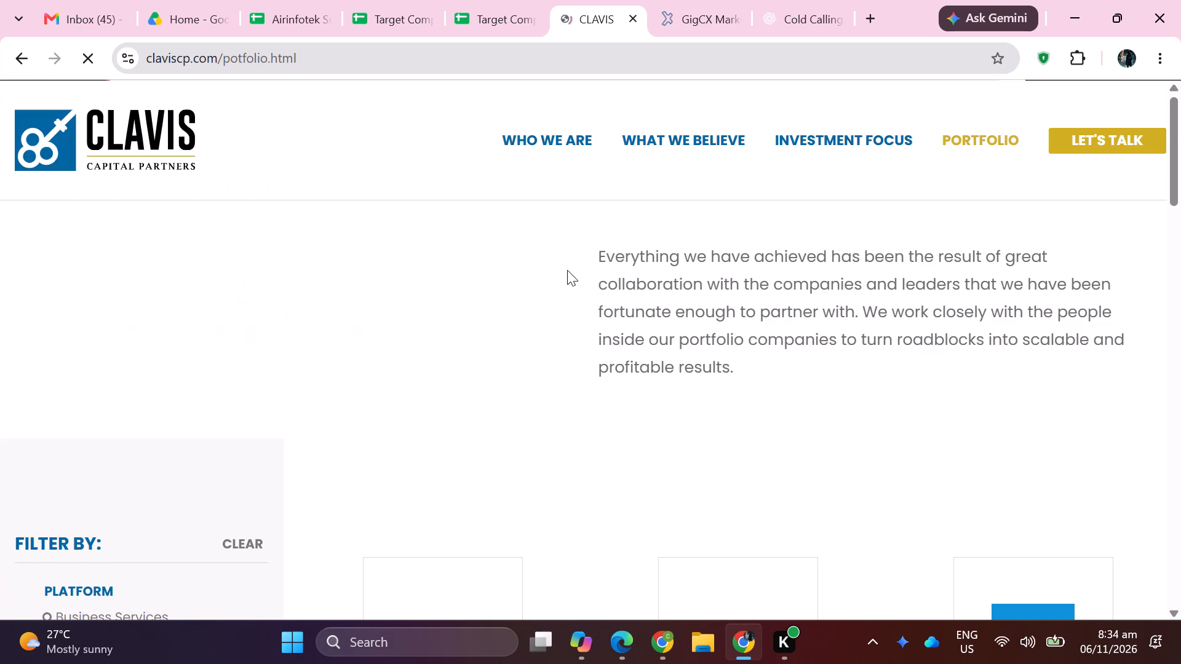
scroll(647, 296, "down", 2)
scroll(579, 330, "down", 1)
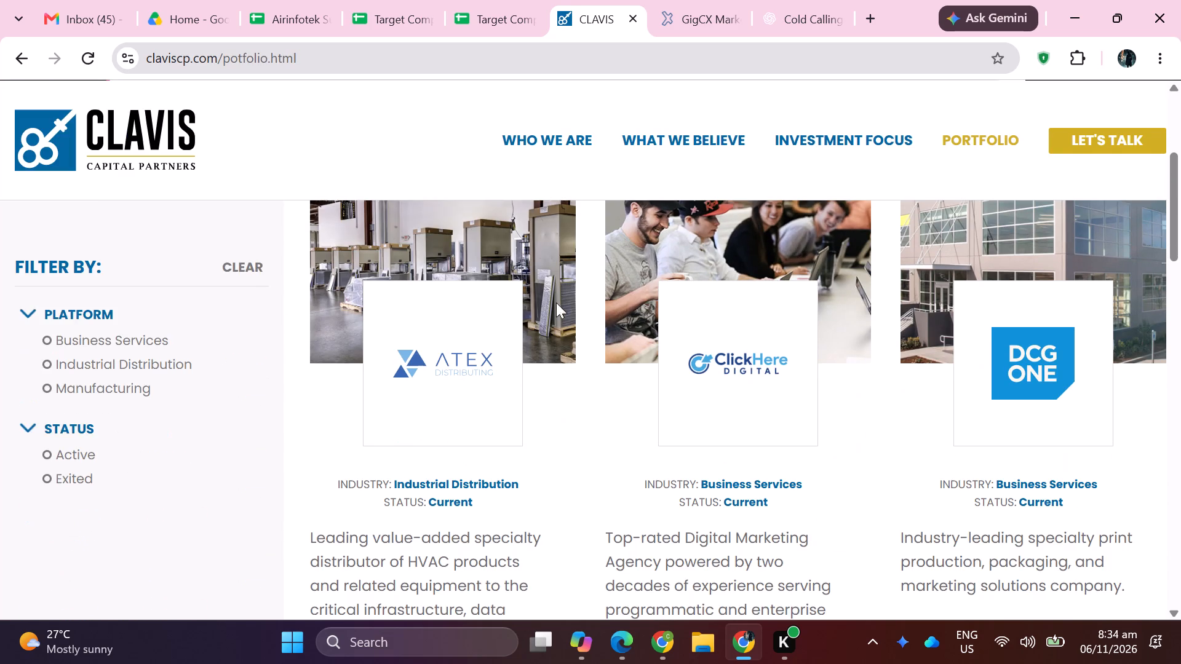
Copy Clavis Capital Partners' website and LinkedIn links from the source list into B45 and C45 of Target Companies Private.
left_click(501, 0)
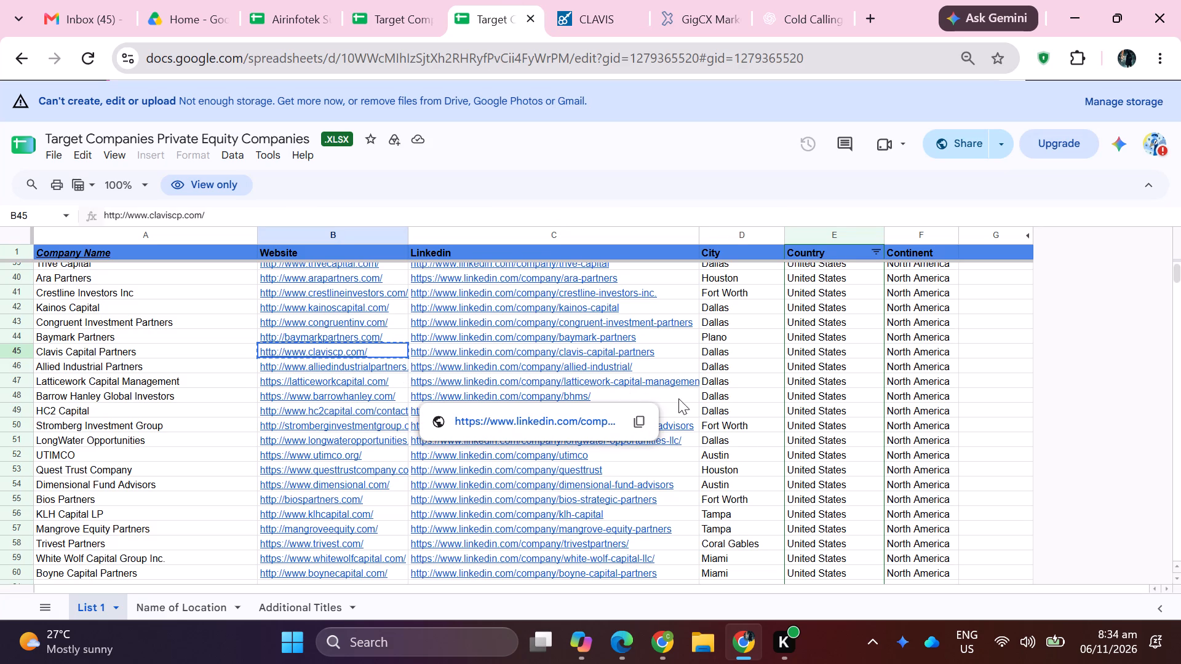
left_click(391, 0)
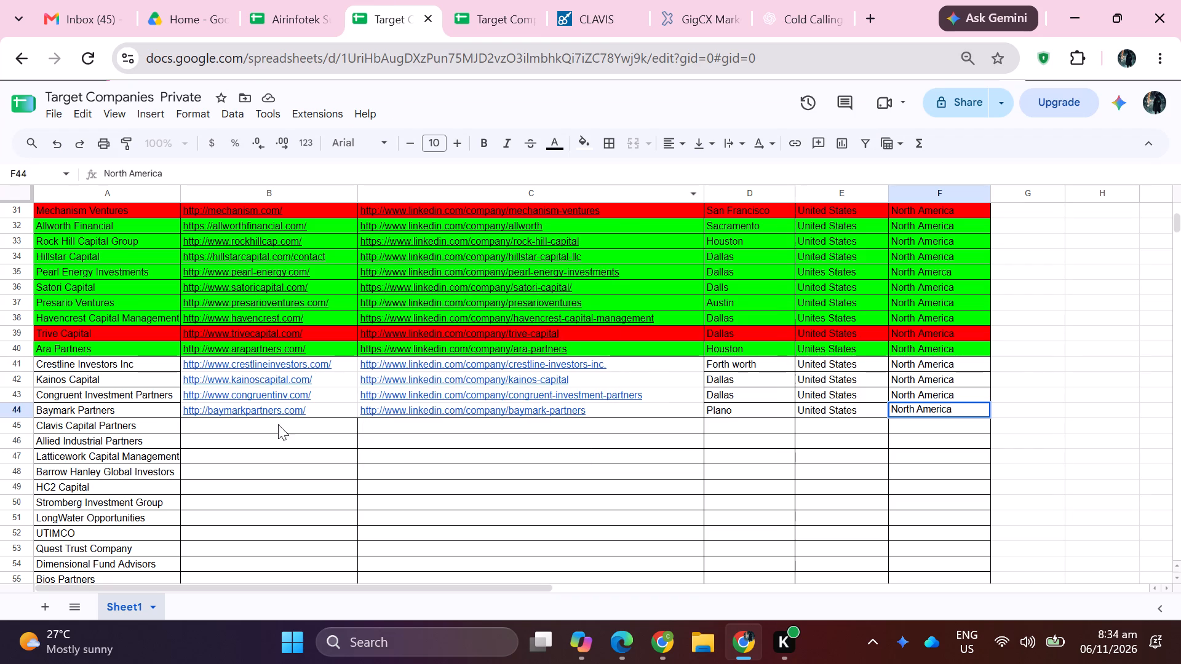
left_click(277, 429)
key("ctrl+v")
left_click(517, 0)
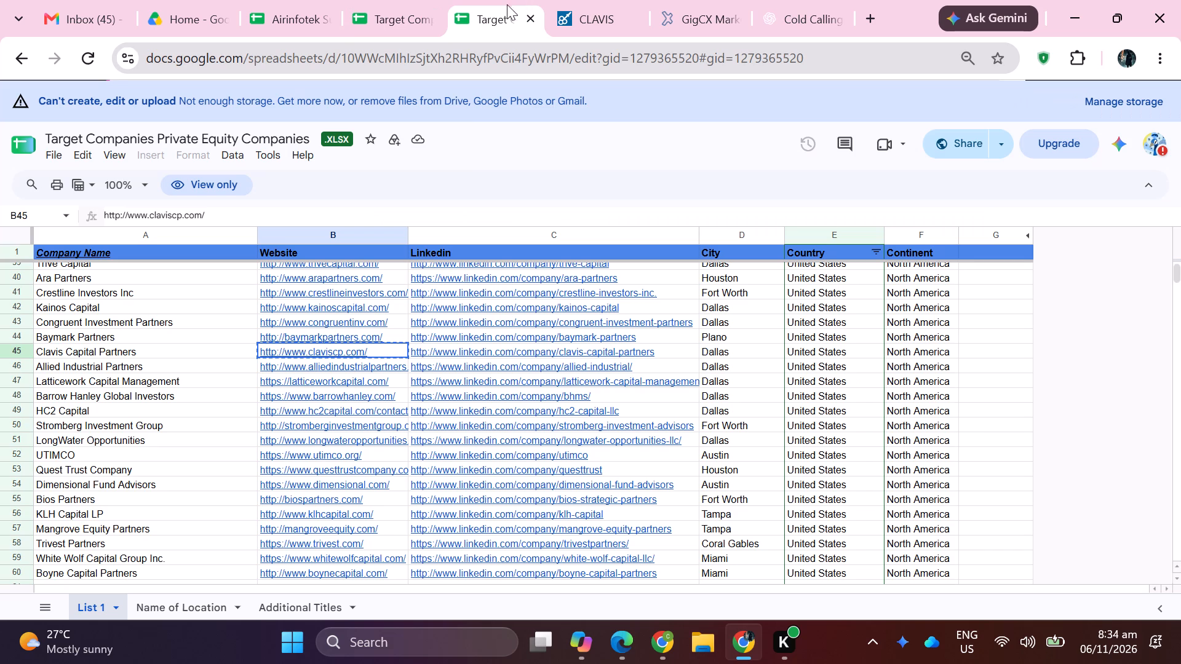
left_click(475, 339)
left_click(478, 348)
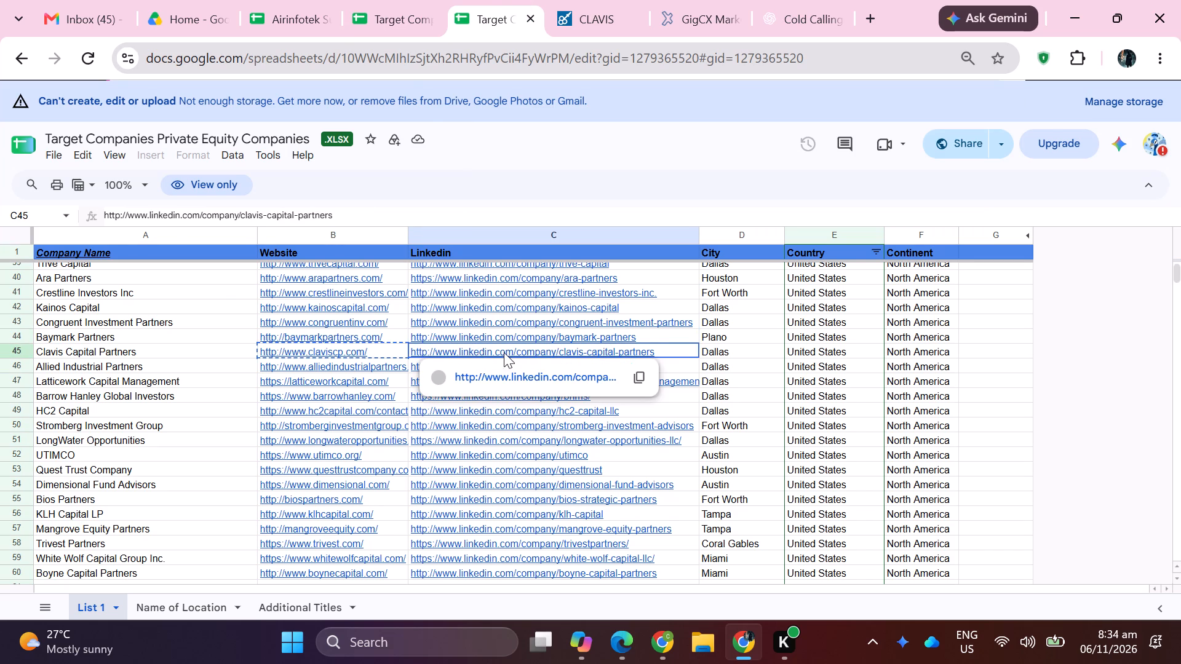
key("ctrl+c")
left_click(389, 0)
left_click(484, 429)
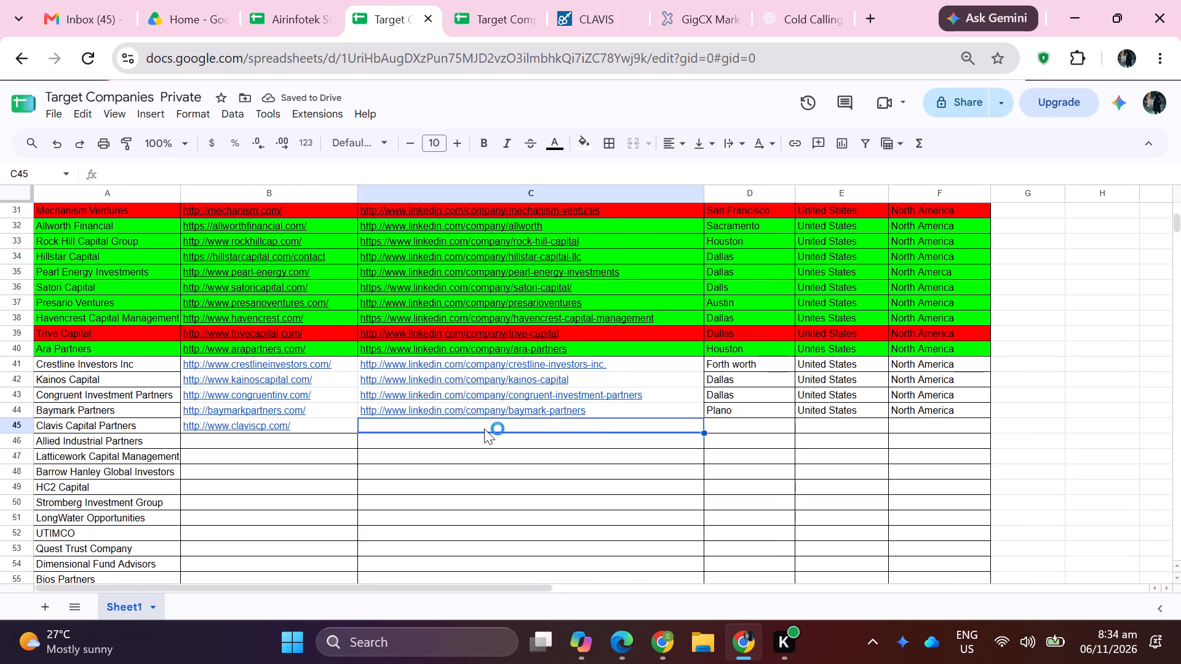
key("ctrl+v")
Complete Clavis Capital Partners' row with Dallas in D45, United States in E45 and North America in F45.
left_click(498, 0)
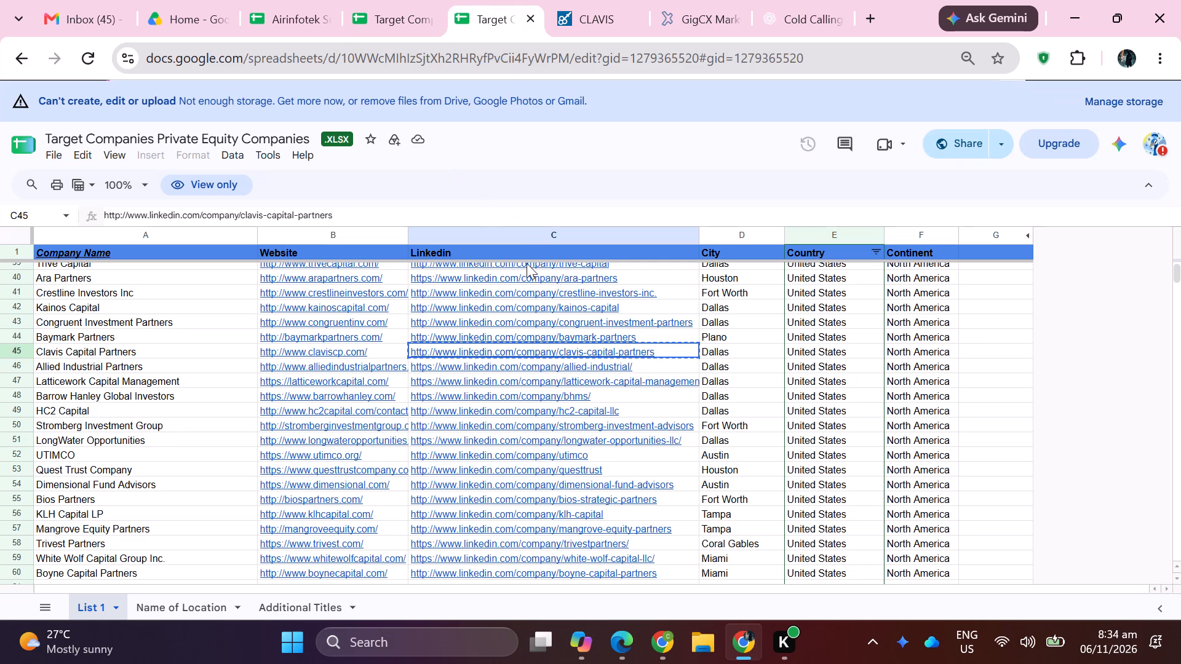
left_click(412, 0)
left_click(769, 422)
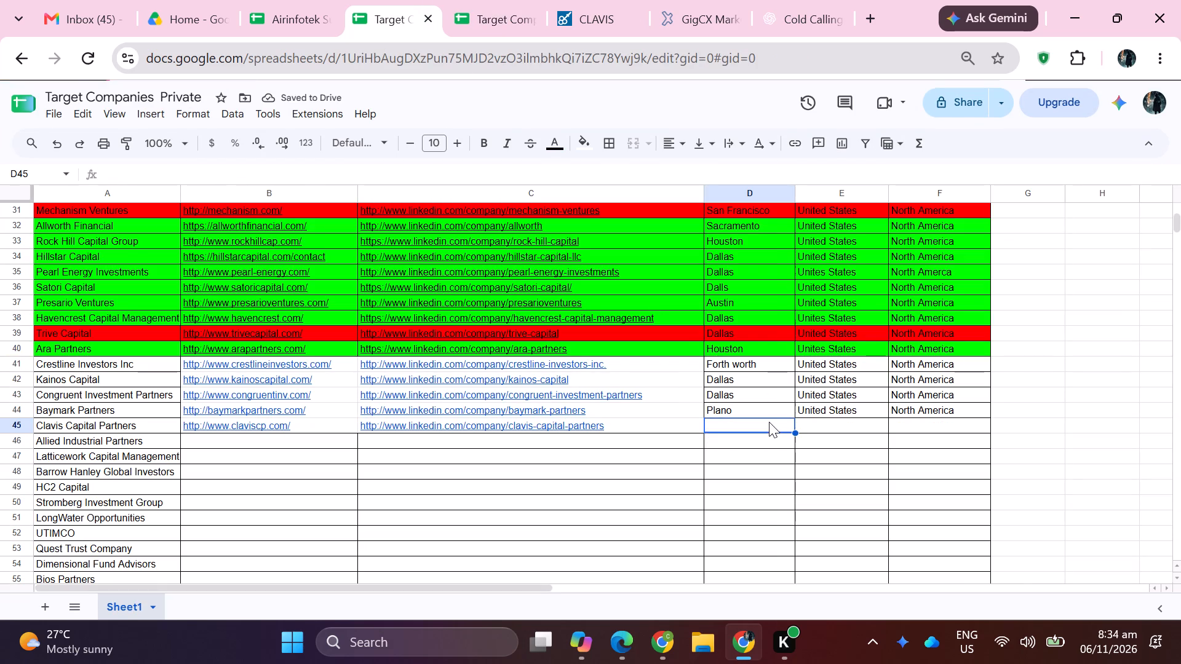
key("BackSpace")
key("Tab")
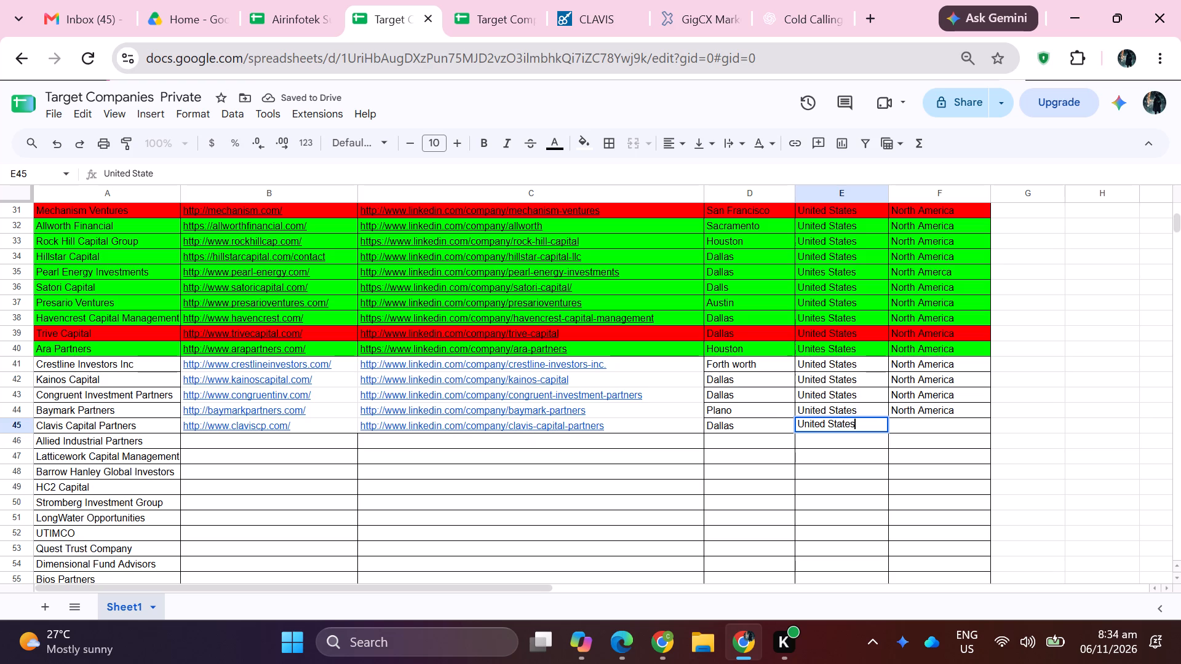
key("Tab")
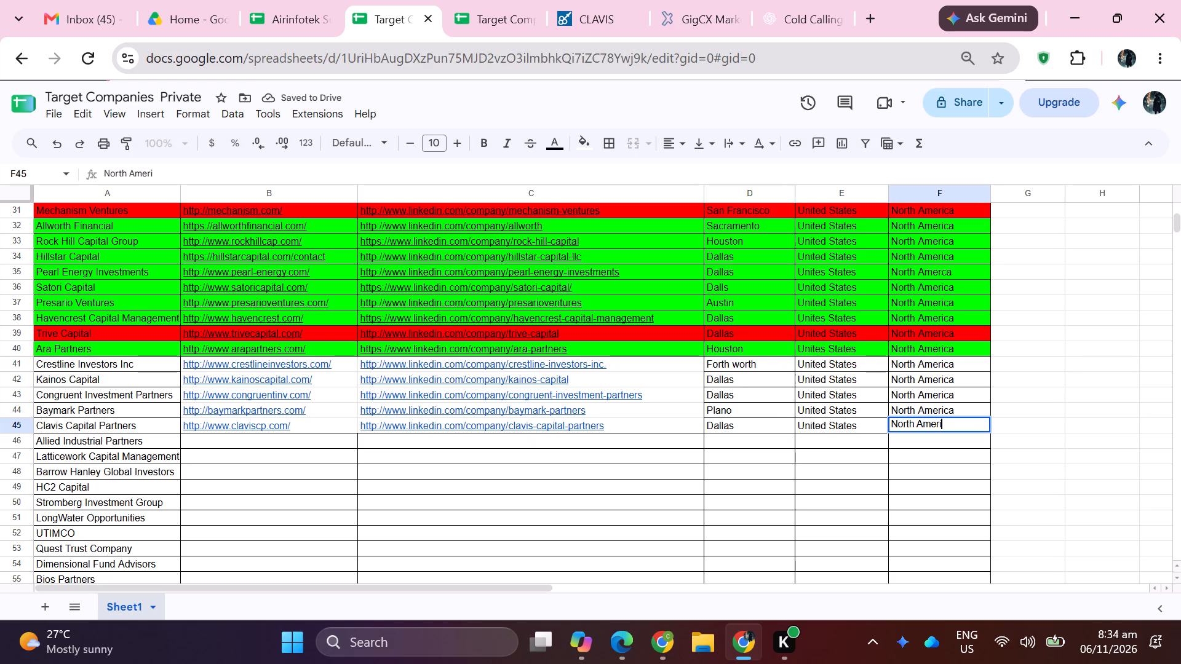
type("ca")
key("Tab")
left_click(501, 532)
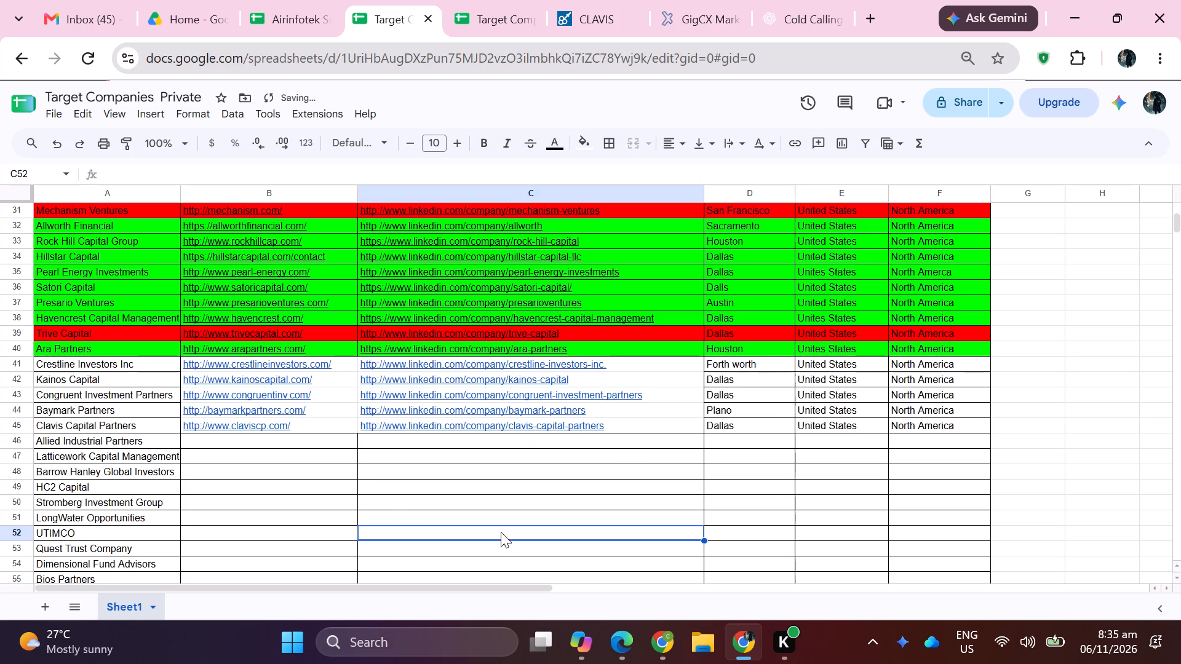
Copy Allied Industrial Partners' website and LinkedIn links from the source list into B46 and C46 of Target Companies Private.
left_click(330, 447)
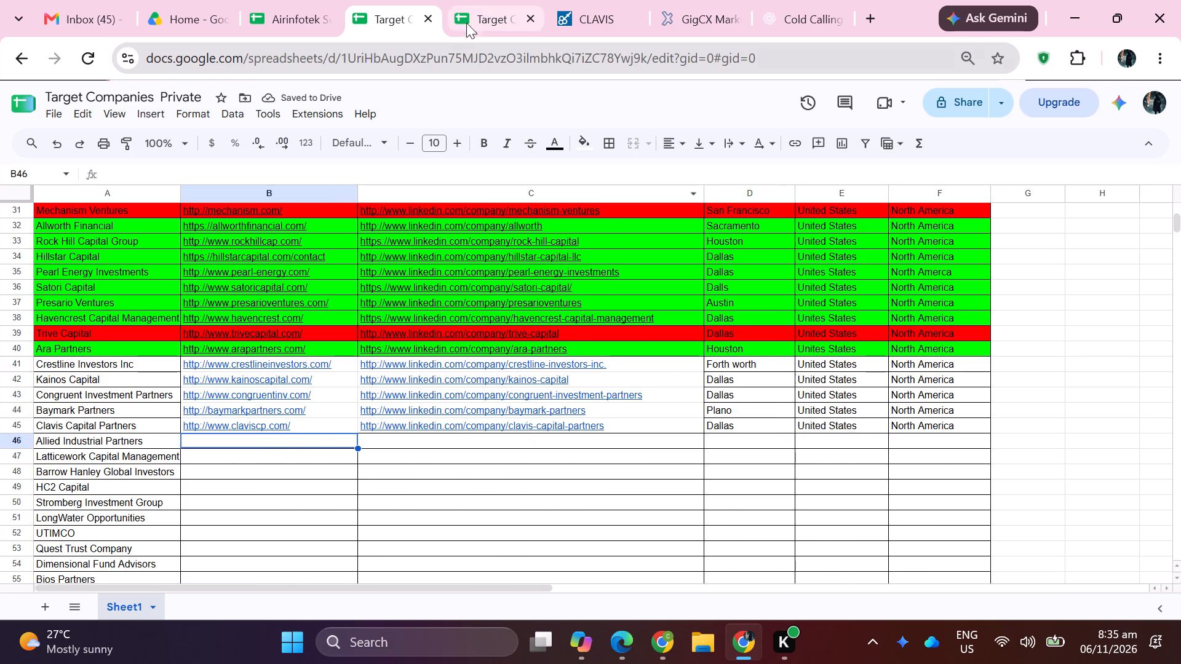
left_click(488, 0)
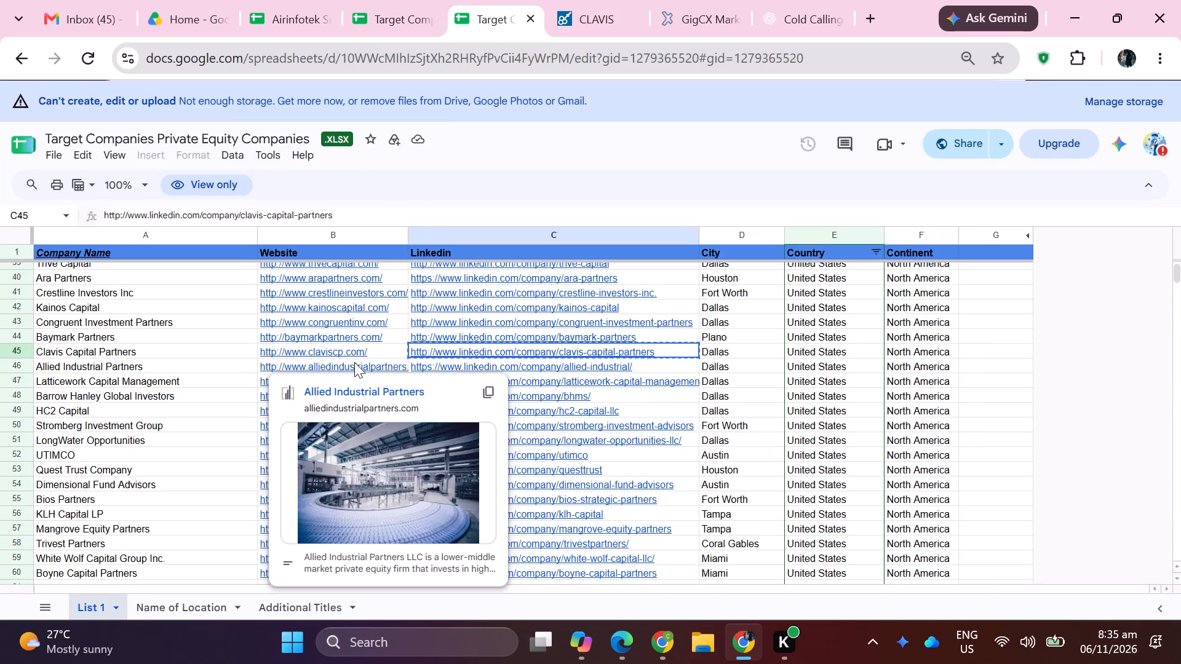
left_click(354, 362)
key("ctrl+c")
left_click(392, 0)
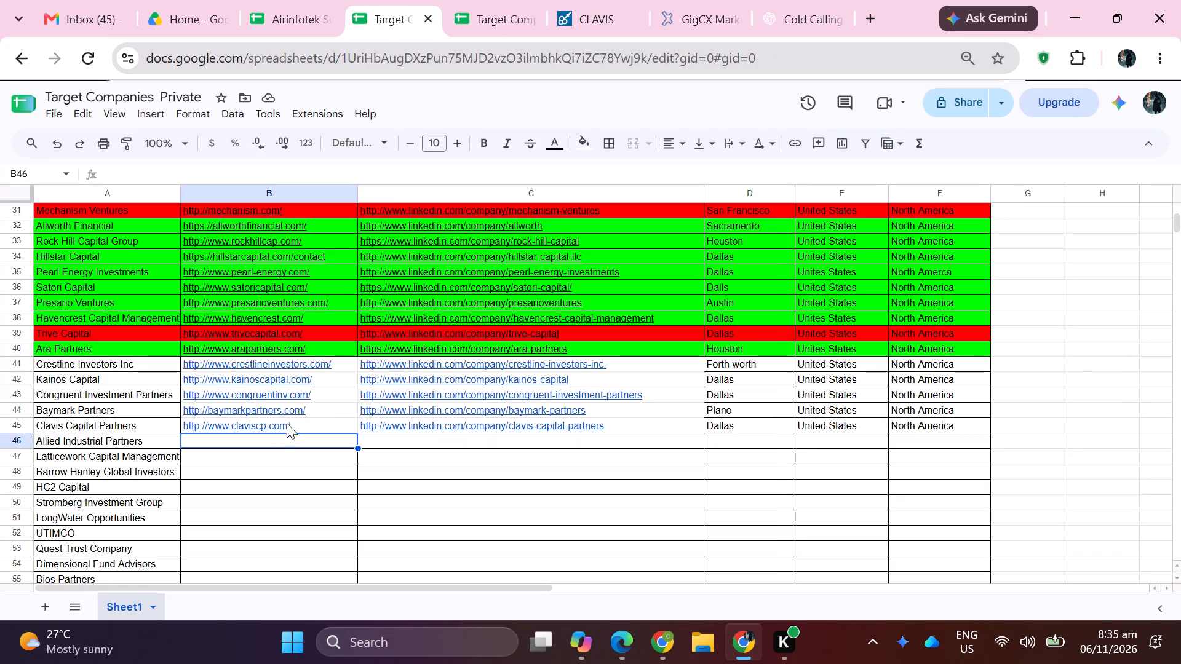
left_click(280, 439)
key("ctrl+v")
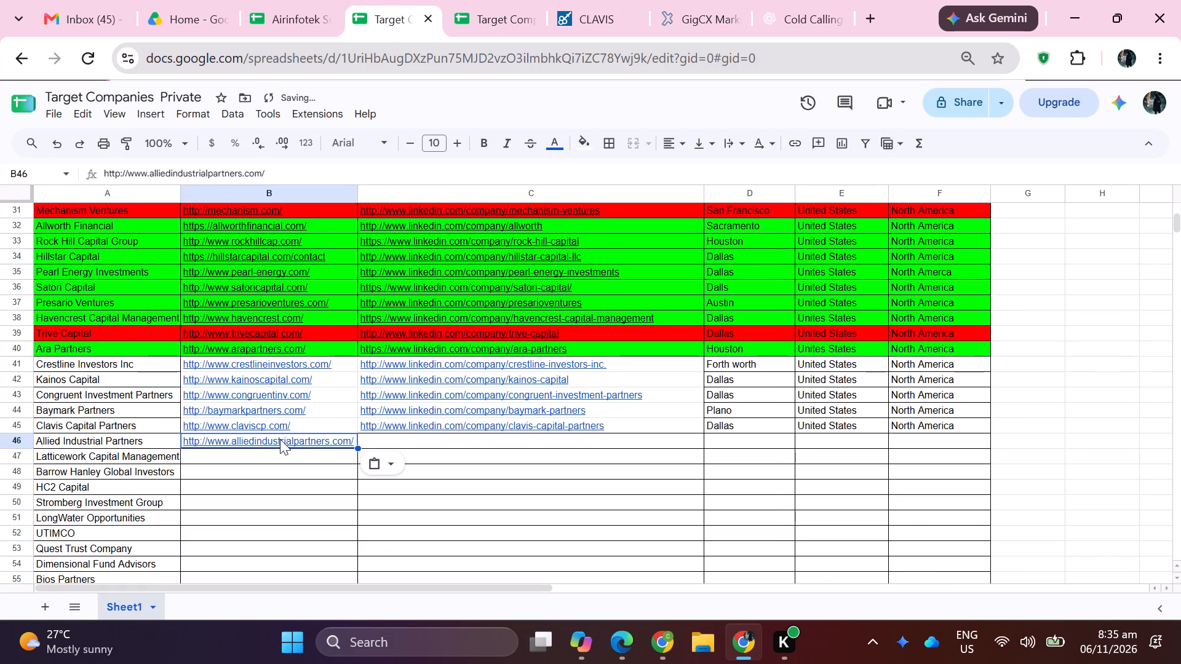
left_click(485, 0)
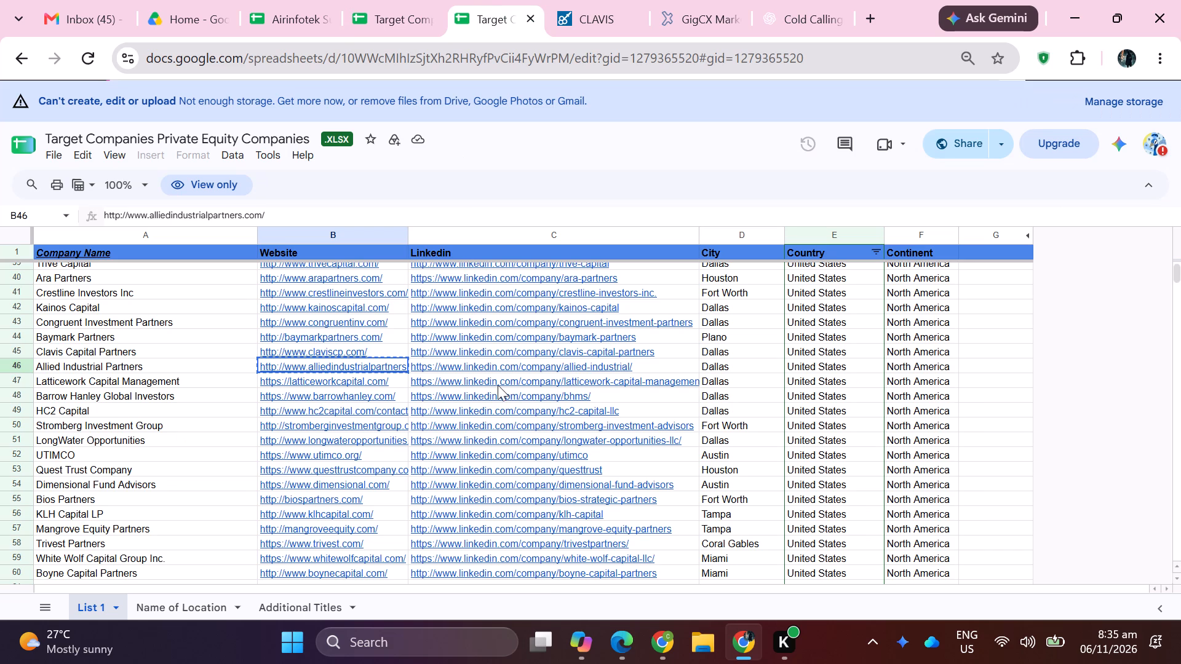
left_click(517, 362)
key("ctrl+c")
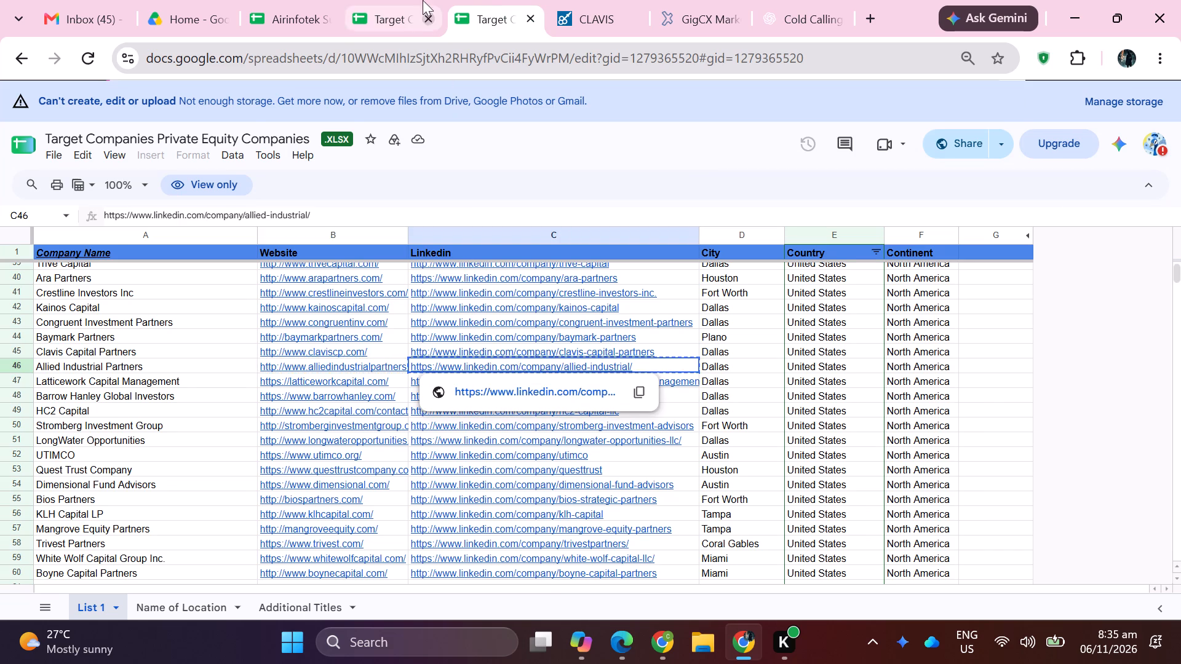
left_click(416, 0)
left_click(471, 440)
key("ctrl+v")
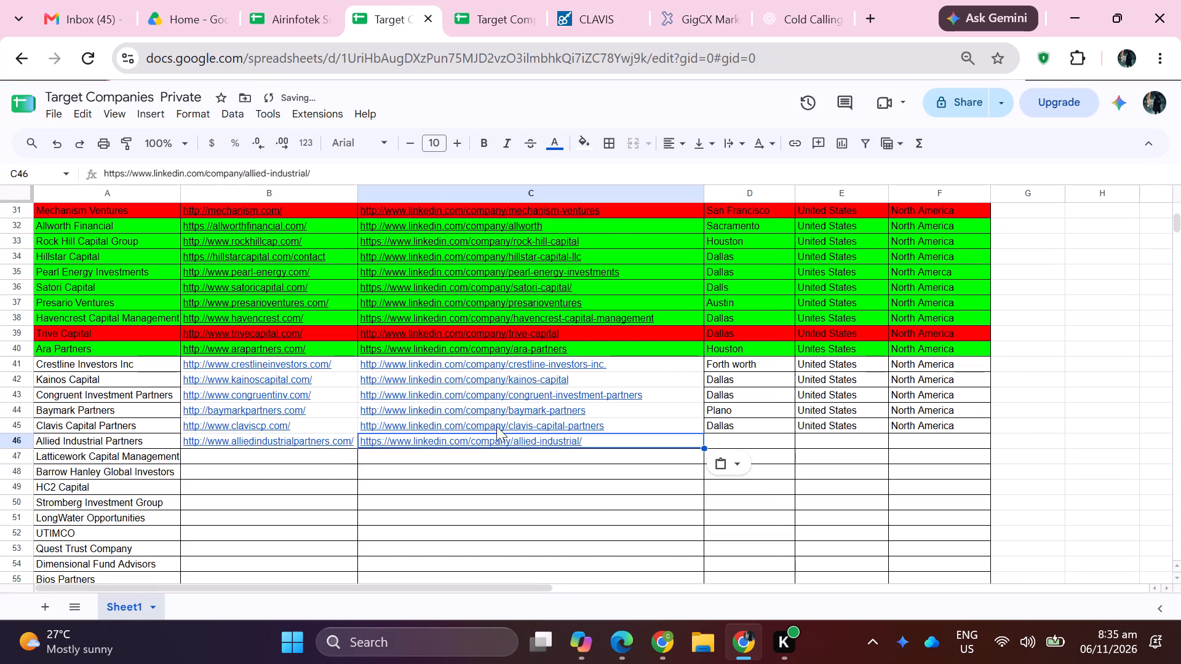
Complete Allied Industrial Partners' row with Dallas in D46, United States in E46 and North Anerica in F46.
left_click(488, 0)
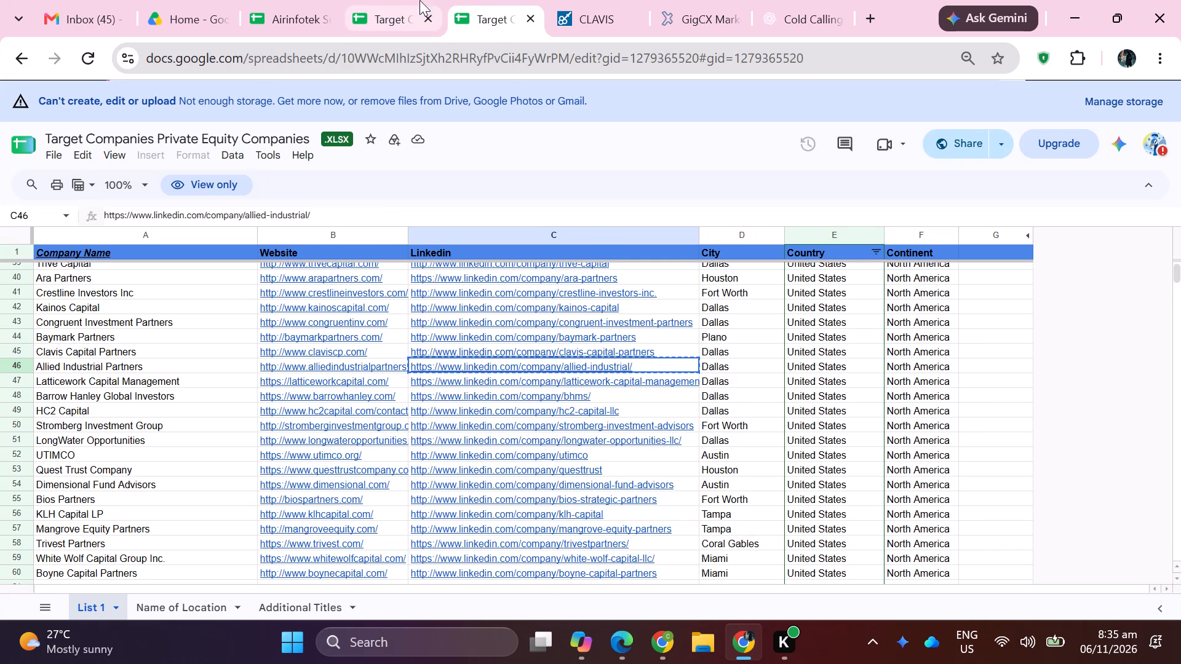
left_click(346, 0)
left_click(742, 445)
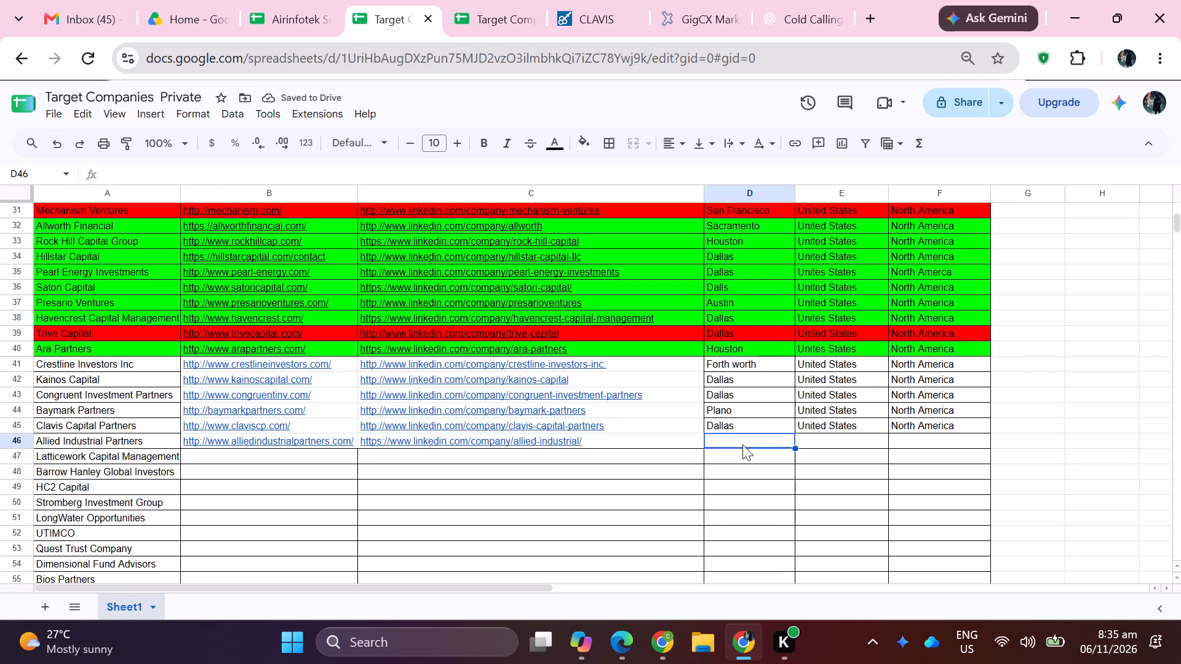
key("BackSpace")
key("BackSpace")
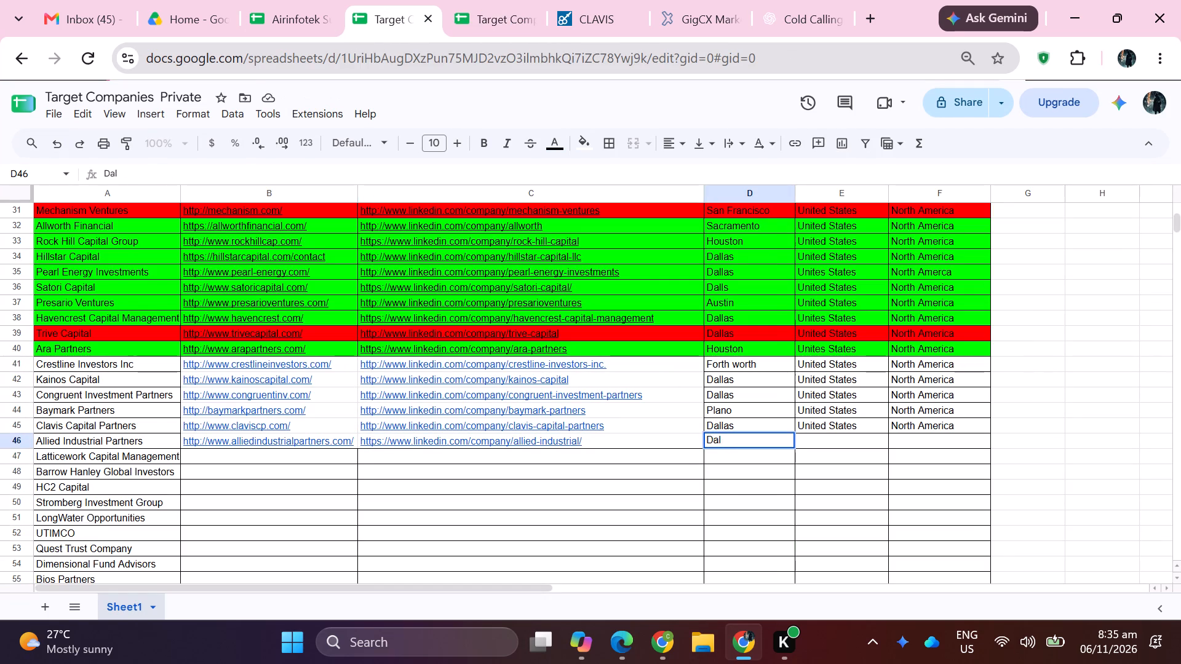
type("las")
key("space")
key("BackSpace")
key("Tab")
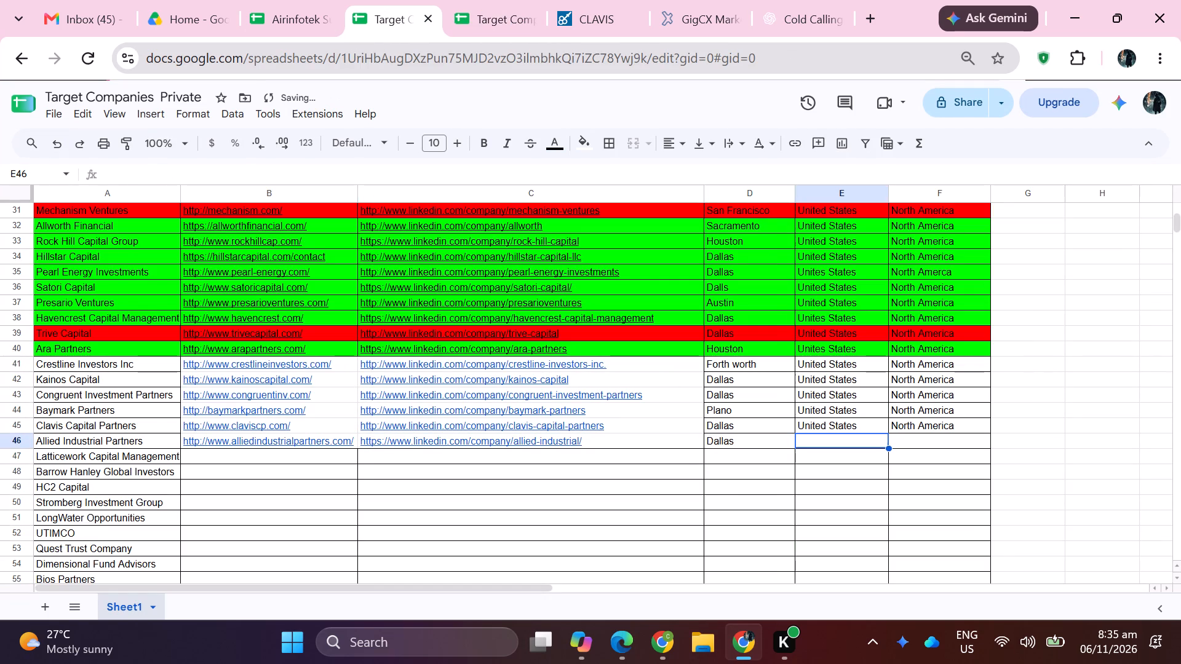
key("BackSpace")
key("BackSpace")
key("BackSpace")
key("BackSpace")
key("BackSpace")
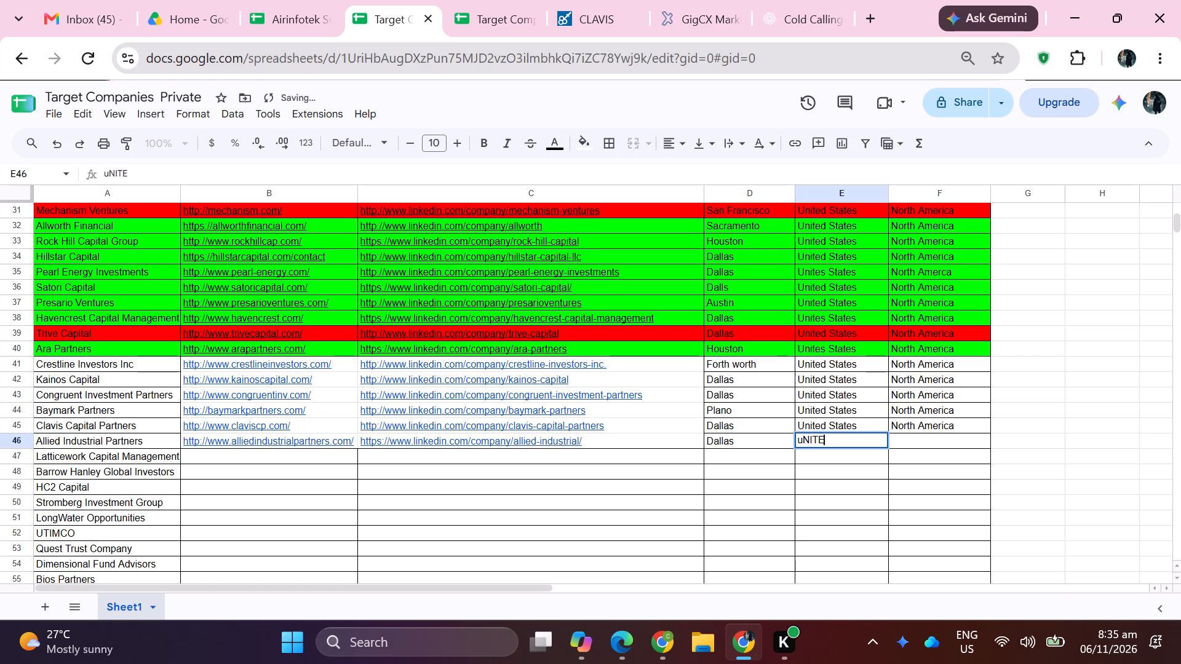
key("BackSpace")
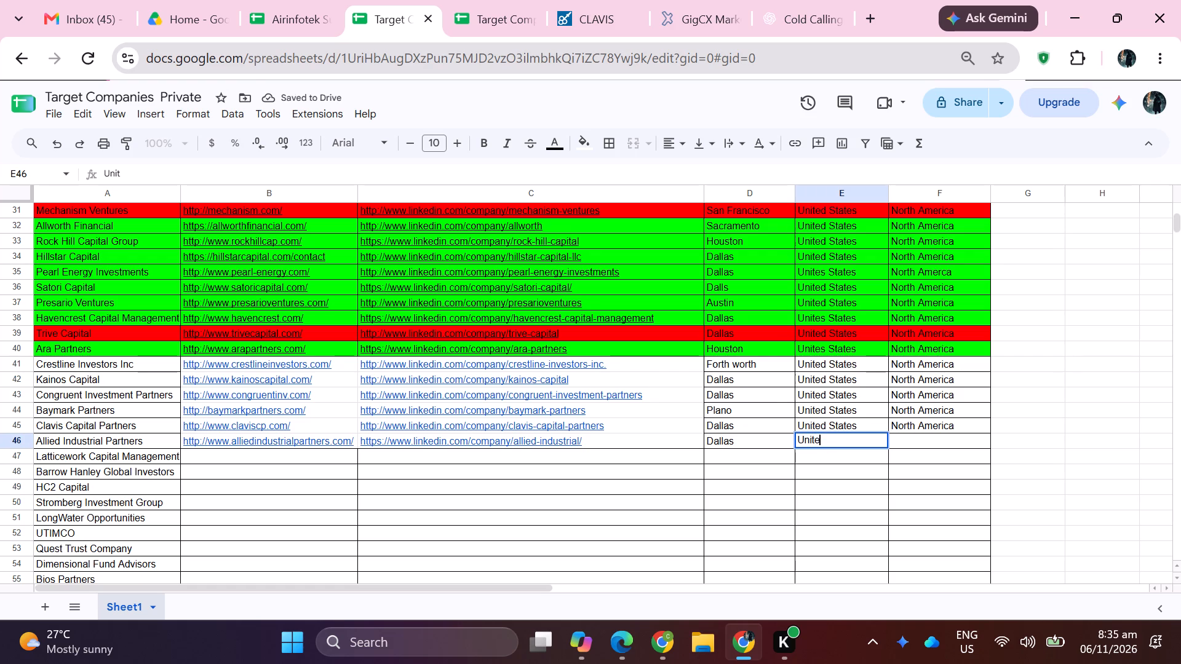
key("Tab")
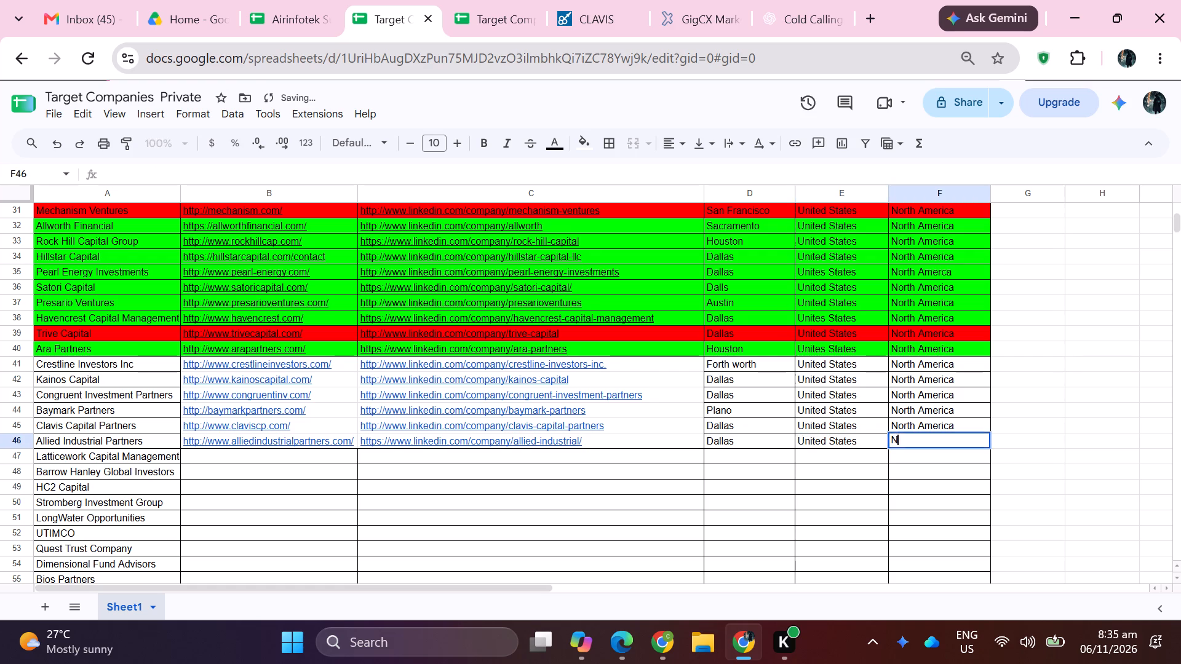
key("BackSpace")
key("BackSpace")
key("BackSpace")
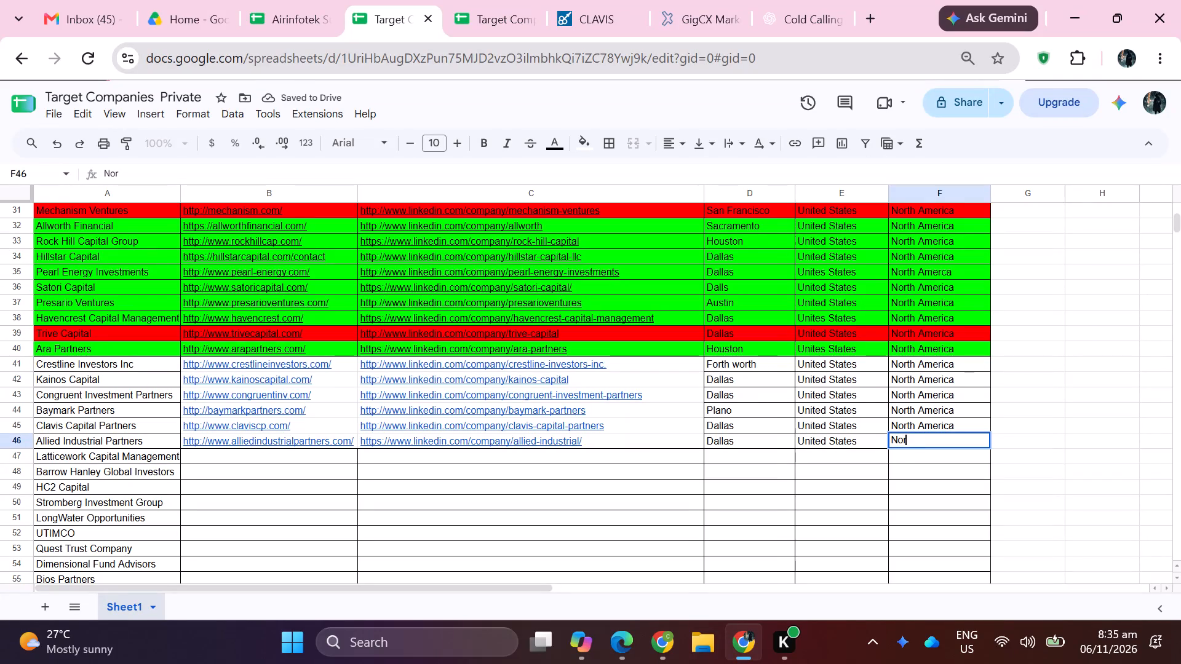
key("BackSpace")
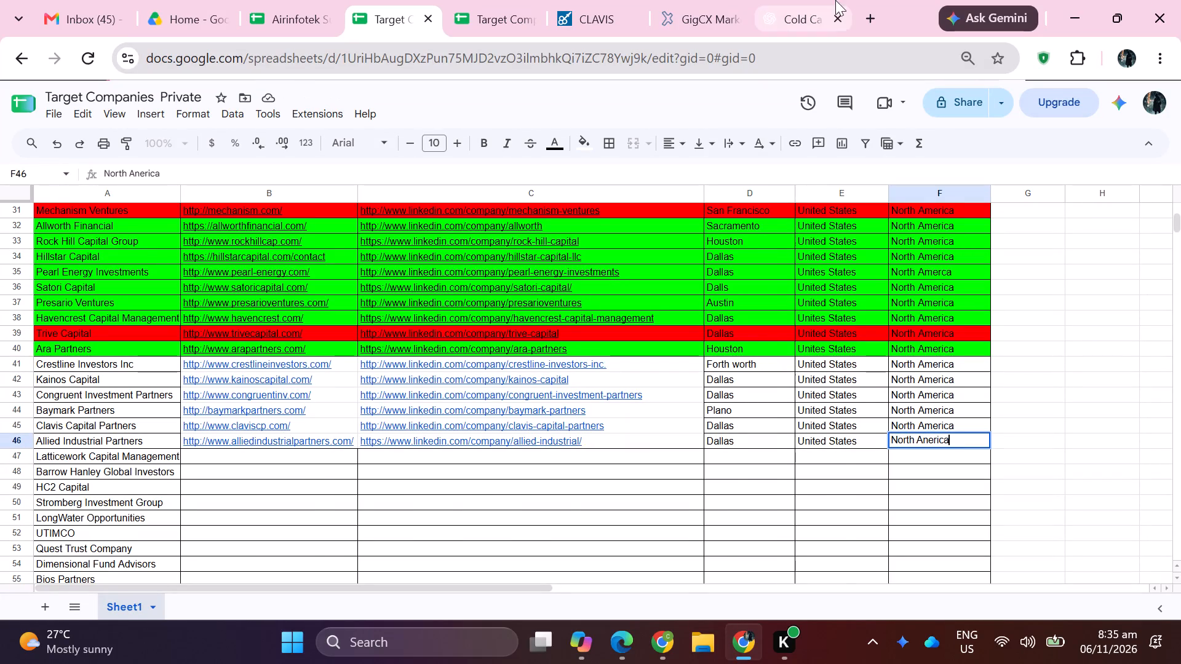
Copy Latticework Capital Management's website and LinkedIn links from the source list into B47 and C47 of Target Companies Private.
left_click(491, 0)
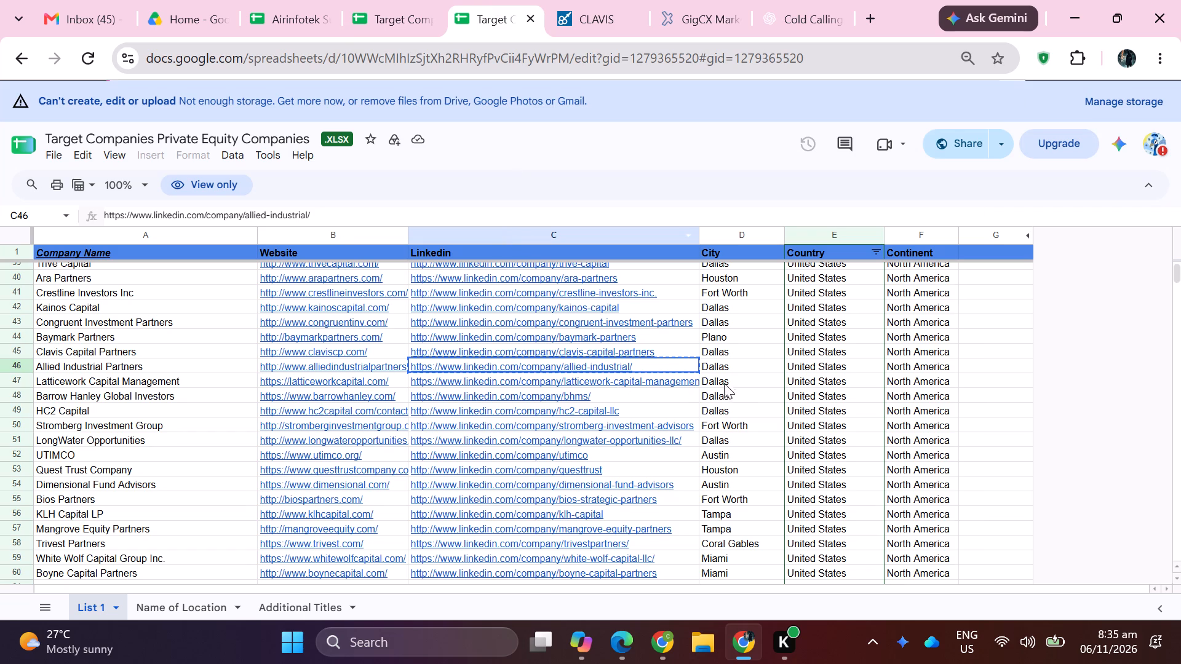
left_click(365, 384)
key("ctrl+c")
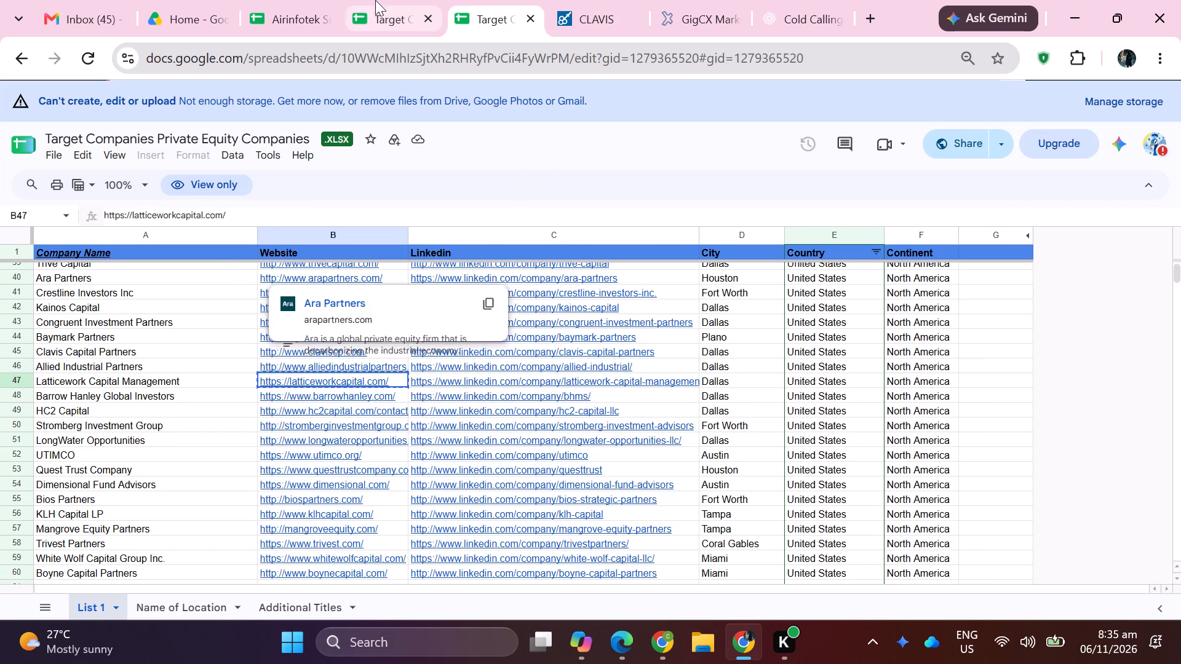
left_click(375, 0)
left_click(273, 455)
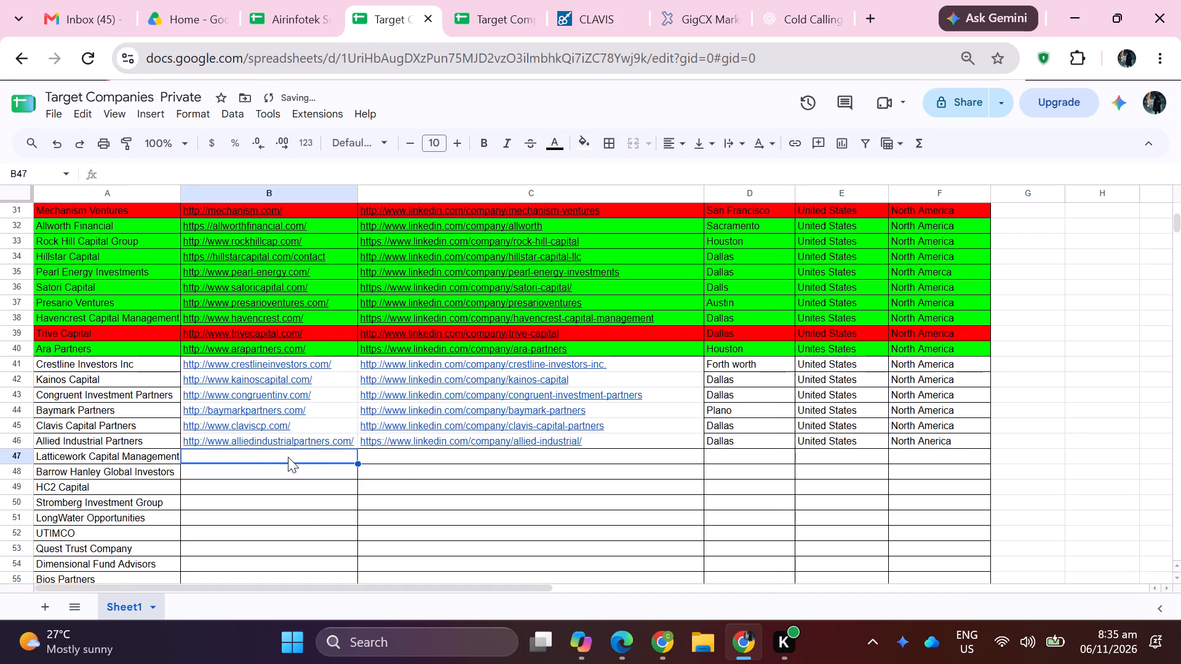
key("ctrl+v")
left_click(482, 4)
left_click(484, 379)
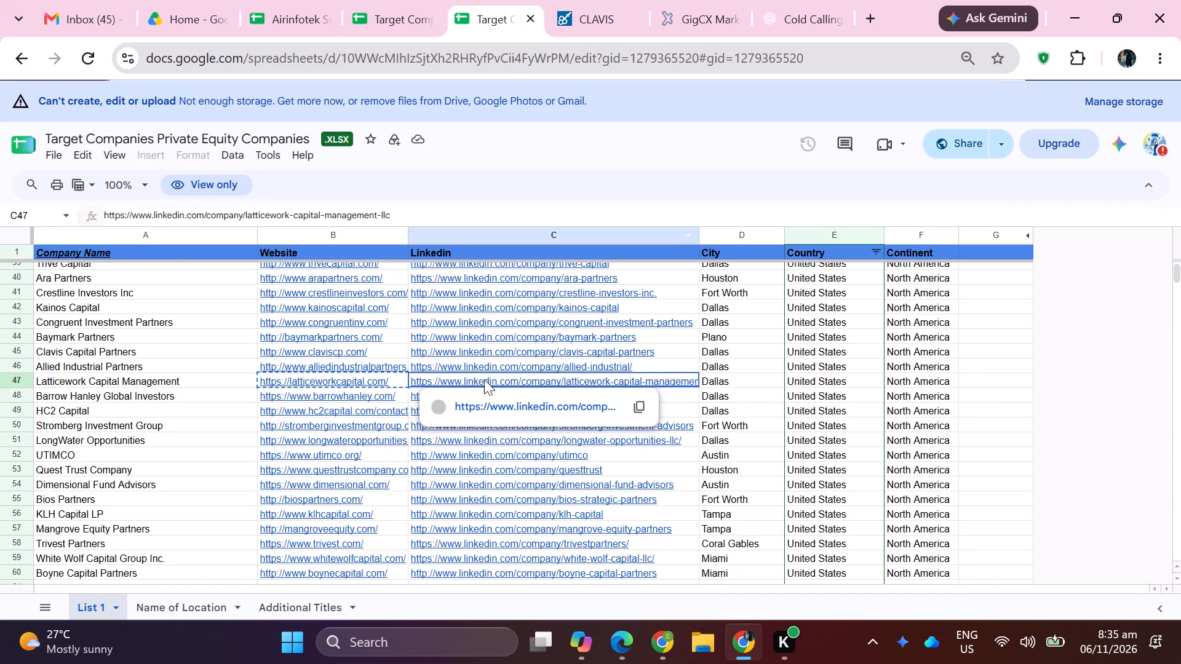
key("ctrl+c")
left_click(404, 0)
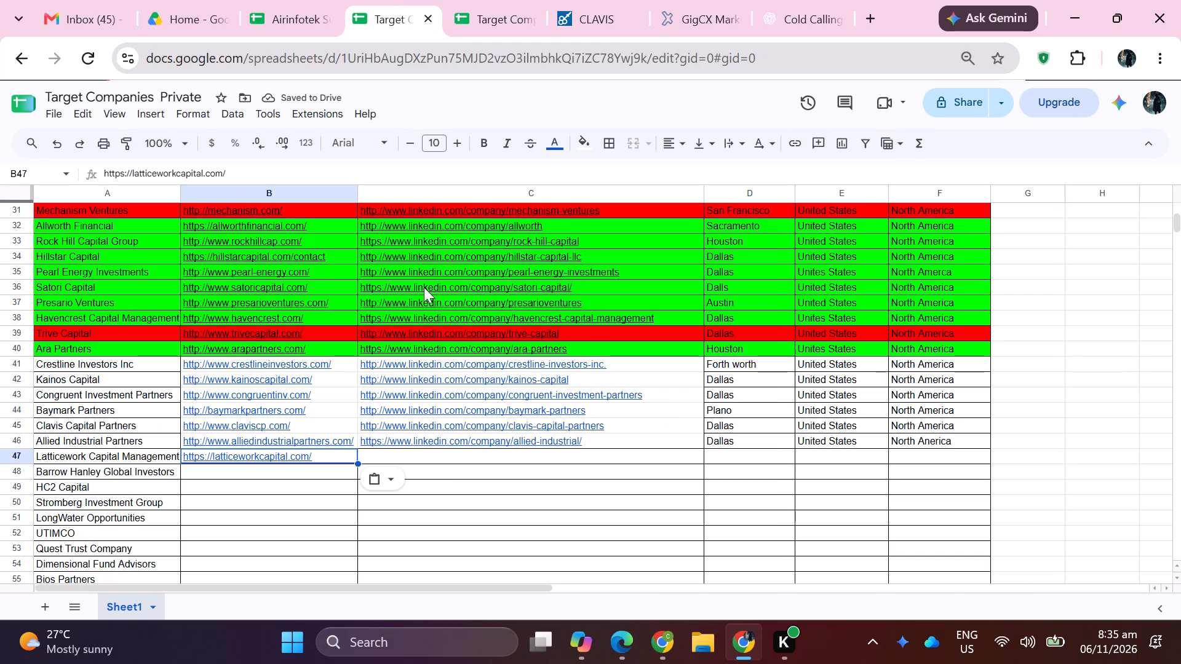
left_click(459, 456)
key("ctrl+v")
Complete Latticework Capital Management's row with Dallas in D47, United States in E47 and North America in F47.
key("Tab")
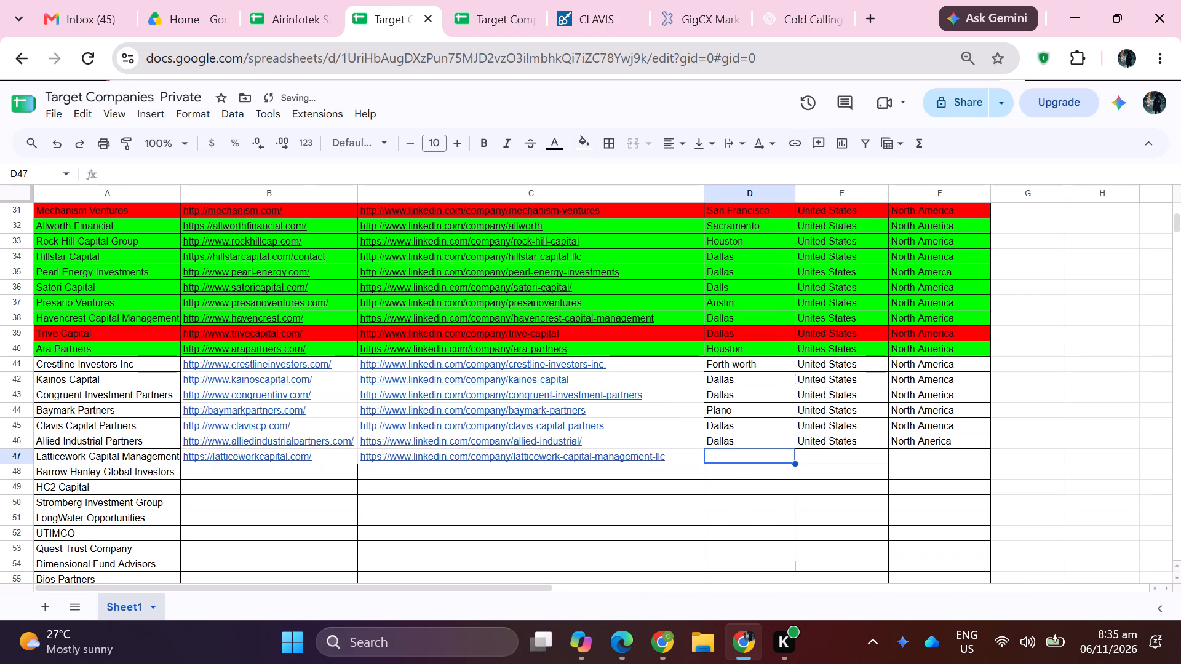
key("BackSpace")
key("BackSpace")
key("BackSpace")
key("BackSpace")
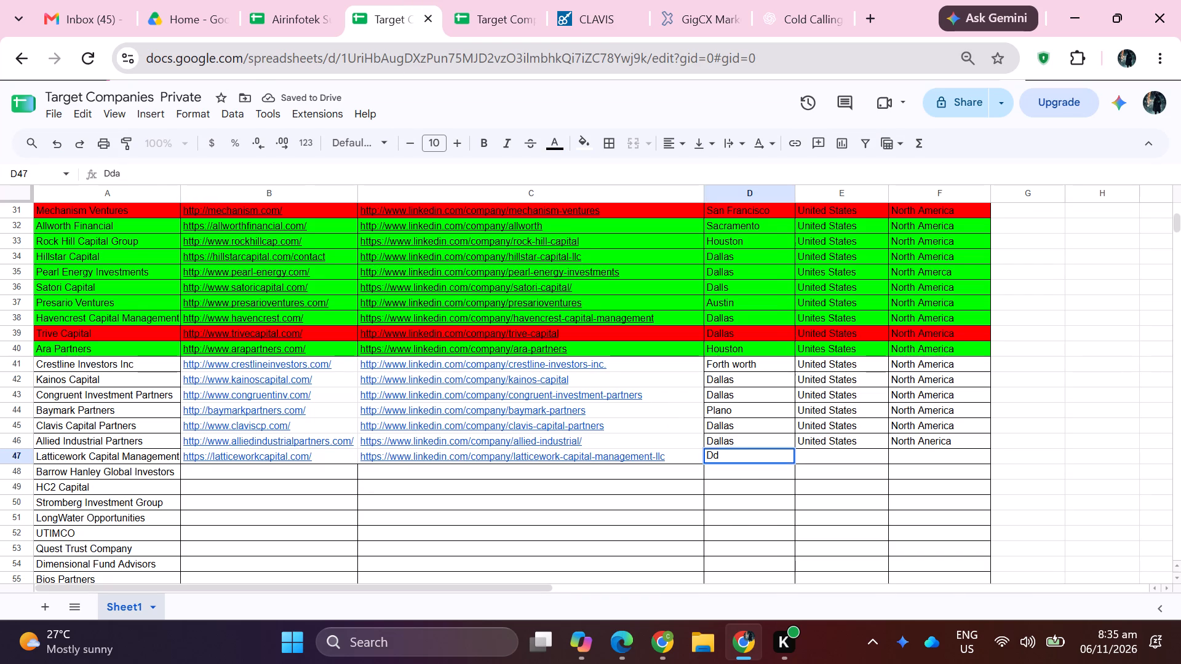
key("a")
key("BackSpace")
key("BackSpace")
type("alls")
key("BackSpace")
type("as")
key("Tab")
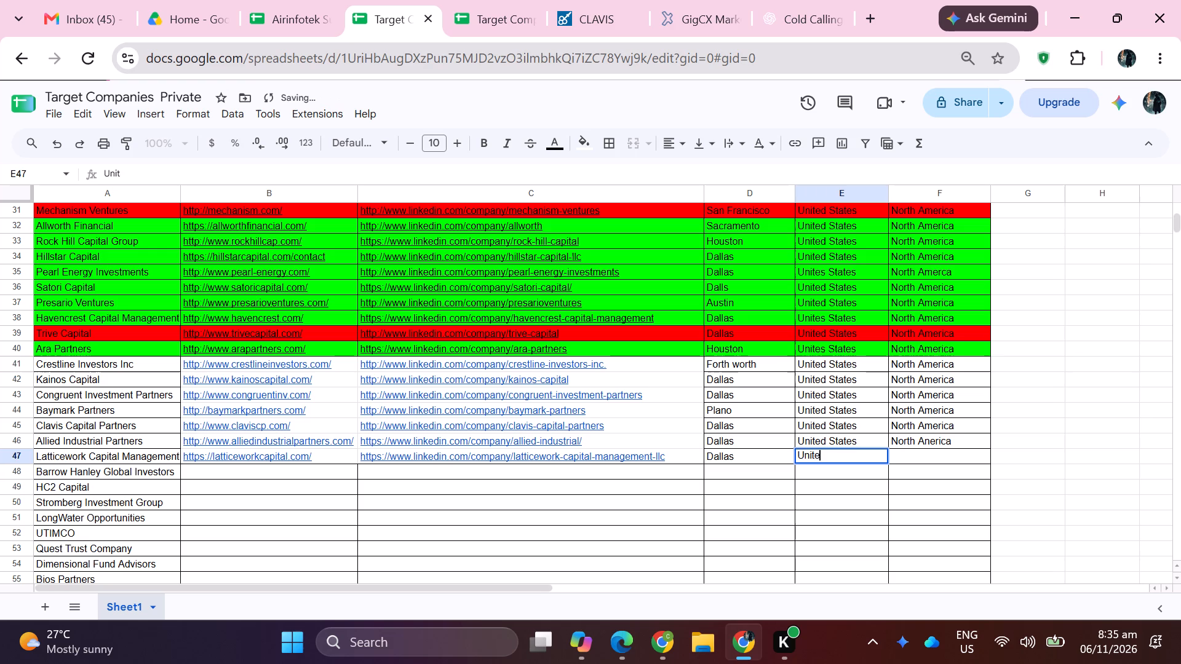
key("BackSpace")
key("BackSpace")
type("tates")
key("Tab")
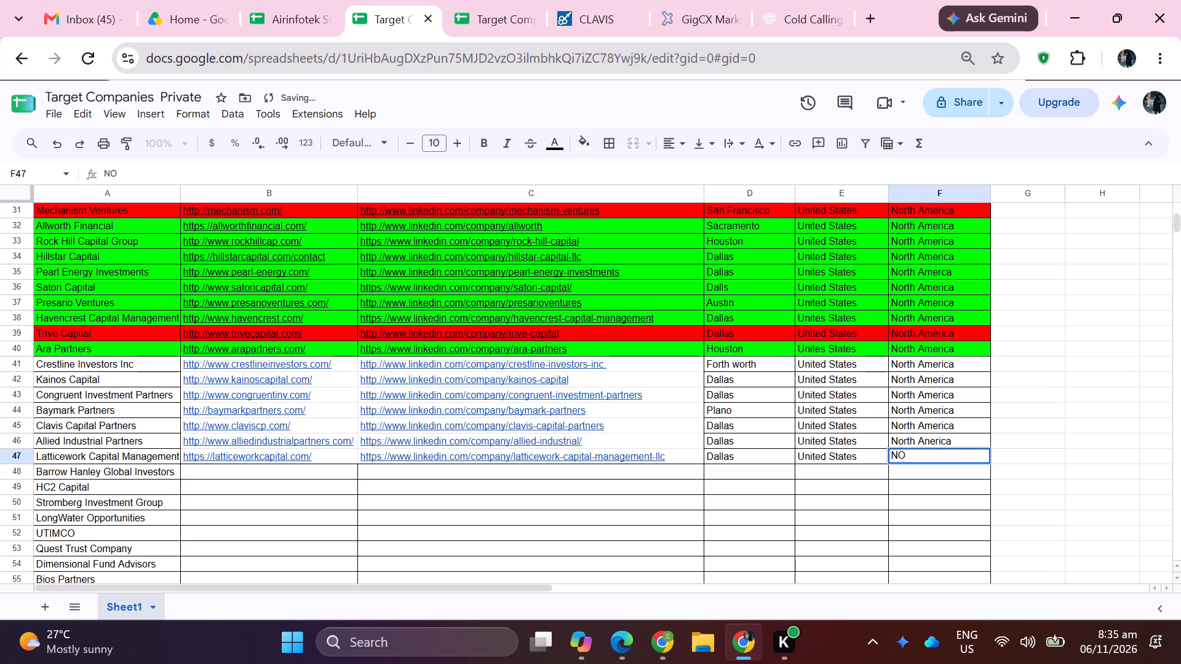
type("ORTH")
key("space")
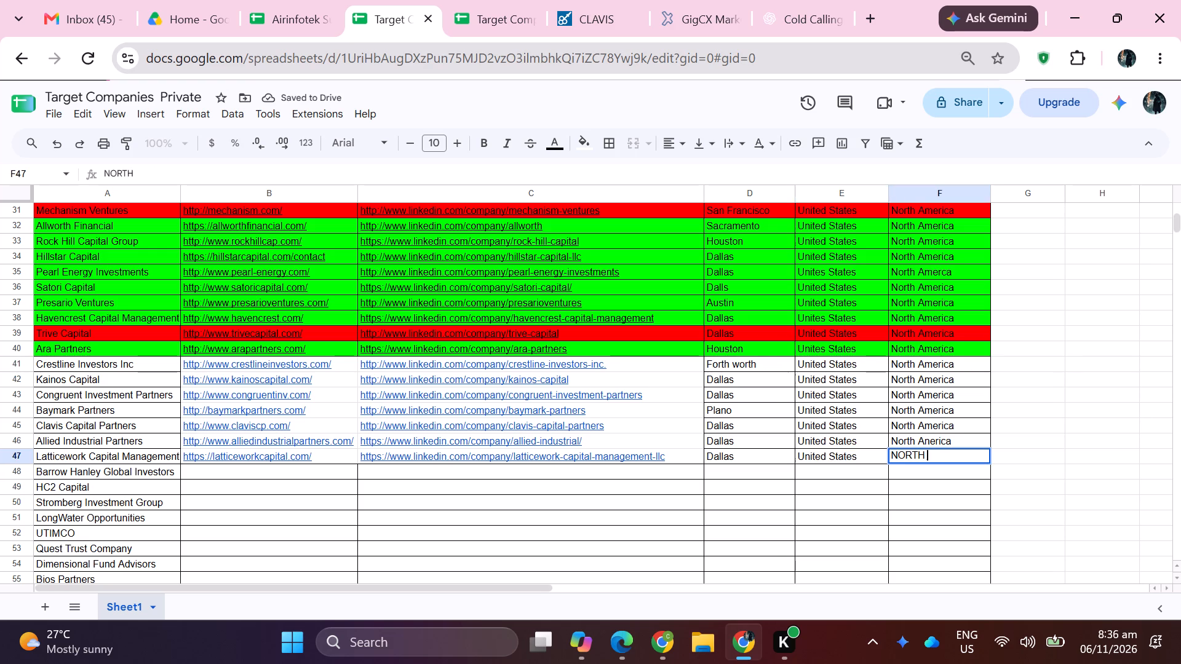
key("BackSpace")
key("BackSpace")
key("BackSpace")
key("BackSpace")
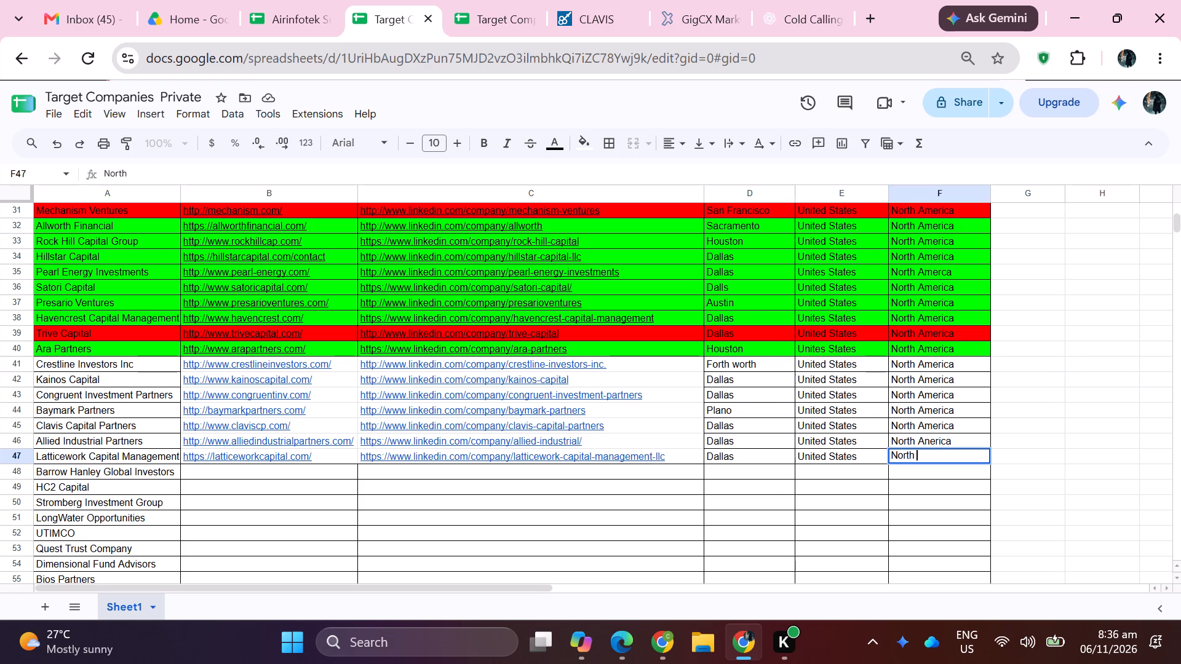
key("BackSpace")
key("BackSpace")
type("merica")
left_click(932, 451)
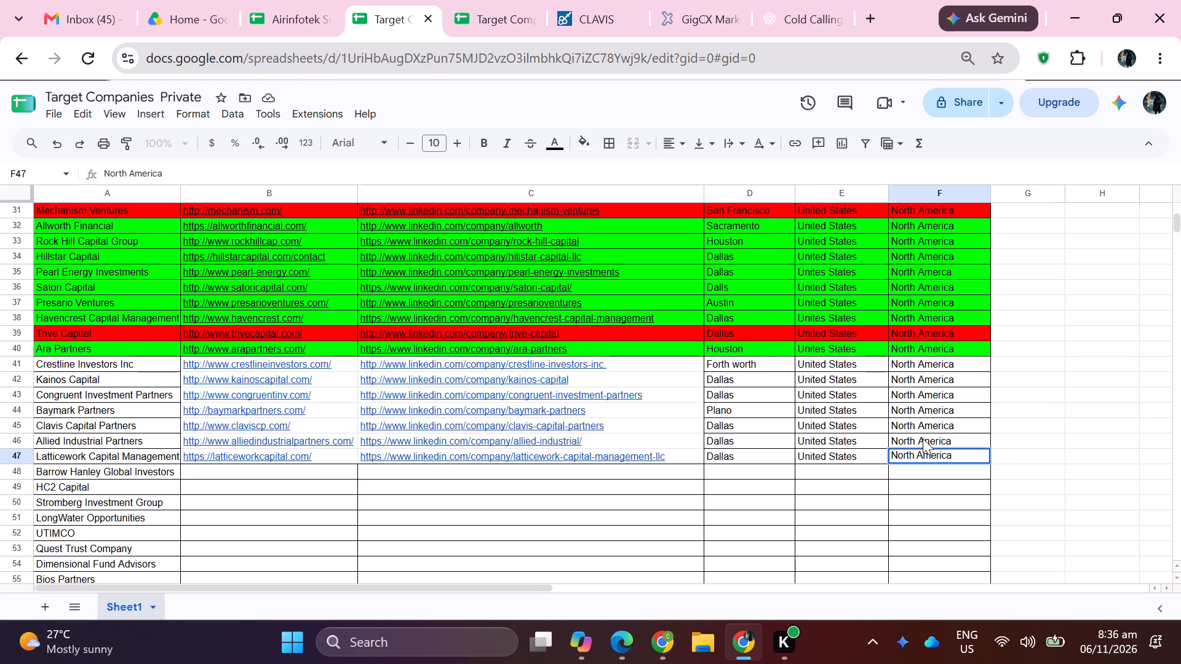
Correct the misspelled continent in F46 of Allied Industrial Partners' row to North America.
left_click(929, 441)
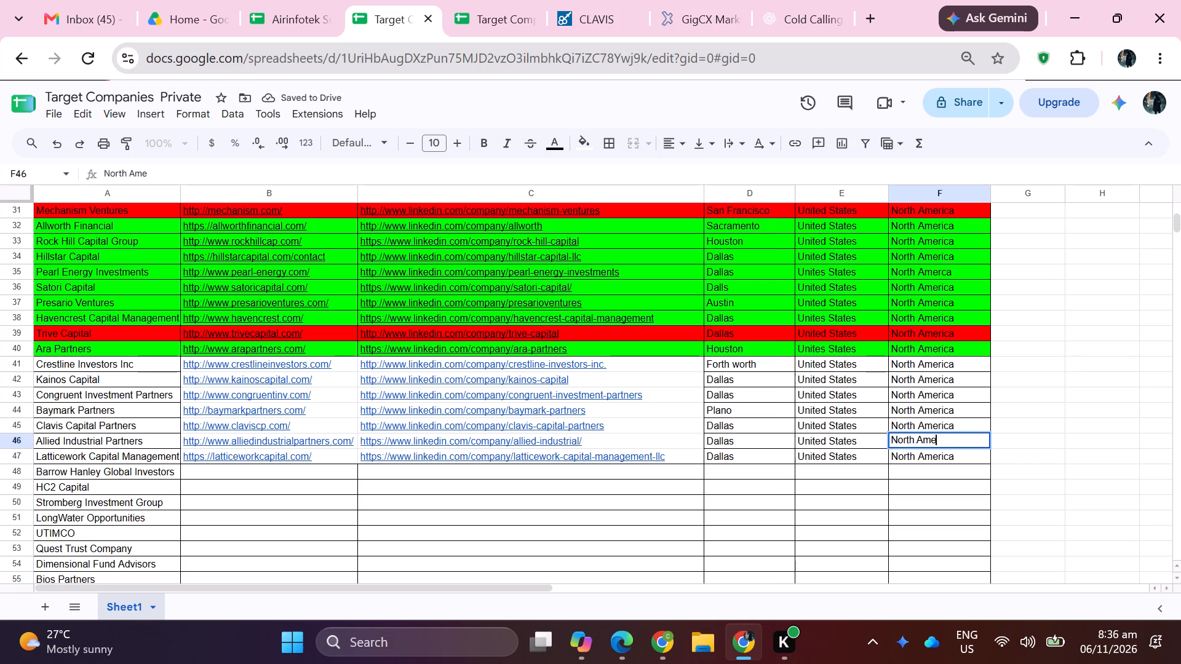
Copy Barrow Hanley Global Investors' website and LinkedIn links from the source list into B48 and C48 of Target Companies Private.
left_click(507, 0)
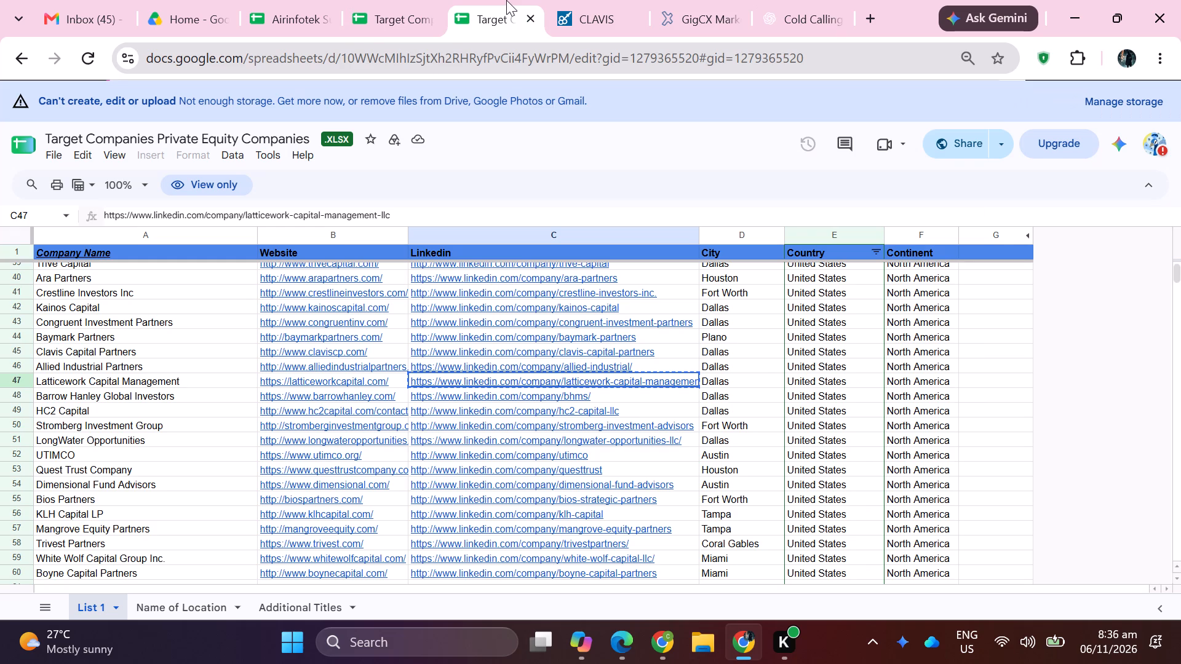
left_click(354, 394)
key("ctrl+c")
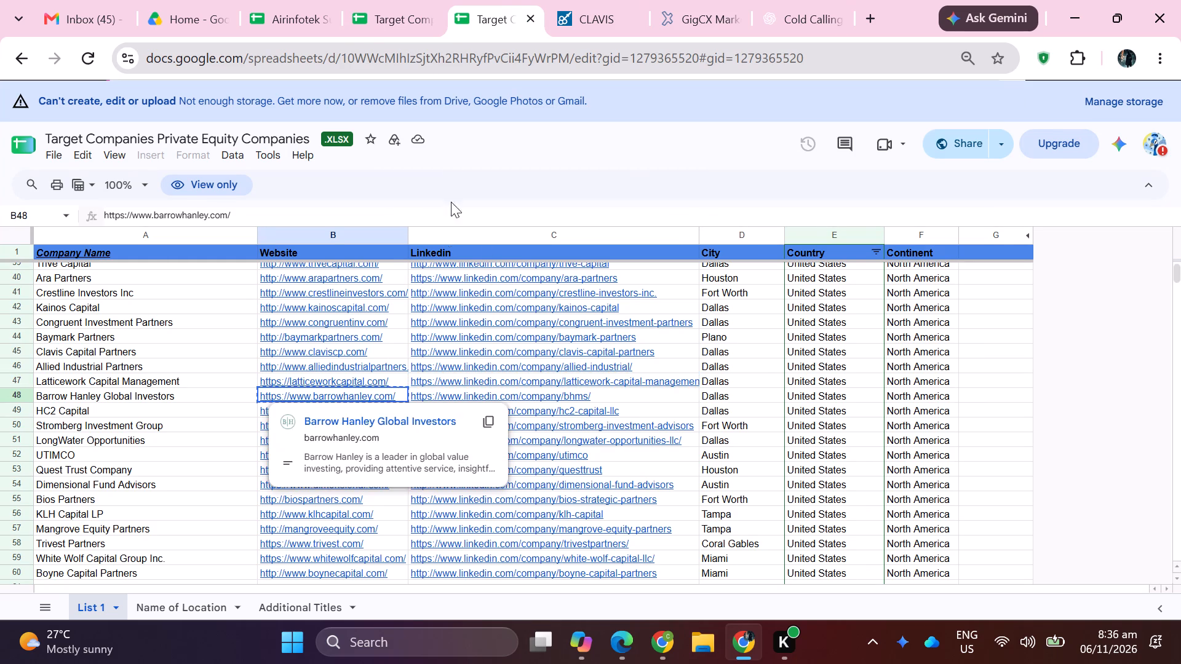
left_click(400, 0)
left_click(264, 470)
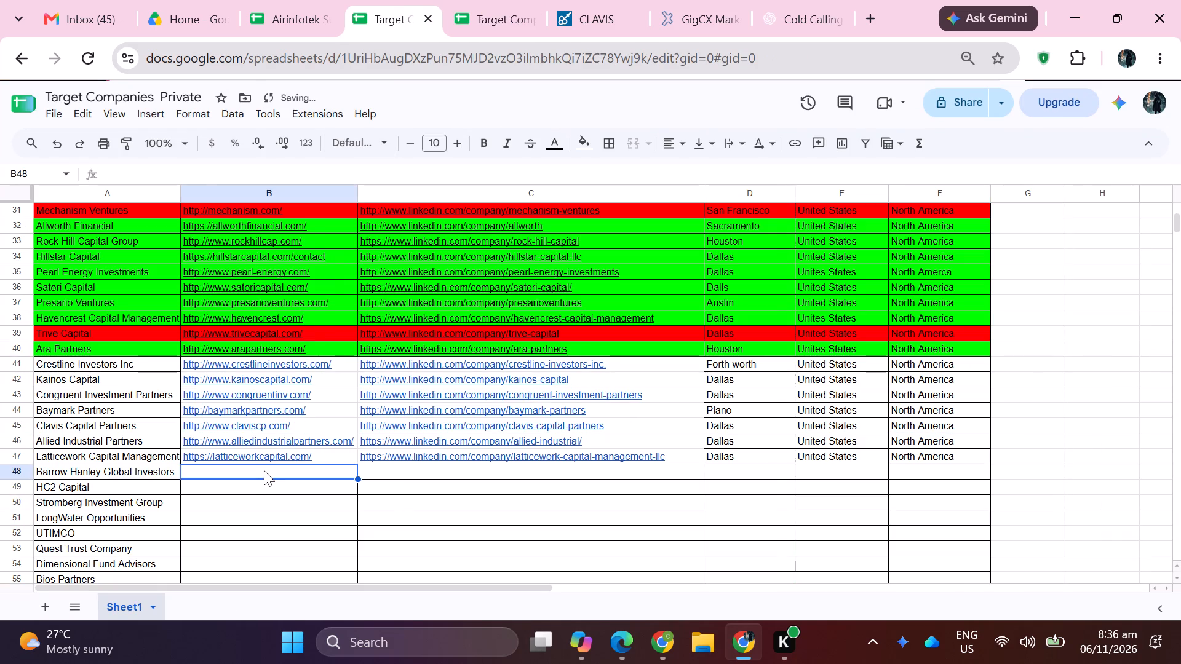
key("ctrl+v")
left_click(478, 8)
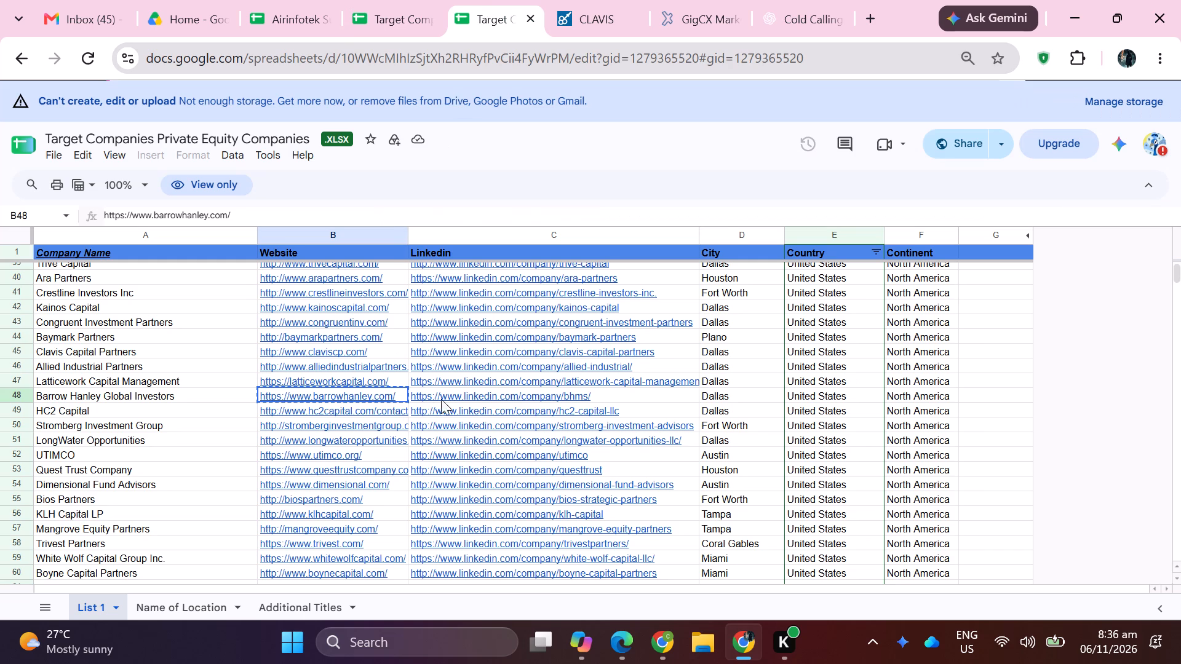
left_click(452, 395)
key("ctrl+c")
left_click(359, 0)
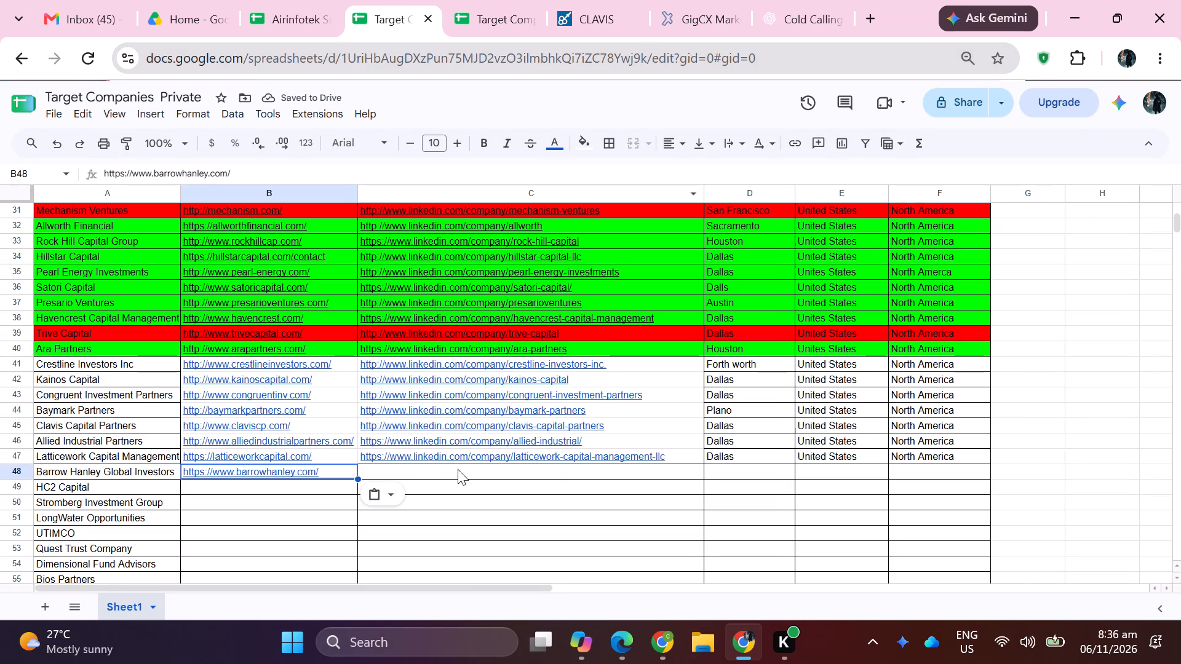
left_click(470, 472)
key("ctrl+v")
Complete Barrow Hanley Global Investors' row with Dallas in D48, United States in E48 and North America in F48.
left_click(285, 0)
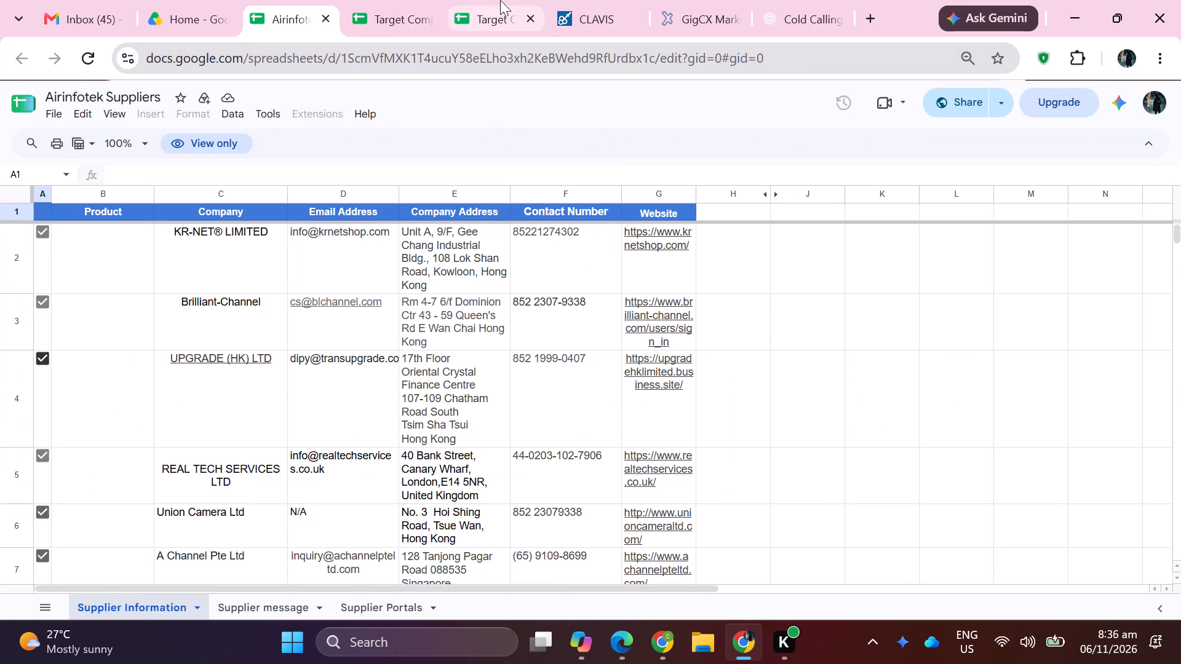
left_click(506, 0)
left_click(388, 0)
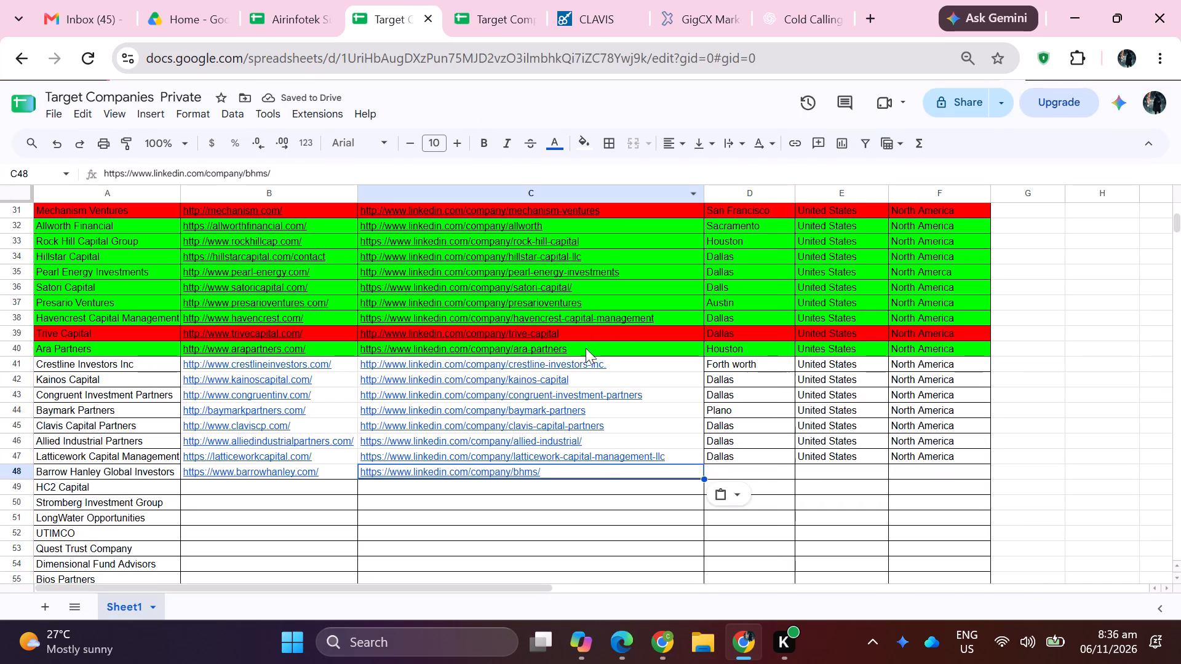
left_click(752, 473)
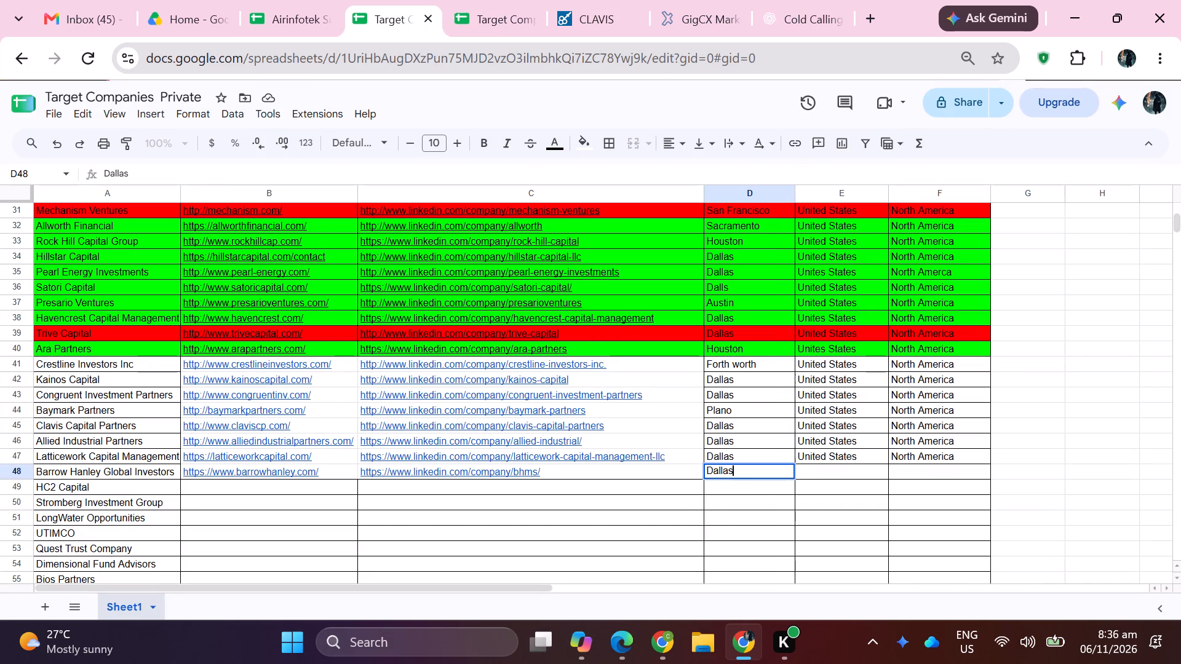
left_click(816, 476)
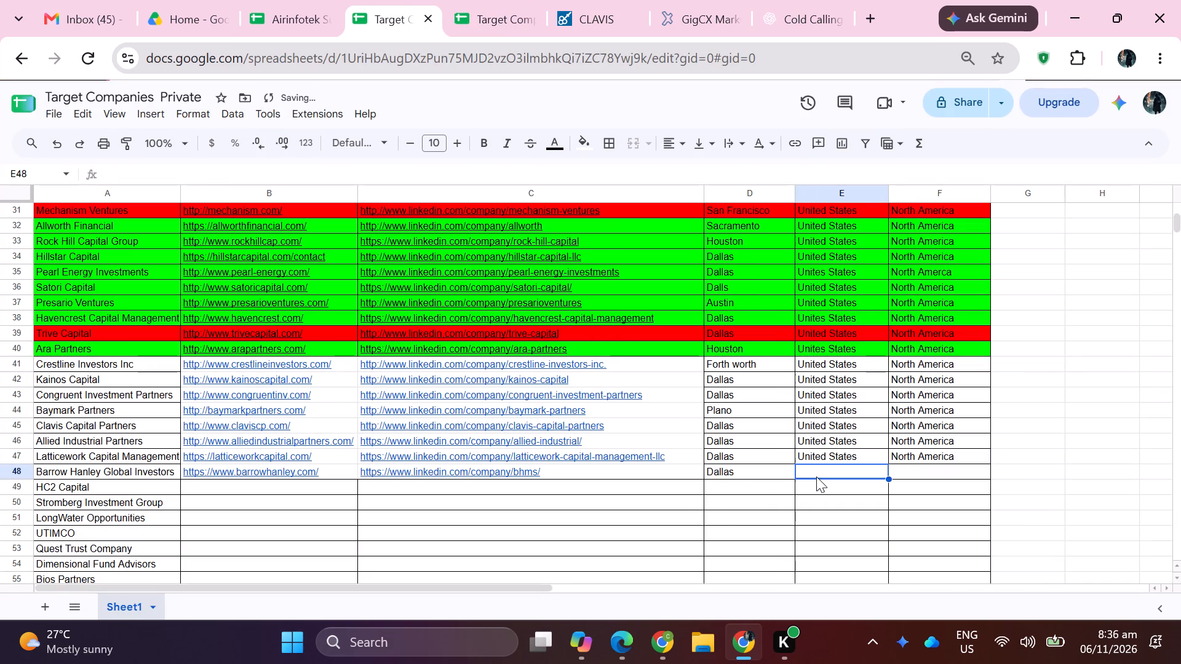
key("BackSpace")
key("BackSpace")
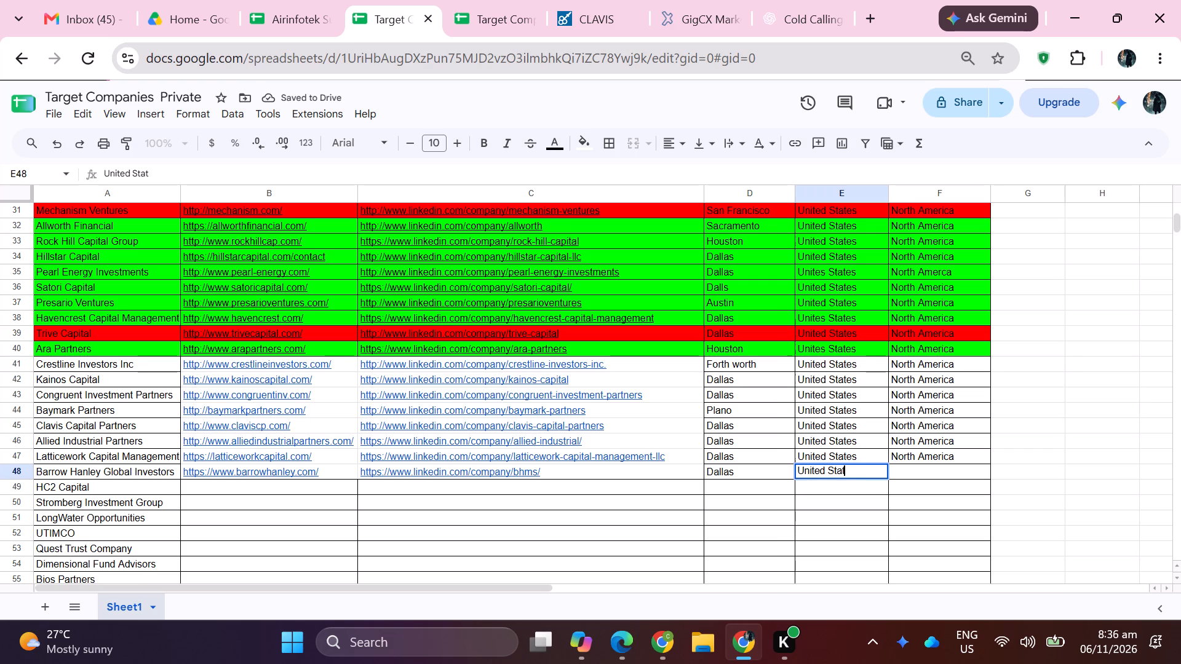
key("Tab")
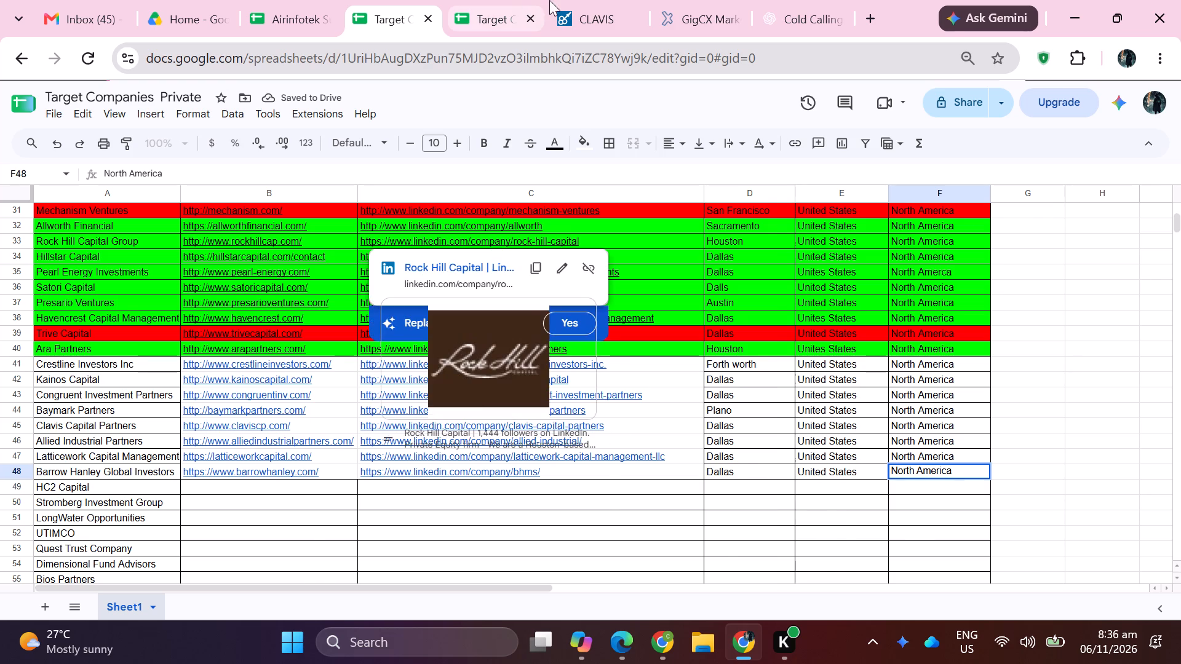
Copy HC2 Capital's website and LinkedIn links from the source list into B49 and C49 of Target Companies Private.
left_click(495, 0)
left_click(337, 410)
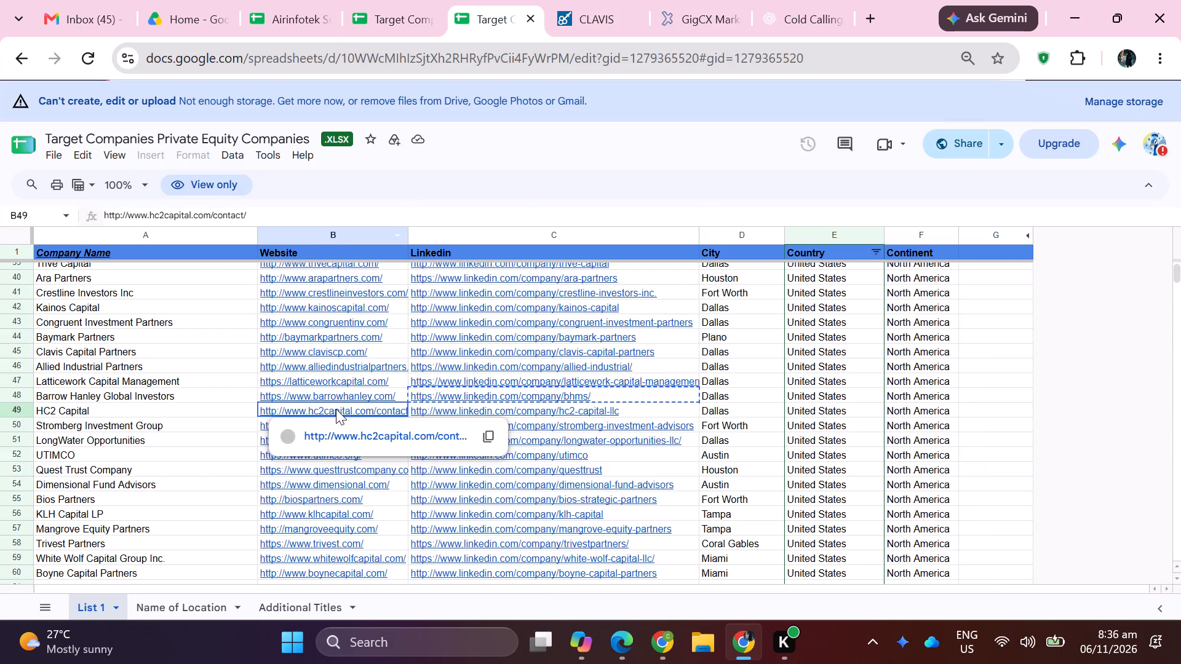
key("ctrl+c")
left_click(343, 0)
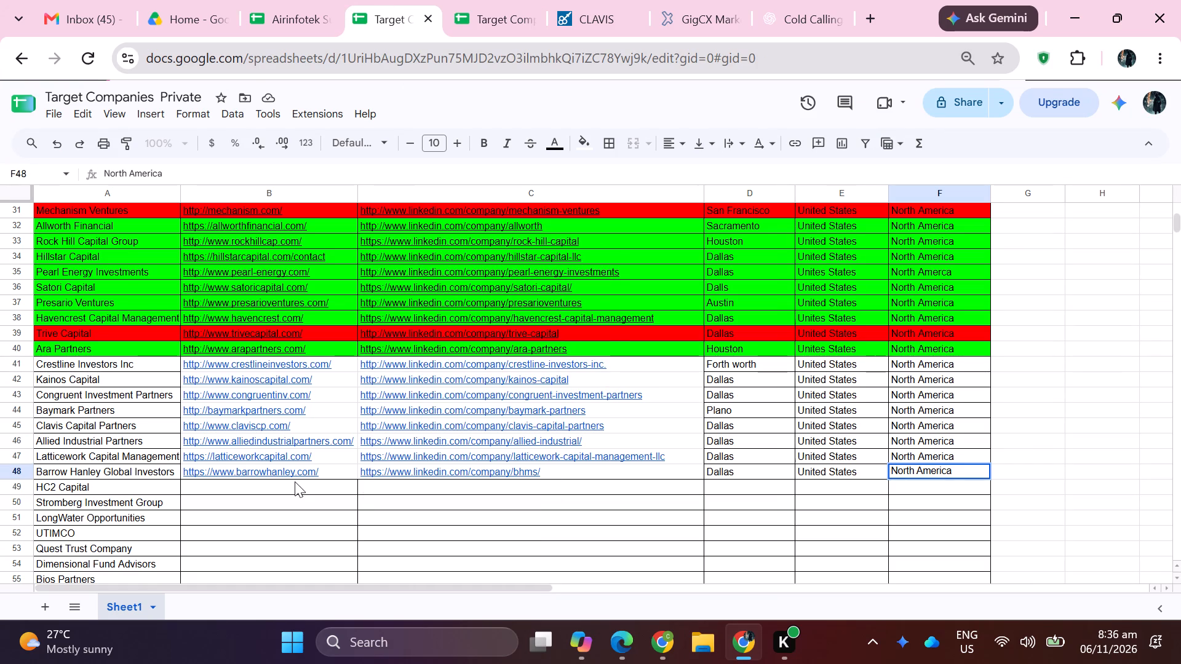
left_click(295, 481)
key("ctrl+v")
left_click(458, 0)
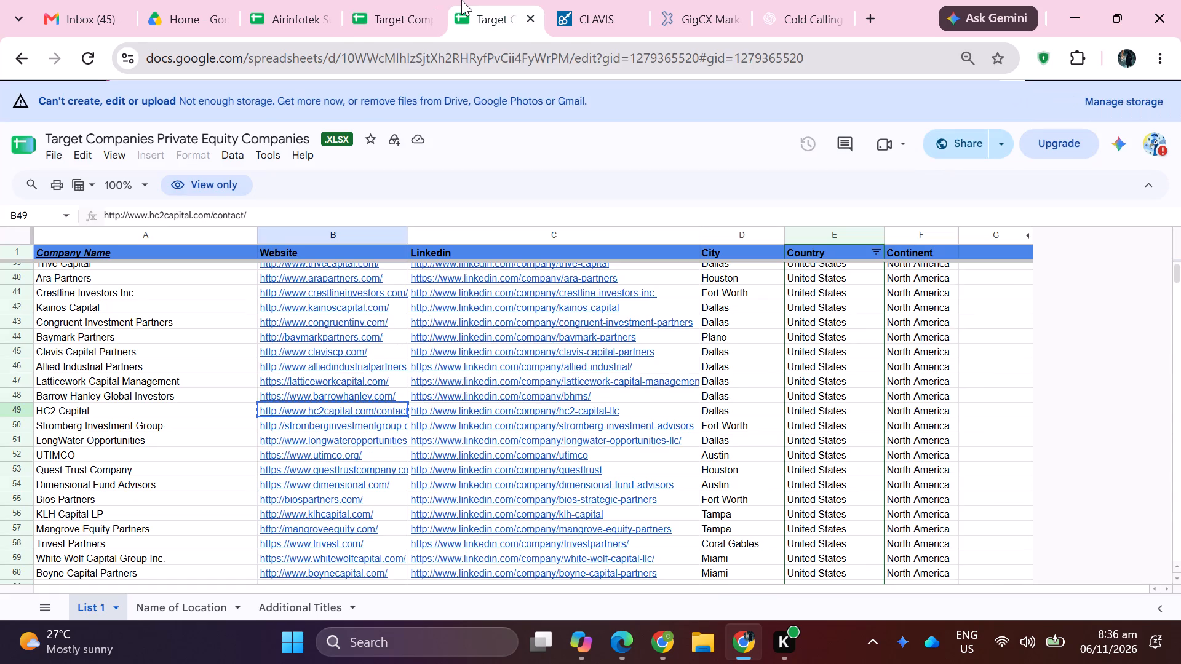
left_click(480, 411)
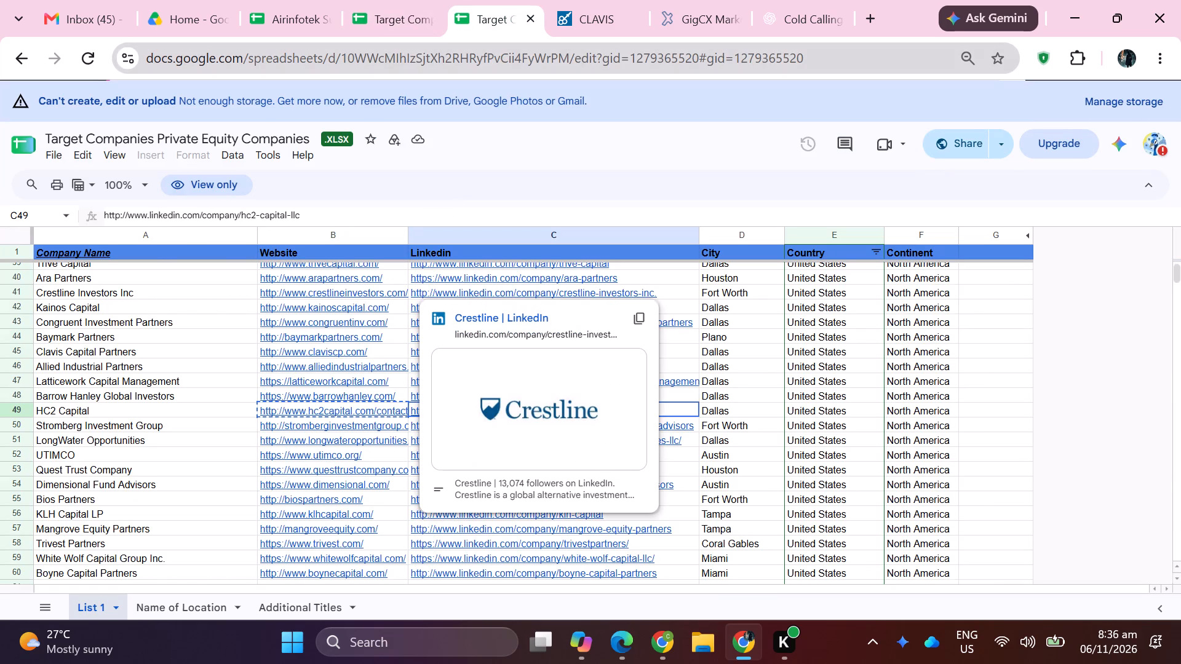
key("ctrl+c")
left_click(382, 0)
left_click(454, 491)
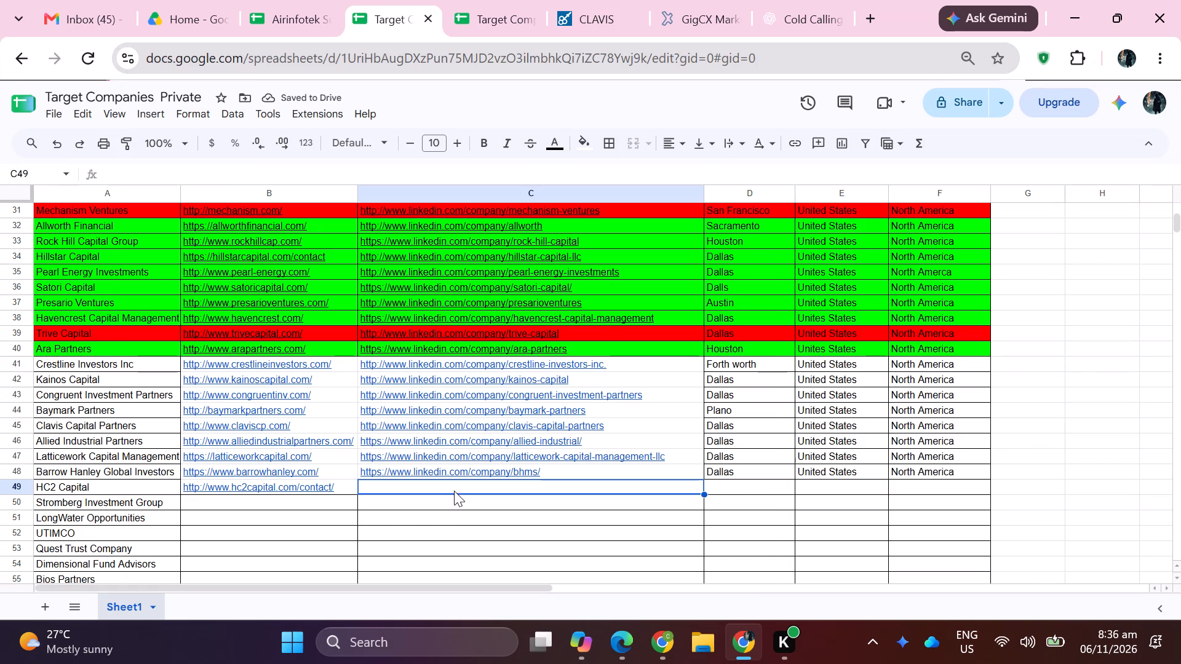
key("ctrl+v")
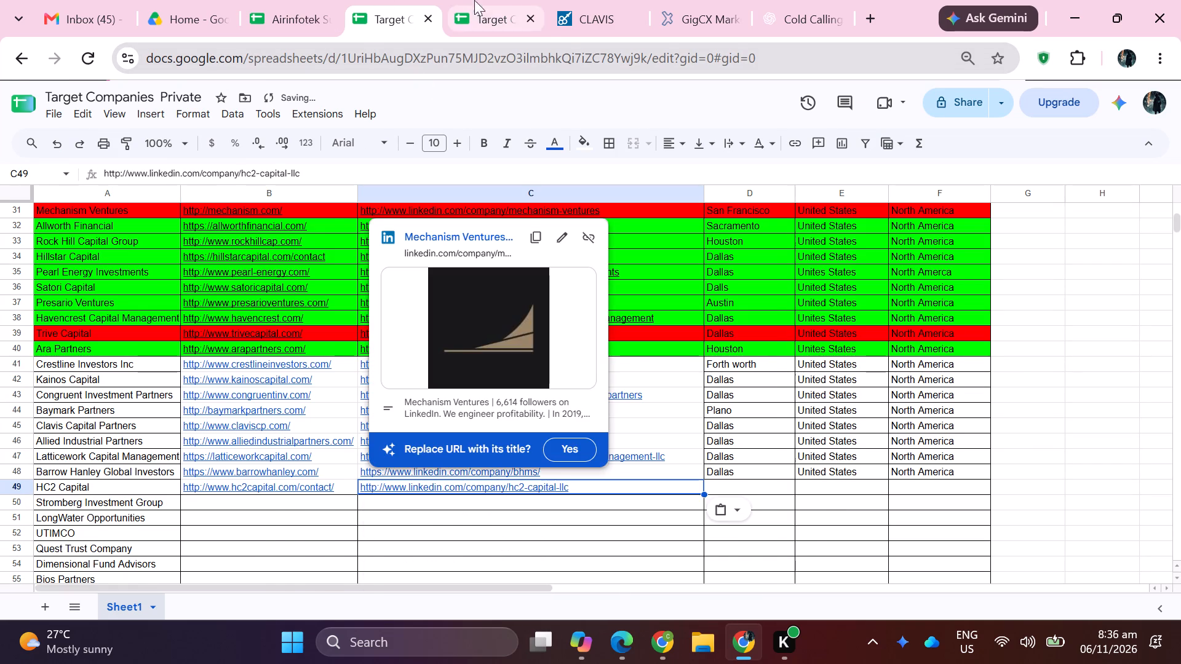
Complete HC2 Capital's row with Dallas in D49, United States in E49 and North America in F49.
left_click(490, 0)
left_click(391, 0)
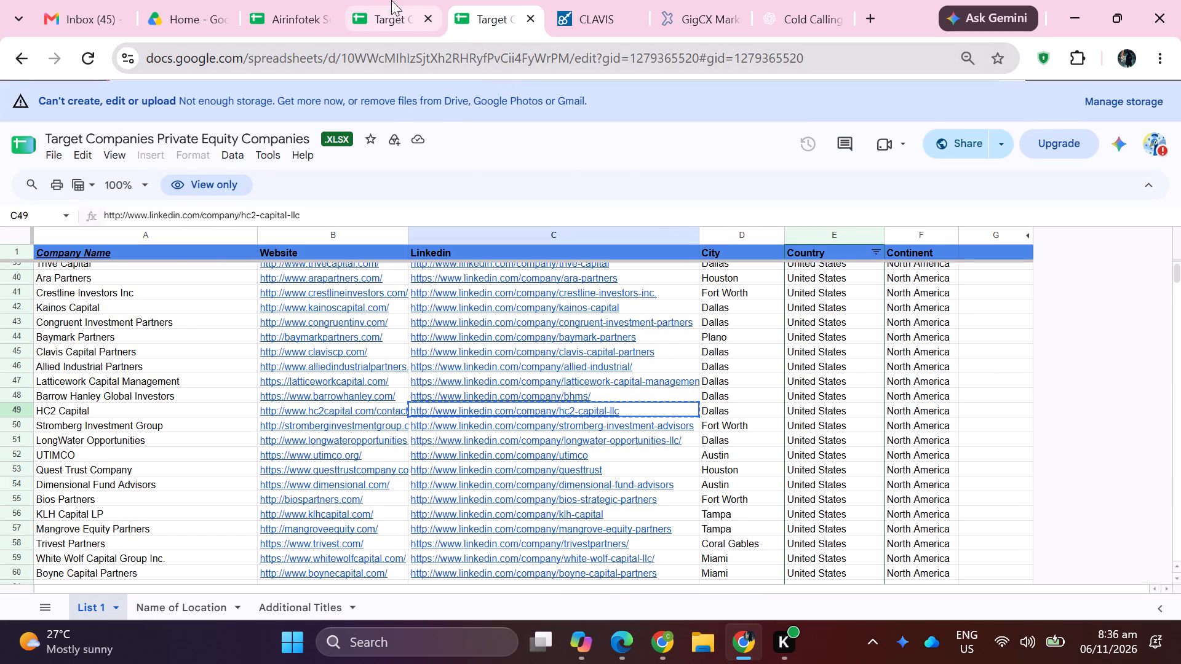
left_click(750, 491)
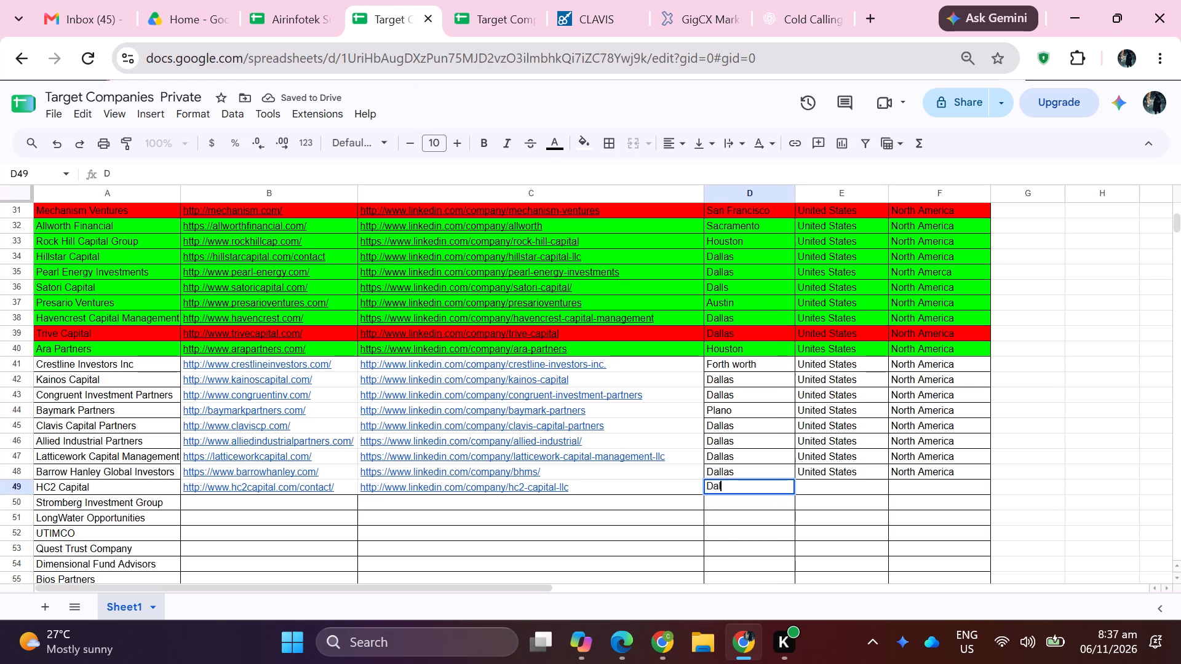
key("BackSpace")
key("Tab")
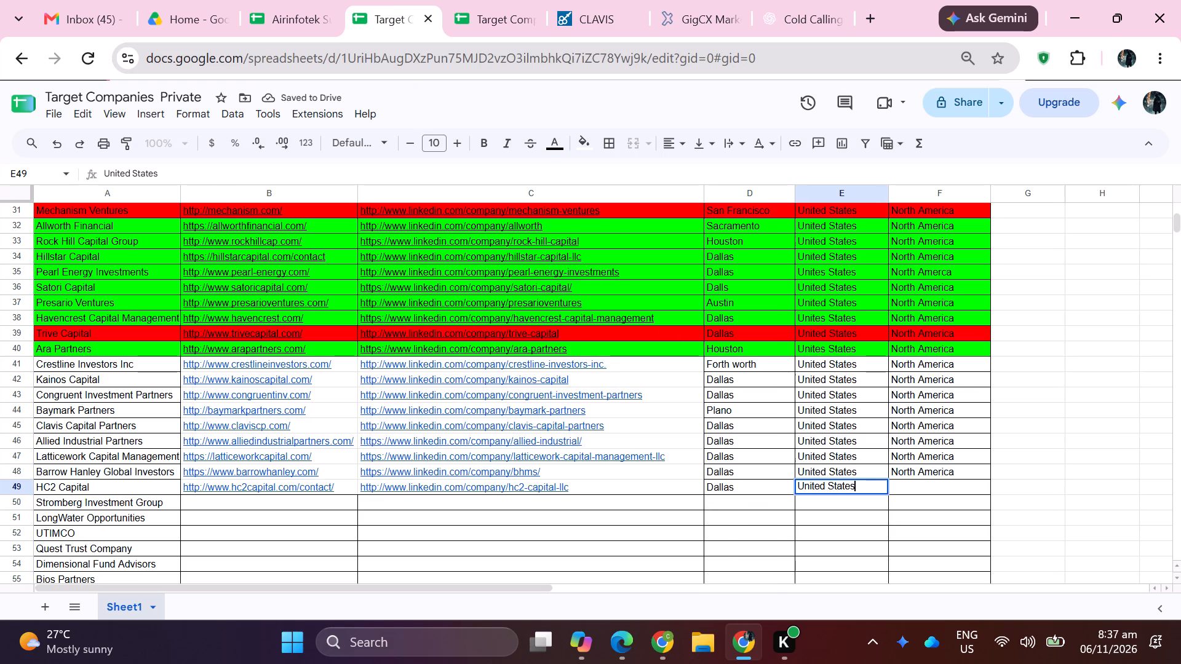
key("Tab")
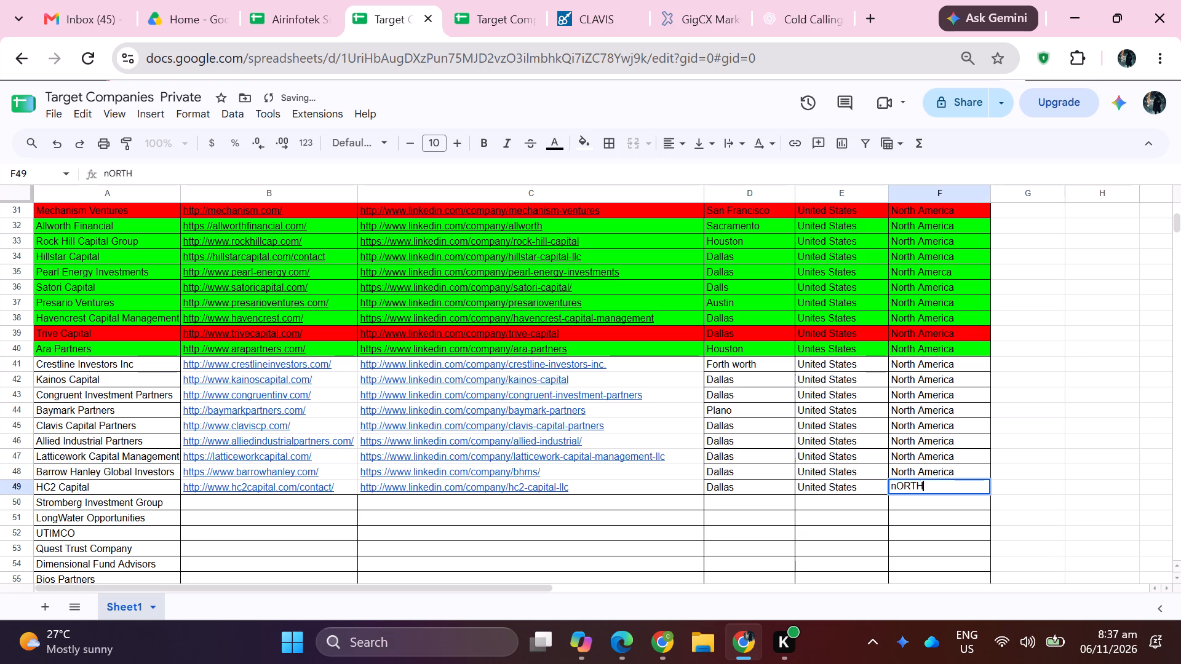
key("BackSpace")
key("BackSpace")
key("BackSpace")
key("BackSpace")
key("BackSpace")
key("BackSpace")
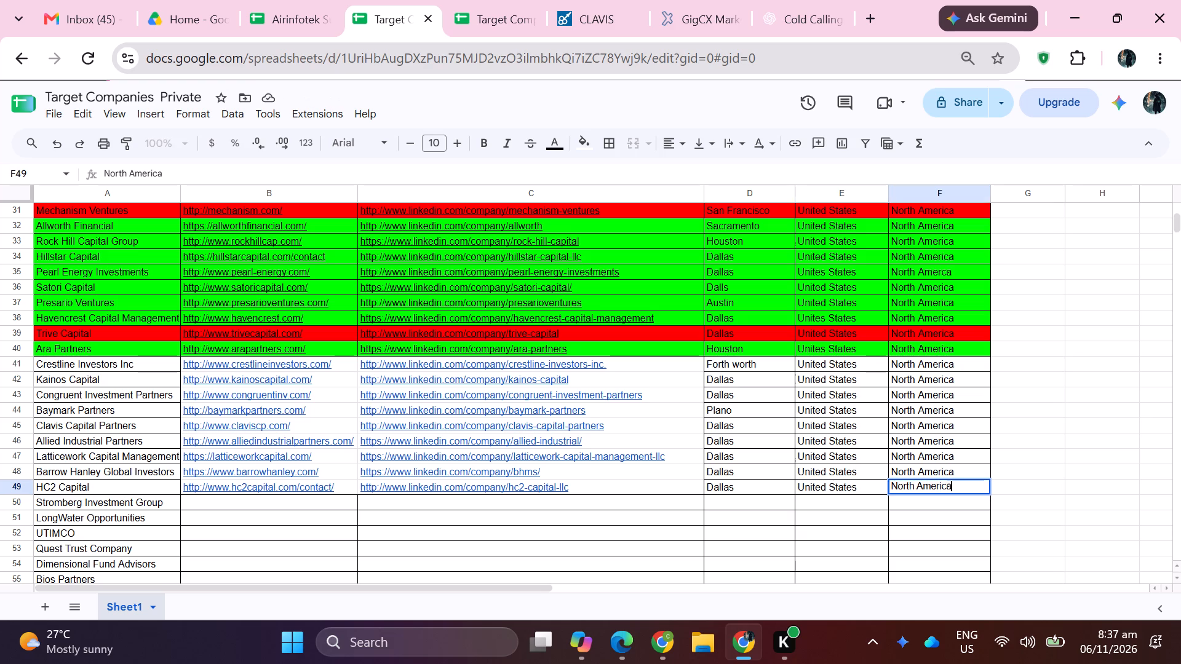
Copy Stromberg Investment Group's website and LinkedIn links from the source list into B50 and C50 of Target Companies Private.
left_click(349, 502)
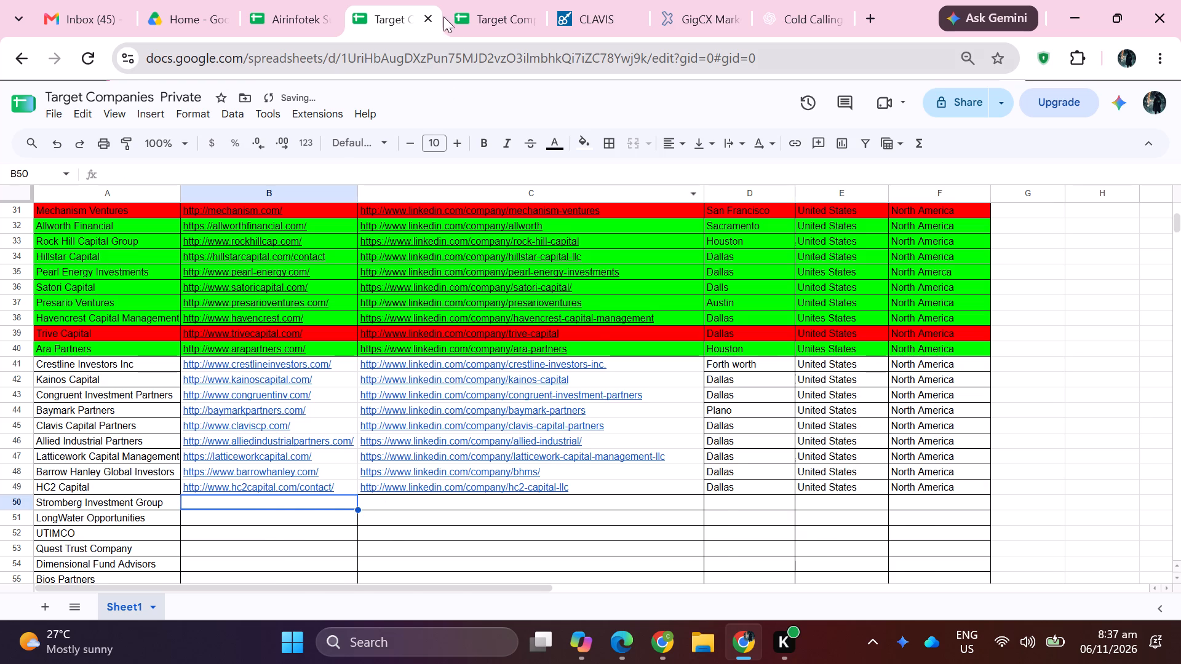
left_click(481, 0)
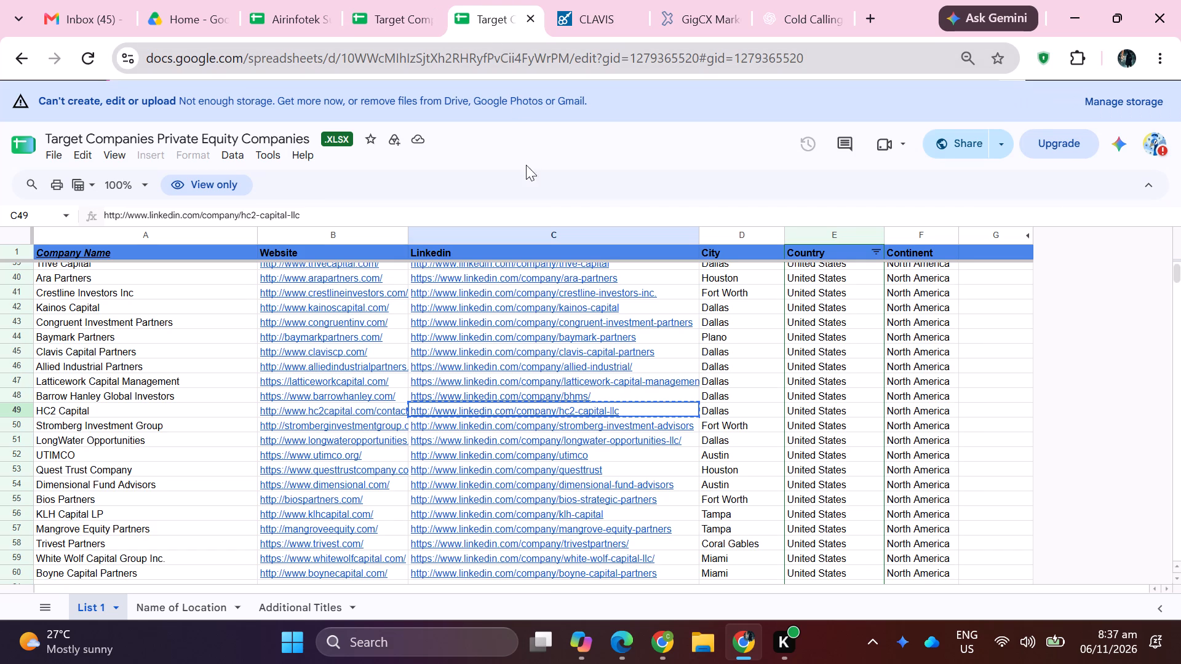
left_click(333, 422)
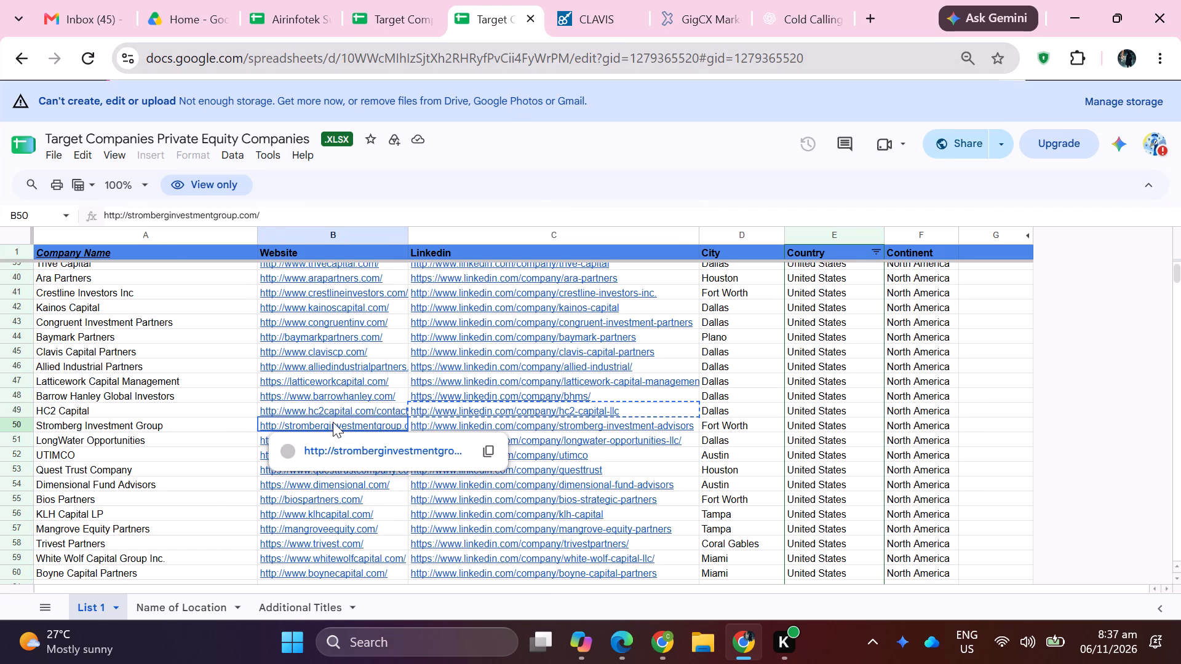
key("ctrl+c")
left_click(413, 0)
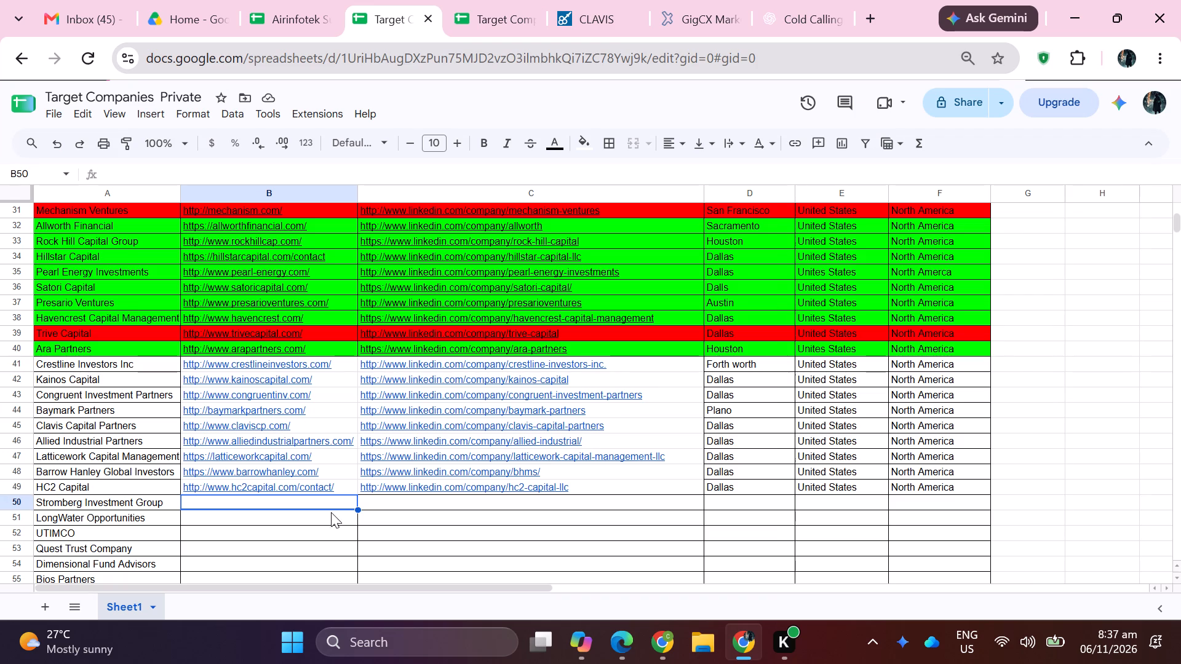
left_click(335, 503)
key("ctrl+v")
left_click(488, 510)
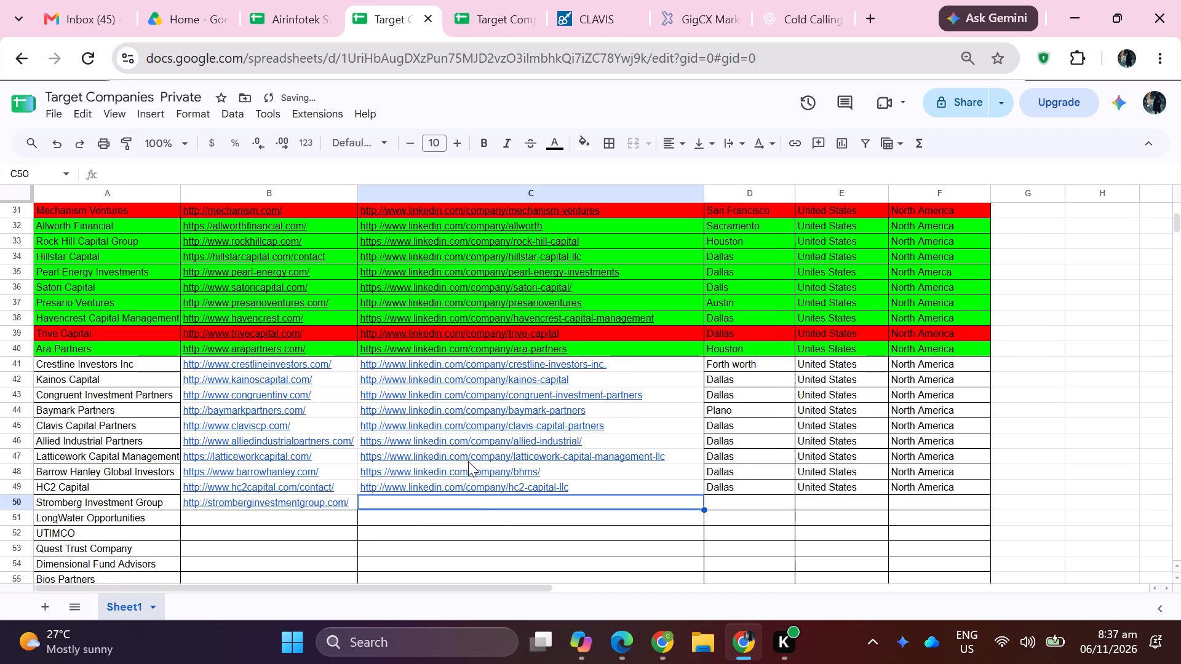
left_click(503, 1)
left_click(459, 428)
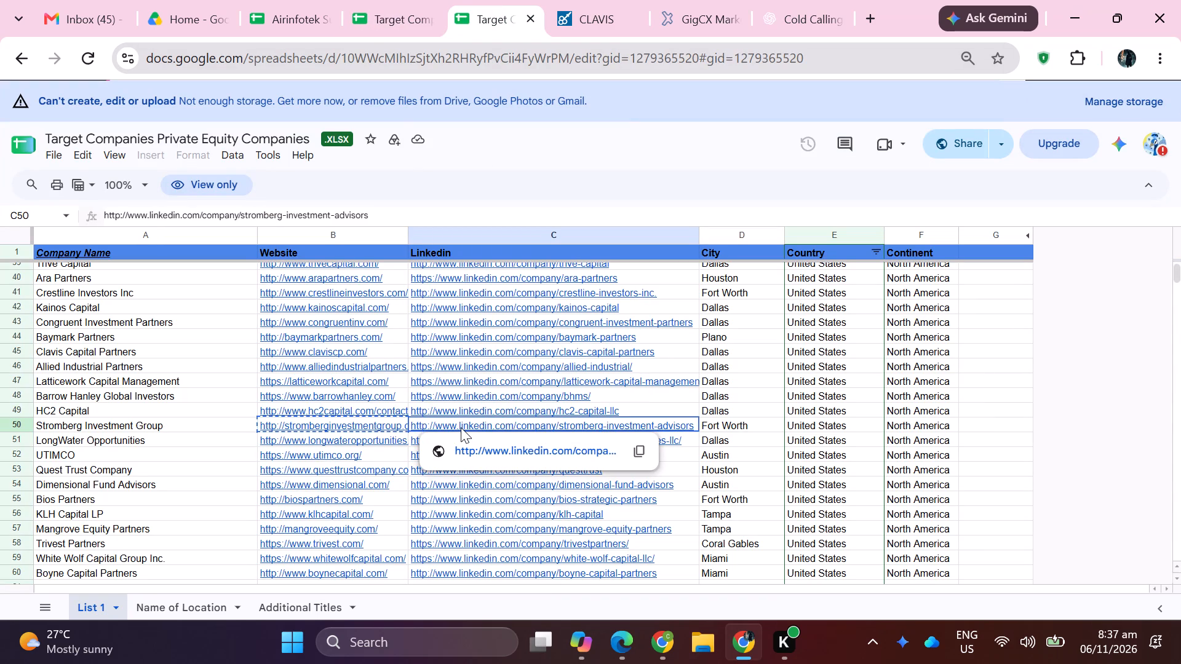
key("ctrl+c")
left_click(400, 0)
key("ctrl+v")
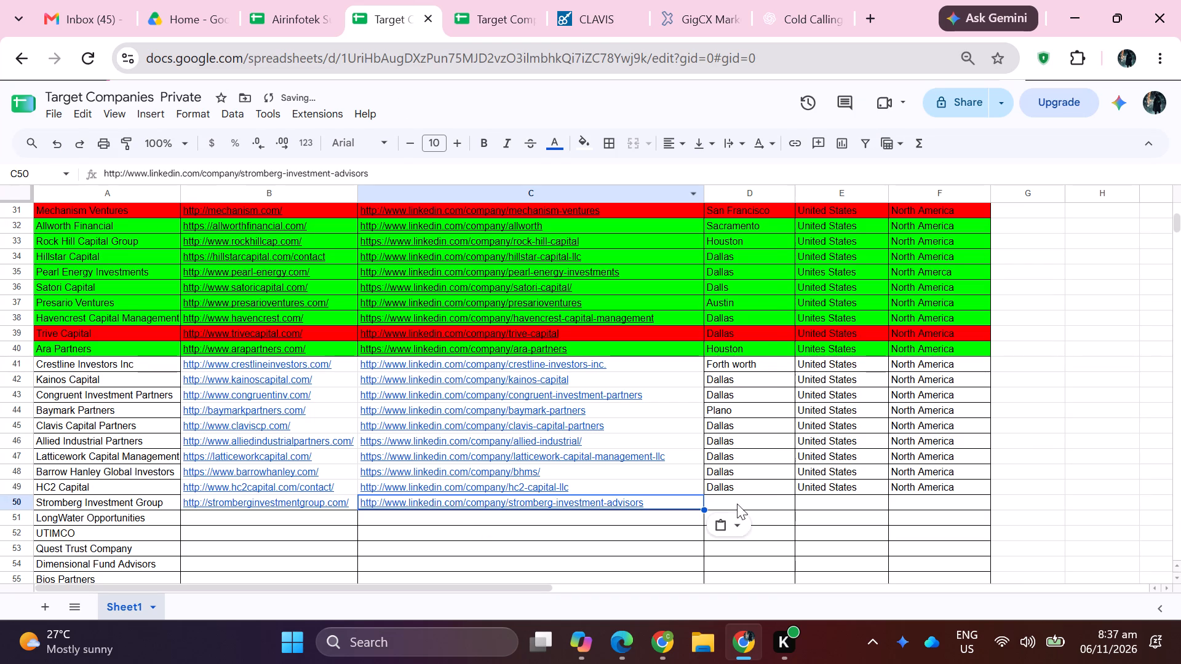
Complete Stromberg Investment Group's row with Fort Worth in D50, United States in E50 and North America in F50.
left_click(509, 0)
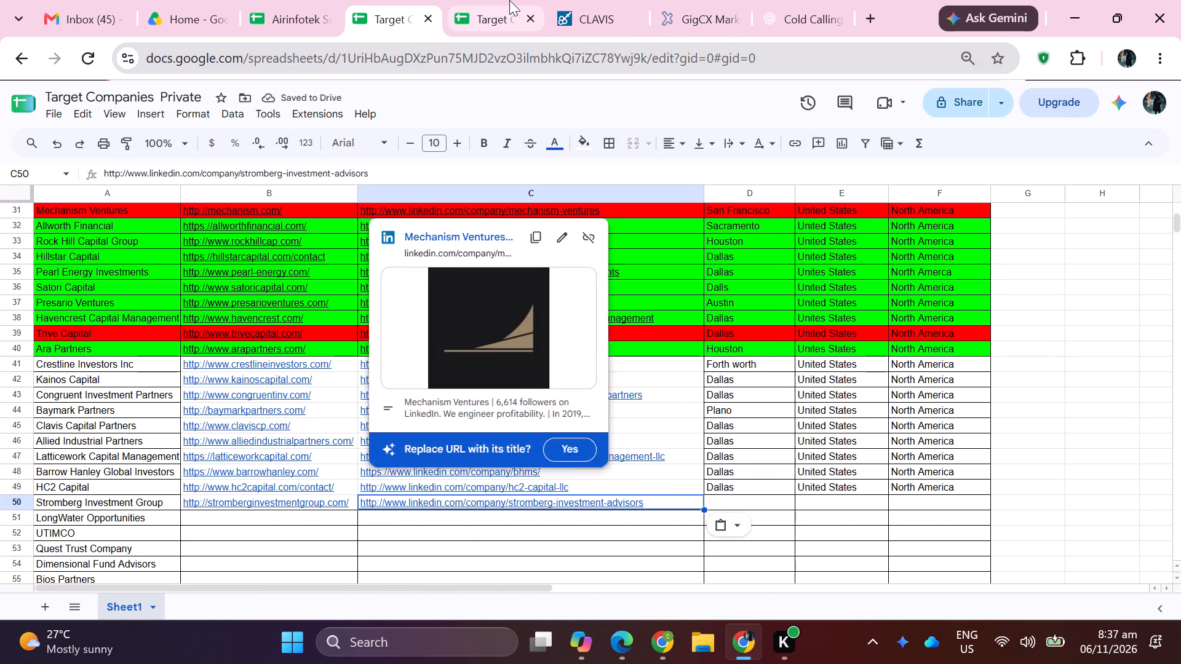
left_click(385, 0)
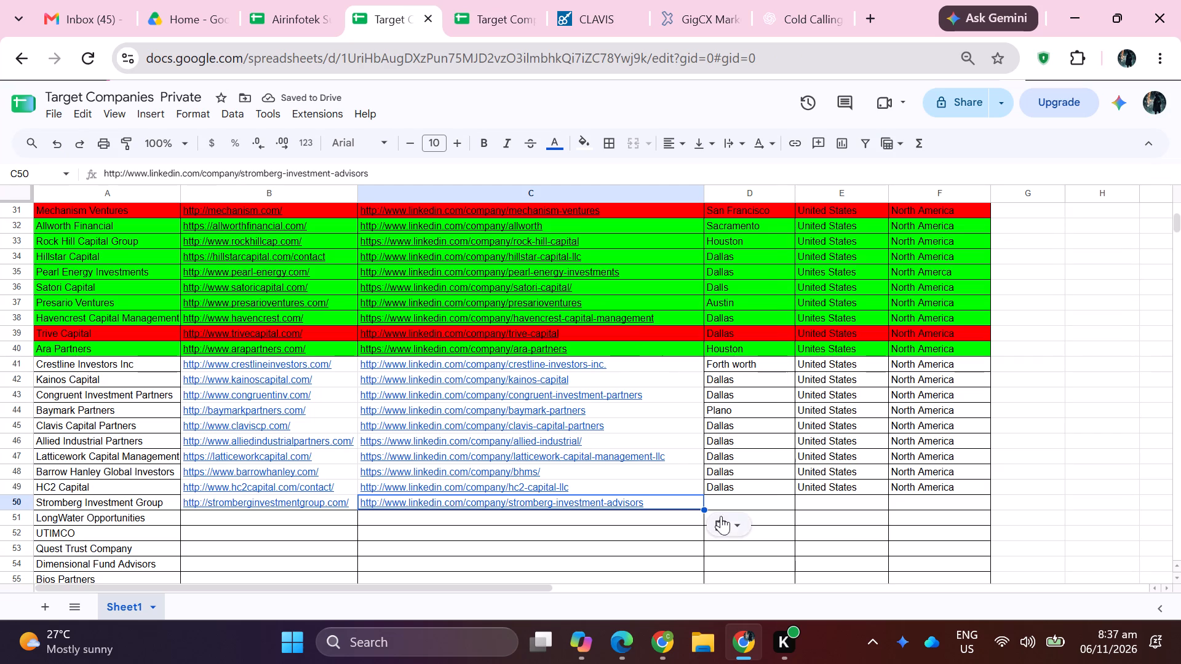
left_click(463, 0)
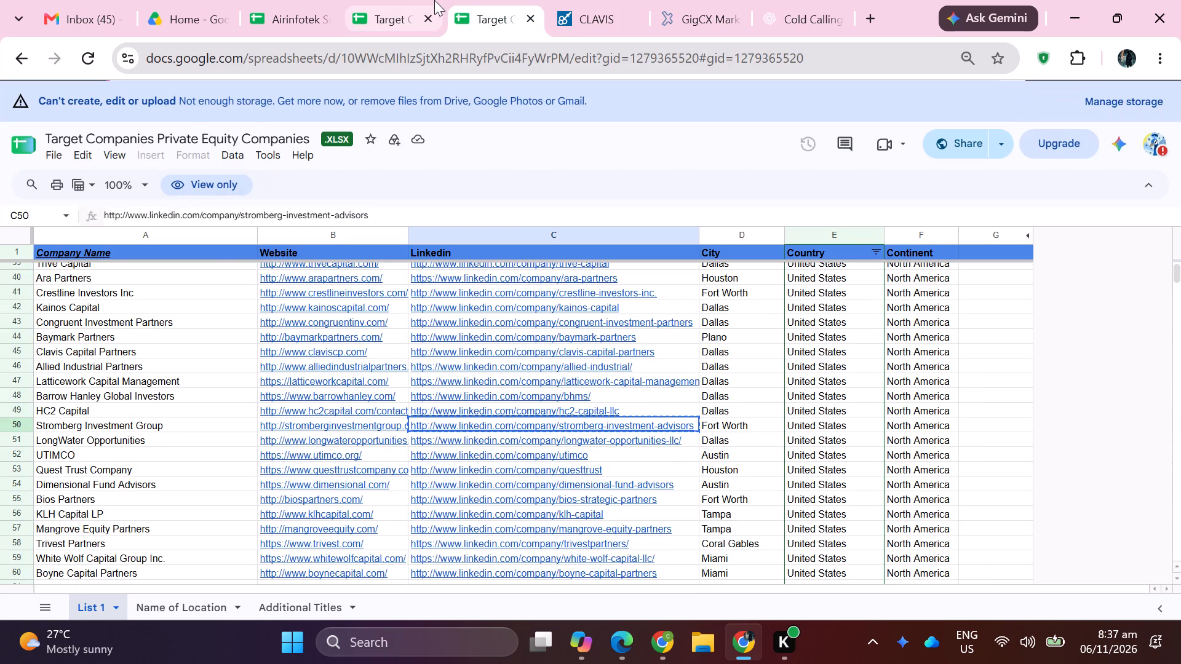
left_click(426, 0)
left_click(774, 502)
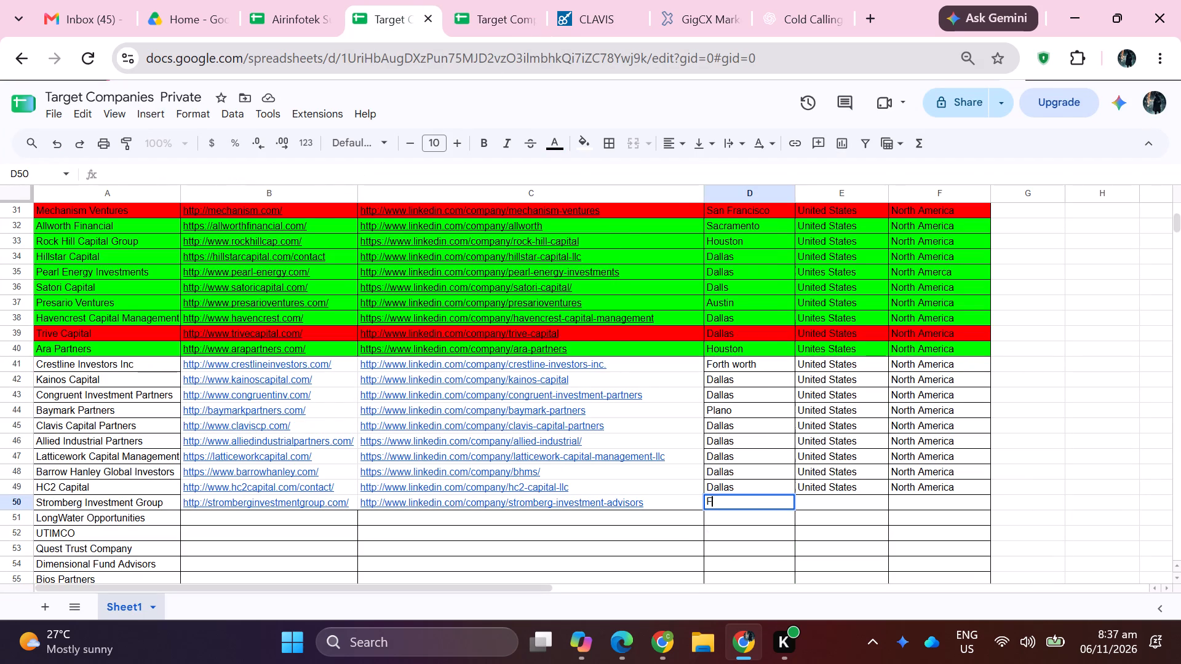
key("space")
type("orth")
key("space")
key("Tab")
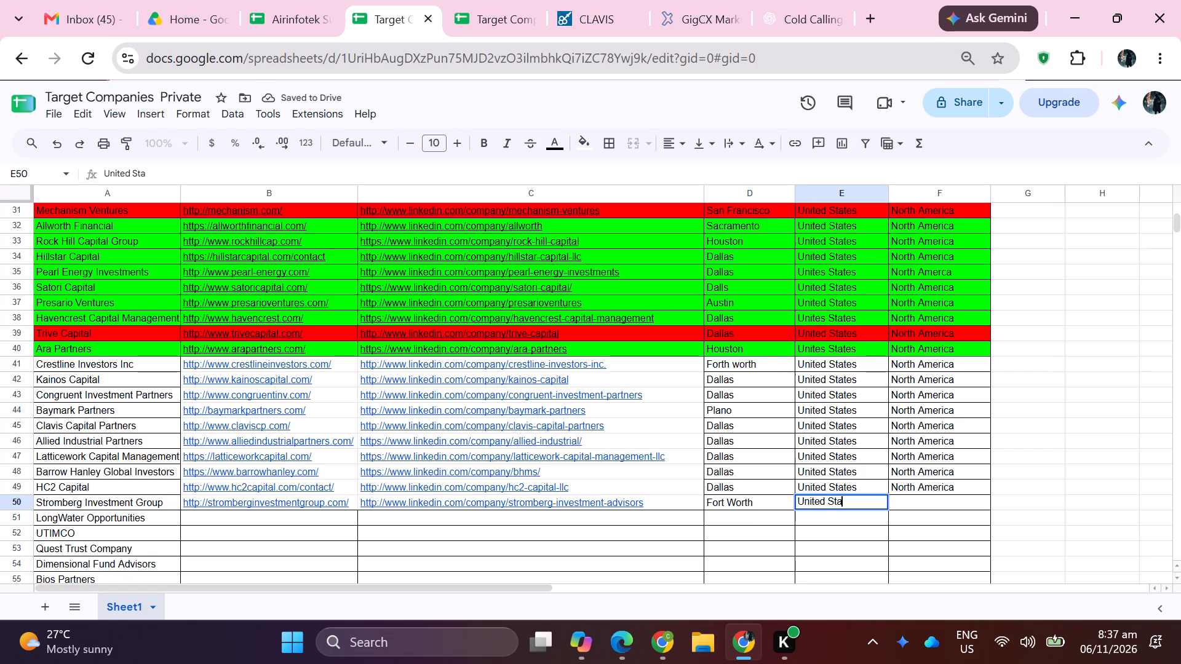
key("Tab")
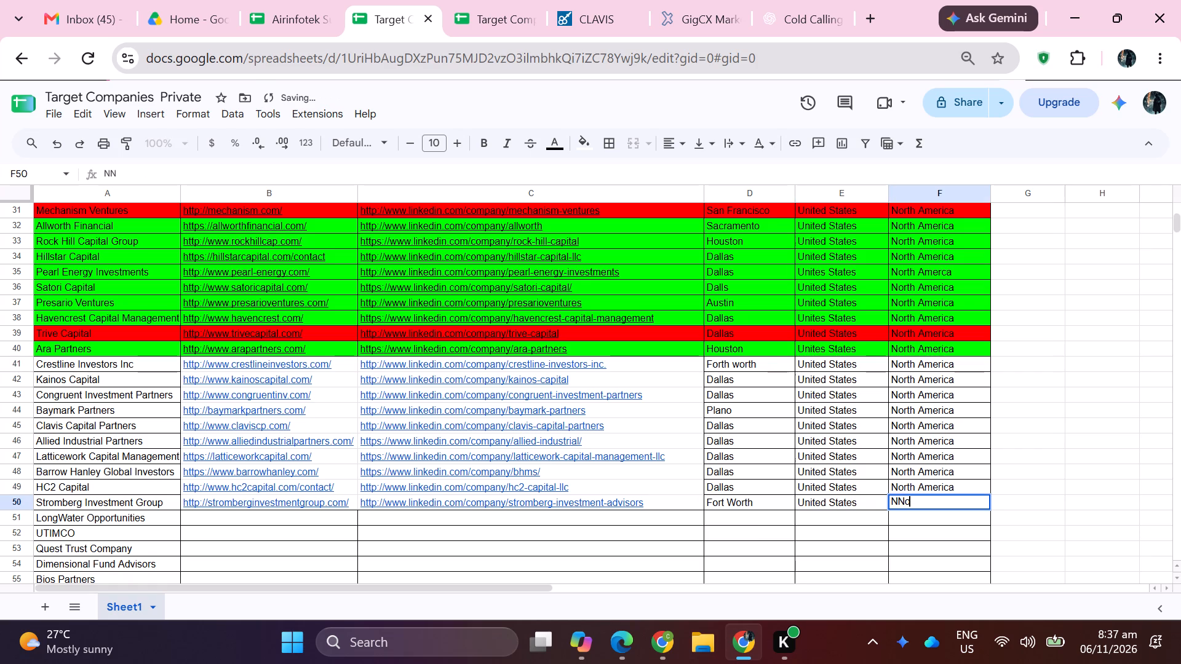
key("BackSpace")
key("BackSpace")
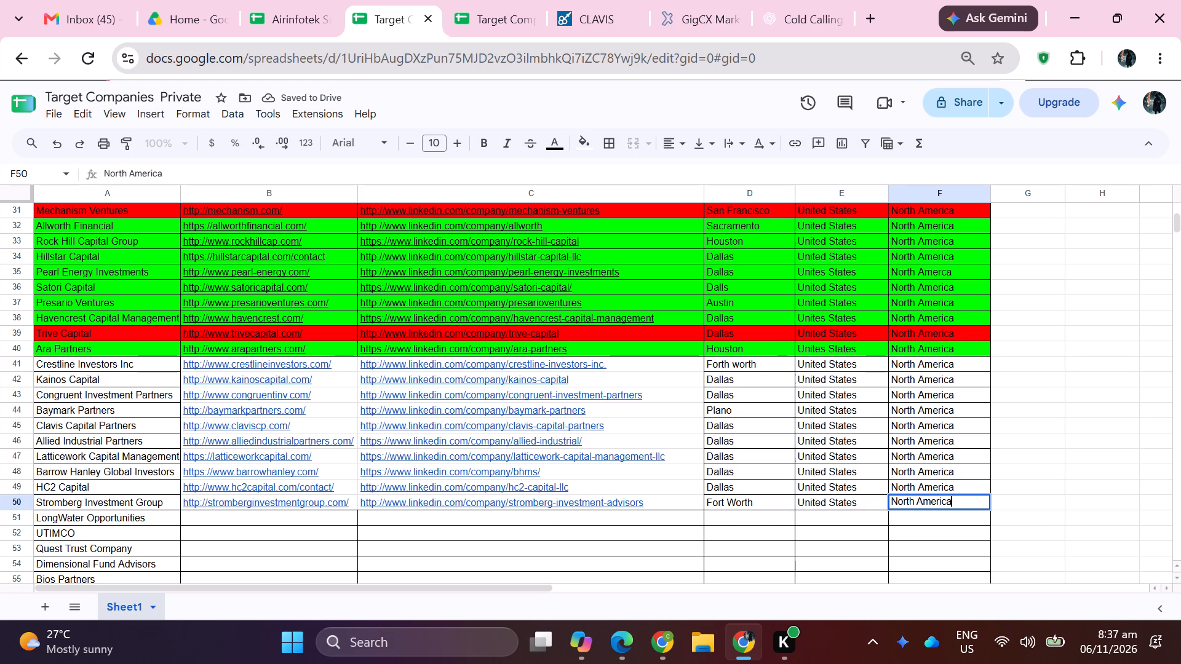
scroll(426, 531, "down", 1)
left_click(450, 459)
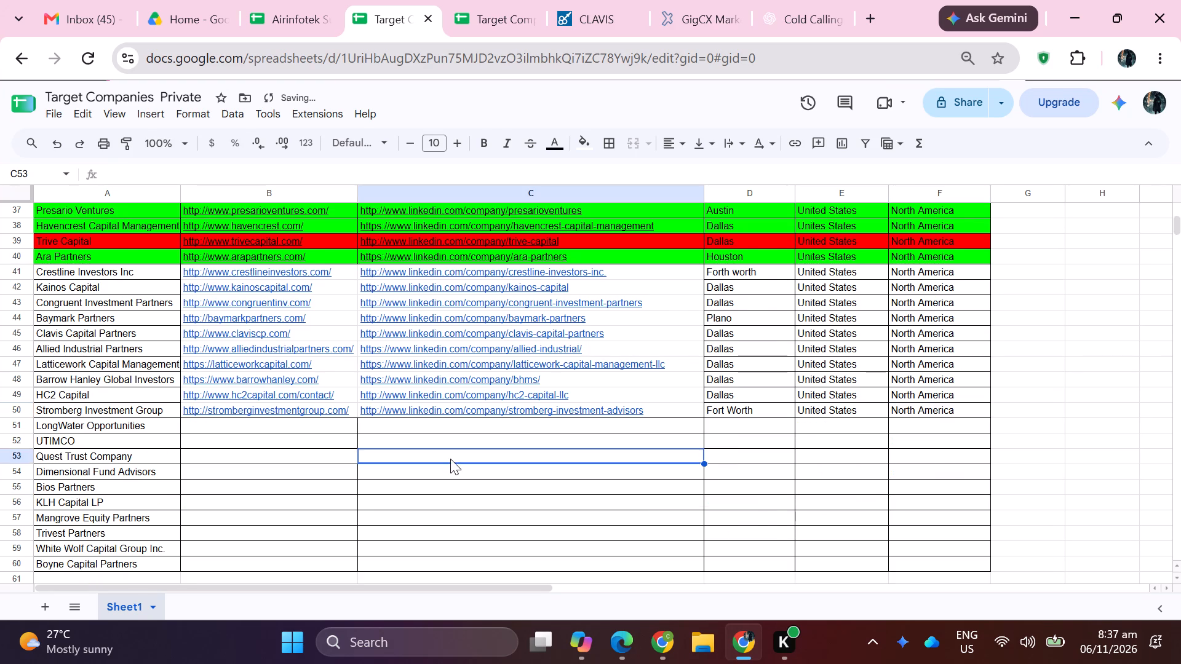
Copy LongWater Opportunities' website and LinkedIn links from the source list into B51 and C51 of Target Companies Private.
left_click(295, 432)
left_click(482, 0)
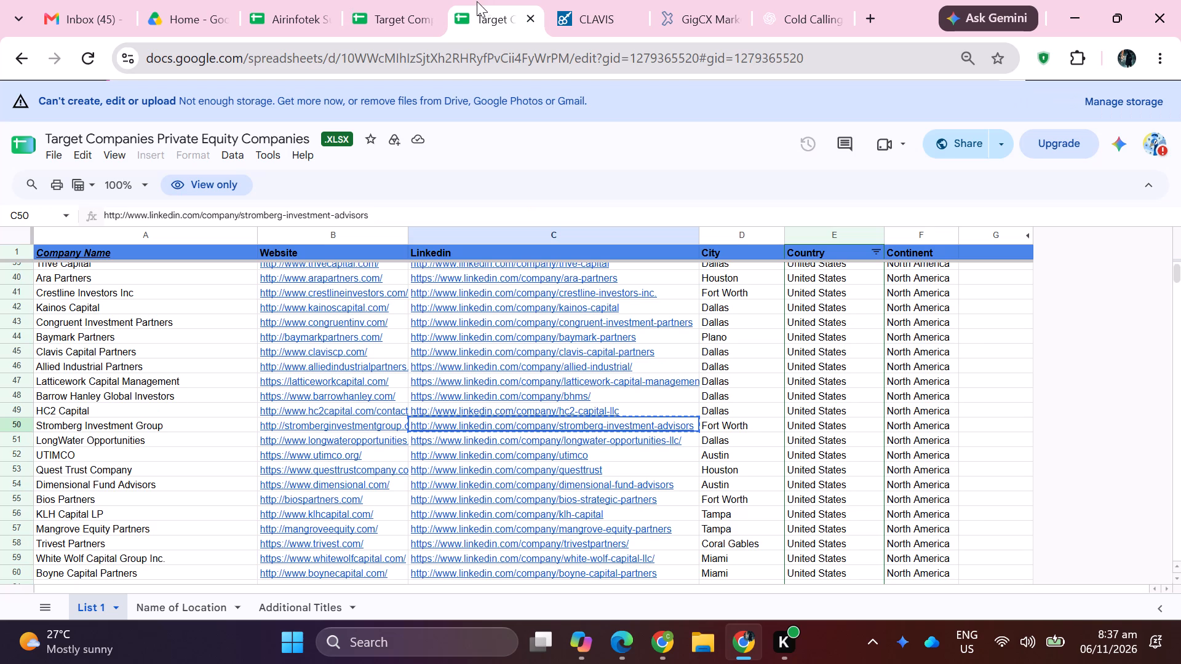
left_click(341, 437)
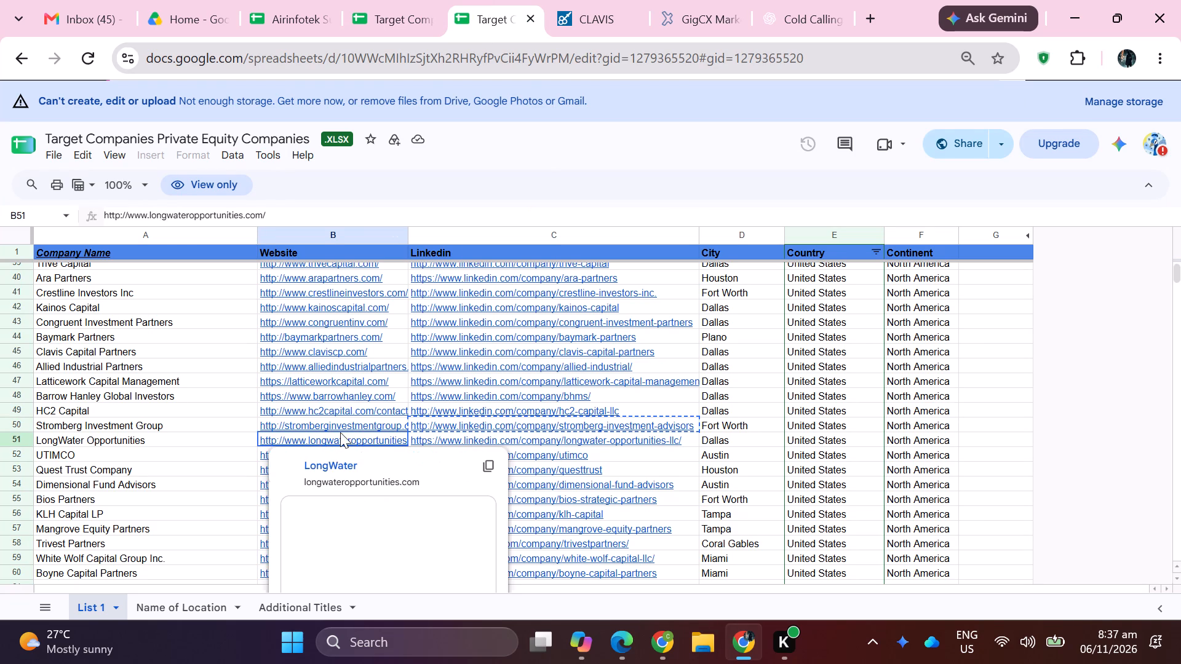
key("ctrl+c")
left_click(420, 0)
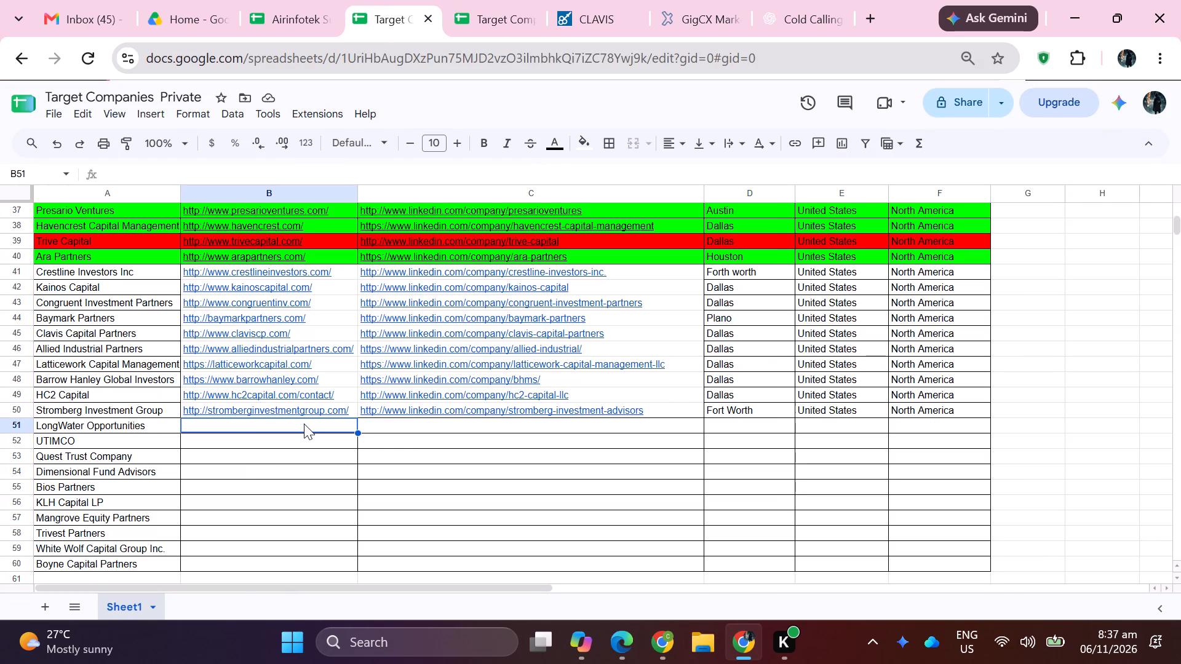
key("ctrl+v")
left_click(495, 0)
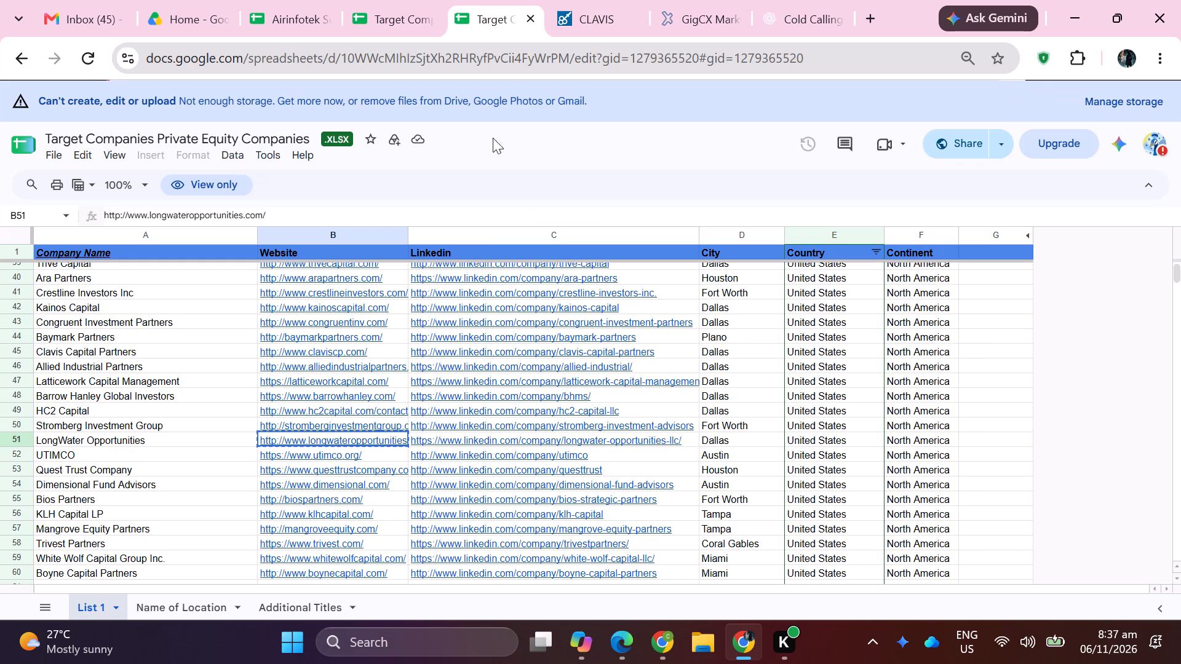
left_click(497, 439)
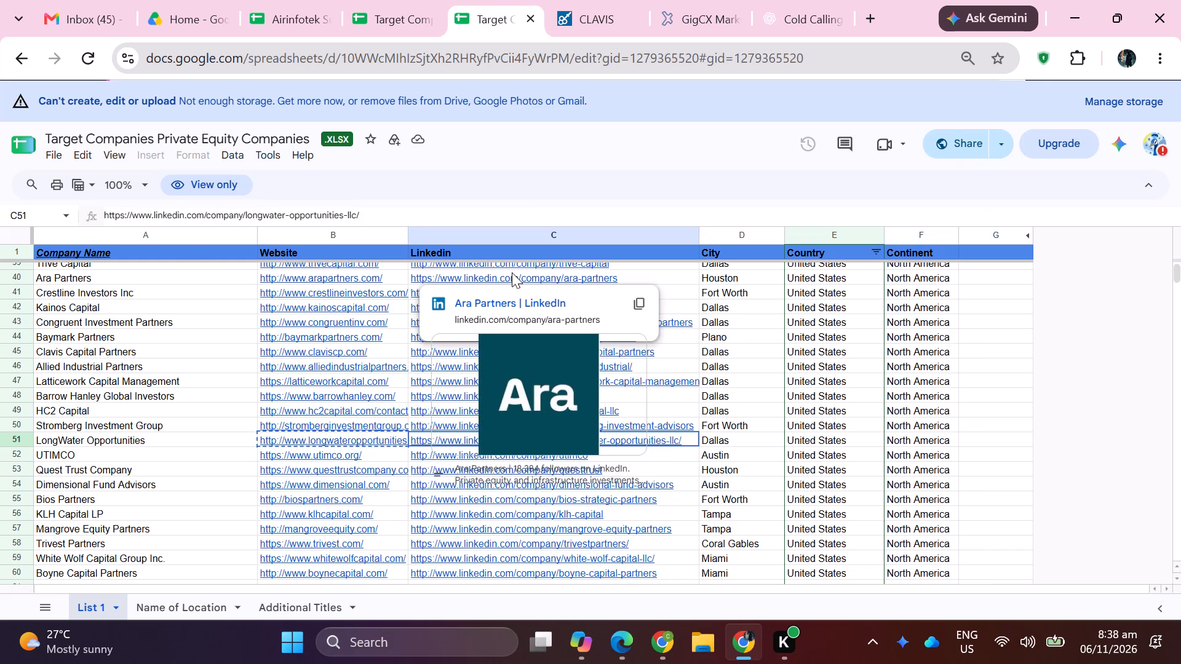
left_click(295, 367)
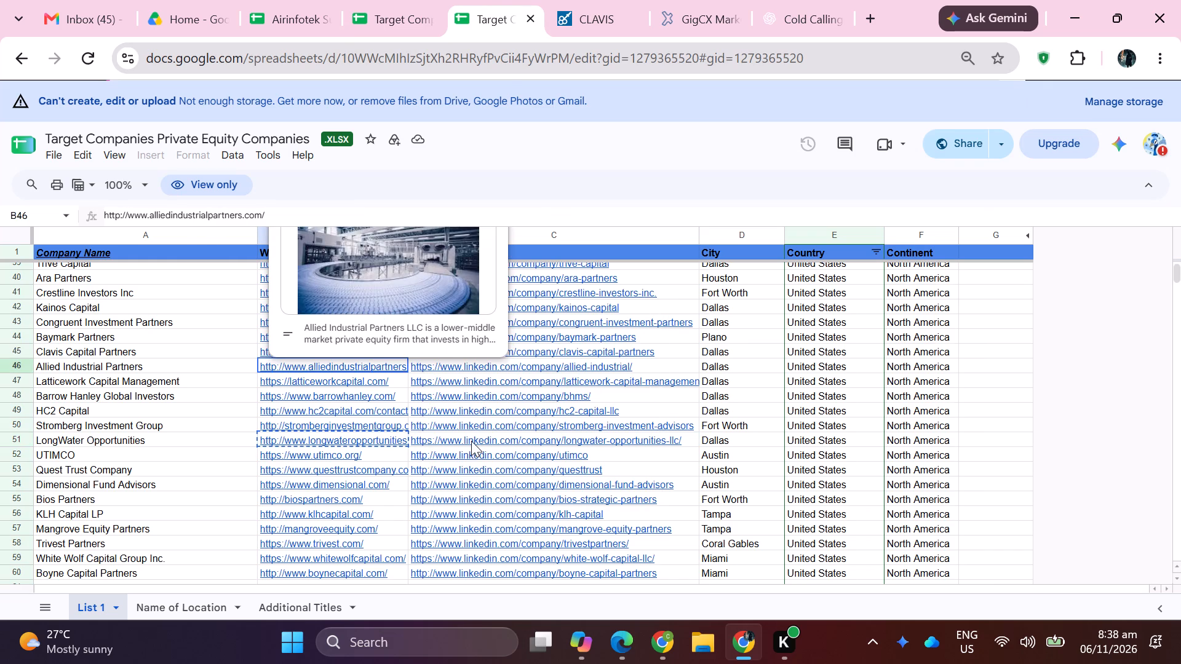
left_click(471, 441)
key("ctrl+c")
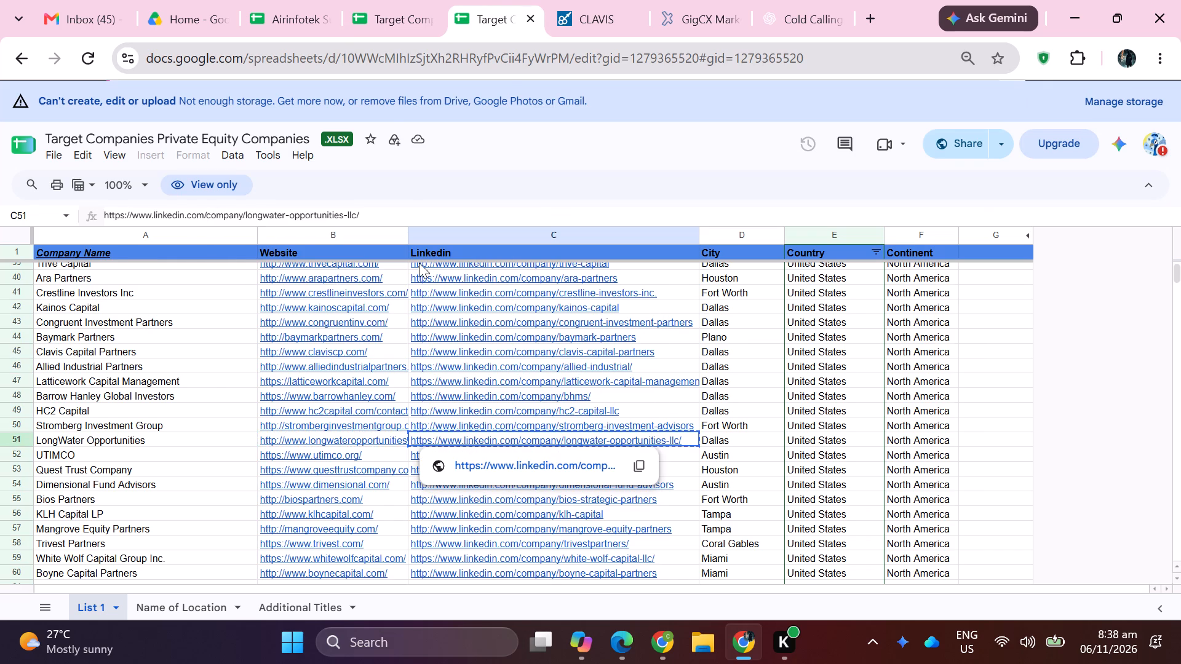
left_click(372, 7)
left_click(482, 424)
key("ctrl+v")
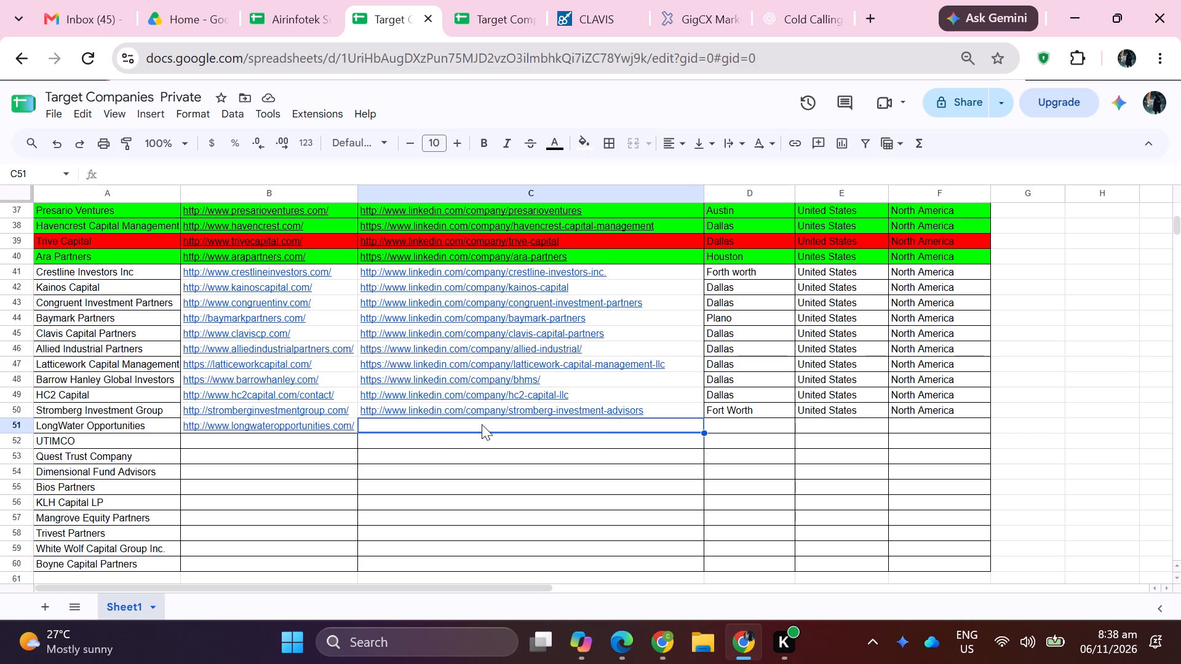
Complete LongWater Opportunities' row with Dallas in D51, Unites States in E51 and North America in F51.
left_click(308, 0)
left_click(515, 0)
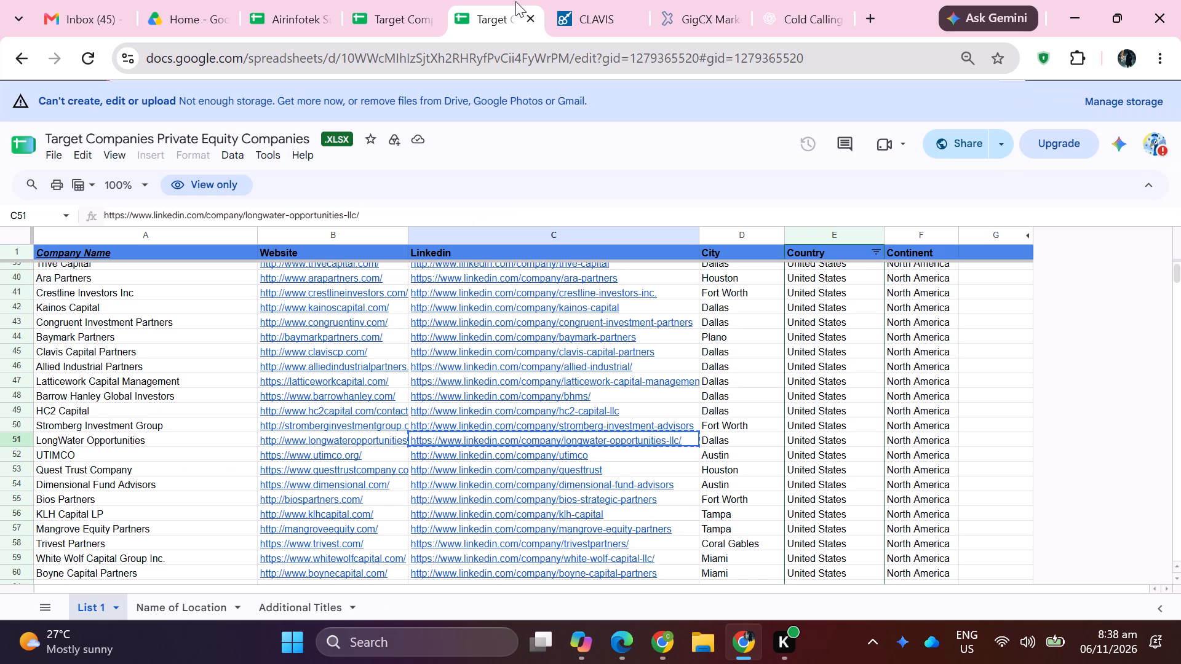
left_click(387, 0)
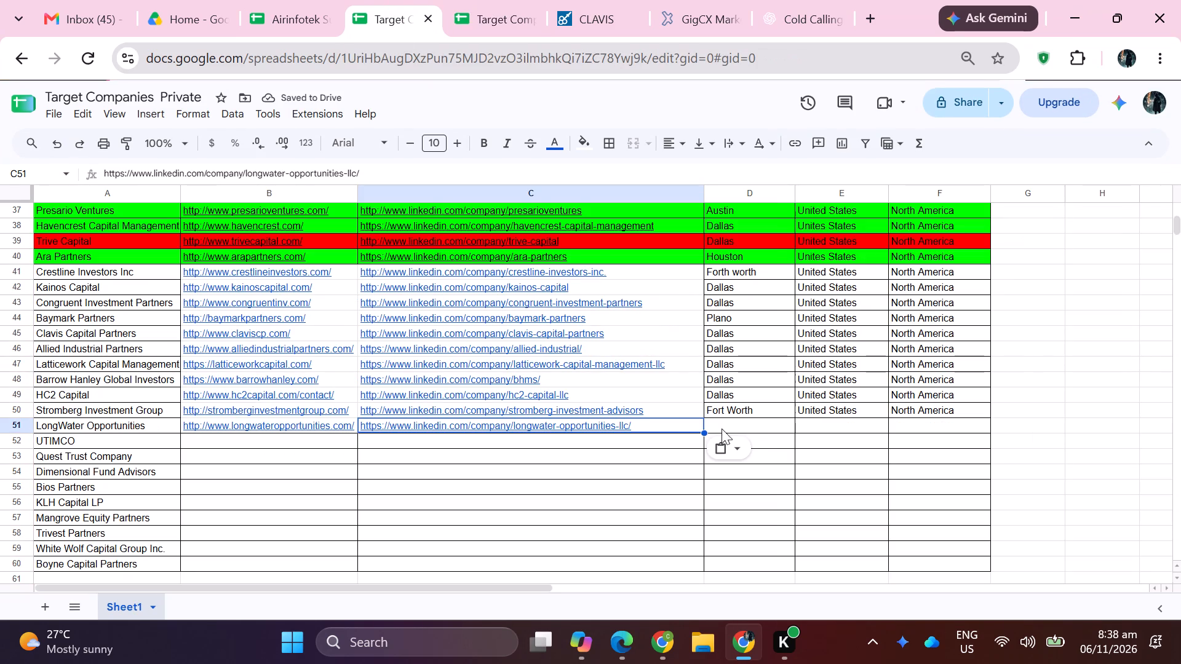
left_click(747, 429)
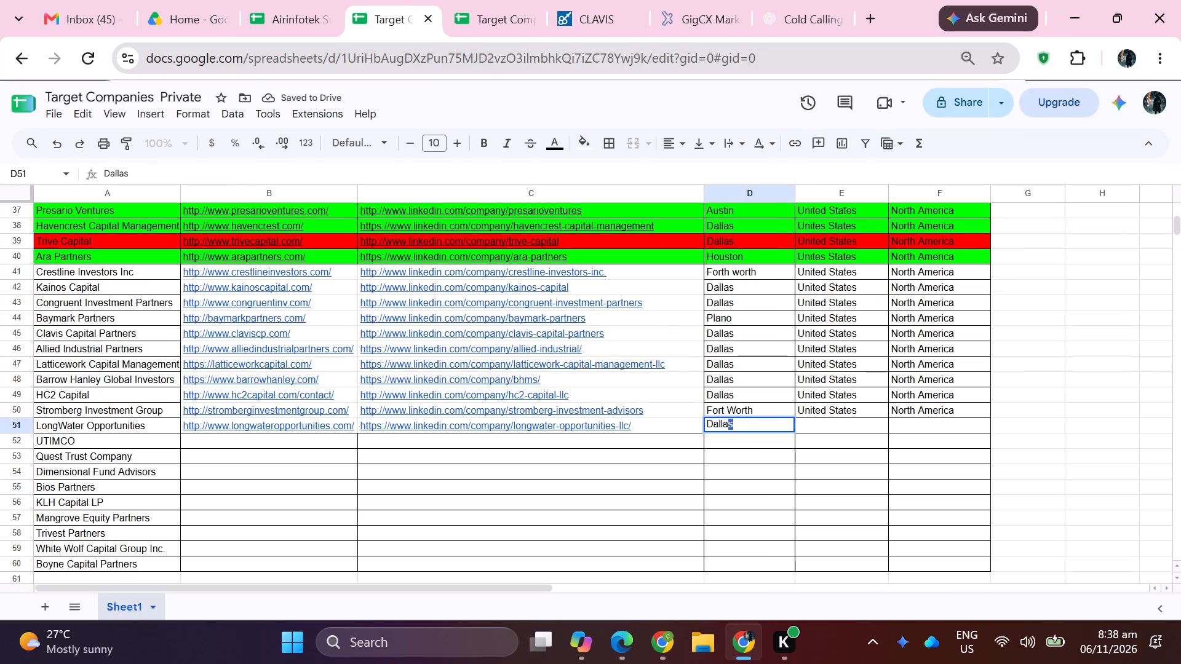
key("Tab")
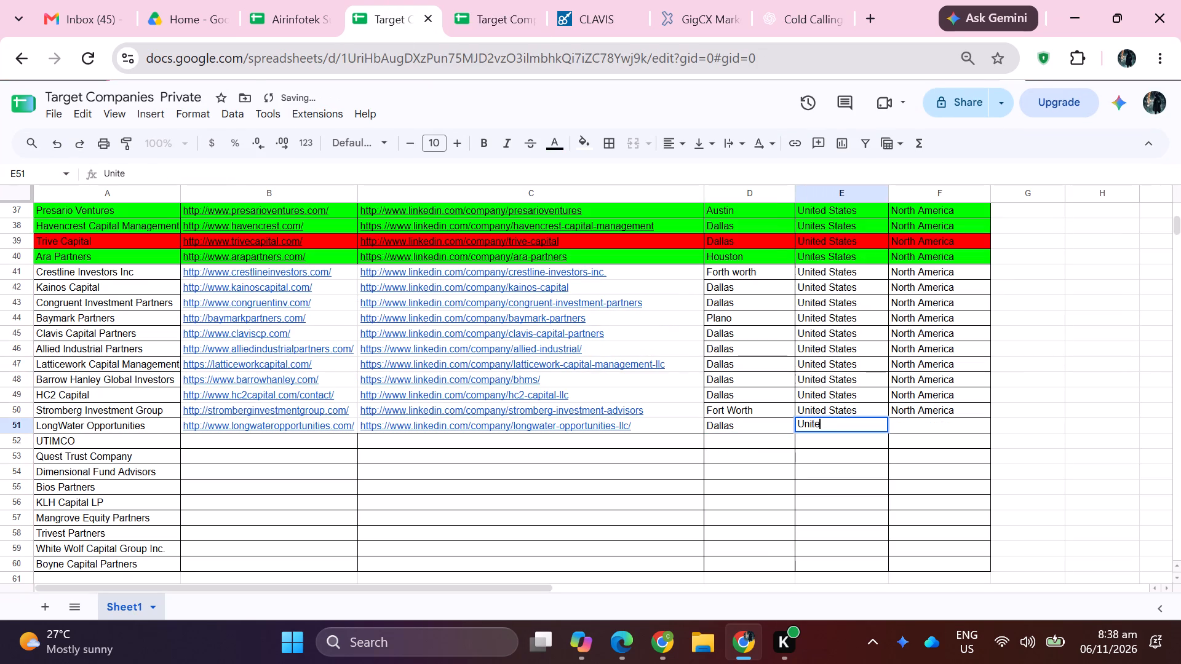
key("BackSpace")
key("BackSpace")
key("BackSpace")
key("BackSpace")
type("tat")
type("es")
key("space")
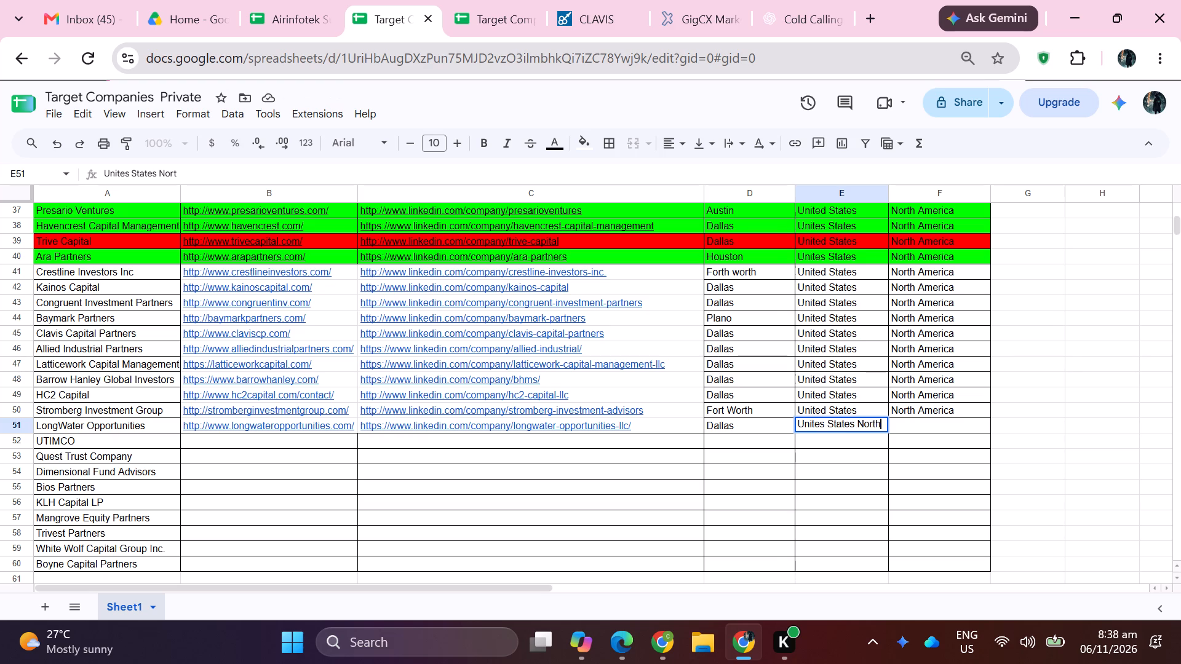
key("BackSpace")
key("BackSpace")
key("BackSpace")
key("BackSpace")
key("BackSpace")
key("BackSpace")
key("Tab")
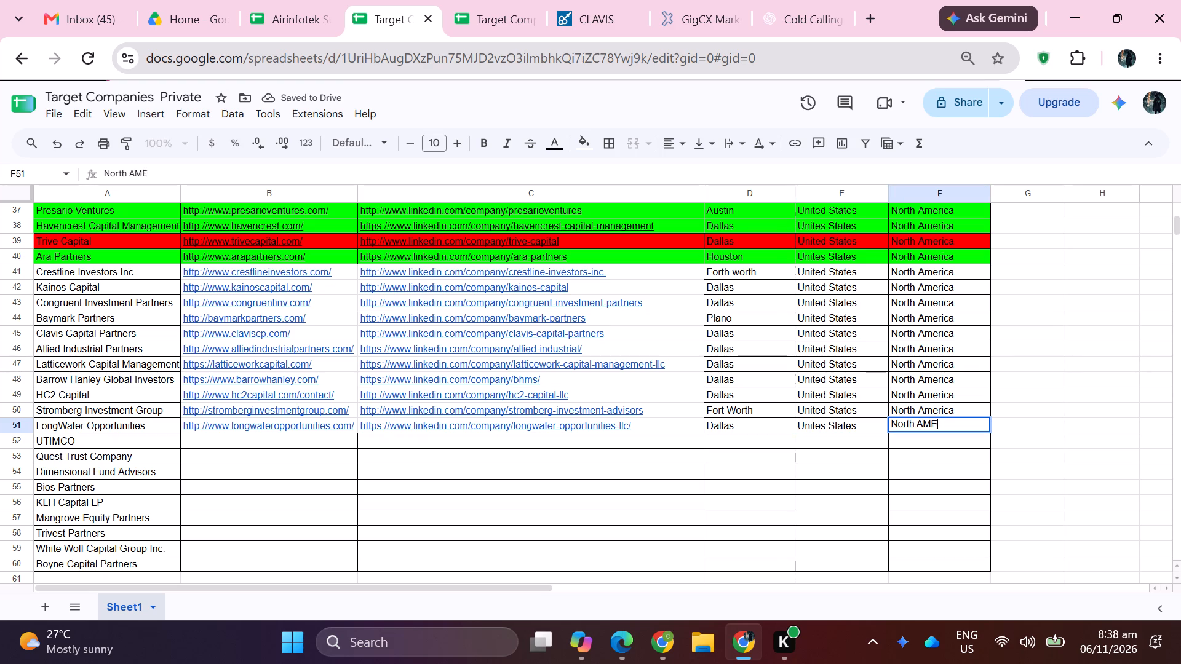
key("BackSpace")
type("merica")
key("Tab")
left_click(689, 500)
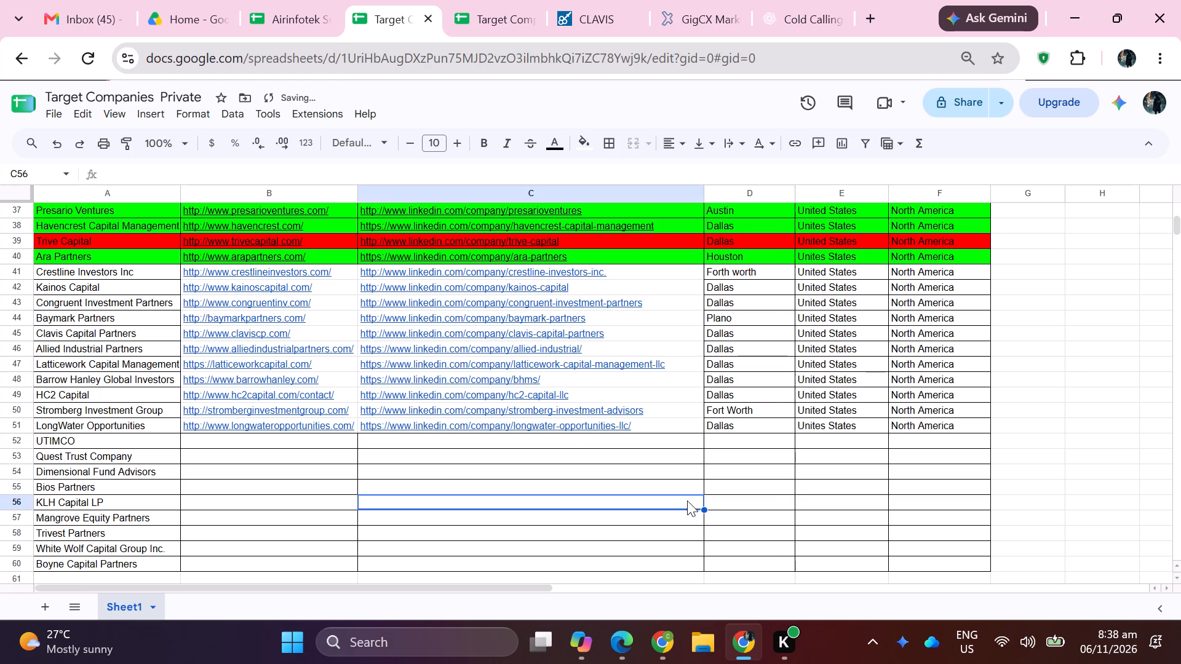
Copy UTIMCO's website and LinkedIn links from the source list into B52 and C52 of Target Companies Private.
left_click(299, 440)
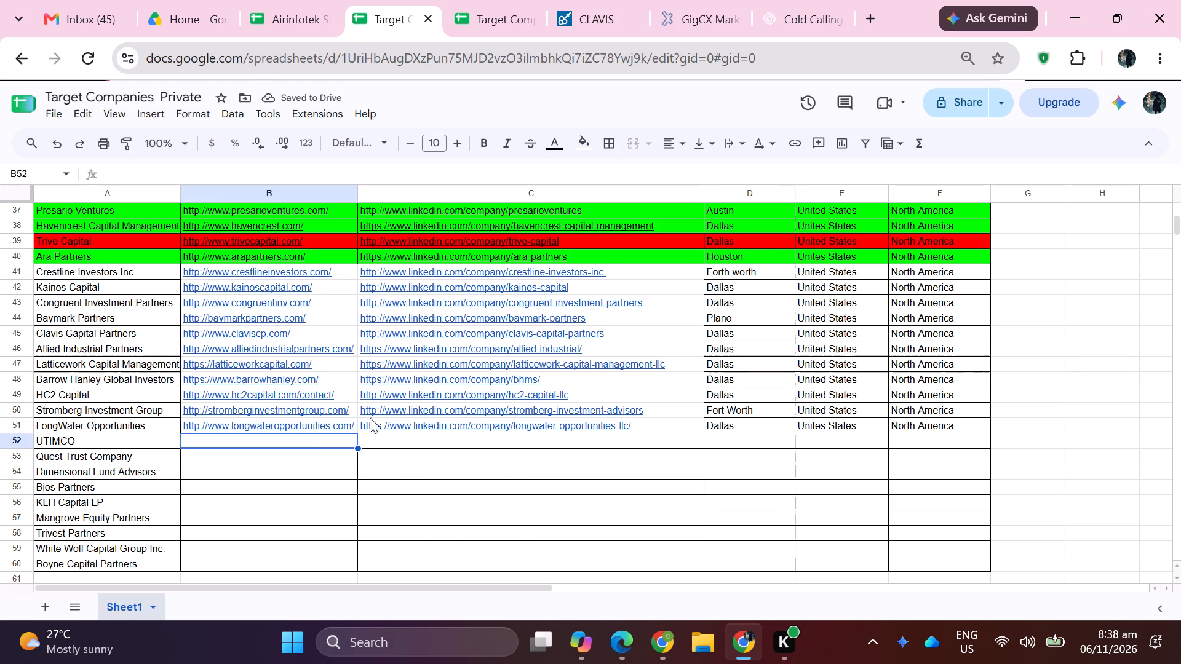
left_click(489, 0)
left_click(342, 454)
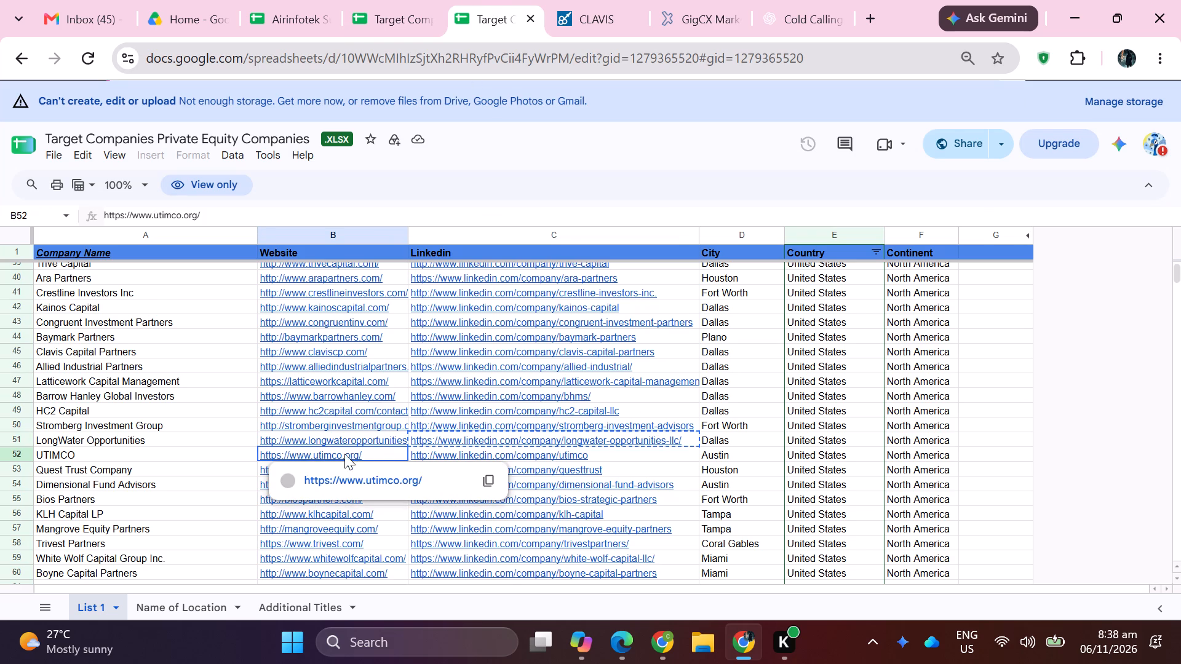
key("ctrl+c")
left_click(405, 0)
key("ctrl+v")
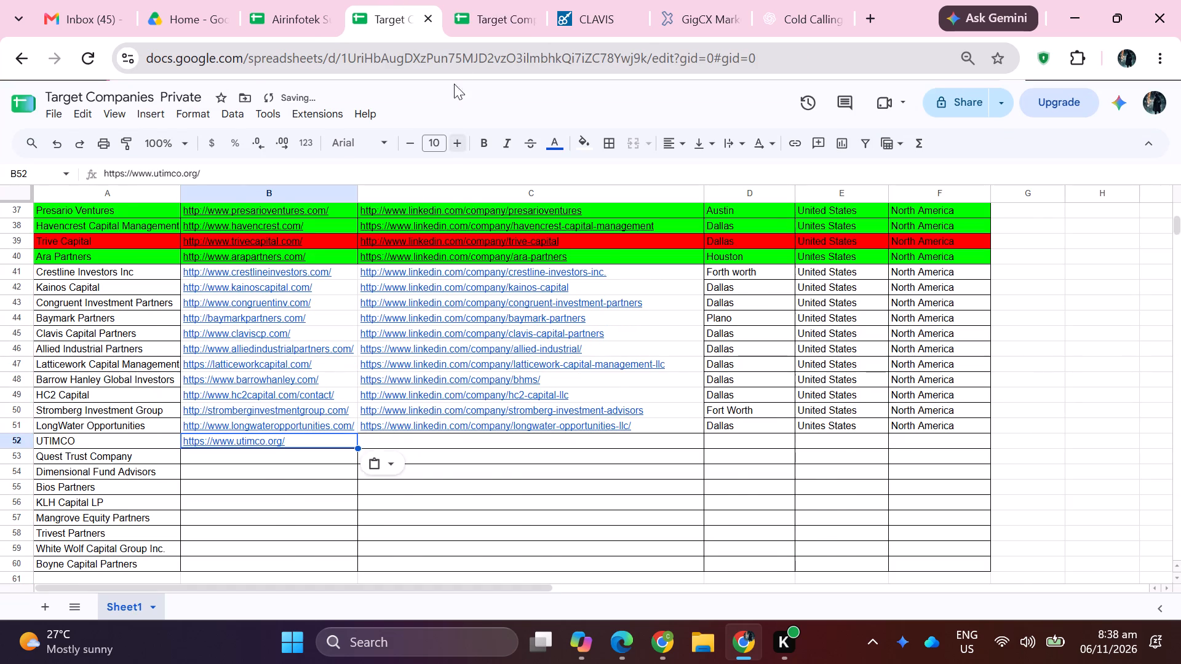
left_click(466, 0)
left_click(514, 456)
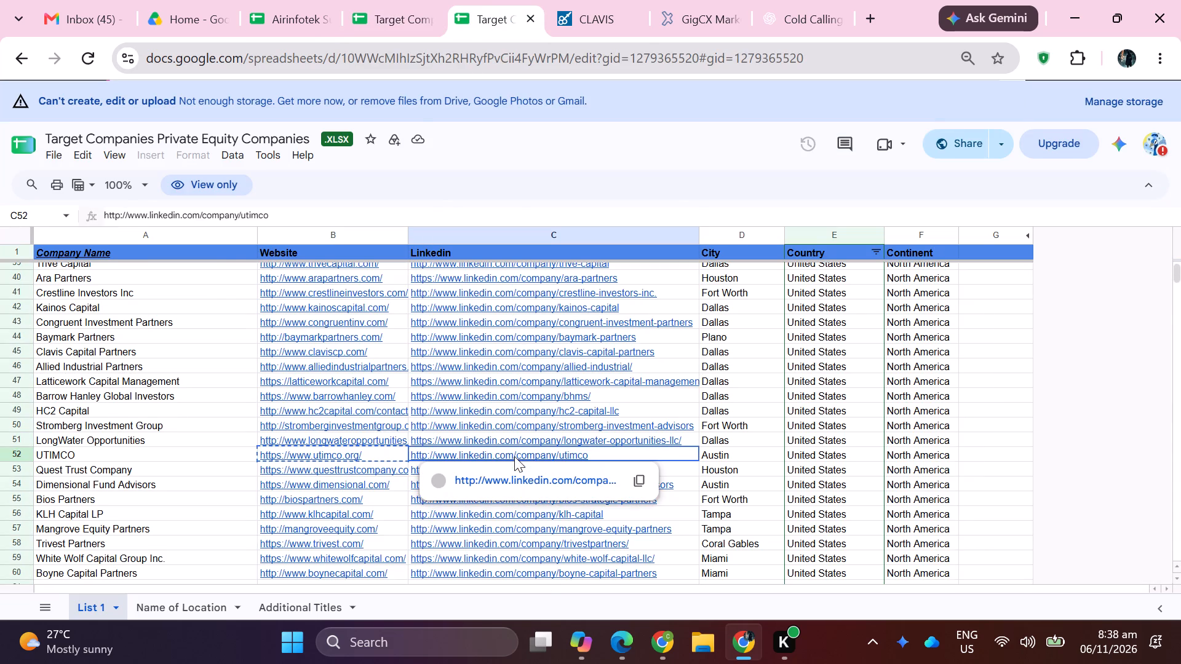
key("ctrl+c")
left_click(389, 0)
left_click(470, 448)
key("ctrl+v")
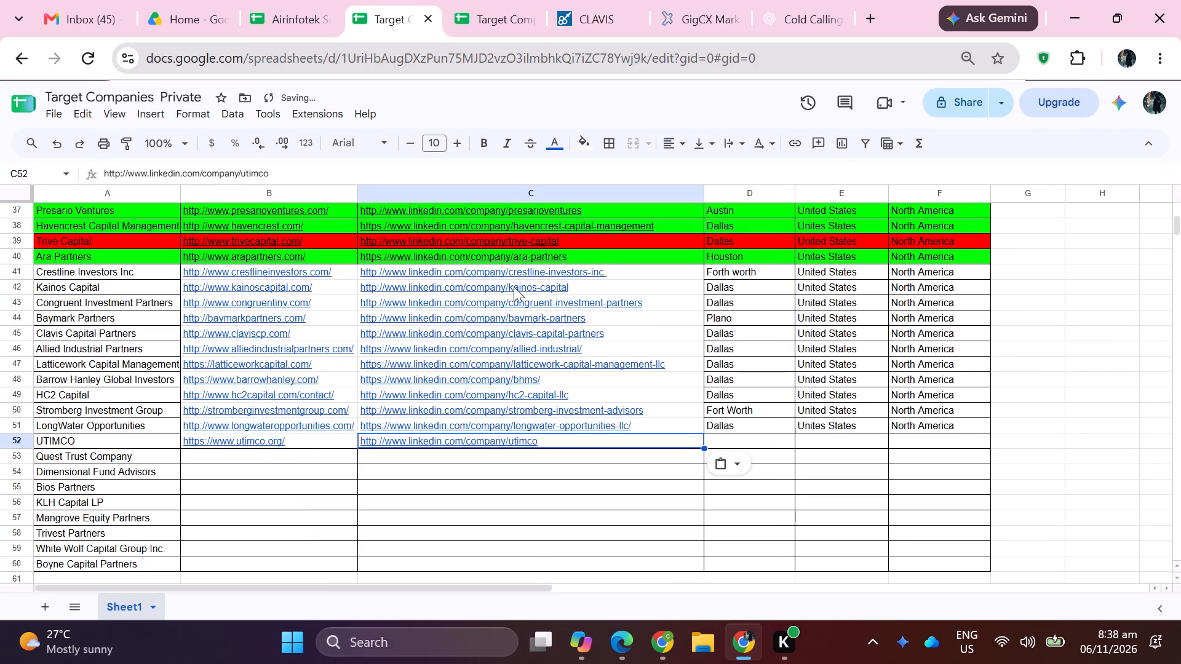
Complete UTIMCO's row with Austin in D52, Unites States in E52 and North America in F52.
left_click(466, 0)
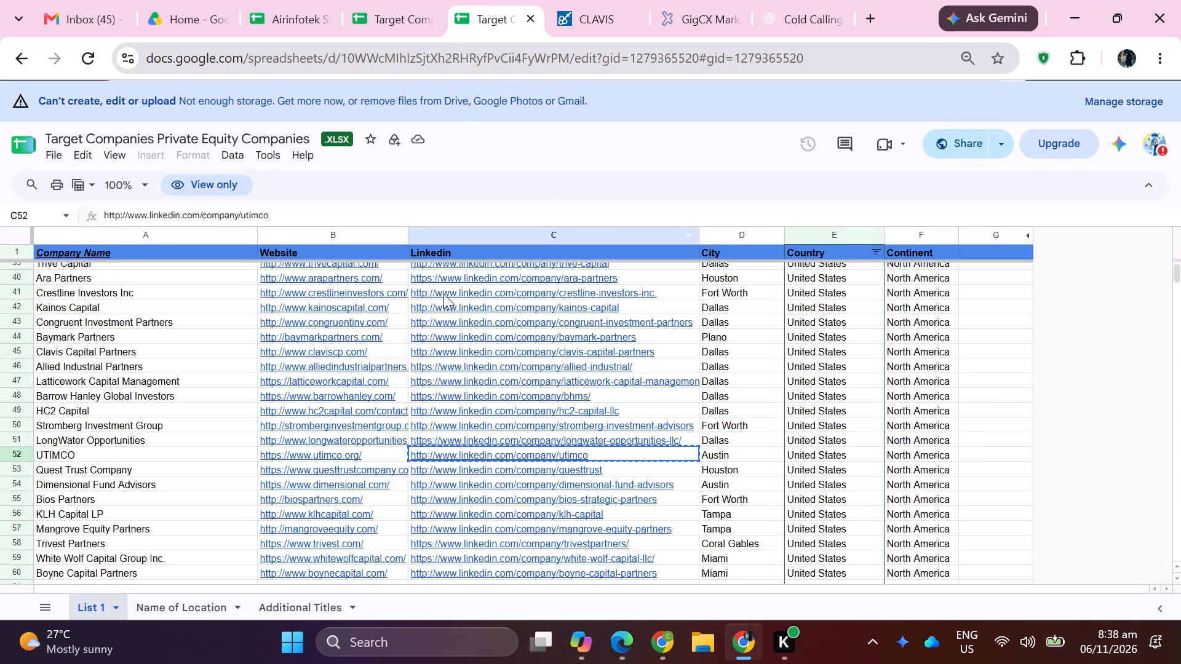
left_click(378, 0)
left_click(761, 442)
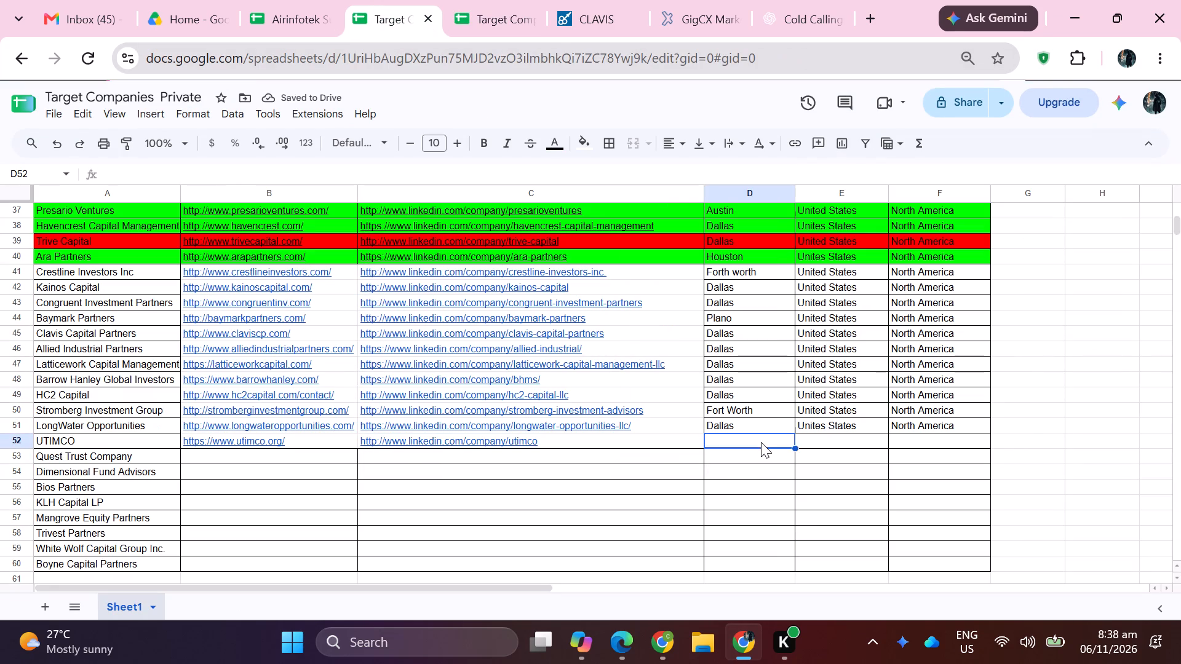
key("Tab")
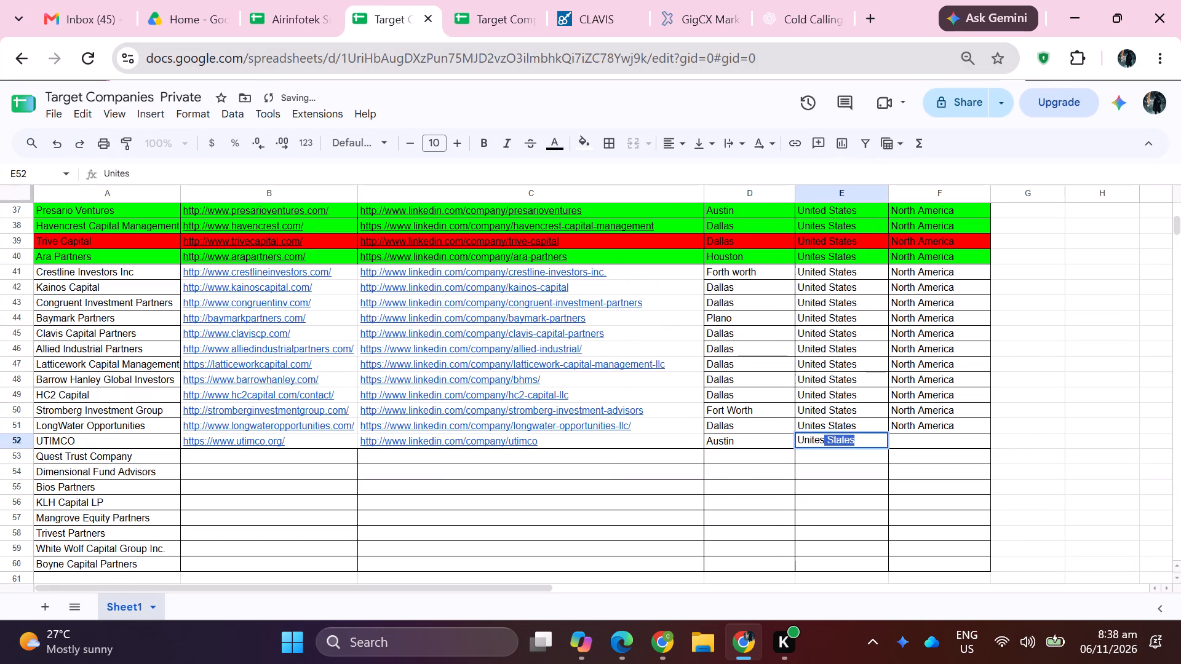
key("Tab")
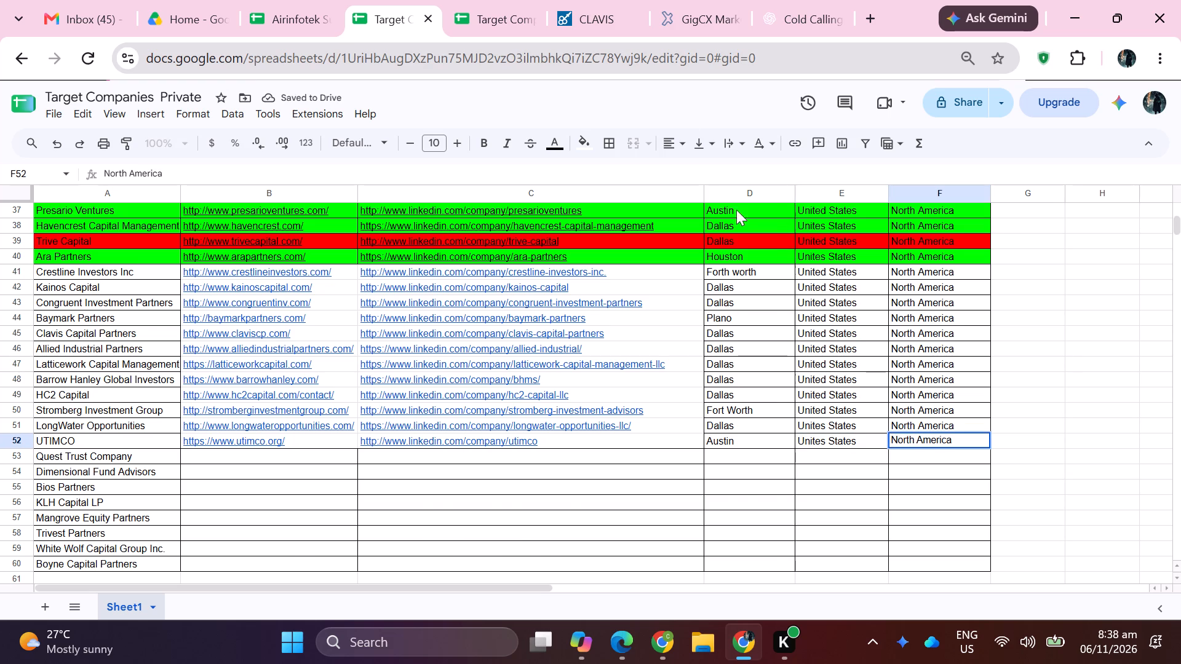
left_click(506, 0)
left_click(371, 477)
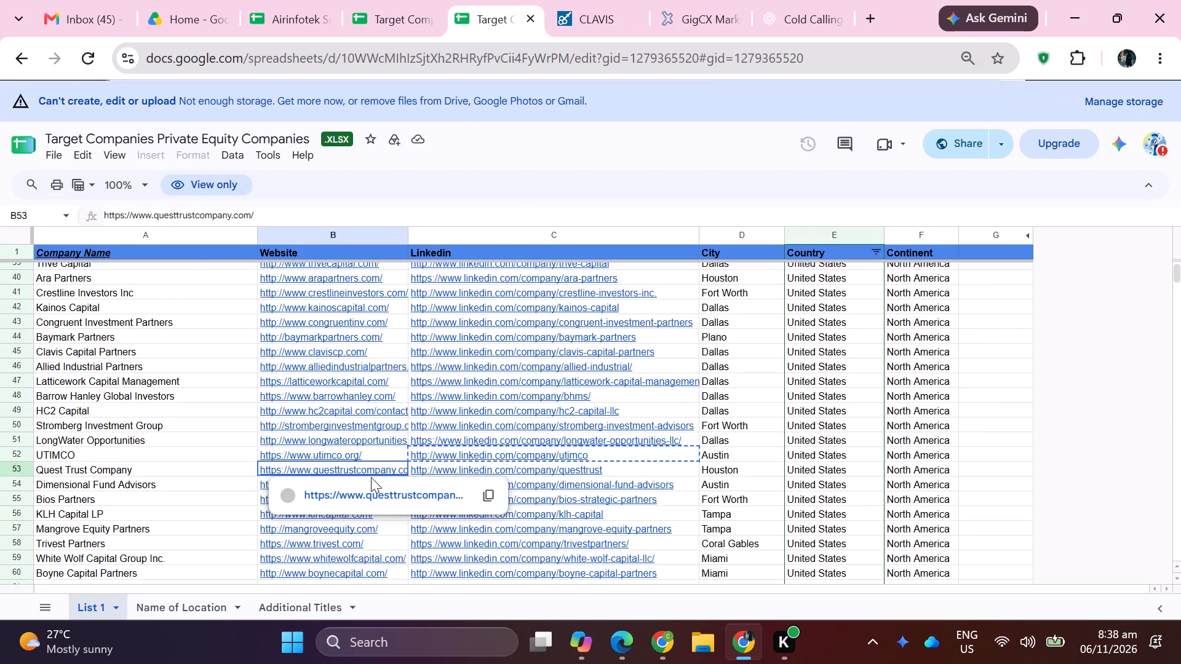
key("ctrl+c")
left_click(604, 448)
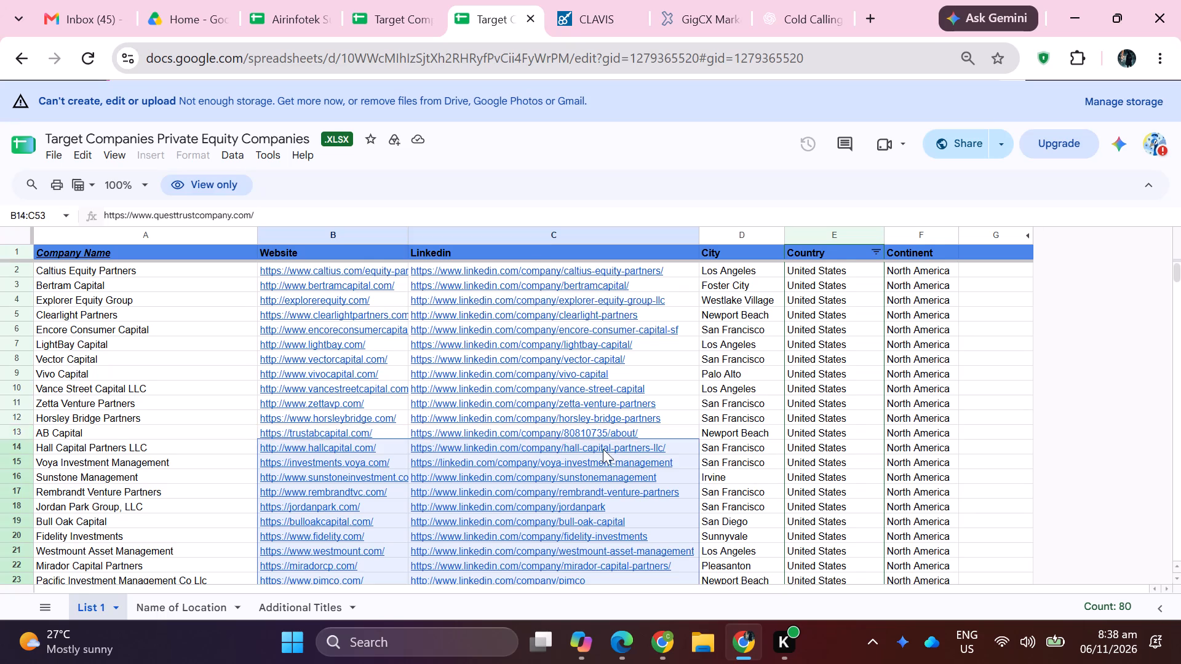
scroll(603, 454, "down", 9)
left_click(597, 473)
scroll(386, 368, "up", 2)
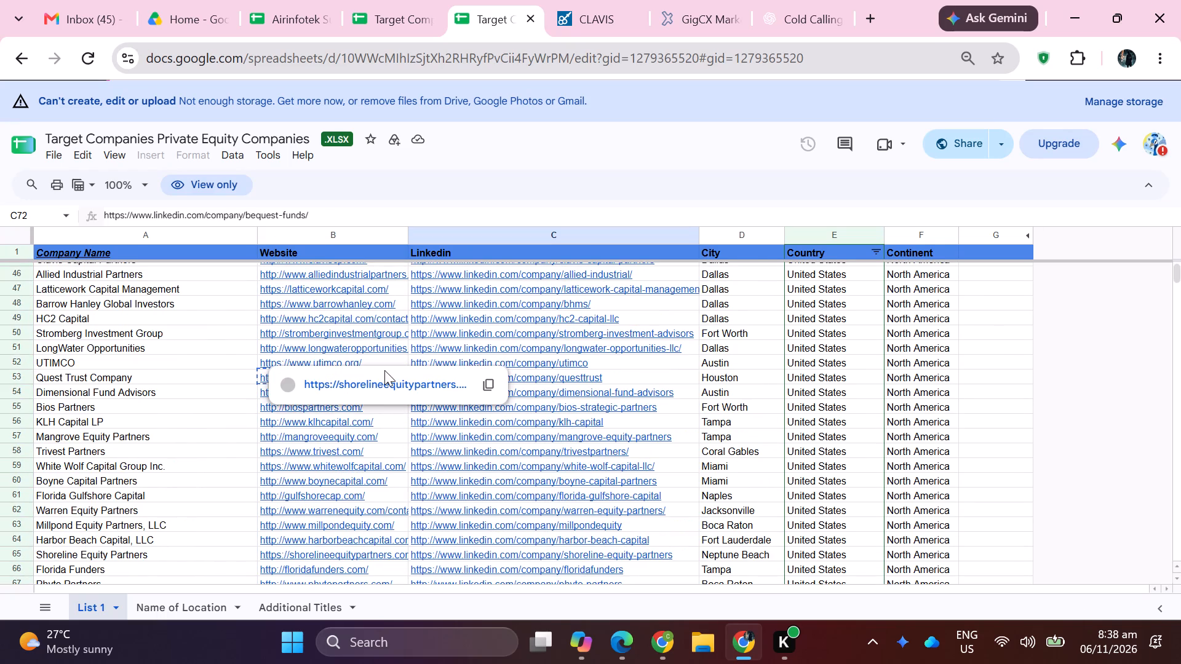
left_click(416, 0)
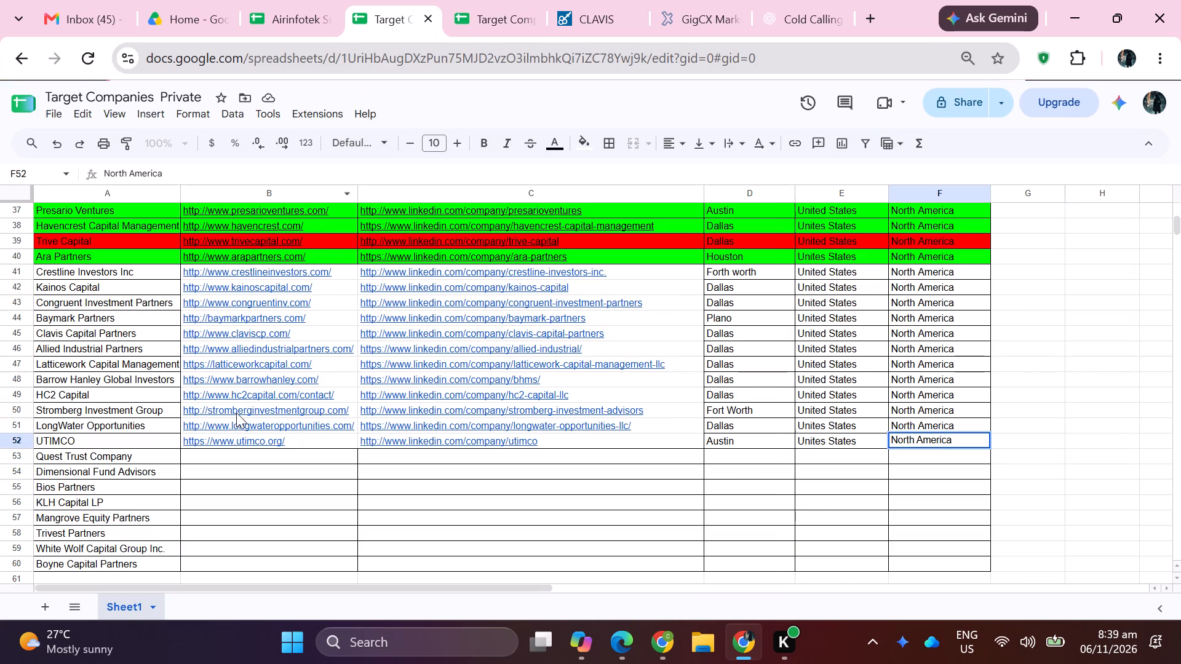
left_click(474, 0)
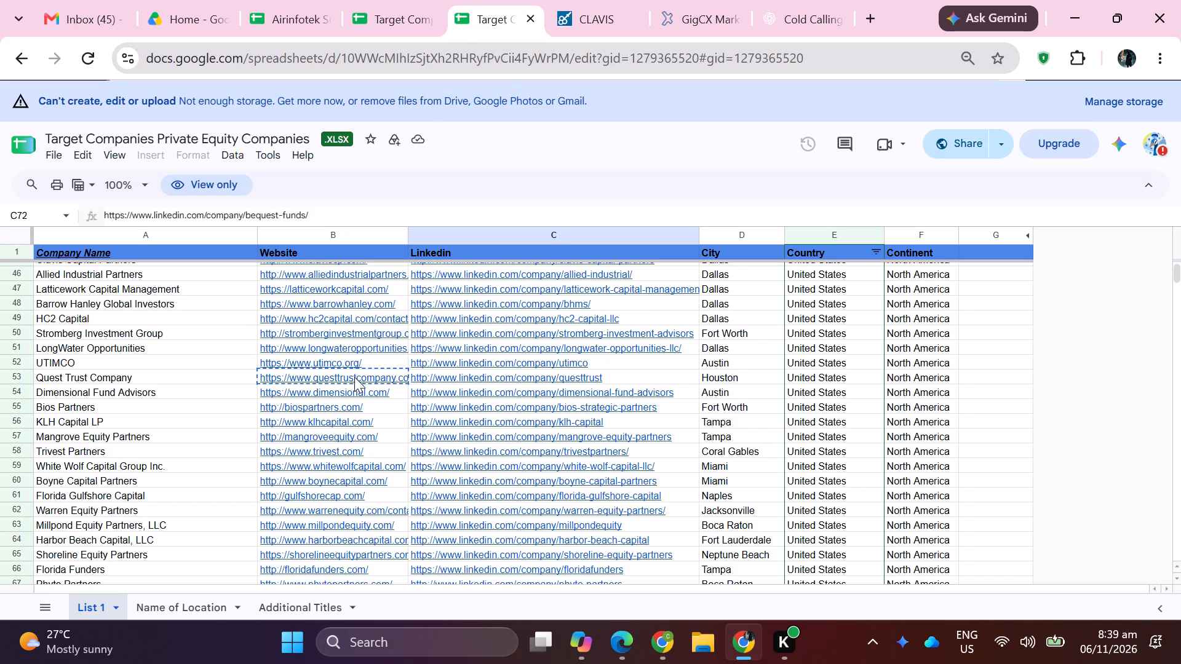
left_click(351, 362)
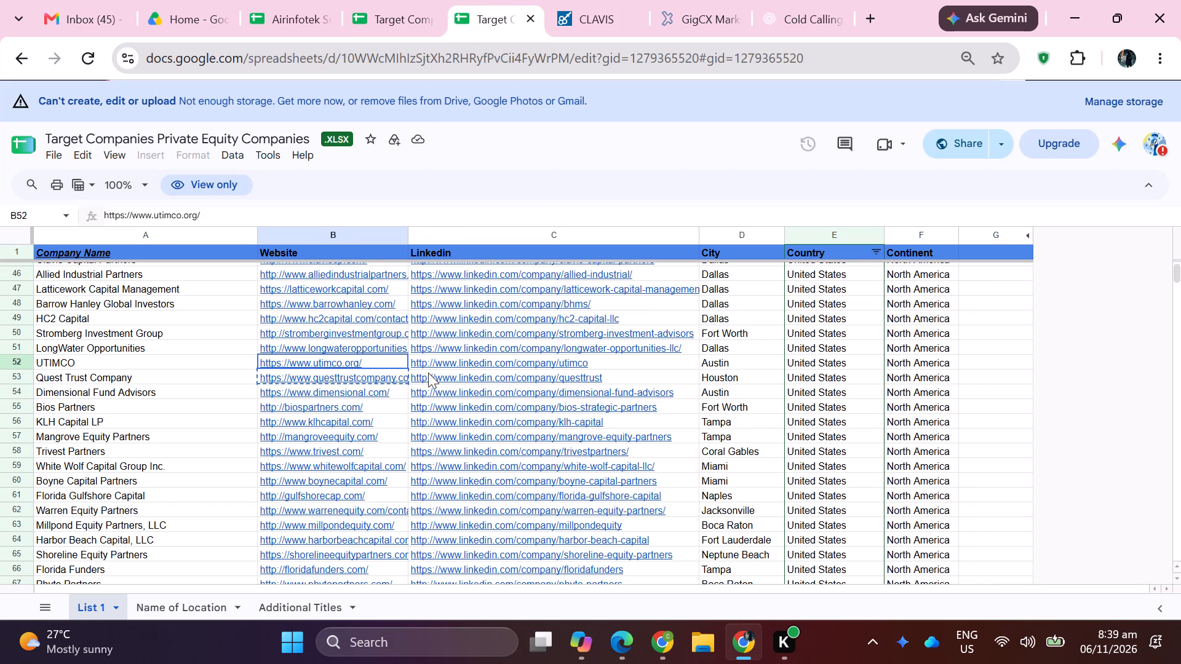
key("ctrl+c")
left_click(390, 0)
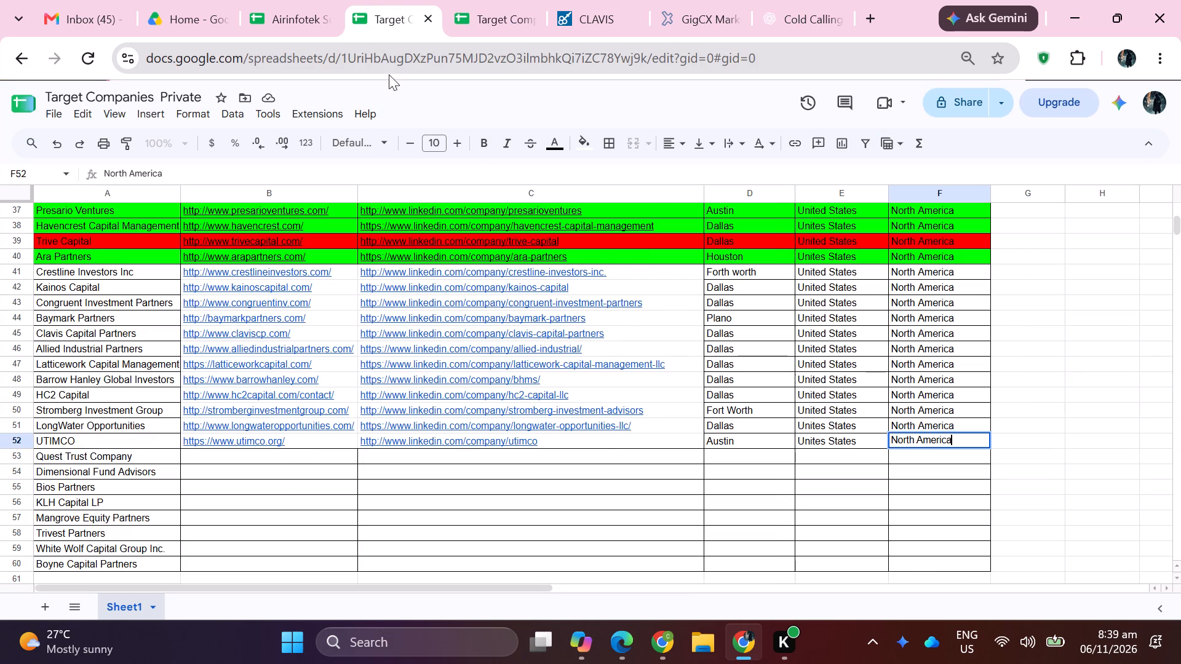
Copy Quest Trust Company's website and LinkedIn links from the source list into B53 and C53 of Target Companies Private.
left_click(486, 0)
left_click(335, 380)
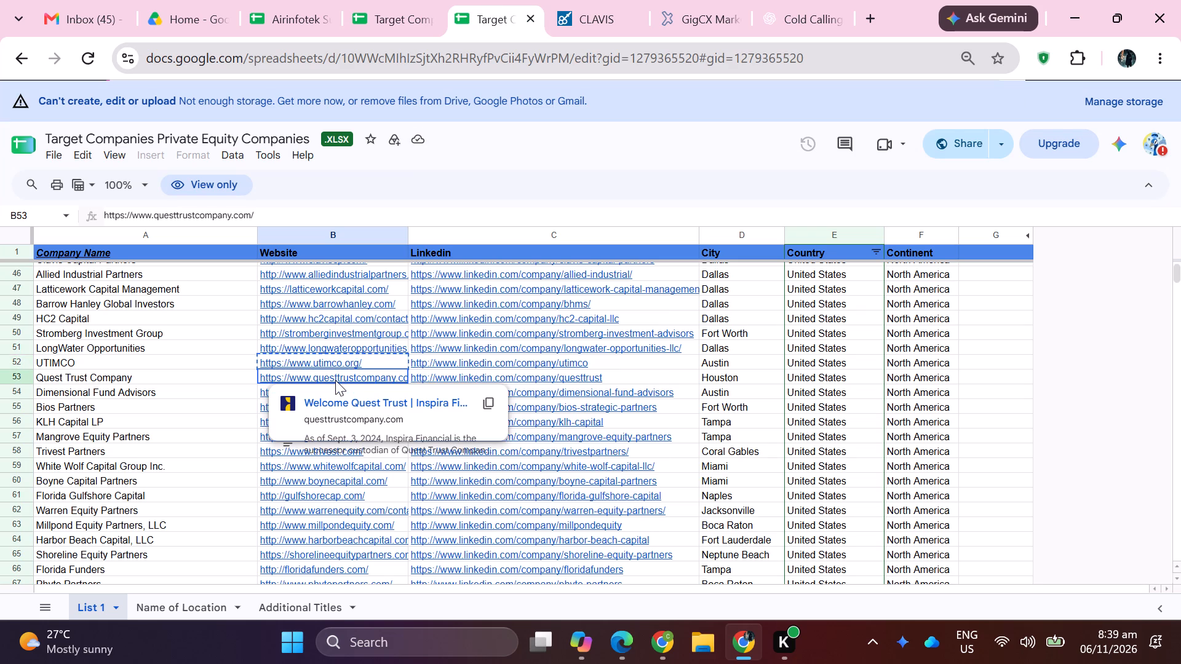
key("ctrl+c")
left_click(414, 0)
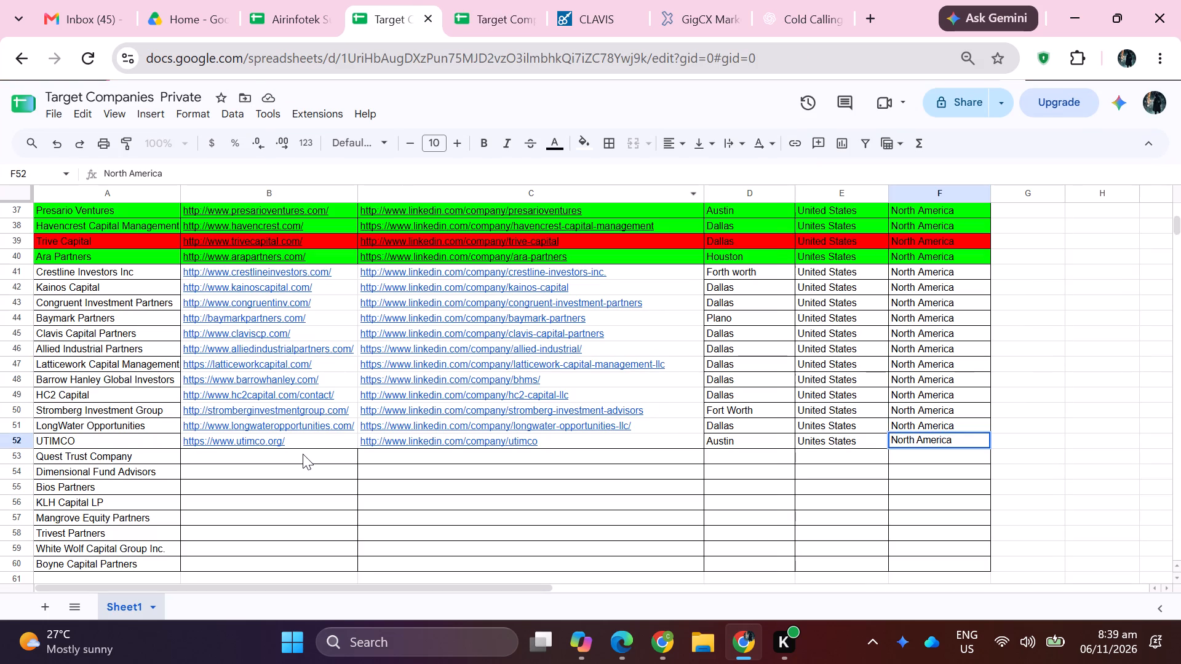
left_click(303, 454)
key("ctrl+v")
left_click(486, 0)
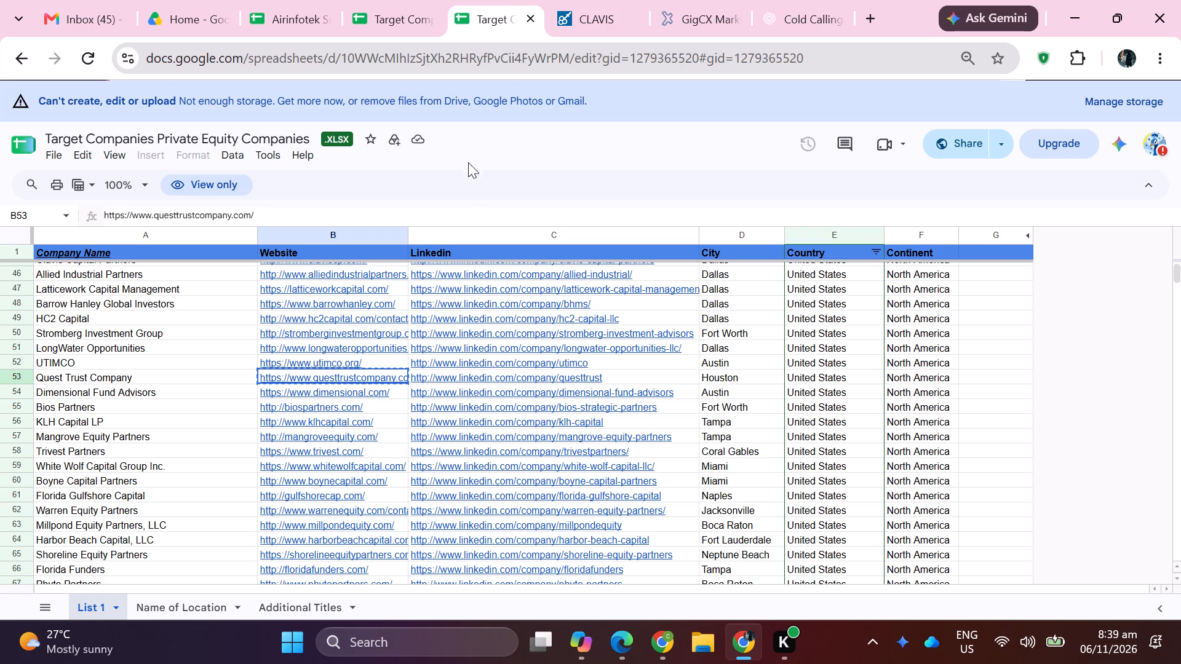
left_click(498, 374)
key("ctrl+c")
left_click(389, 0)
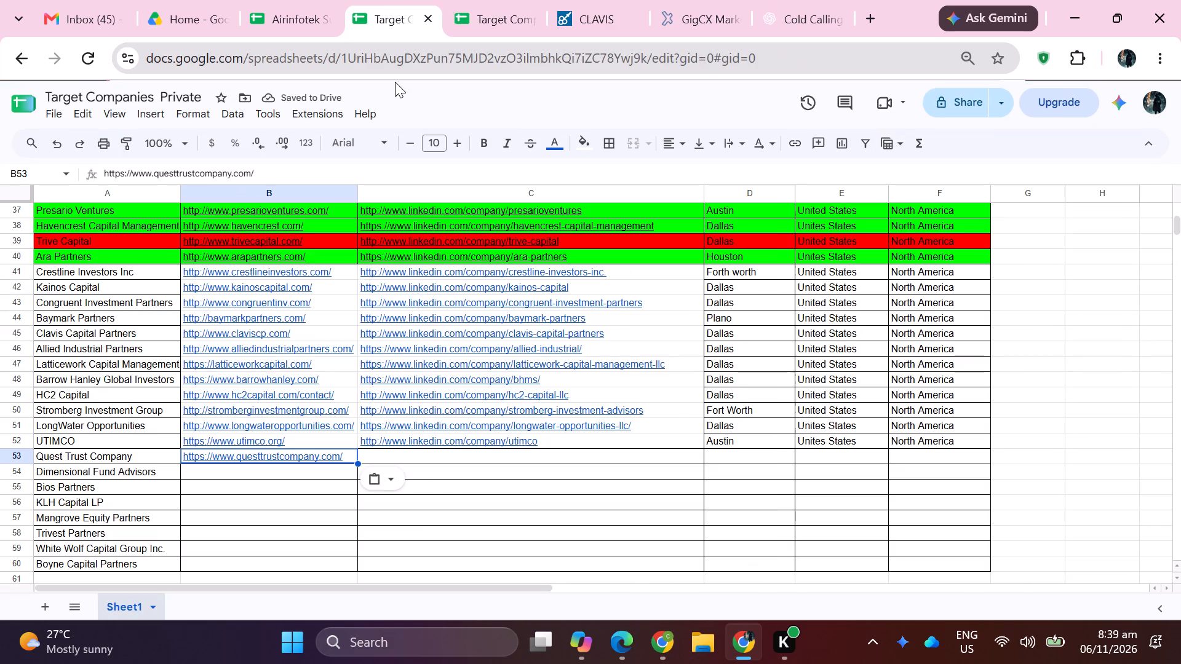
left_click(466, 457)
key("ctrl+v")
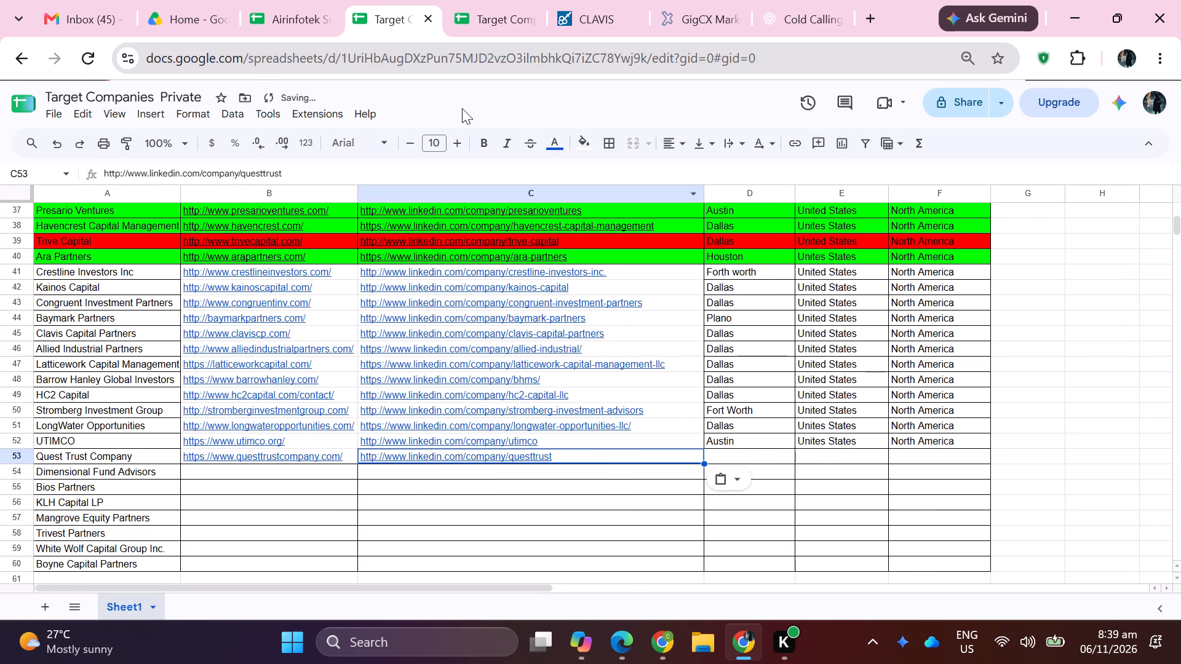
Complete Quest Trust Company's row with Houston in D53, United States in E53 and North America in F53.
left_click(476, 3)
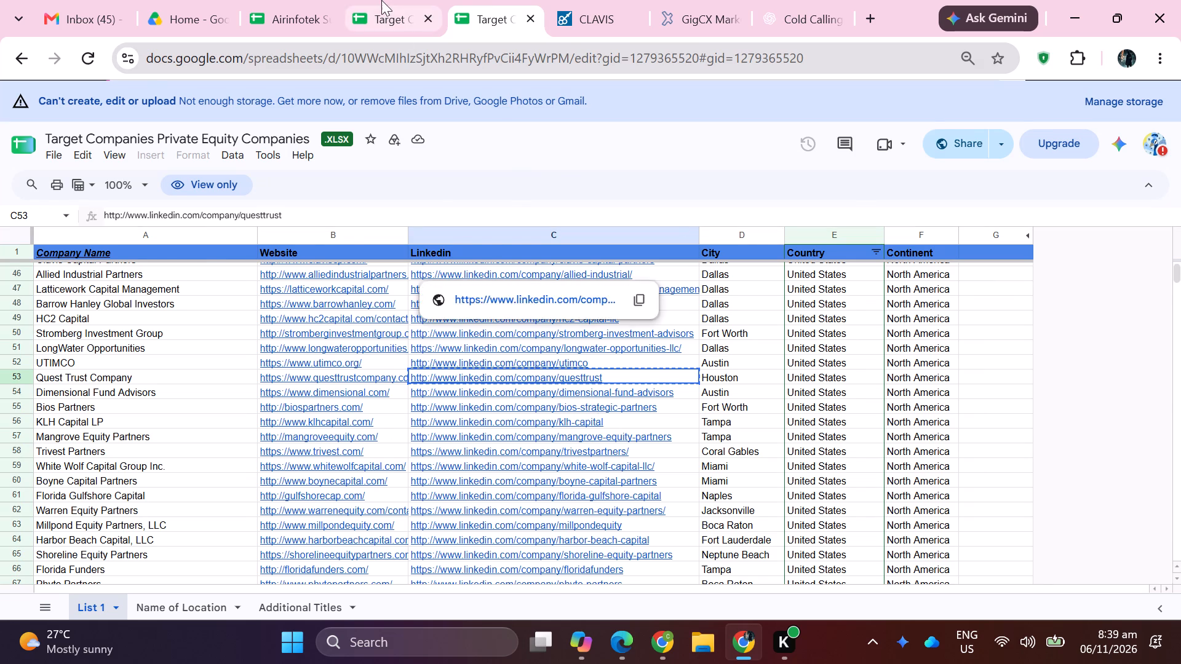
left_click(381, 0)
left_click(734, 454)
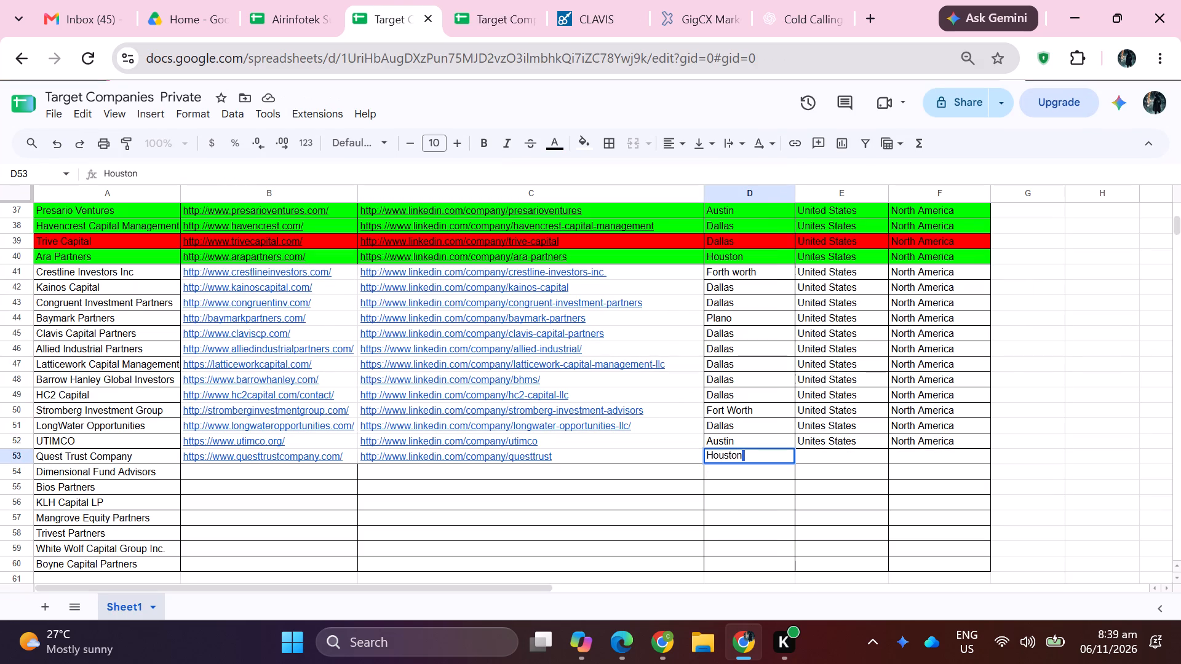
key("BackSpace")
key("Tab")
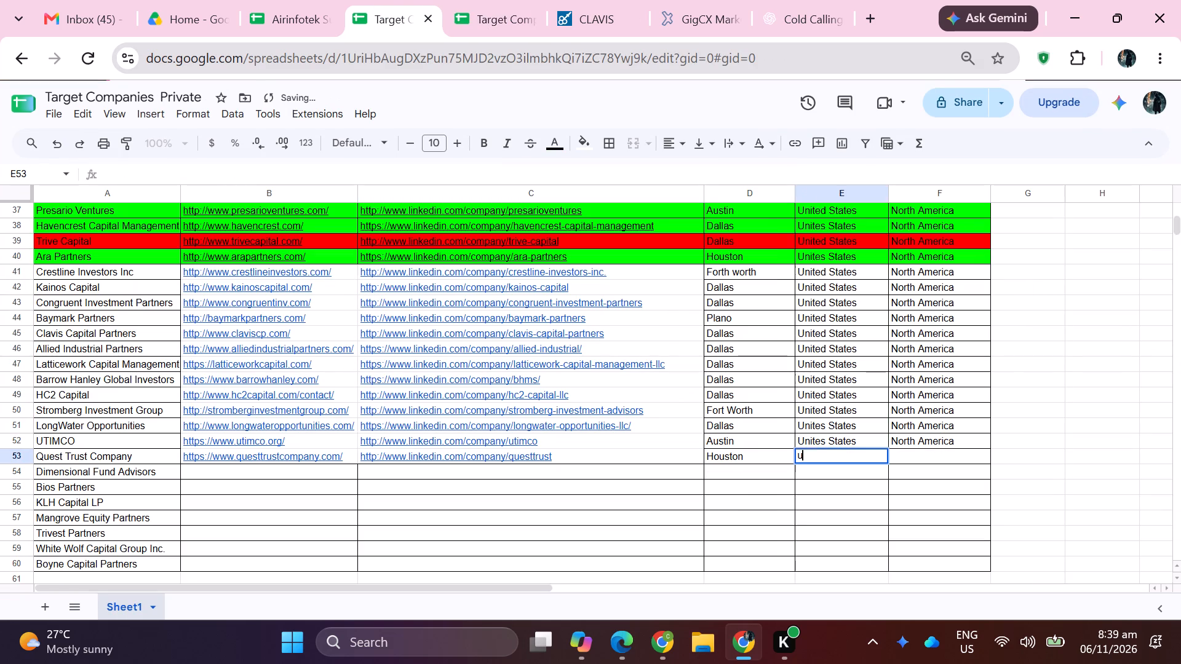
key("BackSpace")
key("BackSpace")
key("BackSpace")
key("BackSpace")
key("BackSpace")
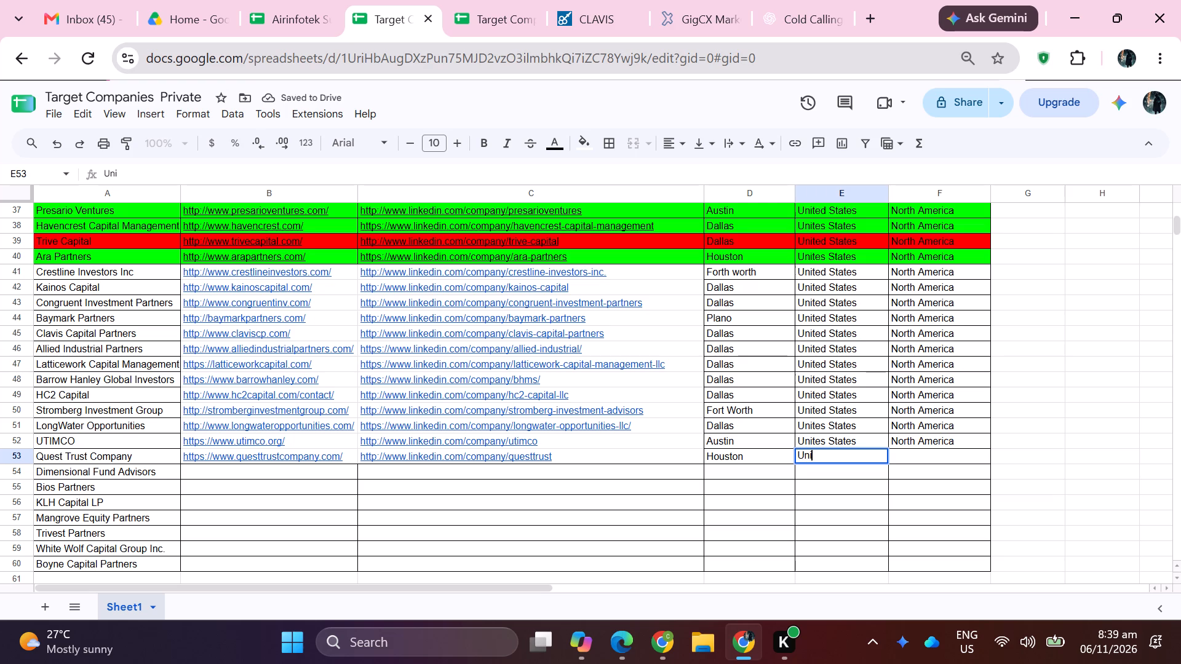
key("BackSpace")
key("Tab")
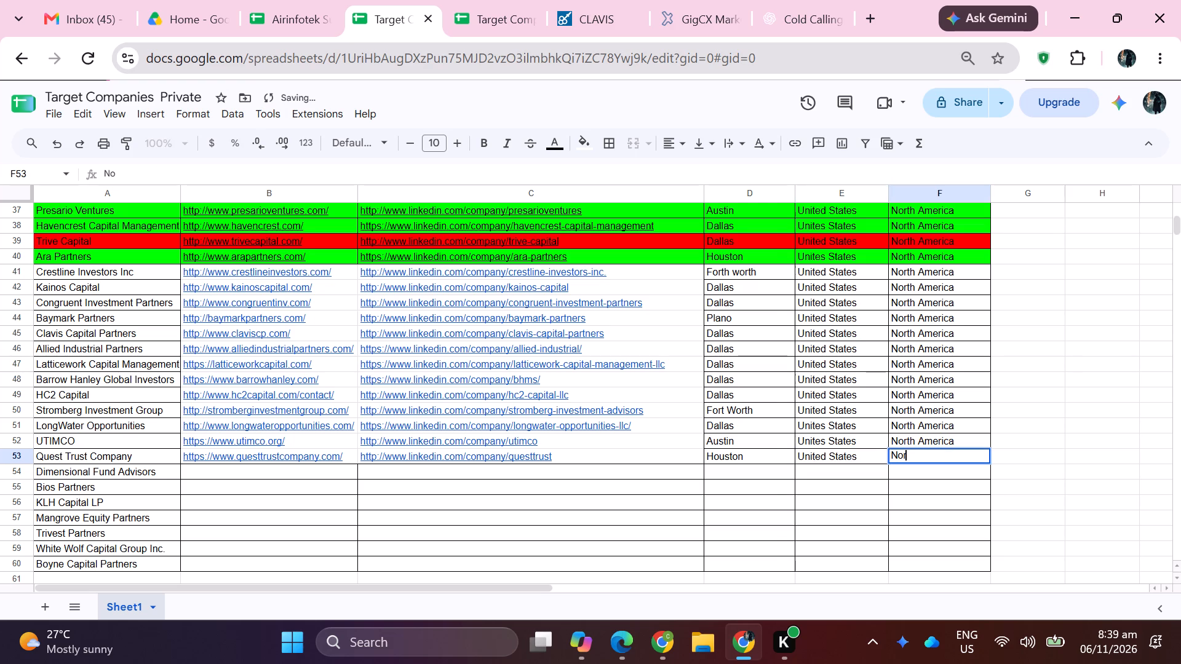
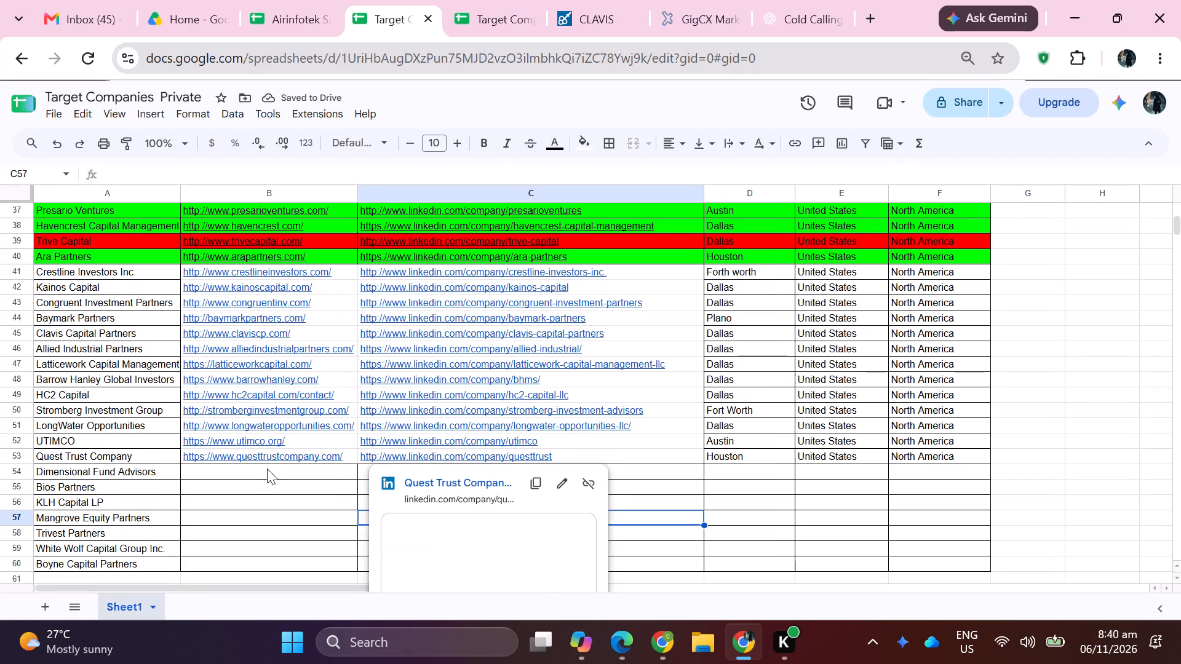
Copy Dimensional Fund Advisors' website and LinkedIn links from the source list into B54 and C54 of Target Companies Private.
left_click(268, 468)
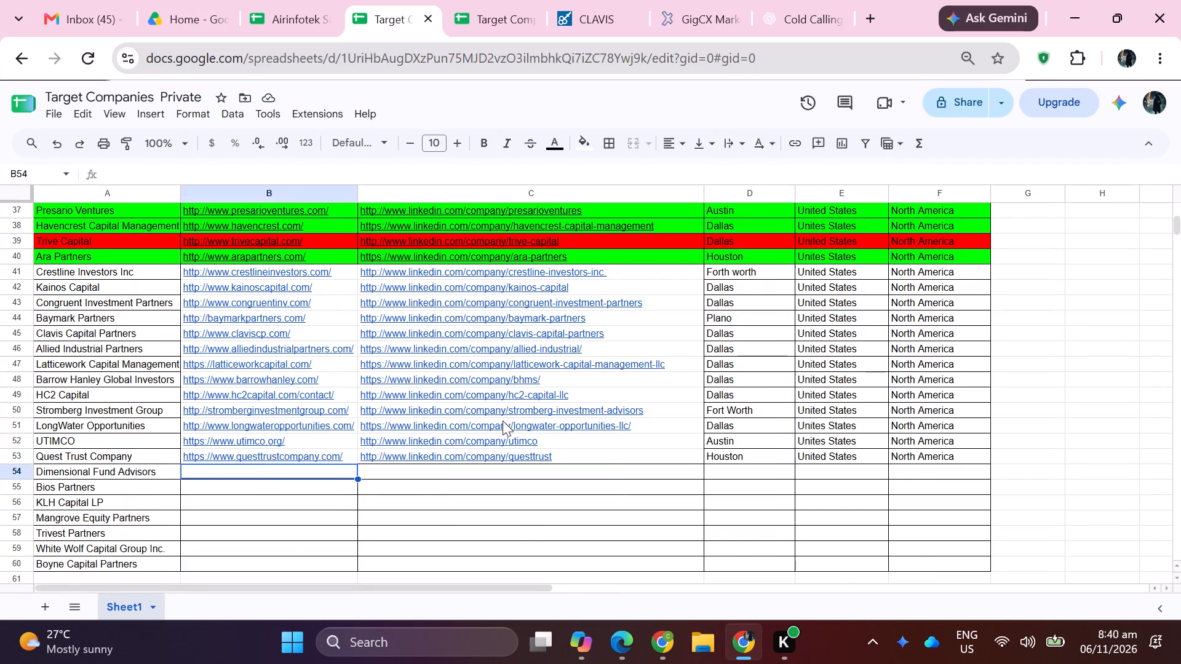
left_click(492, 0)
left_click(359, 388)
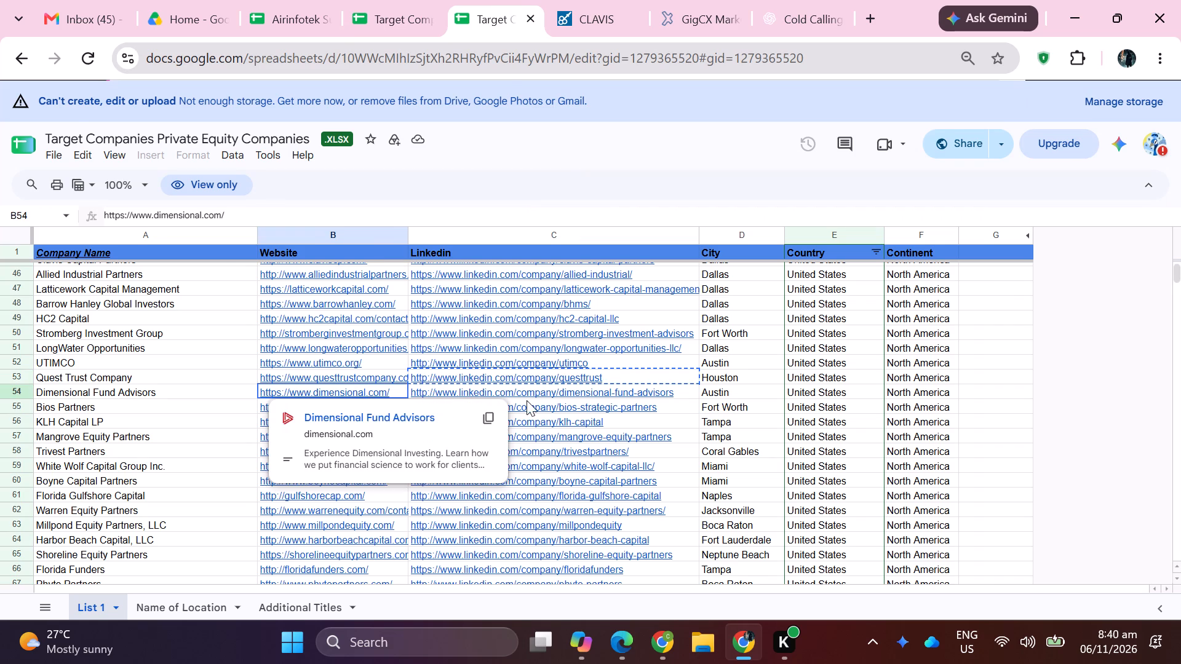
key("ctrl+c")
left_click(389, 0)
left_click(268, 470)
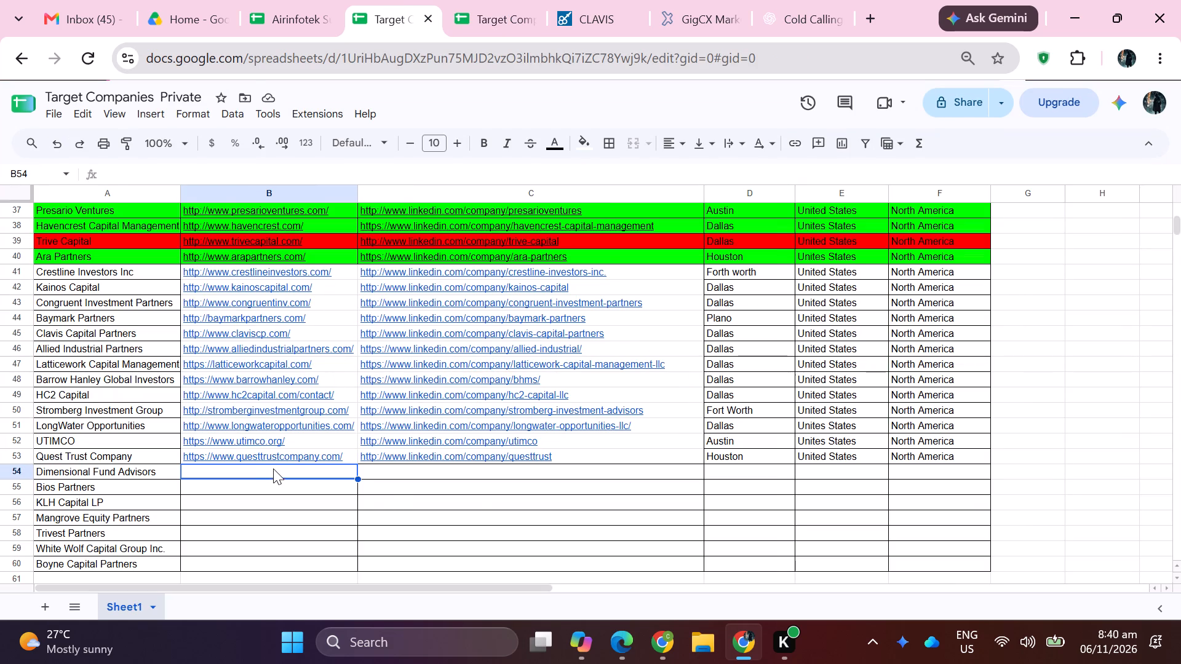
key("ctrl+v")
left_click(522, 0)
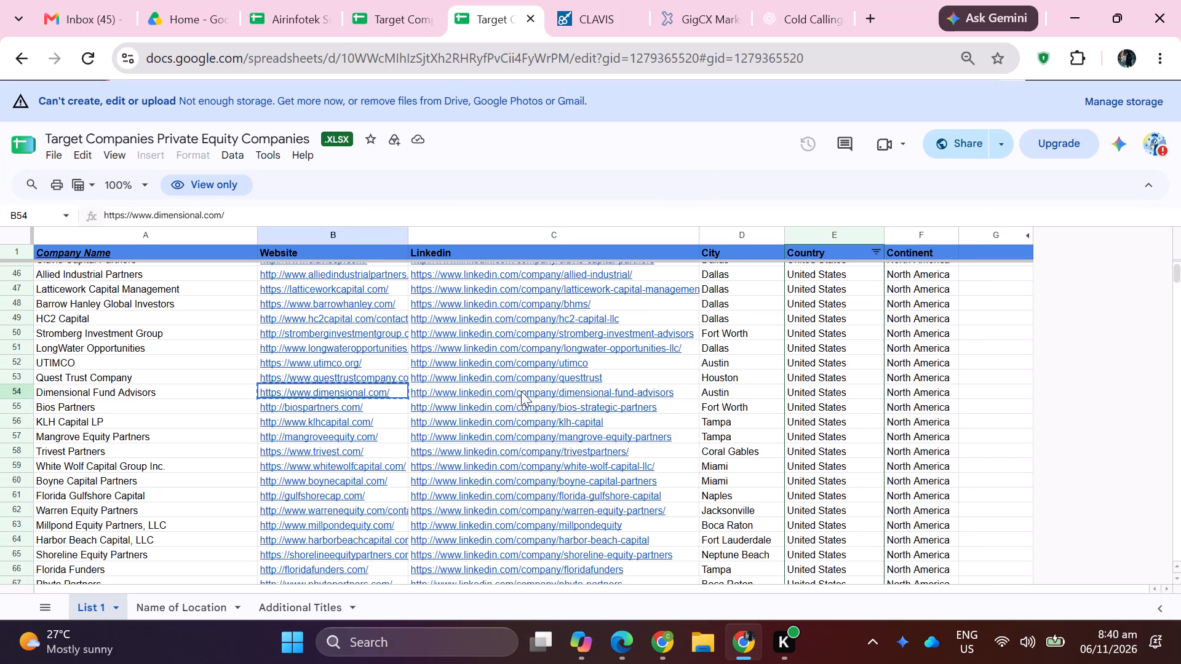
left_click(521, 391)
key("ctrl+c")
left_click(407, 0)
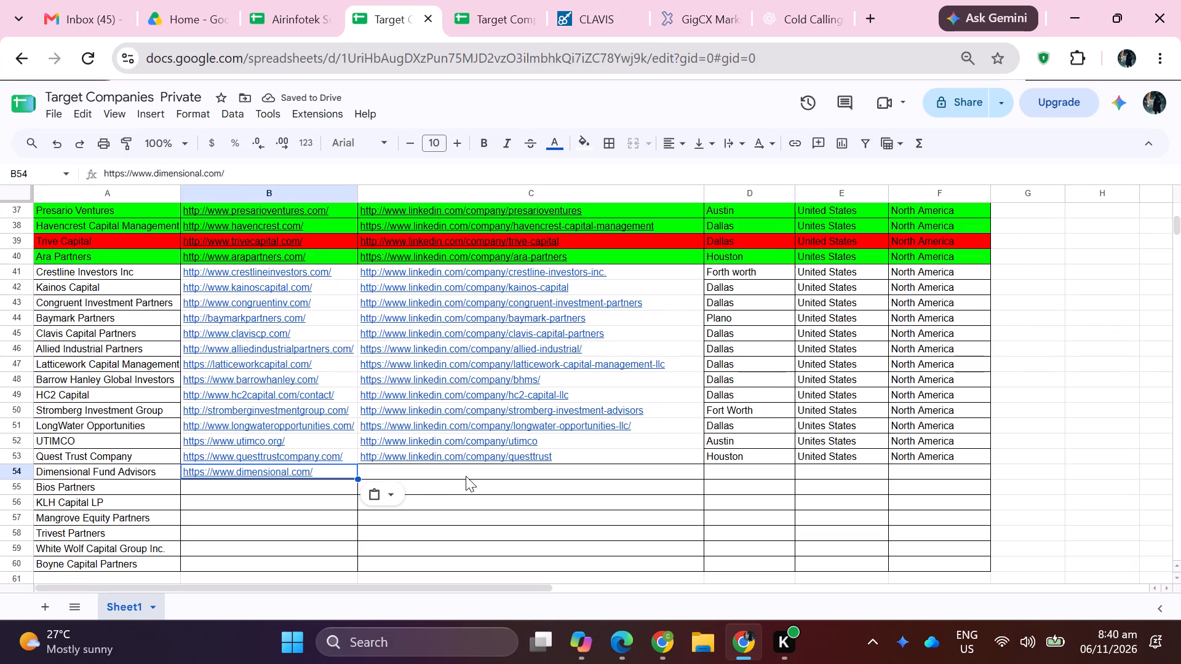
left_click(466, 476)
key("ctrl+v")
Complete Dimensional Fund Advisors' row with Austin in D54, Unites States in E54 and North America in F54.
left_click(490, 0)
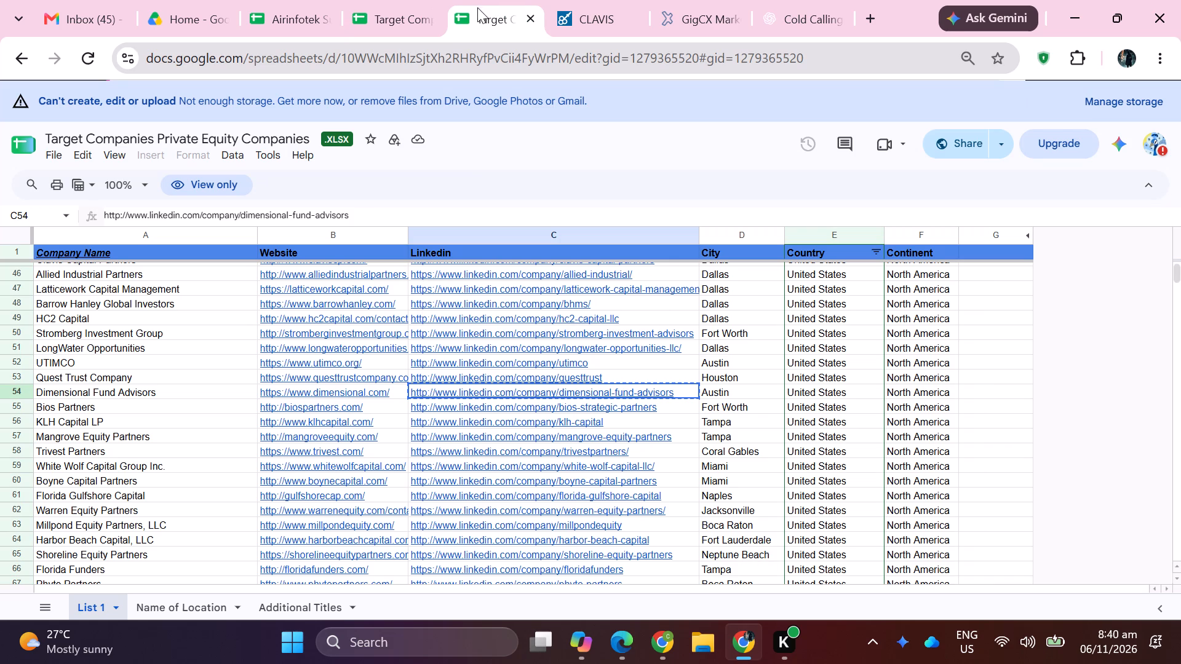
left_click(417, 1)
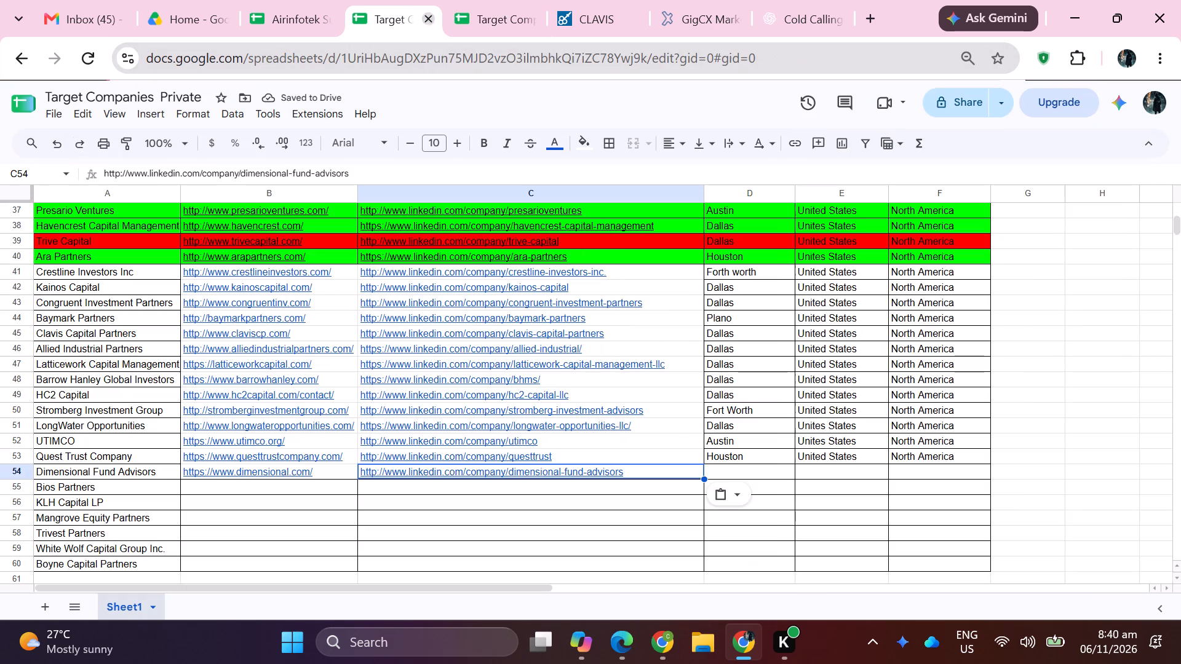
left_click(755, 477)
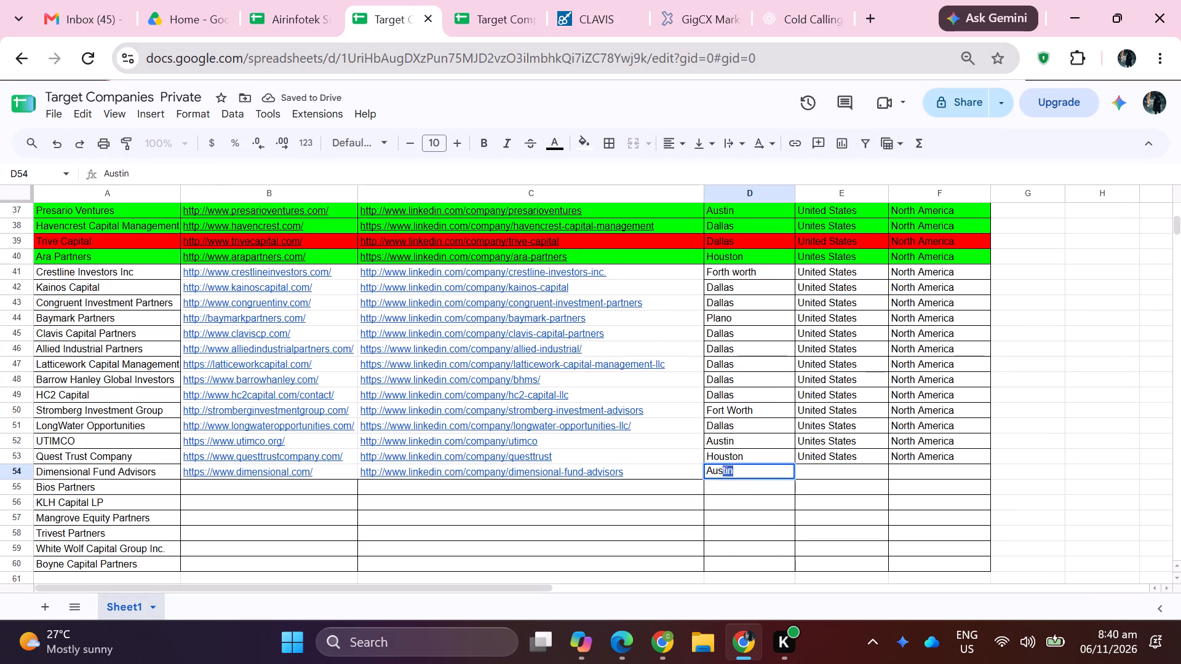
key("Tab")
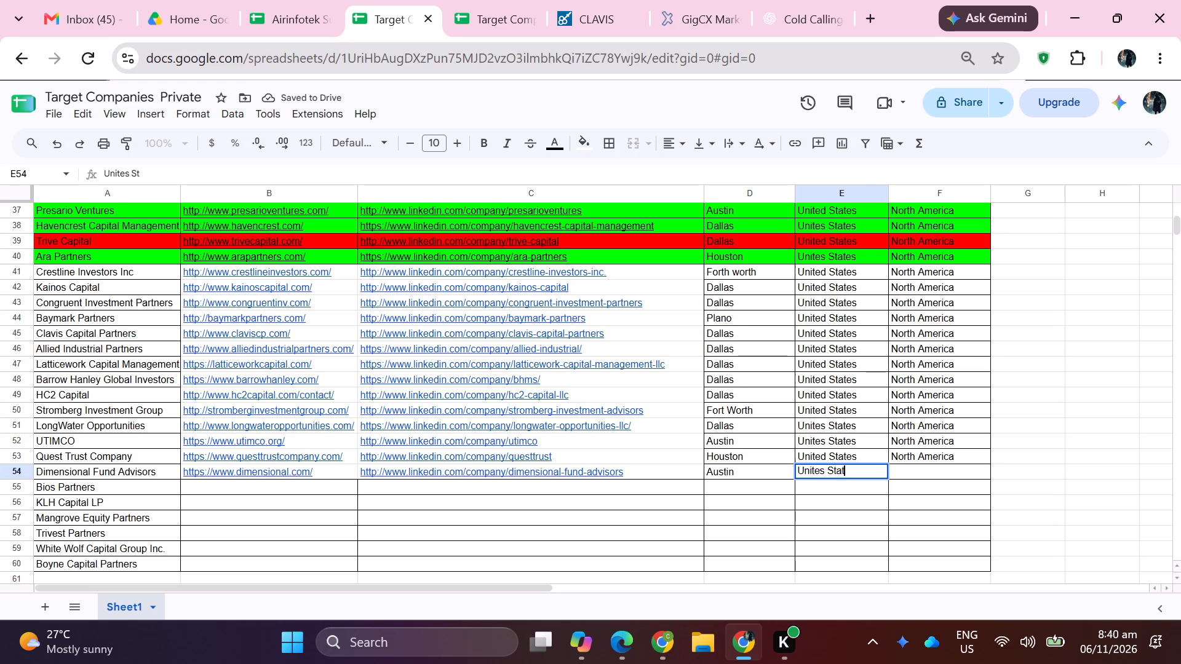
key("Tab")
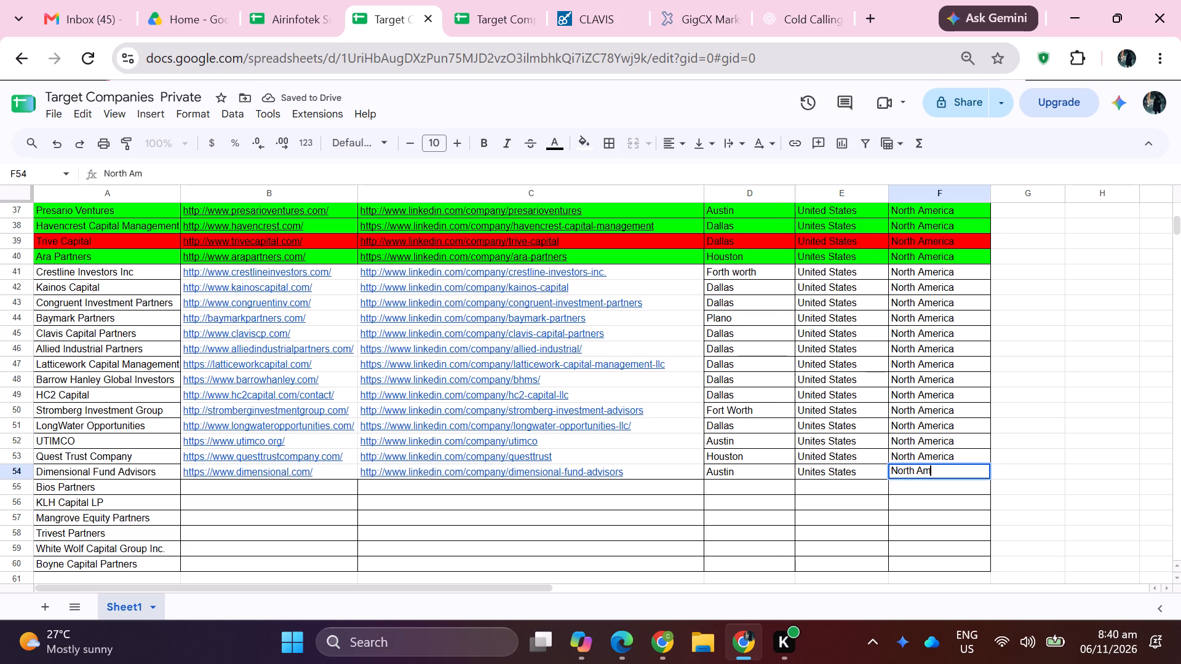
key("BackSpace")
type("erica")
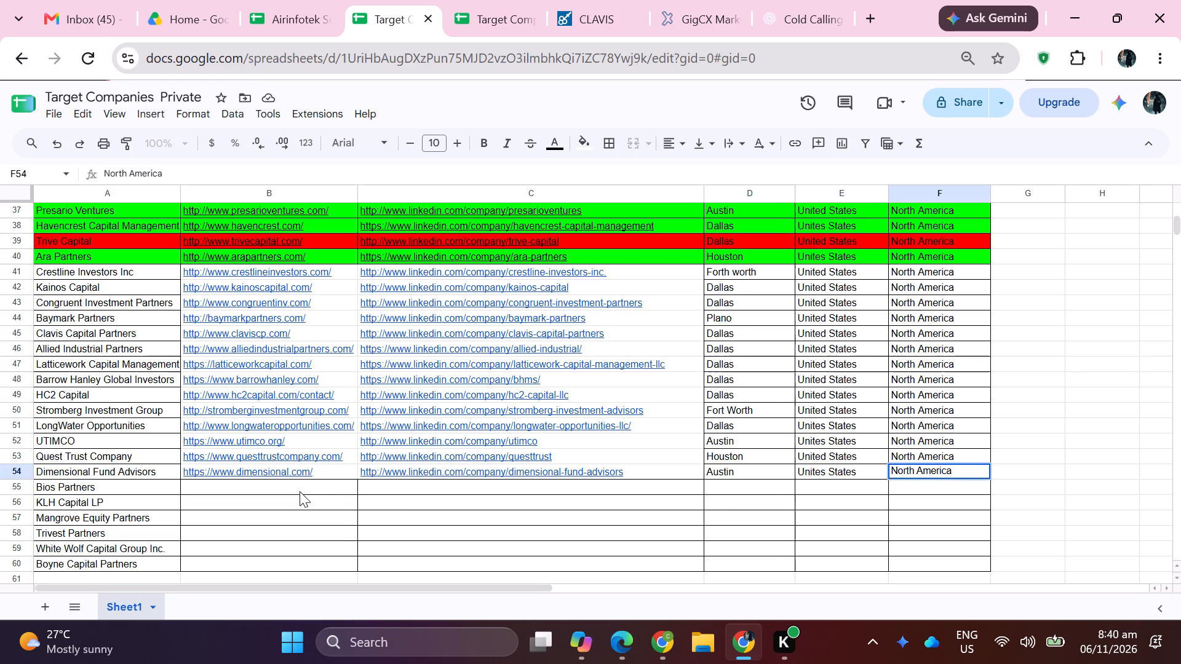
Copy Bios Partners' website and LinkedIn links from the source list into B55 and C55 of Target Companies Private.
left_click(300, 491)
left_click(486, 0)
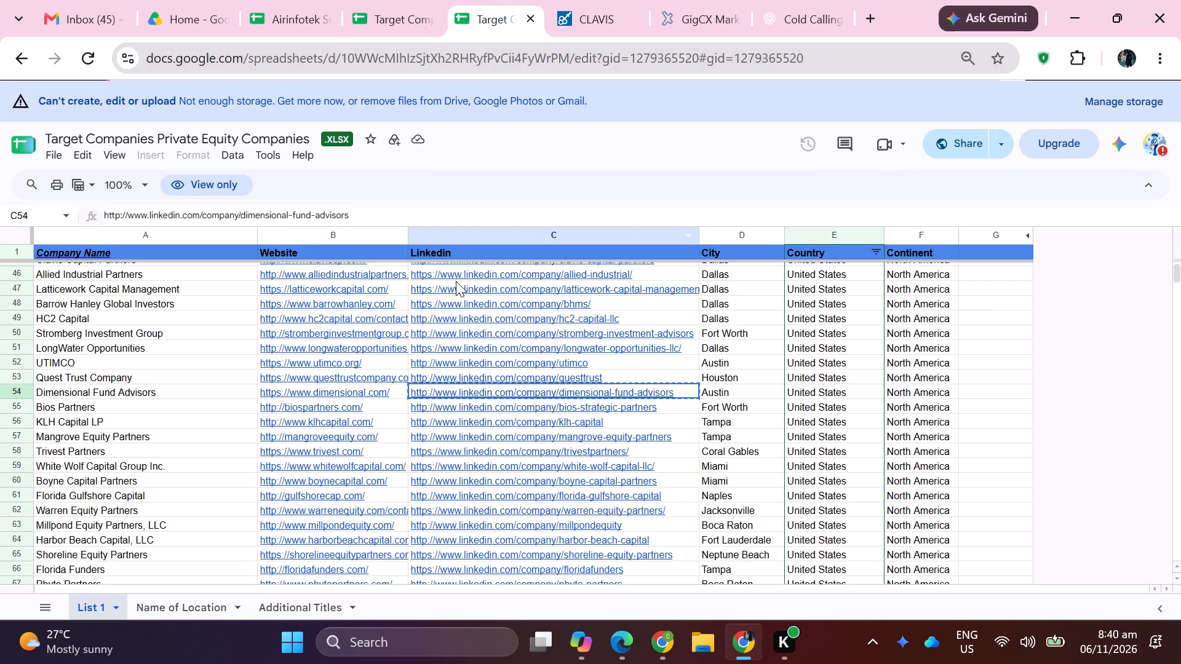
left_click(337, 408)
key("ctrl+c")
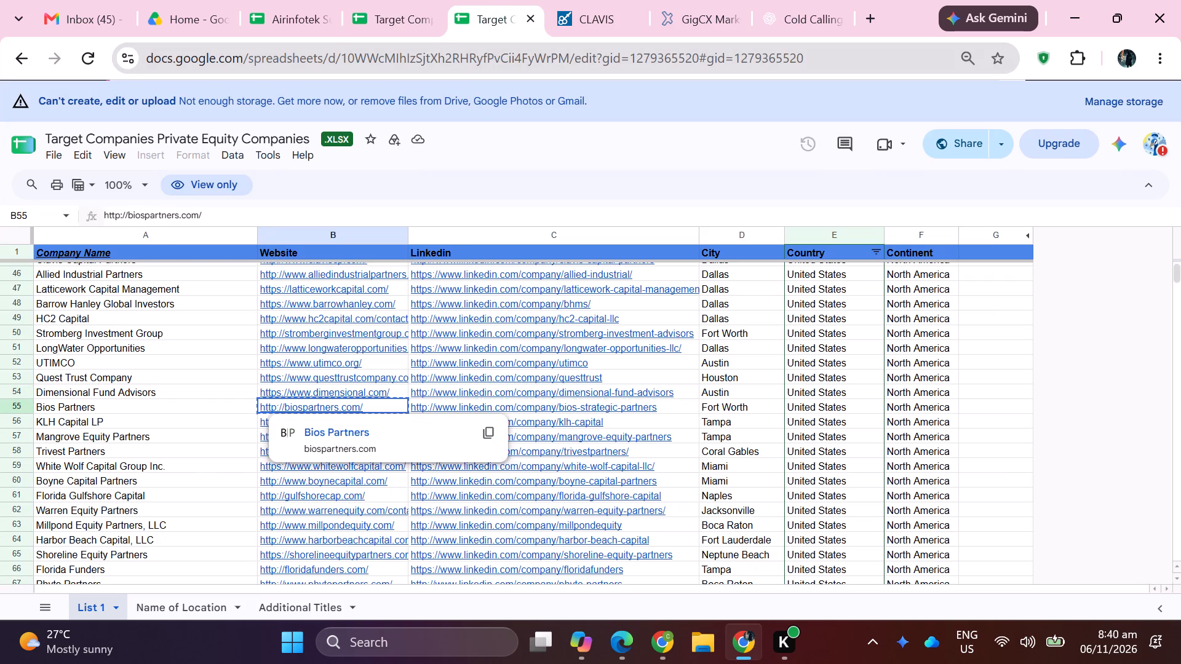
left_click(412, 0)
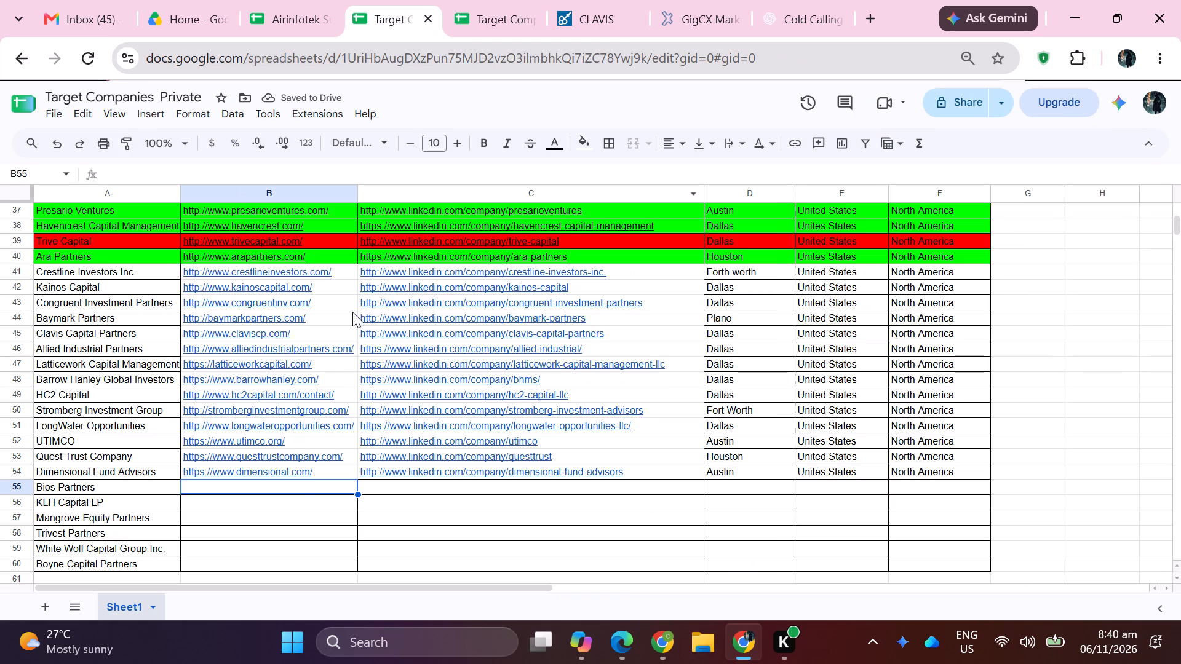
key("ctrl+v")
left_click(471, 0)
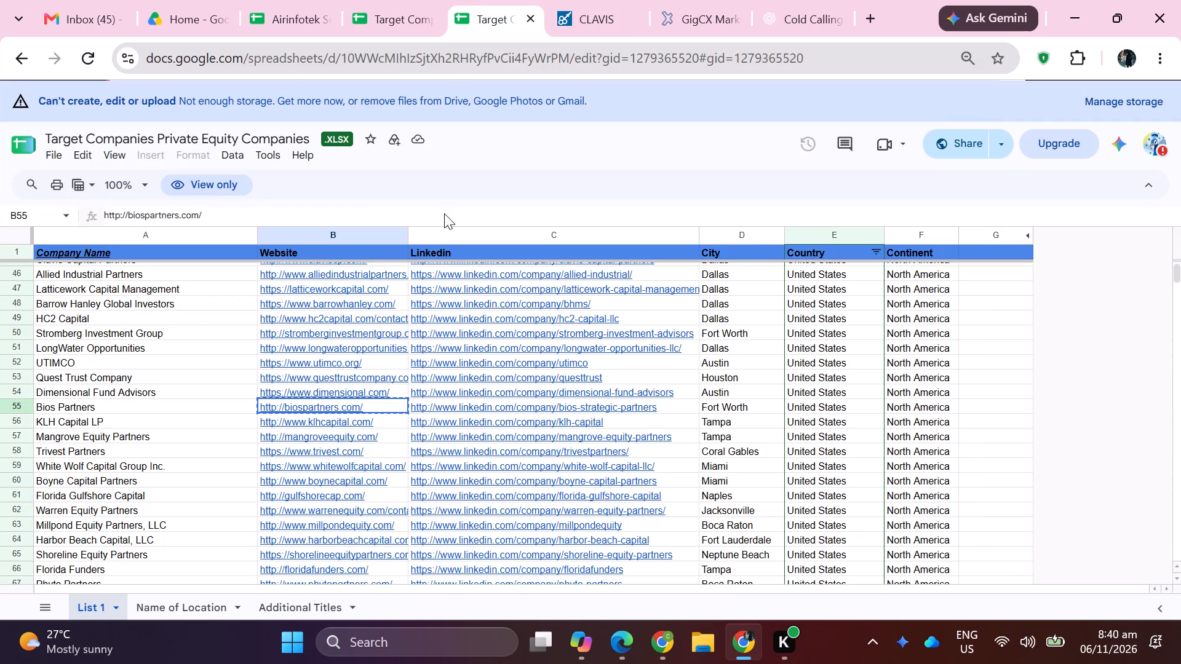
left_click(485, 401)
key("ctrl+c")
left_click(403, 0)
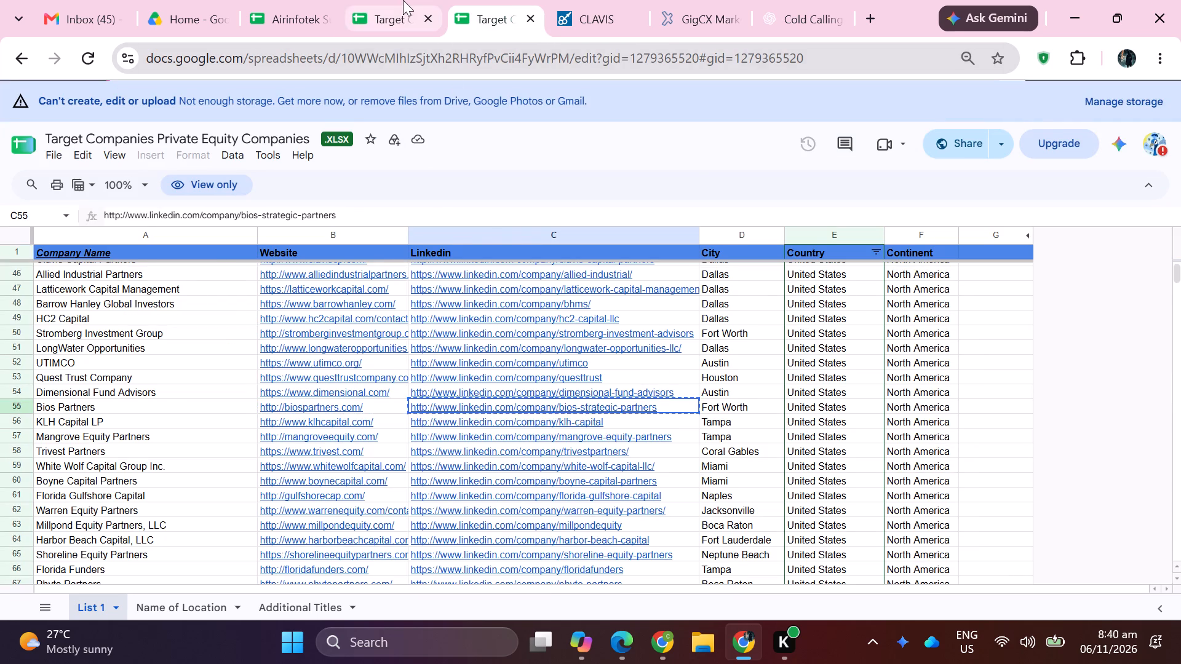
left_click(426, 483)
key("ctrl+v")
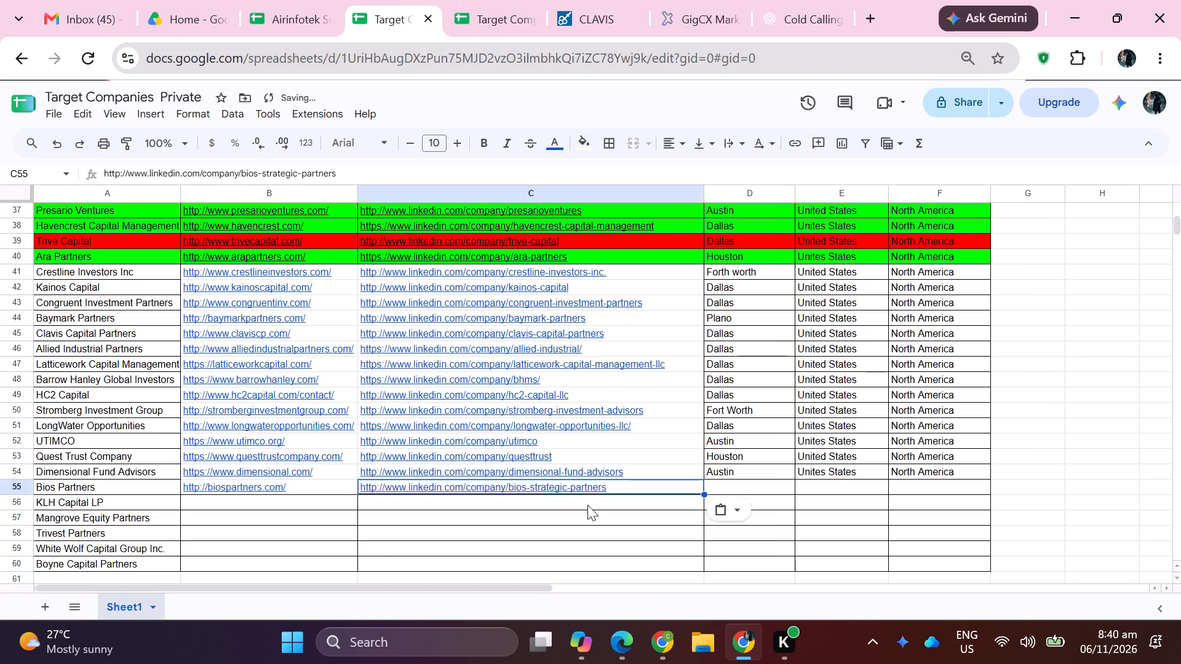
Complete Bios Partners' row with Forth worth in D55, United States in E55 and North America in F55.
left_click(502, 0)
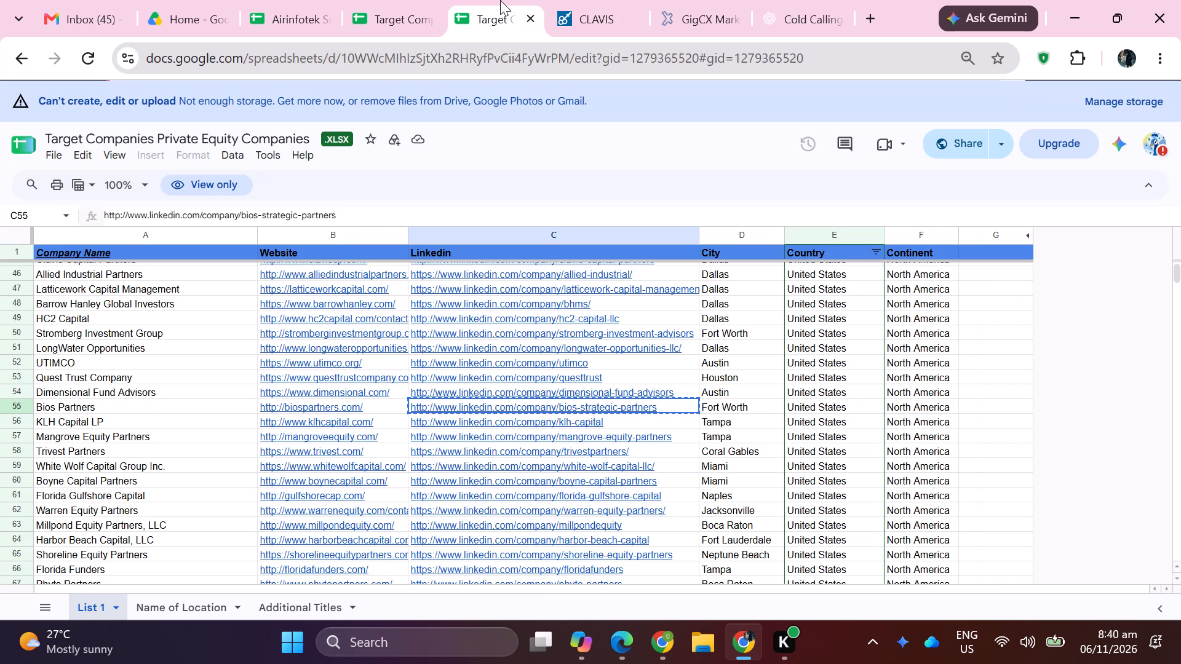
left_click(384, 0)
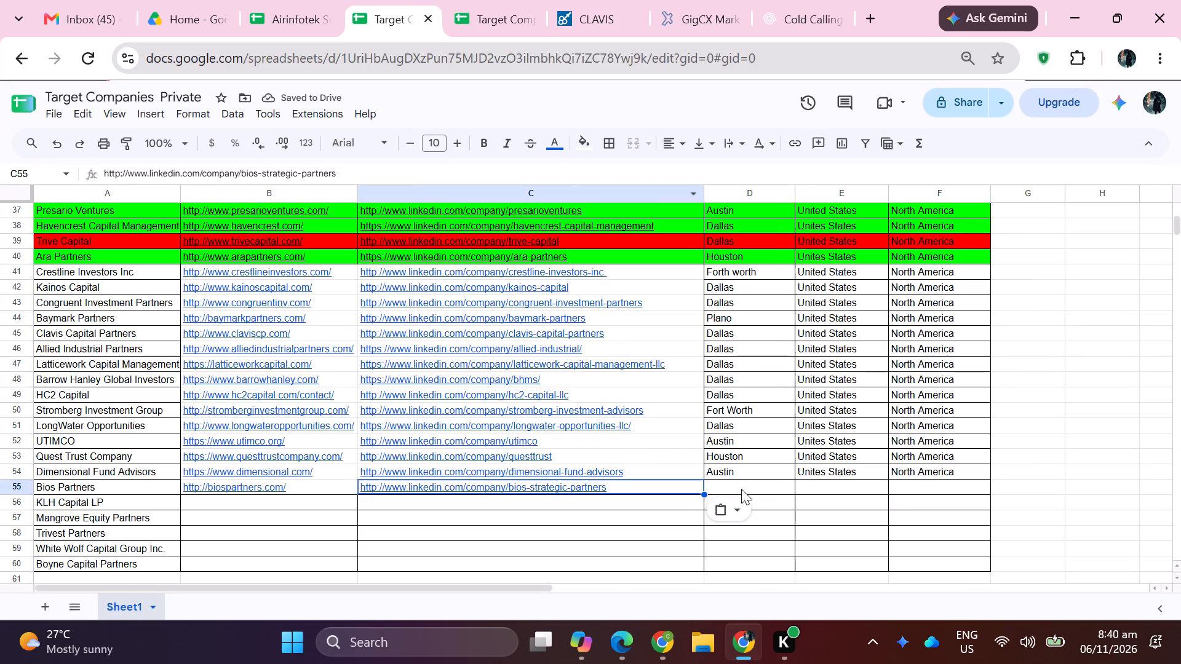
left_click(741, 489)
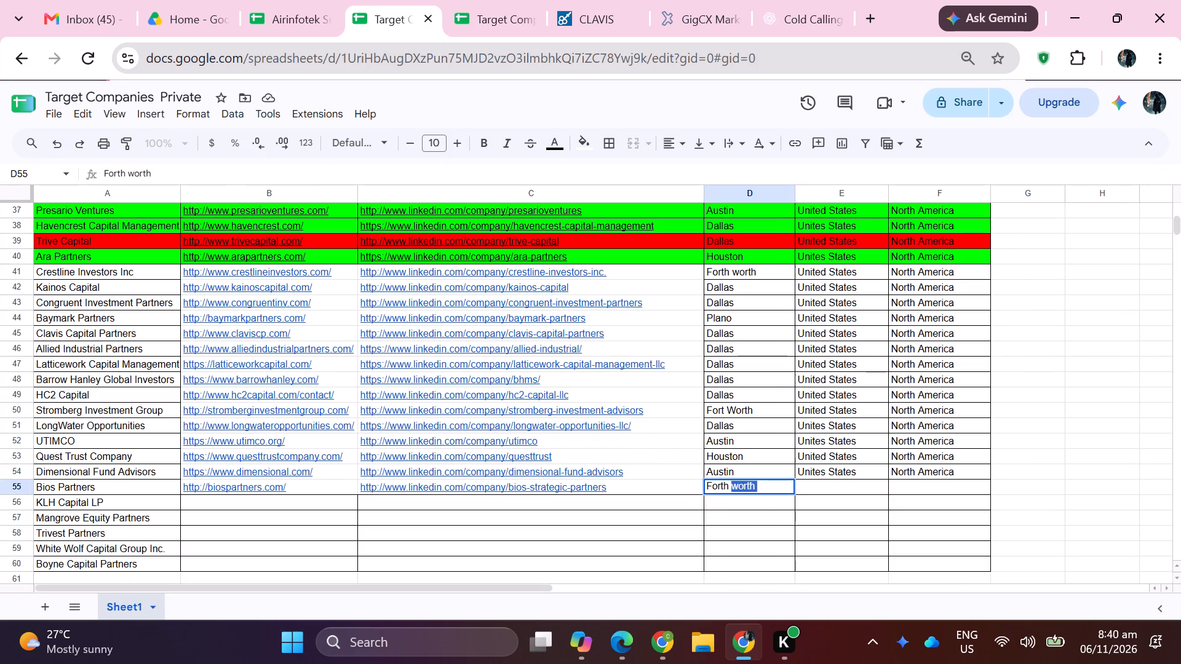
key("Tab")
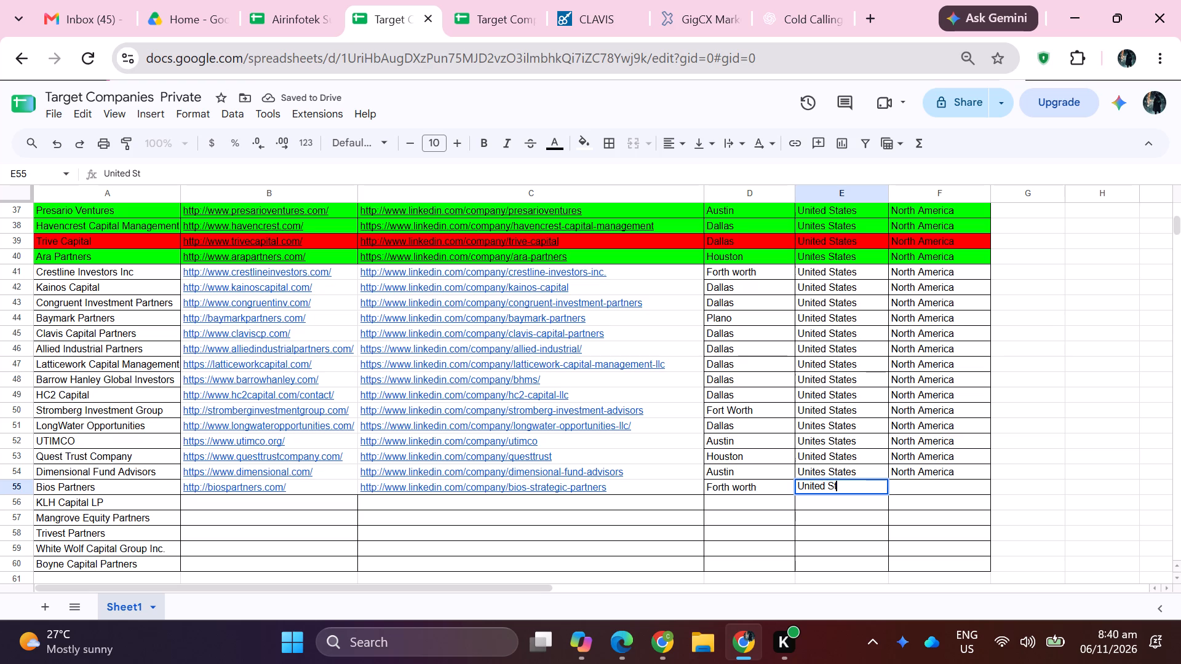
key("BackSpace")
key("a")
key("BackSpace")
key("BackSpace")
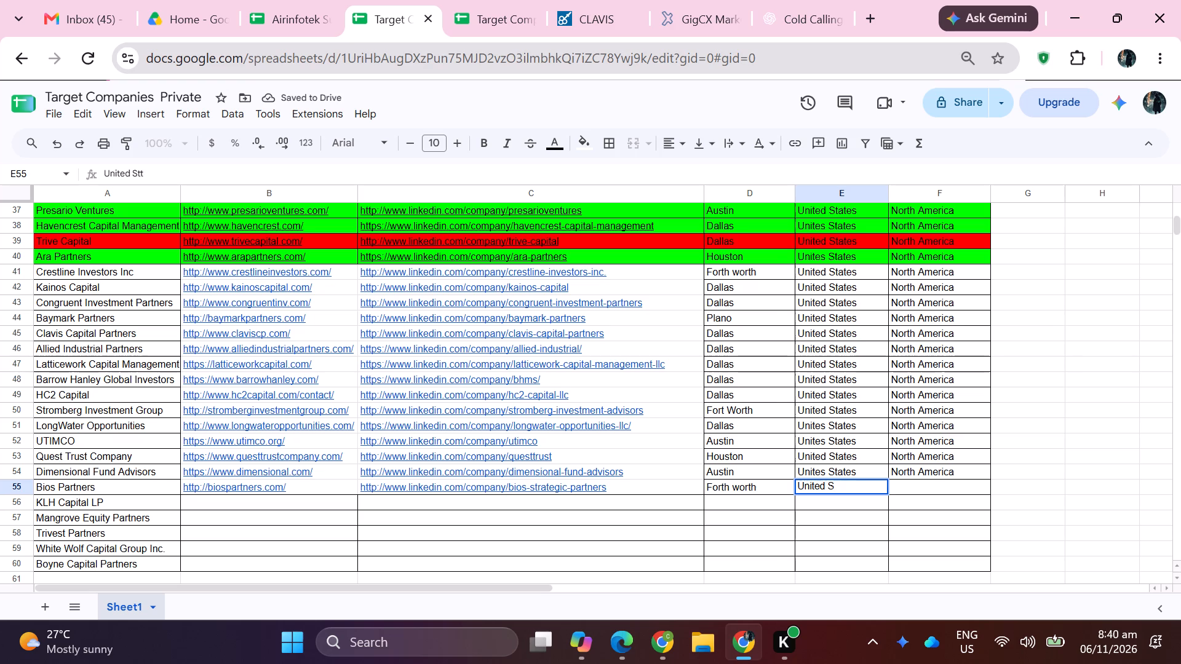
key("BackSpace")
key("a")
key("BackSpace")
type("tates")
key("Tab")
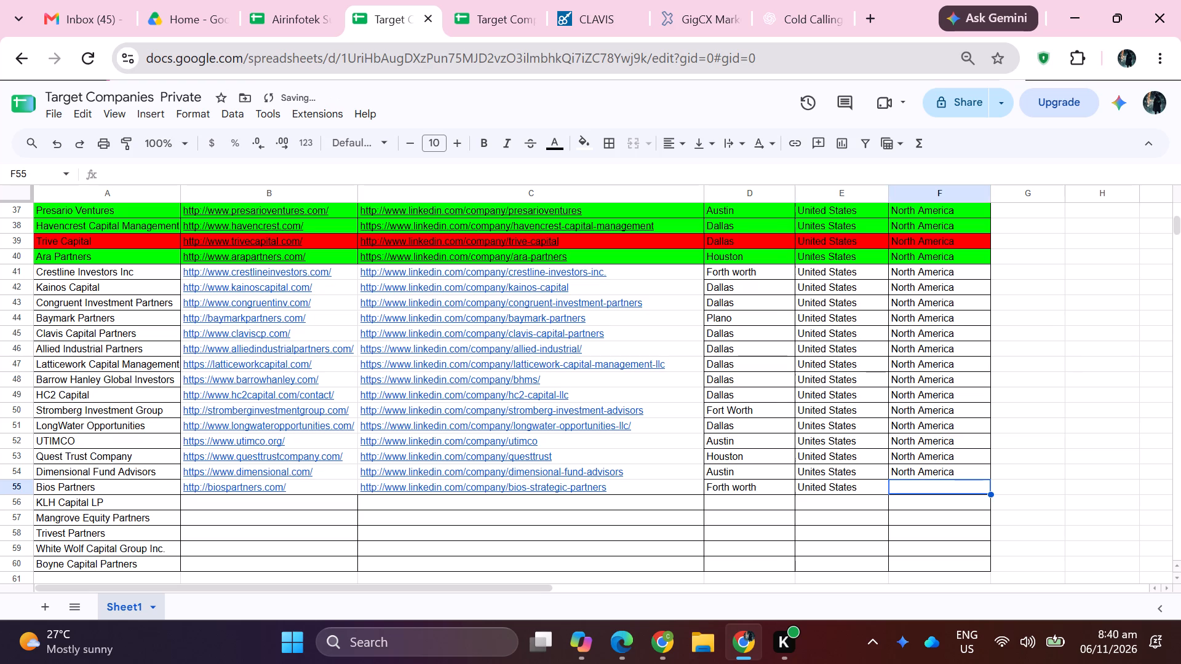
key("BackSpace")
key("BackSpace")
key("BackSpace")
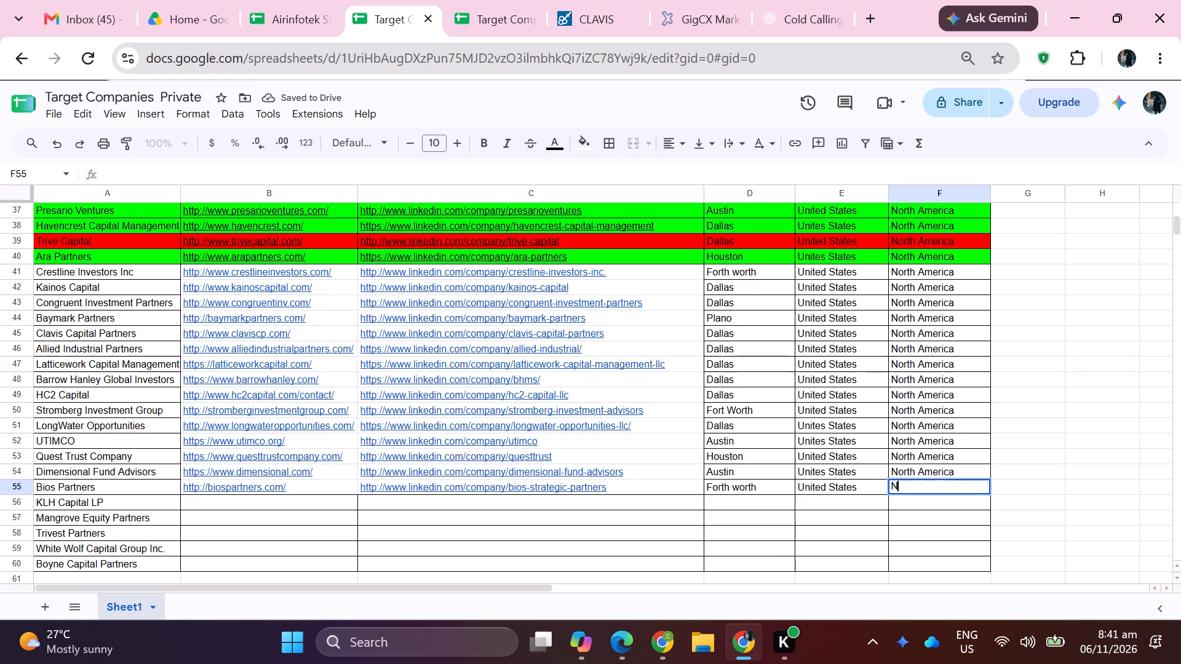
key("BackSpace")
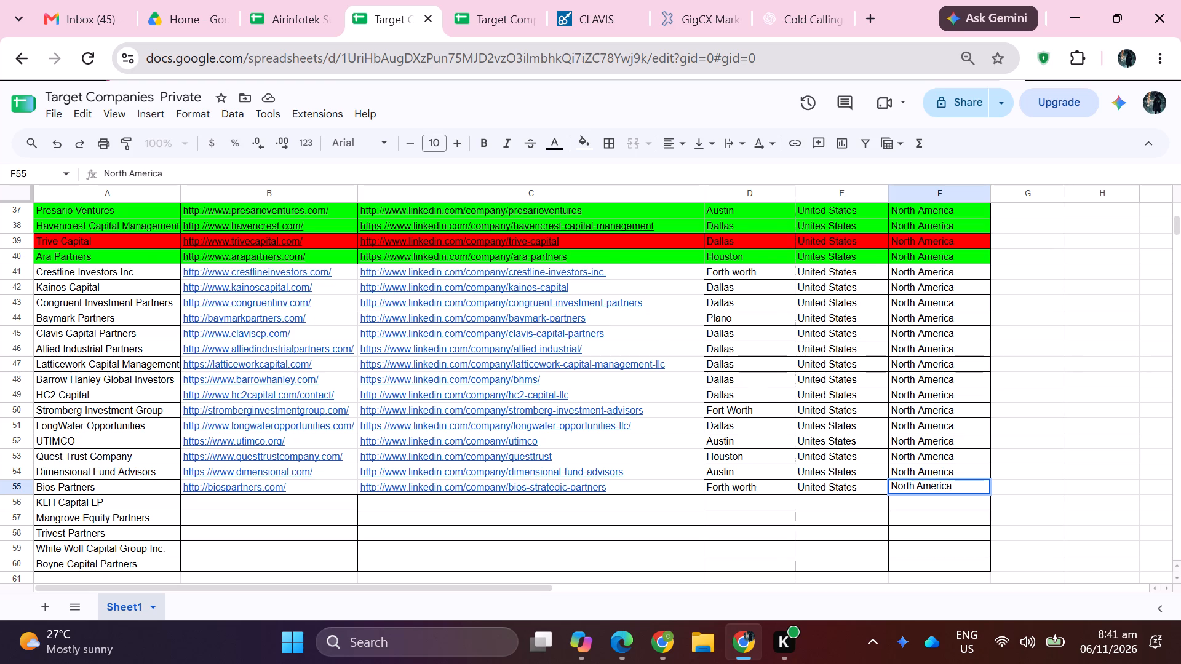
scroll(669, 453, "down", 1)
left_click(654, 433)
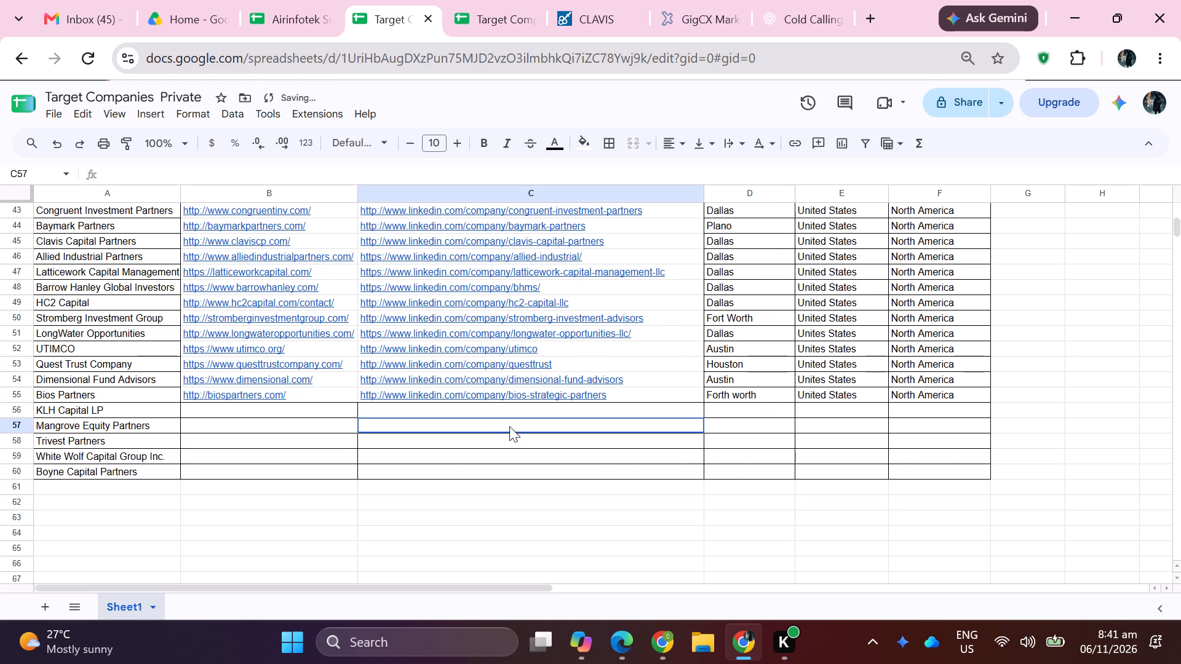
Copy KLH Capital LP's website and LinkedIn links from the source list into B56 and C56 of Target Companies Private.
left_click(306, 409)
left_click(509, 0)
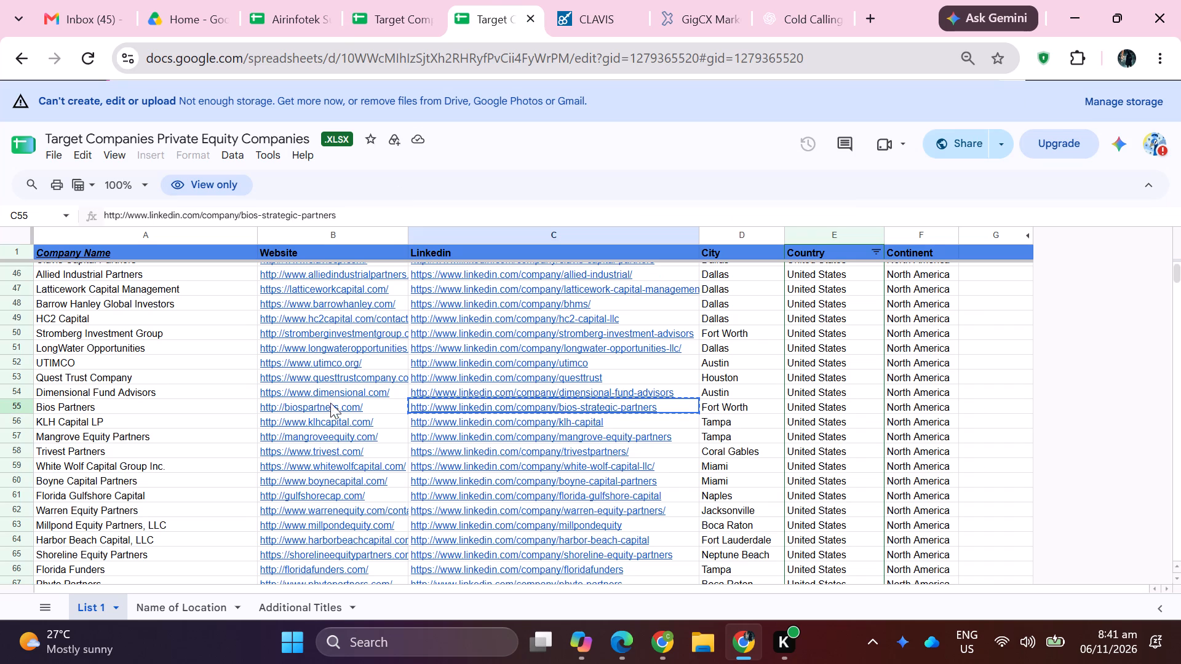
left_click(326, 421)
key("ctrl+c")
left_click(431, 0)
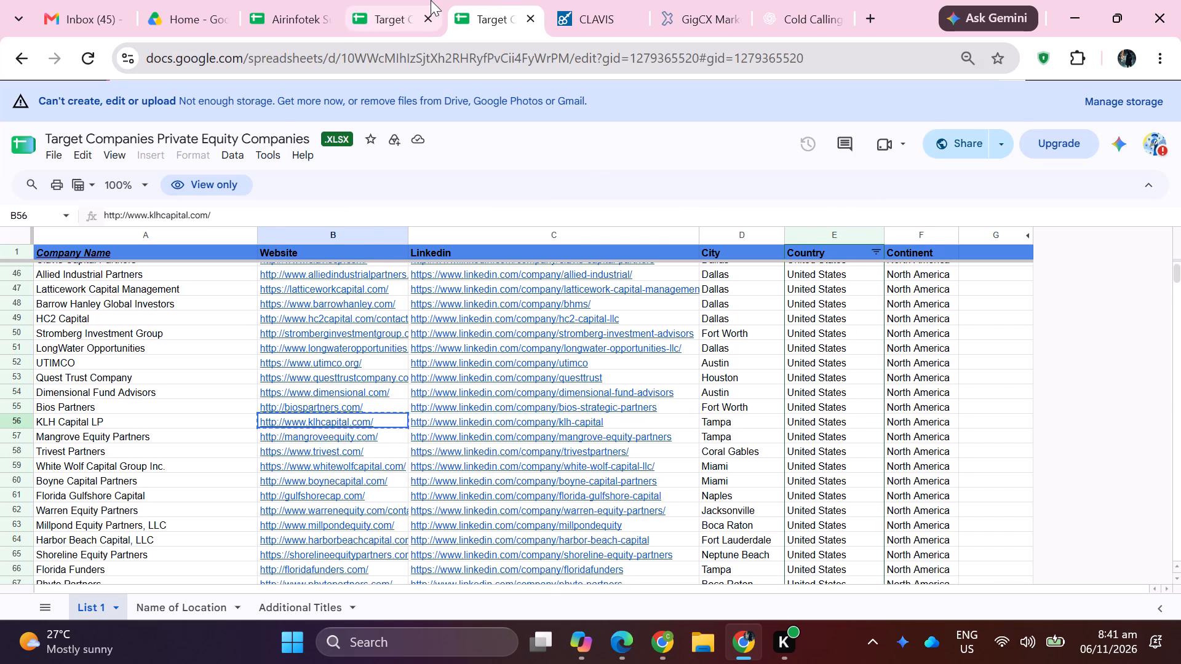
left_click(316, 409)
key("ctrl+v")
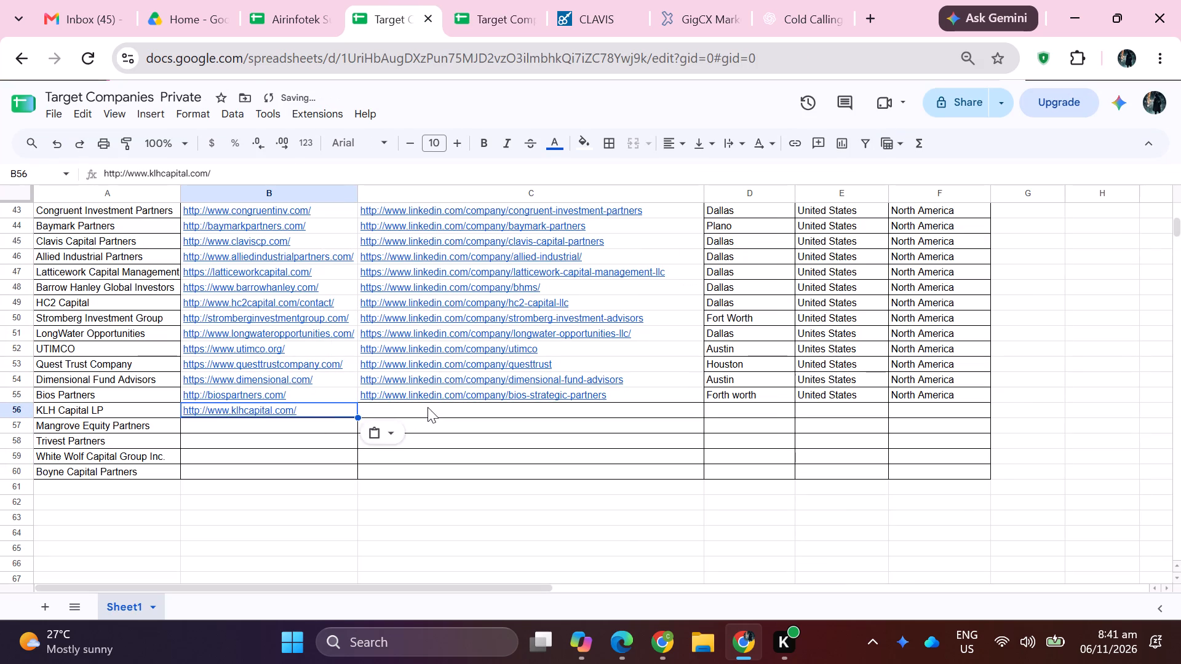
left_click(427, 407)
left_click(479, 0)
left_click(474, 420)
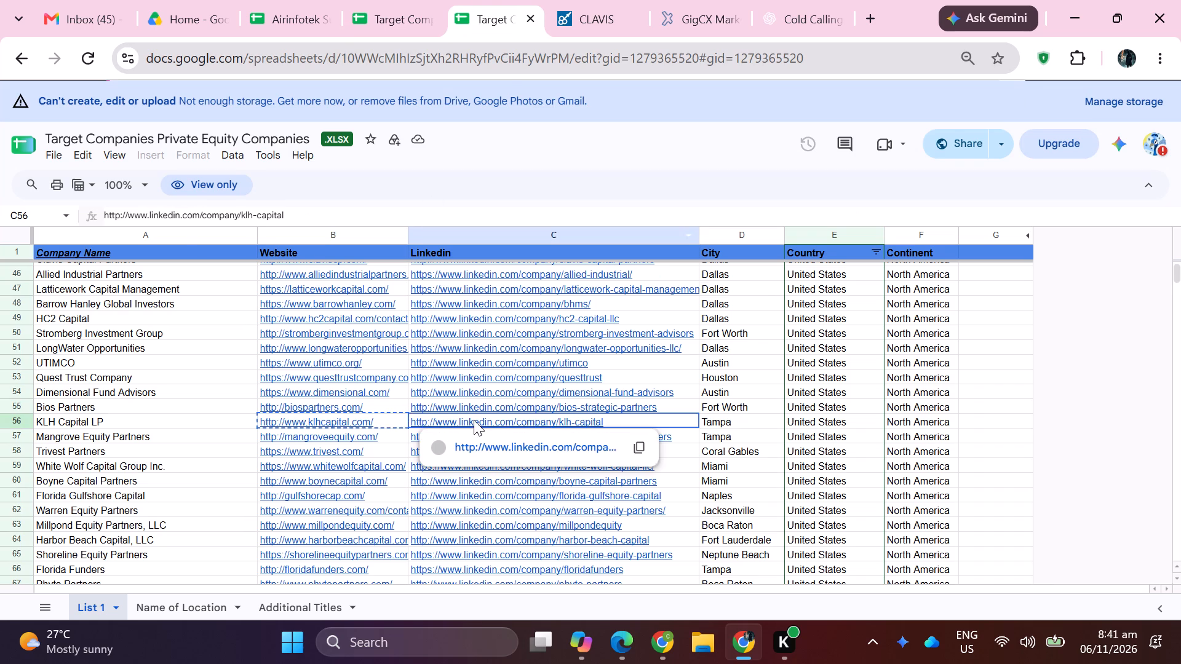
key("ctrl+c")
left_click(385, 0)
key("ctrl+v")
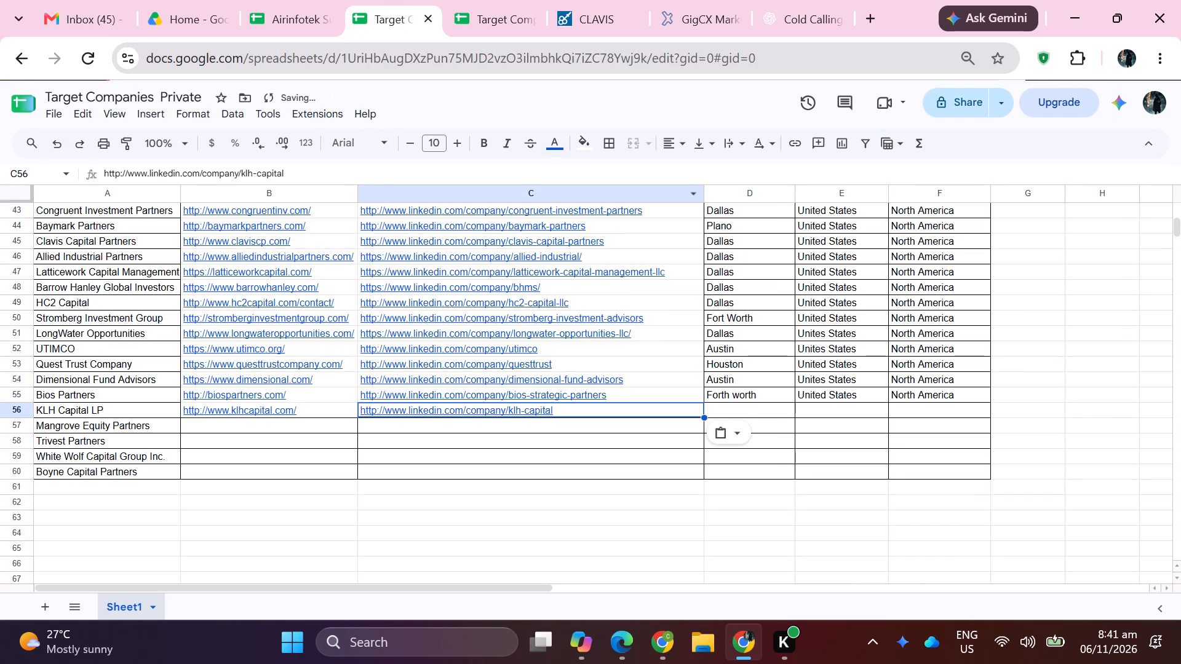
Complete KLH Capital LP's row with Tampa in D56, United States in E56 and North America in F56.
left_click(473, 0)
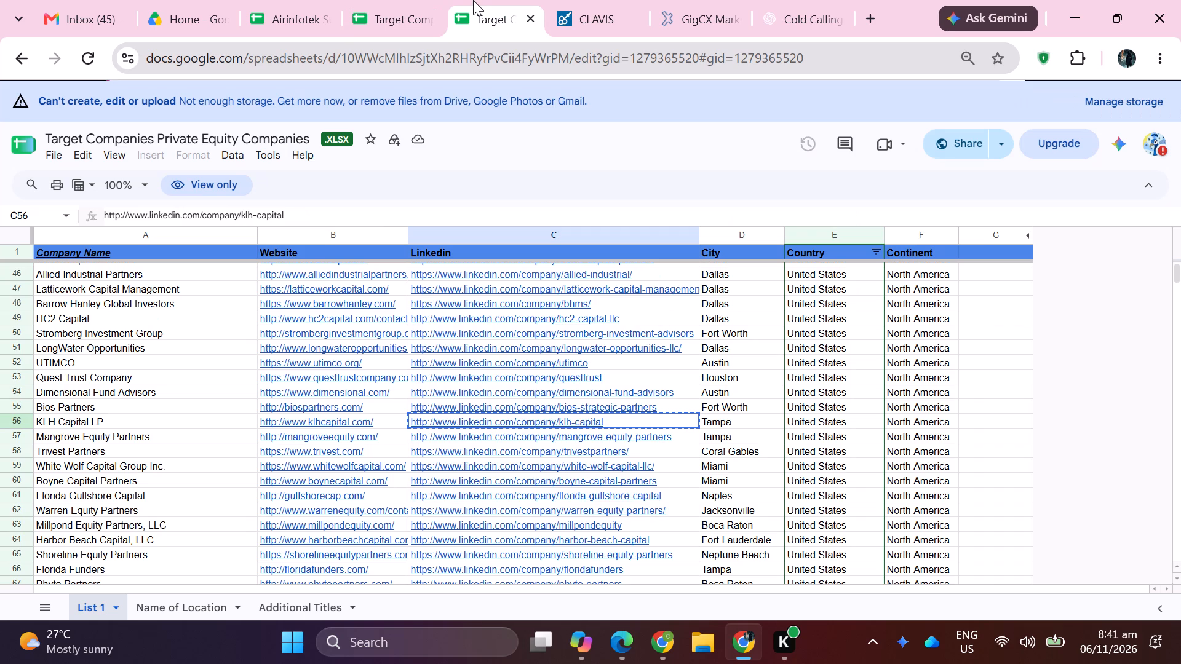
left_click(372, 0)
left_click(744, 409)
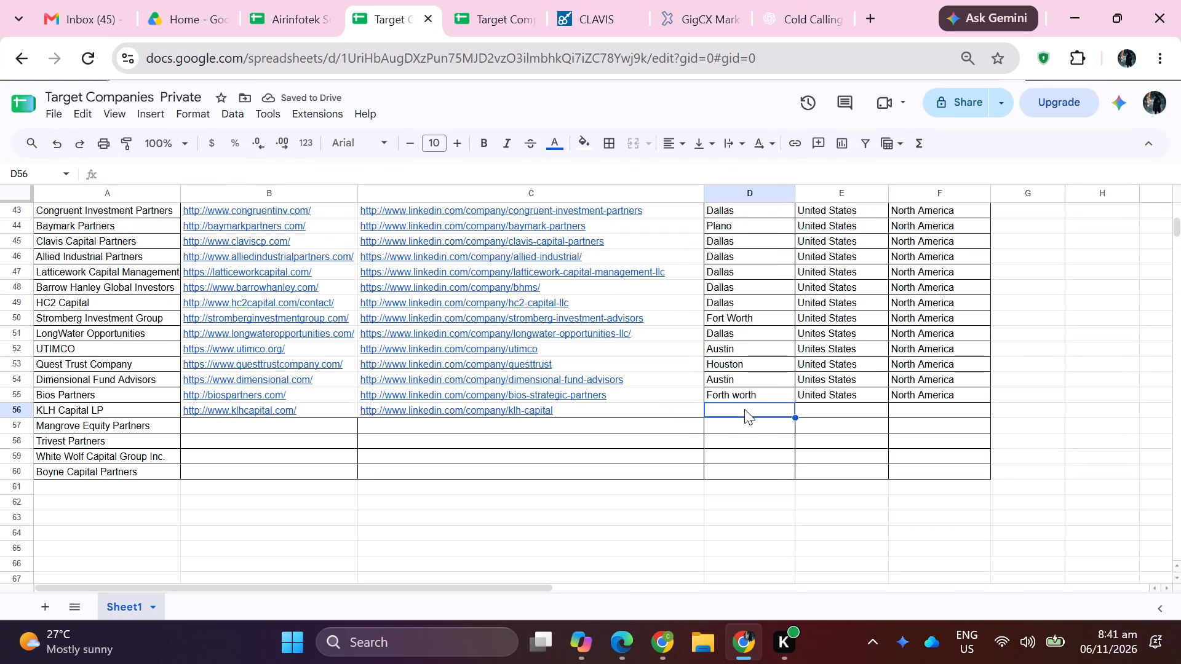
key("Tab")
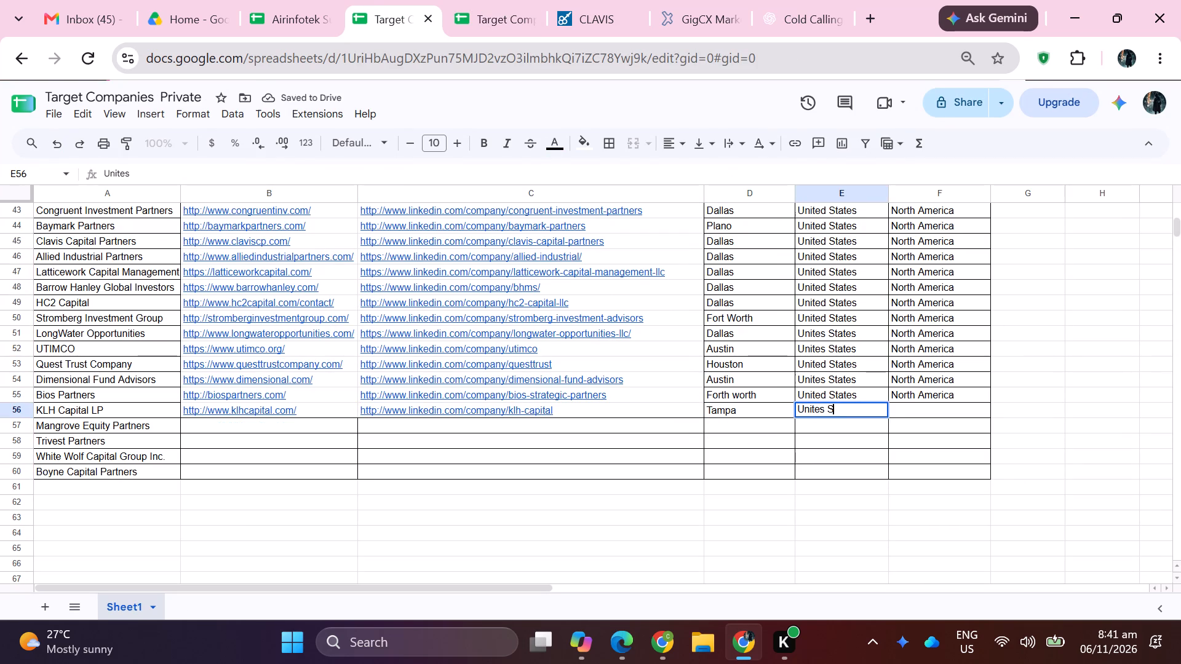
key("BackSpace")
key("BackSpace")
key("BackSpace")
key("s")
key("BackSpace")
key("BackSpace")
key("s")
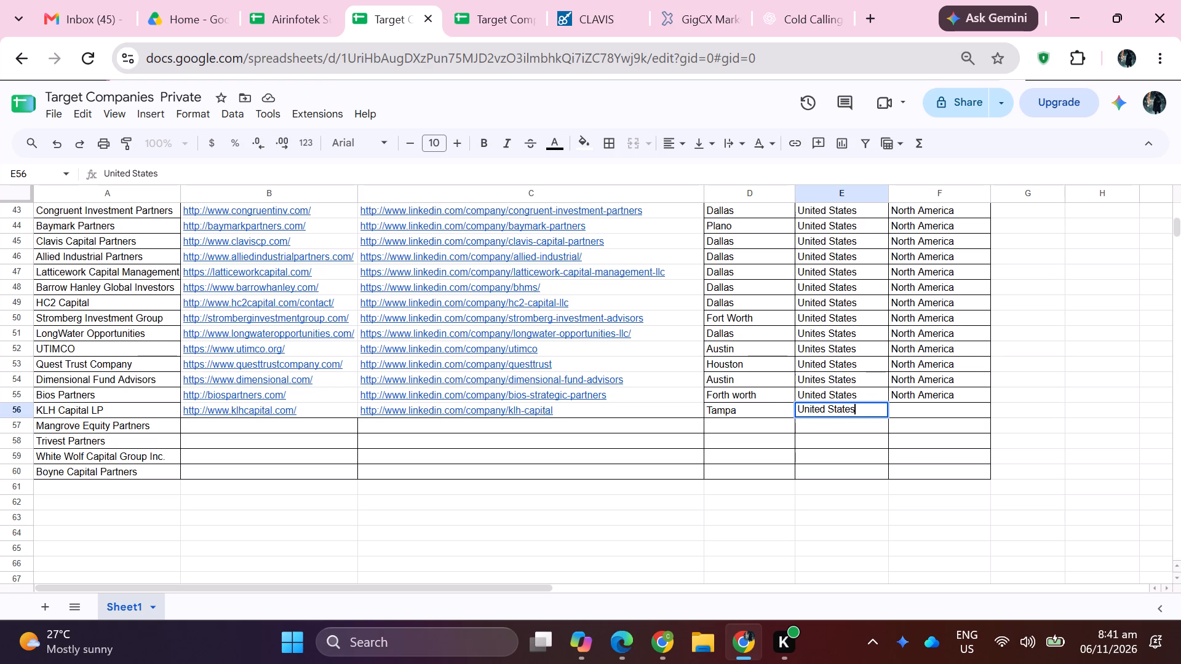
key("Tab")
key("BackSpace")
key("BackSpace")
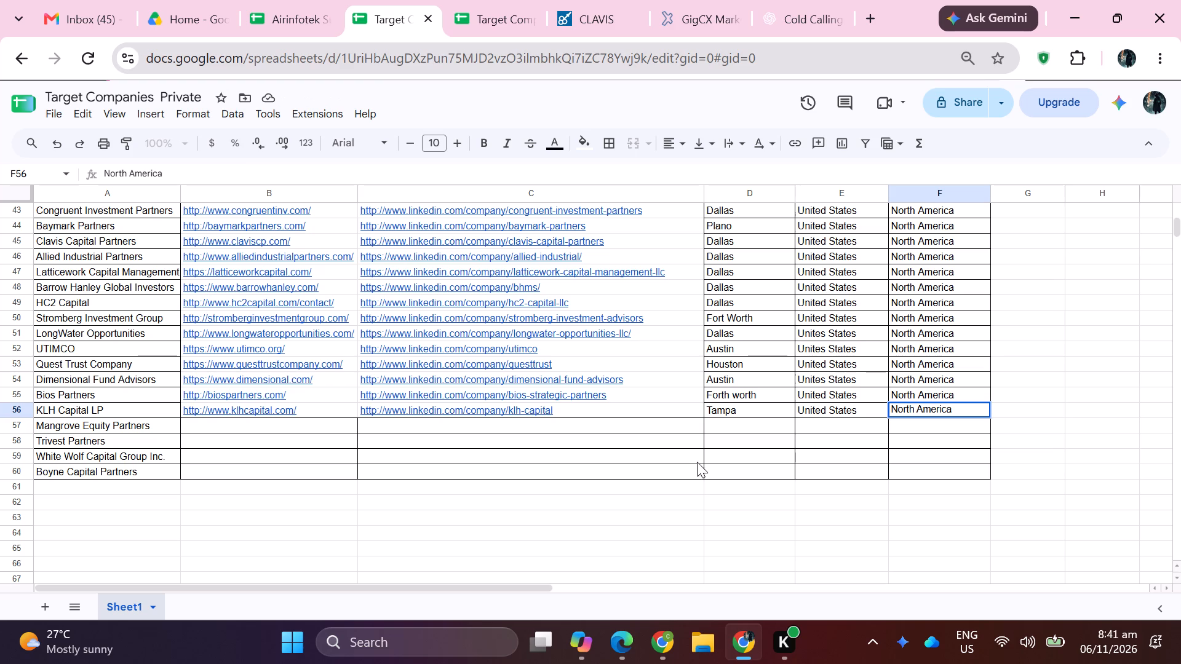
Copy Mangrove Equity Partners' website and LinkedIn links from the source list into B57 and C57 of Target Companies Private.
left_click(493, 1)
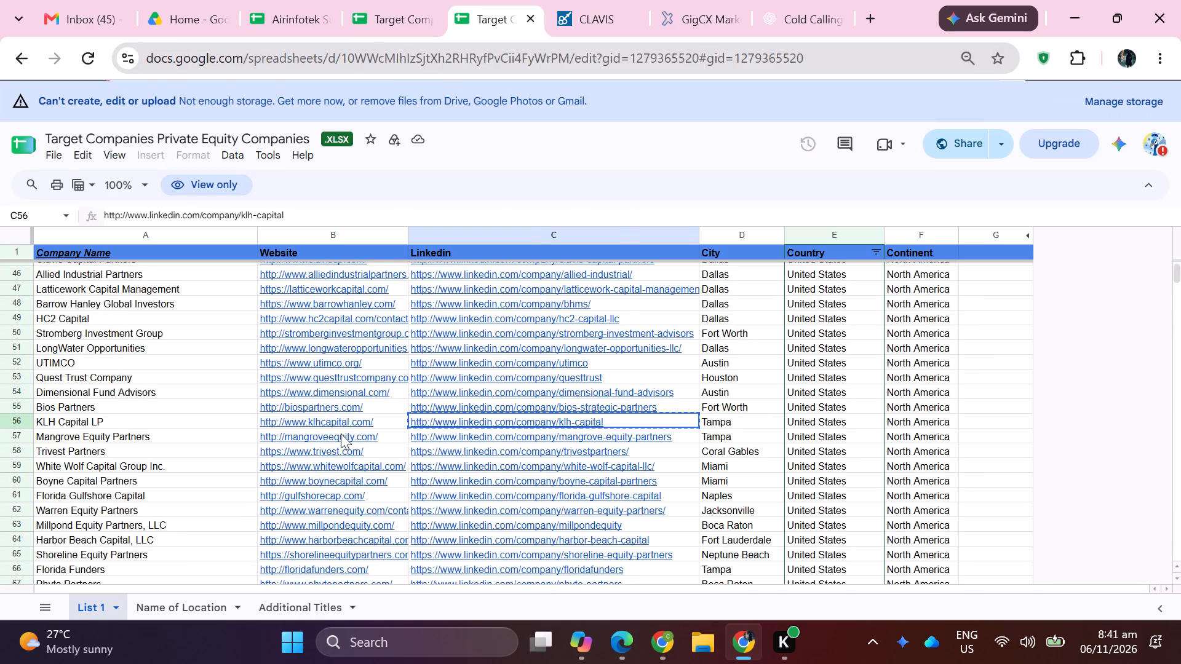
left_click(341, 433)
key("ctrl+c")
left_click(370, 0)
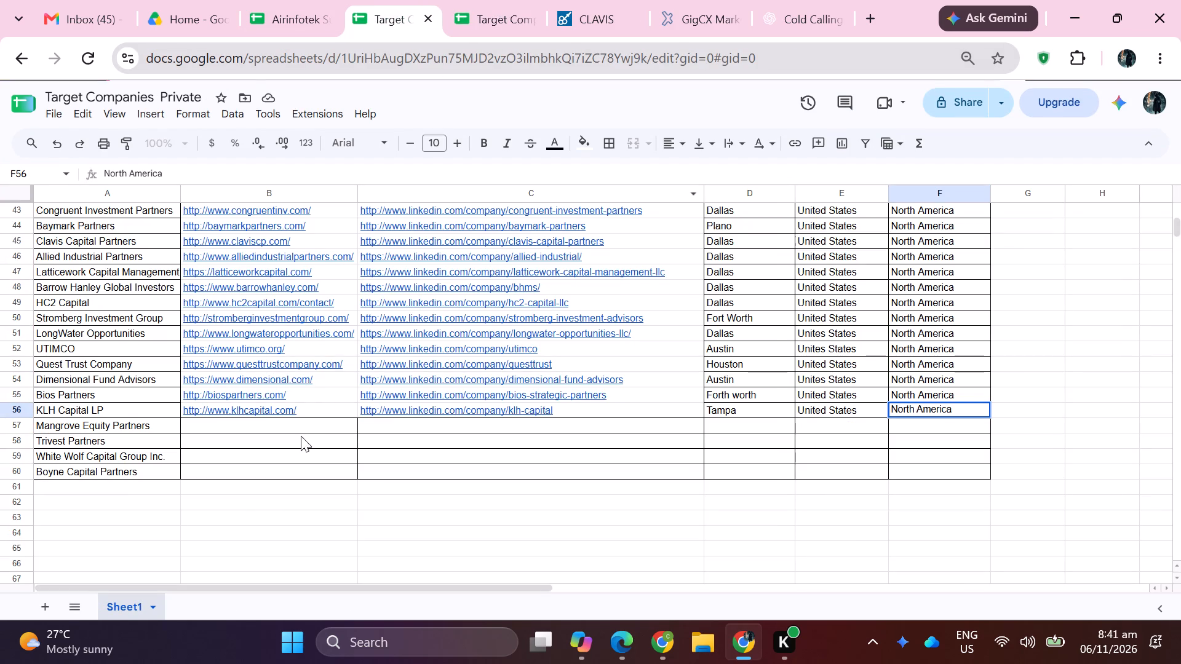
left_click(306, 428)
key("ctrl+v")
left_click(466, 0)
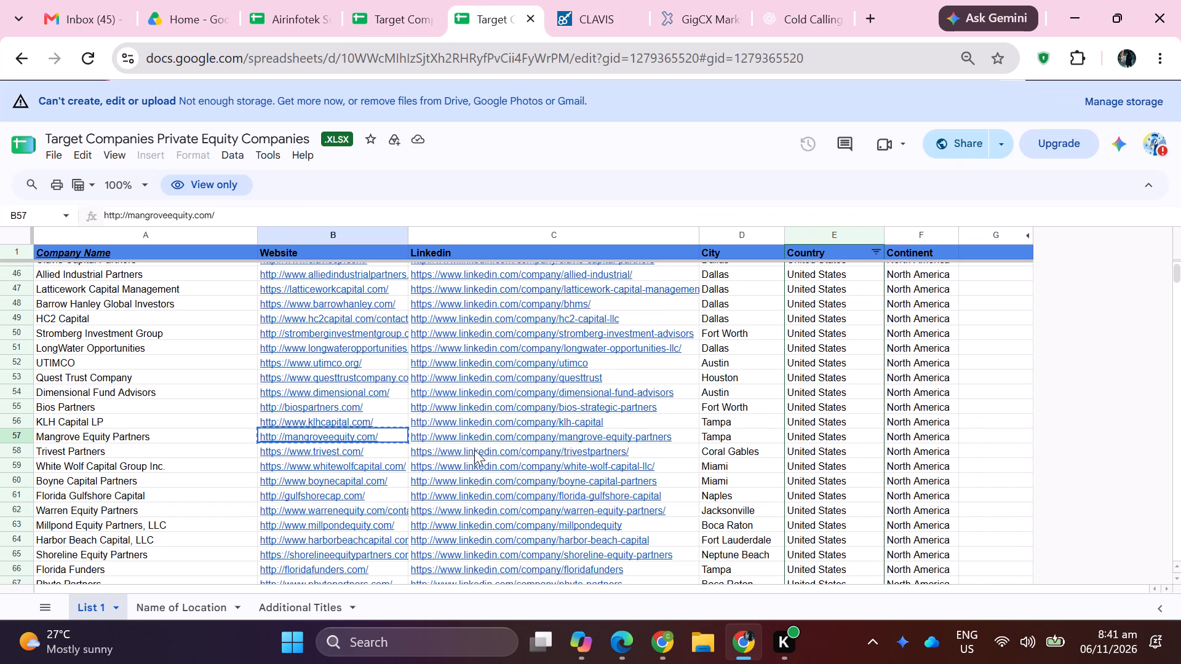
left_click(504, 435)
key("ctrl+c")
left_click(404, 0)
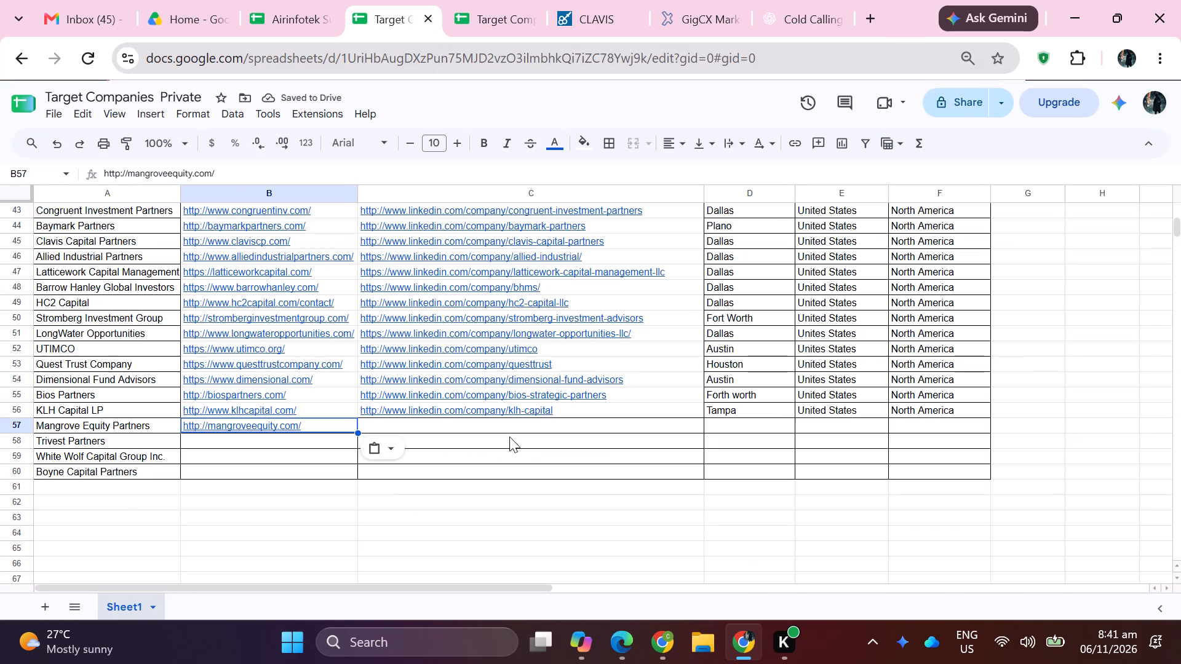
left_click(509, 437)
left_click(515, 432)
left_click(514, 421)
key("ctrl+v")
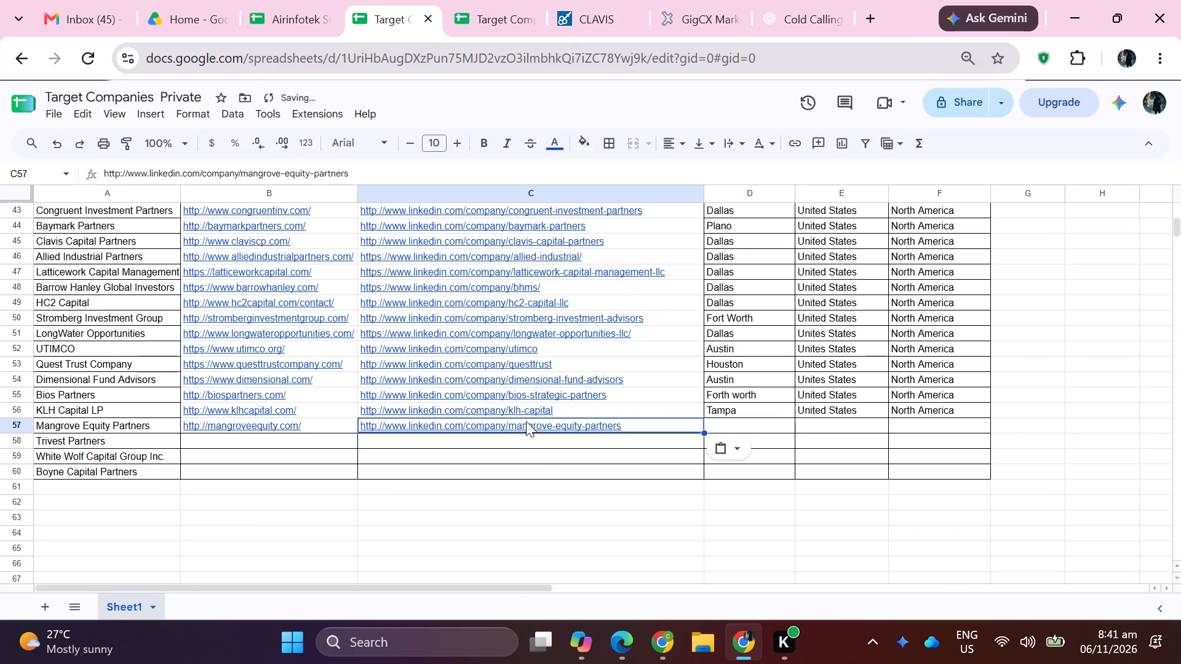
Complete Mangrove Equity Partners' row with Tampa in D57, United States in E57 and North America in F57.
left_click(478, 7)
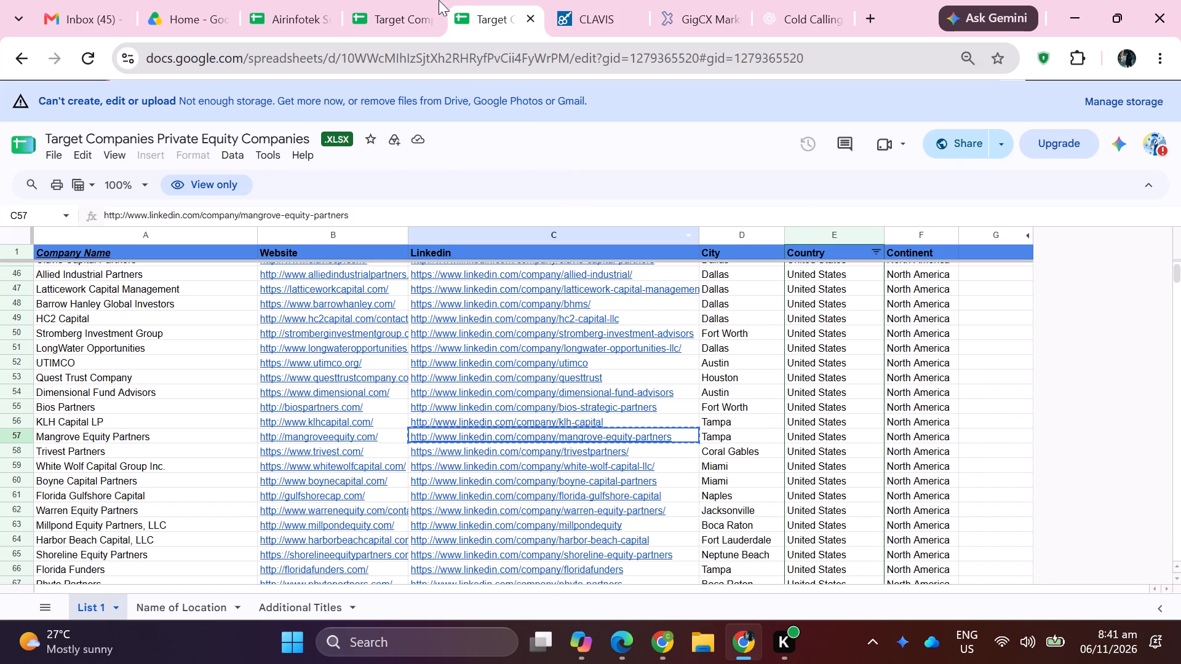
left_click(390, 0)
left_click(736, 429)
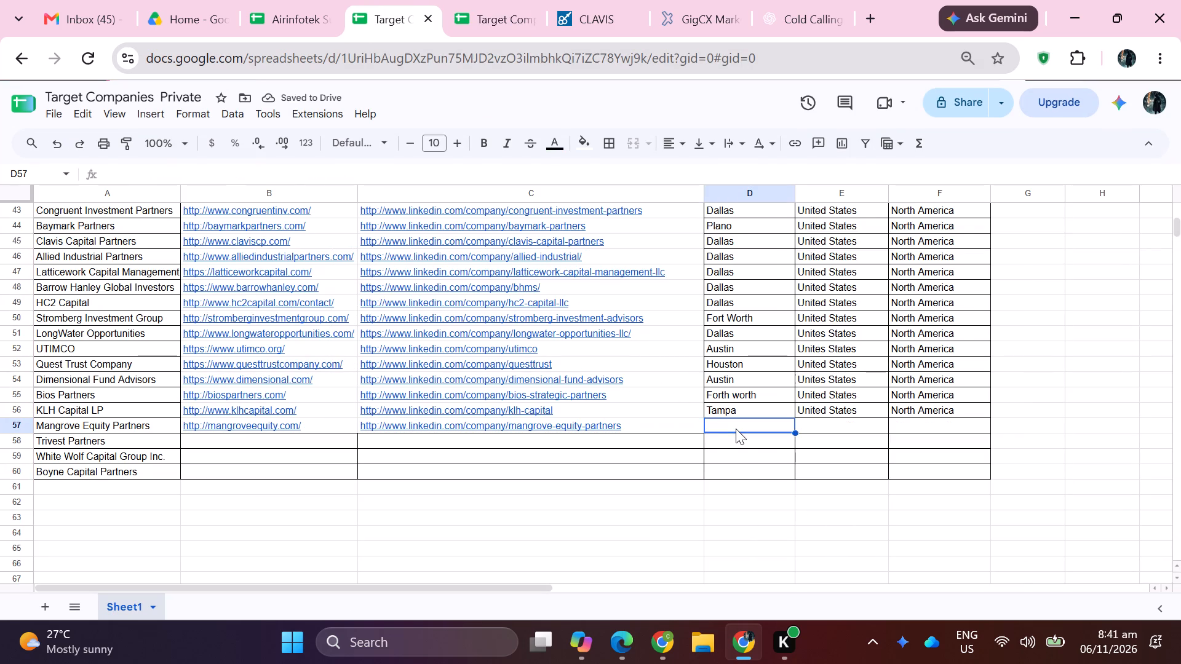
key("Tab")
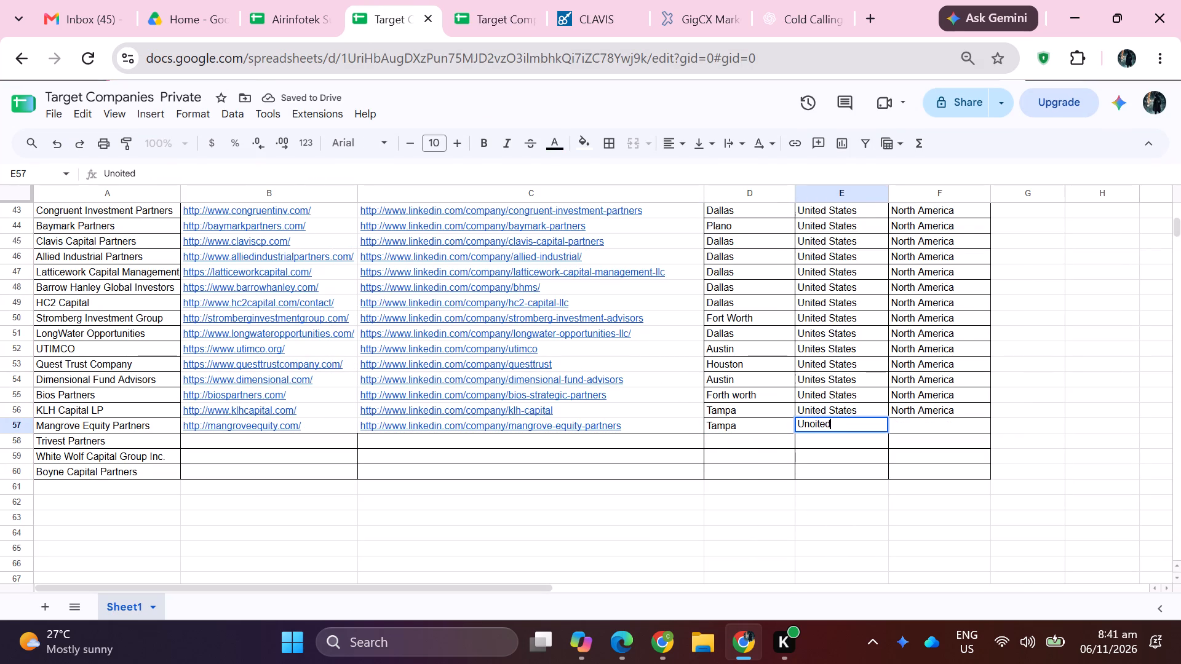
key("BackSpace")
key("BackSpace")
key("BackSpace")
key("BackSpace")
key("BackSpace")
type("ited")
key("space")
key("Tab")
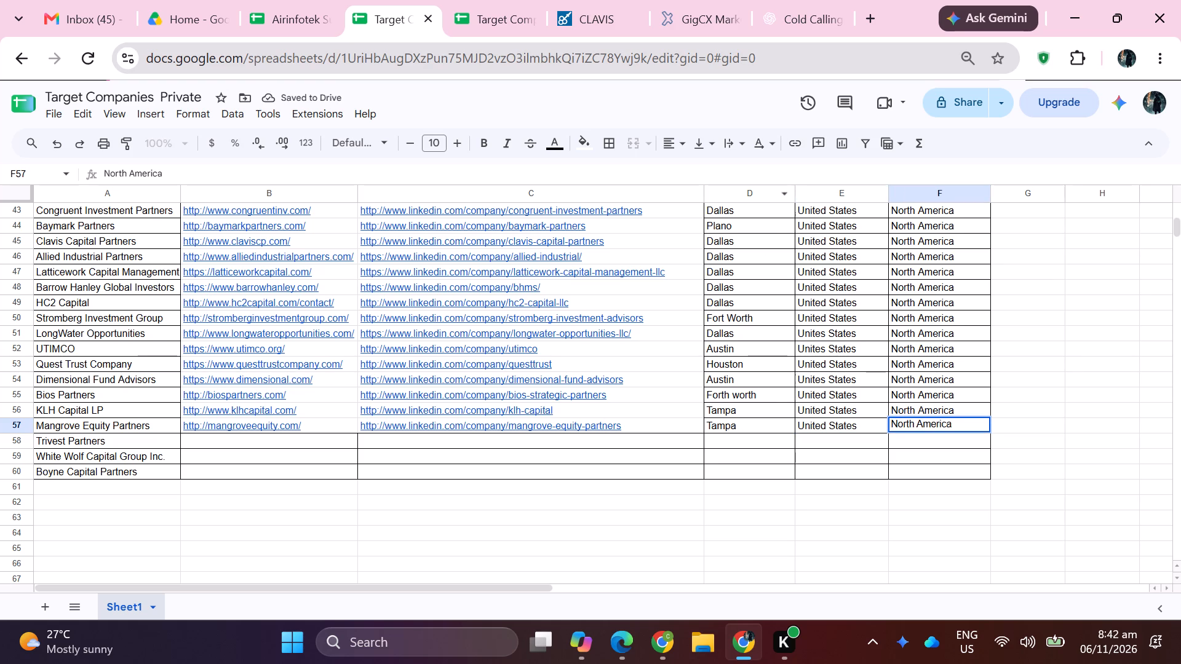
Copy Trivest Partners' website and LinkedIn links from the source list into B58 and C58 of Target Companies Private.
left_click(460, 0)
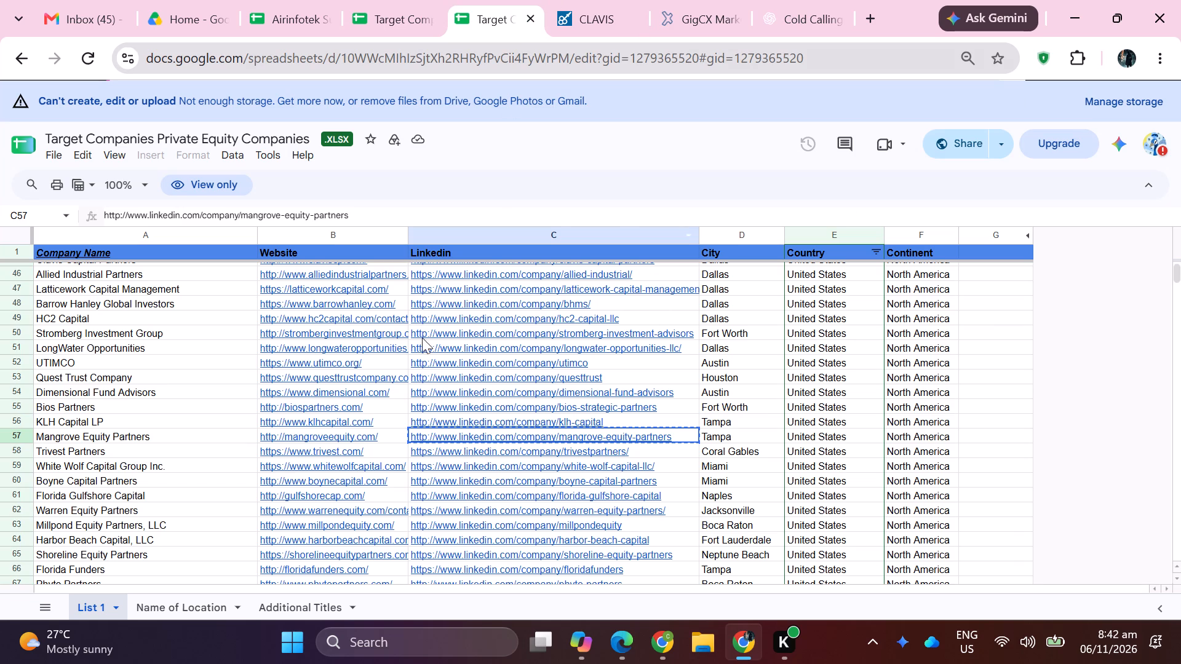
left_click(336, 451)
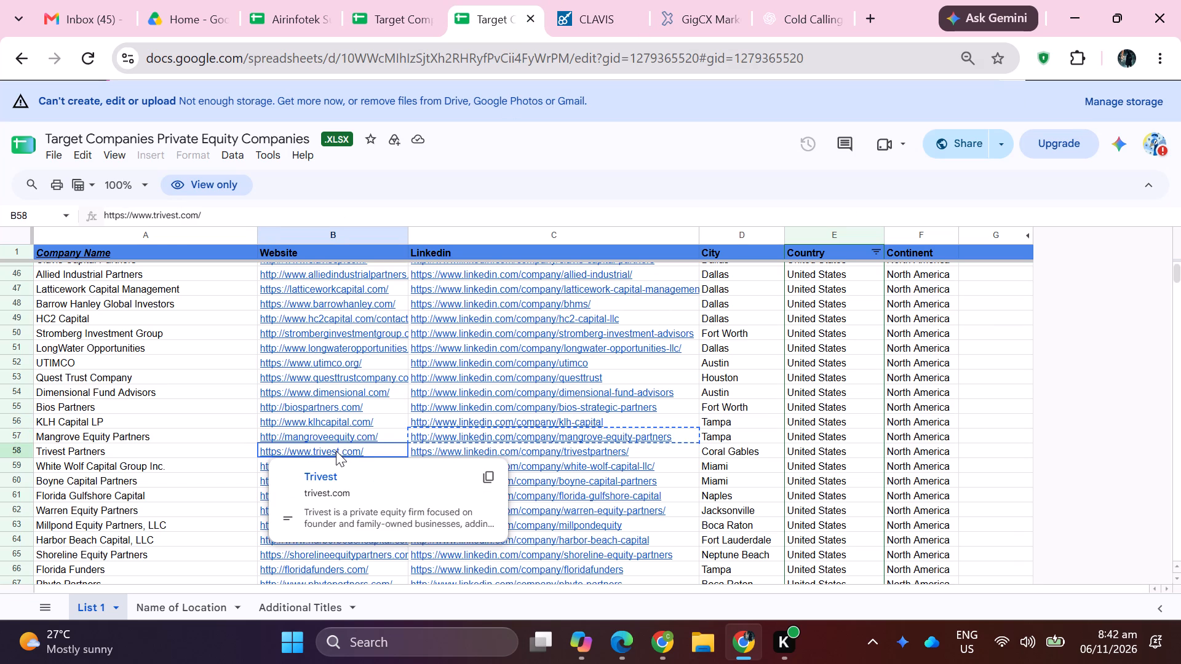
key("ctrl+c")
left_click(373, 5)
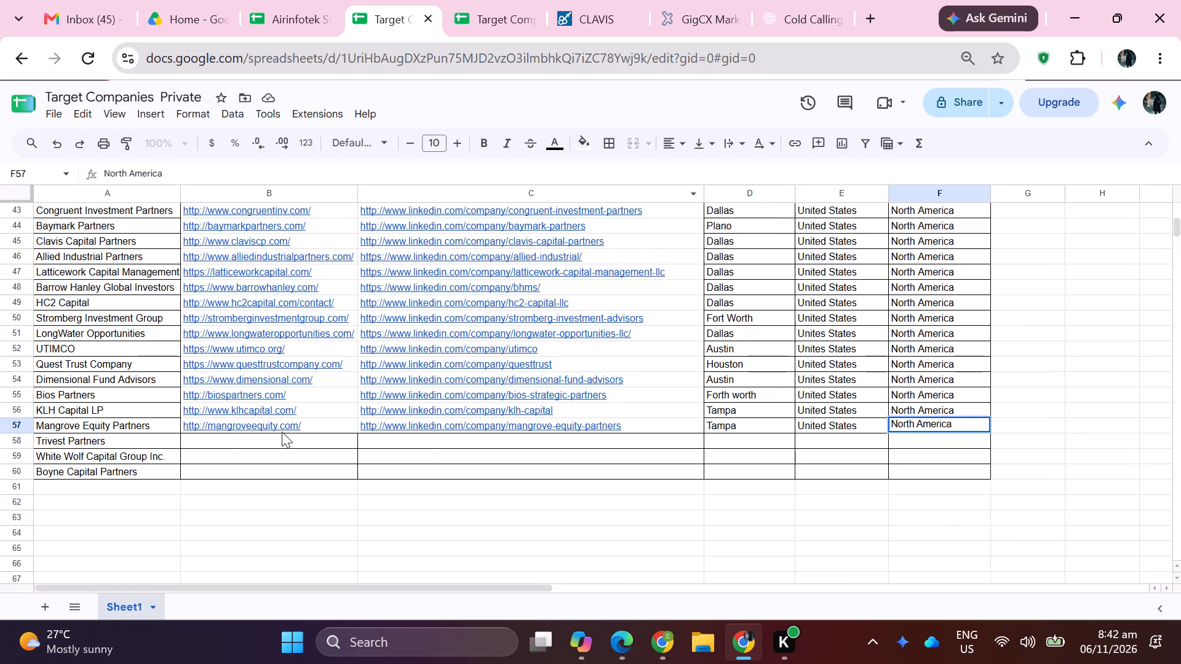
left_click(276, 444)
left_click(187, 443)
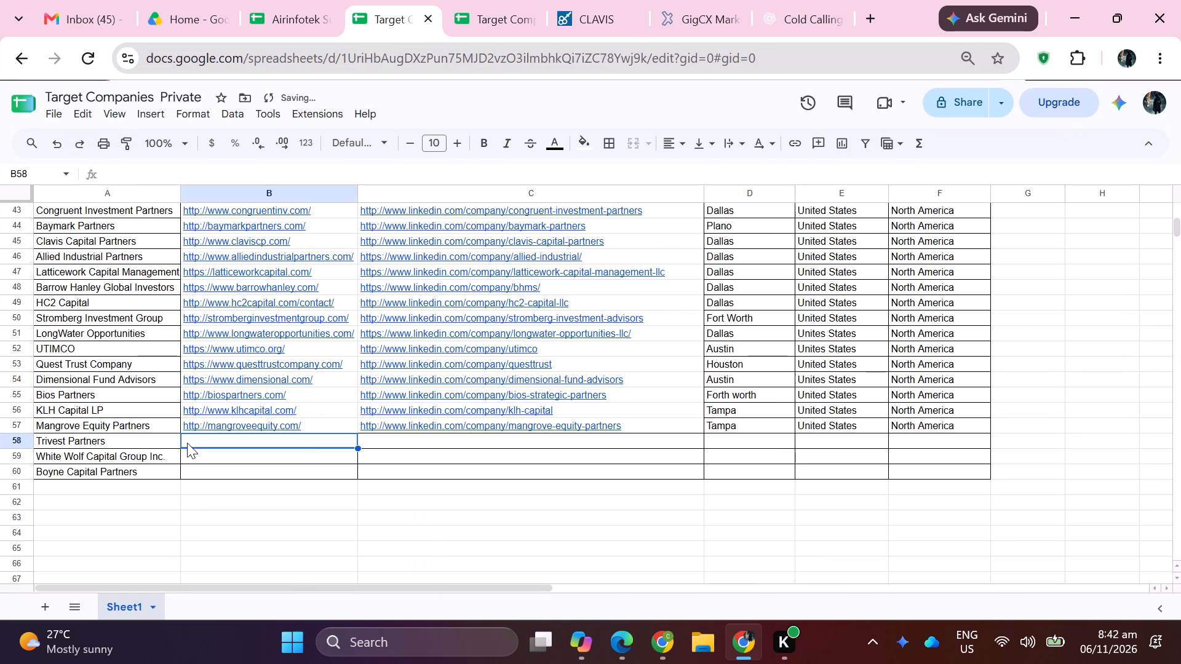
key("ctrl+v")
left_click(490, 0)
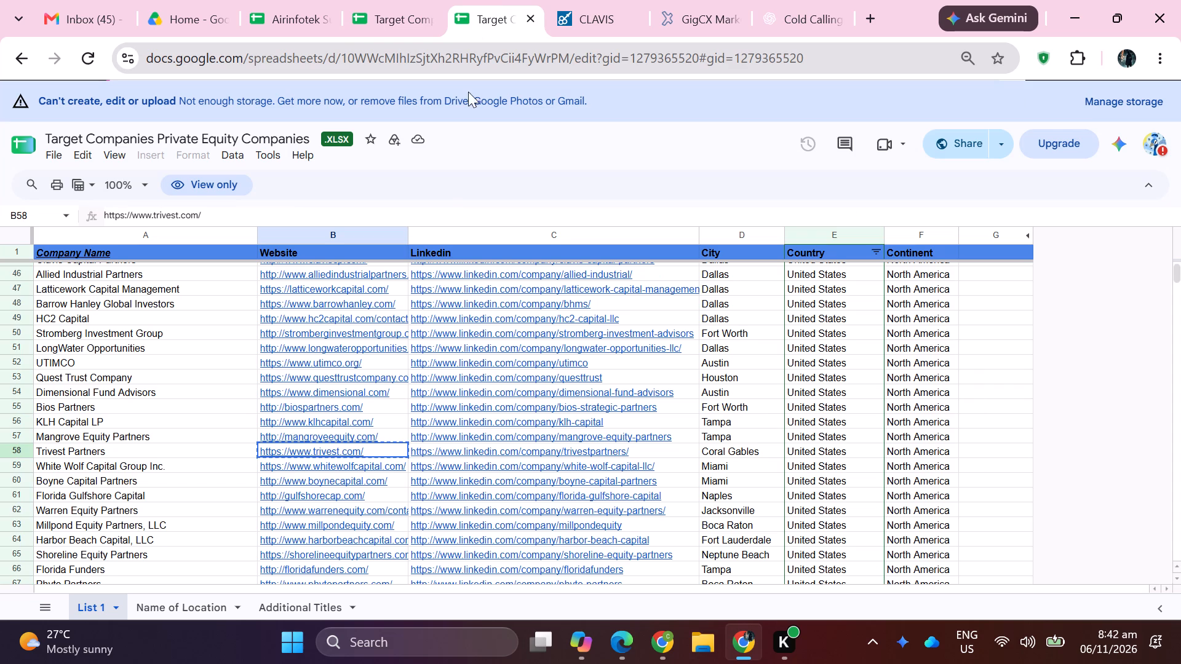
left_click(512, 457)
key("ctrl+c")
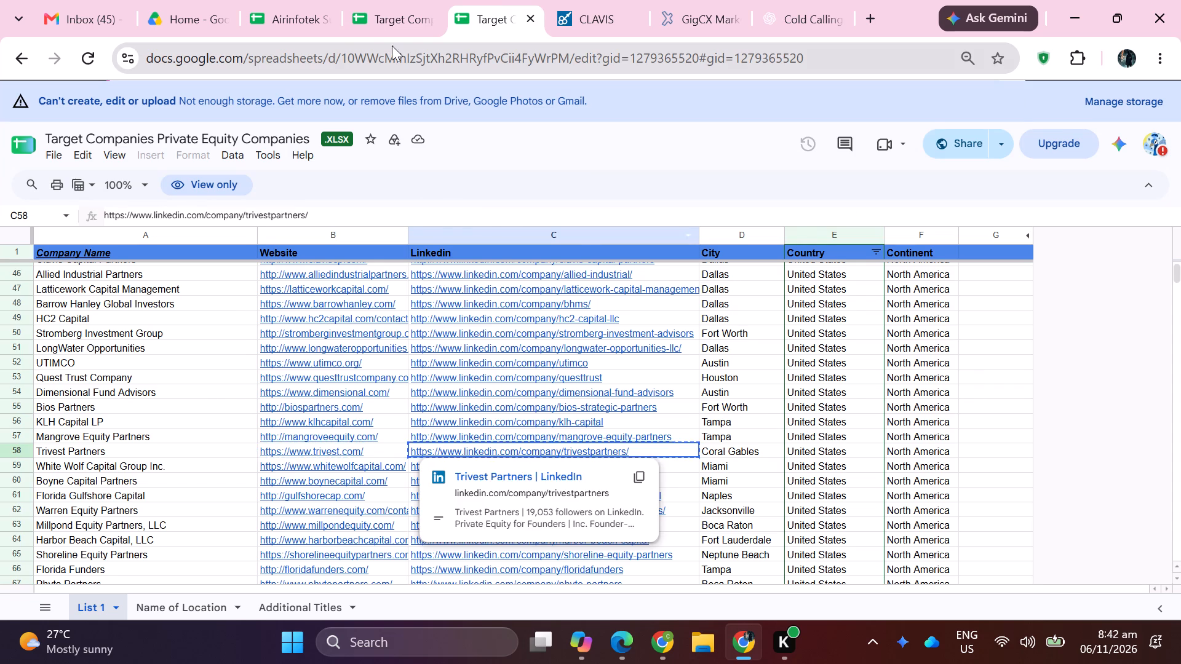
left_click(380, 4)
left_click(456, 439)
key("ctrl+v")
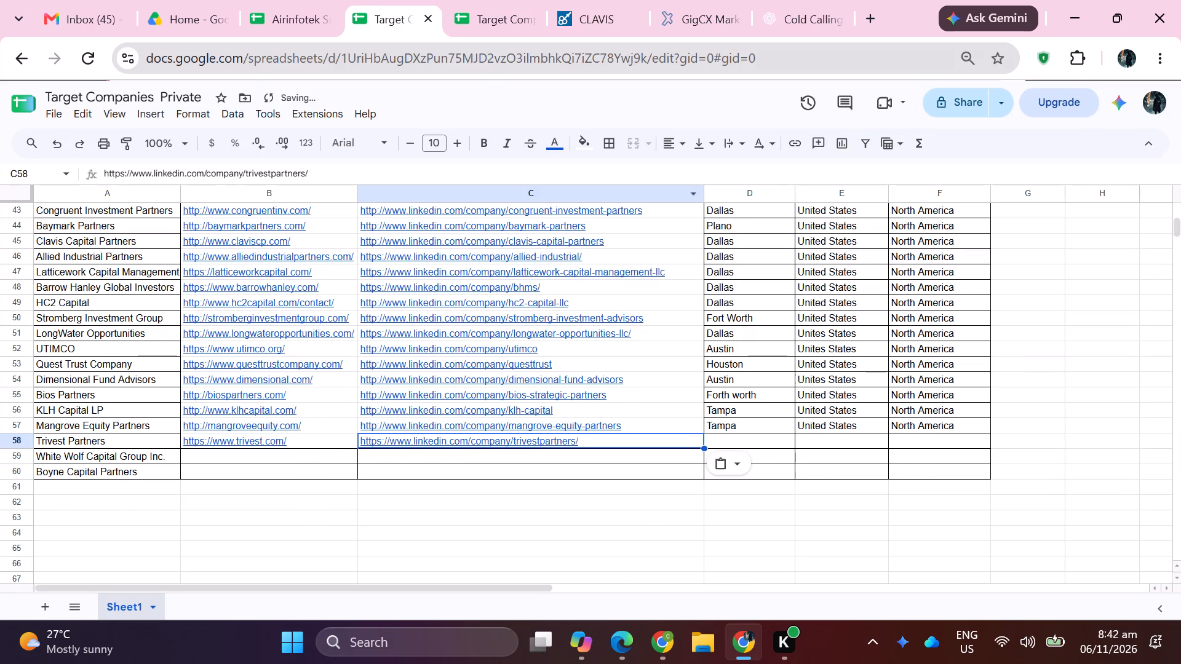
Complete Trivest Partners' row with Coral Gables in D58, Unites Stats in E58 and North America in F58.
left_click(461, 0)
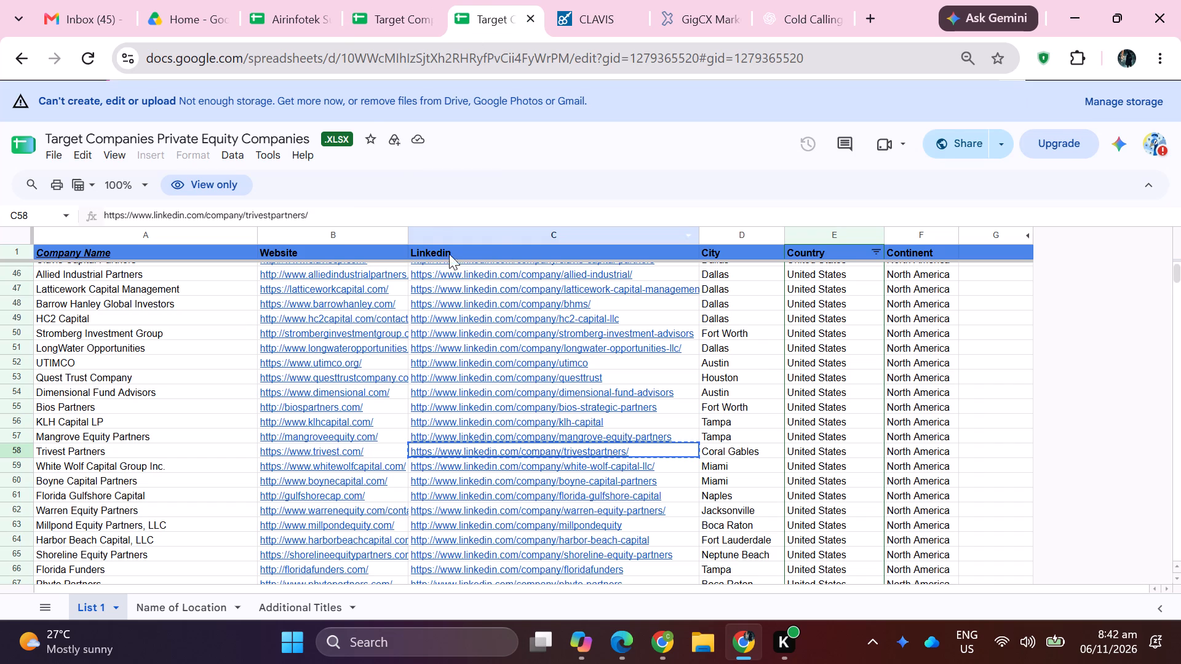
left_click(376, 0)
left_click(744, 441)
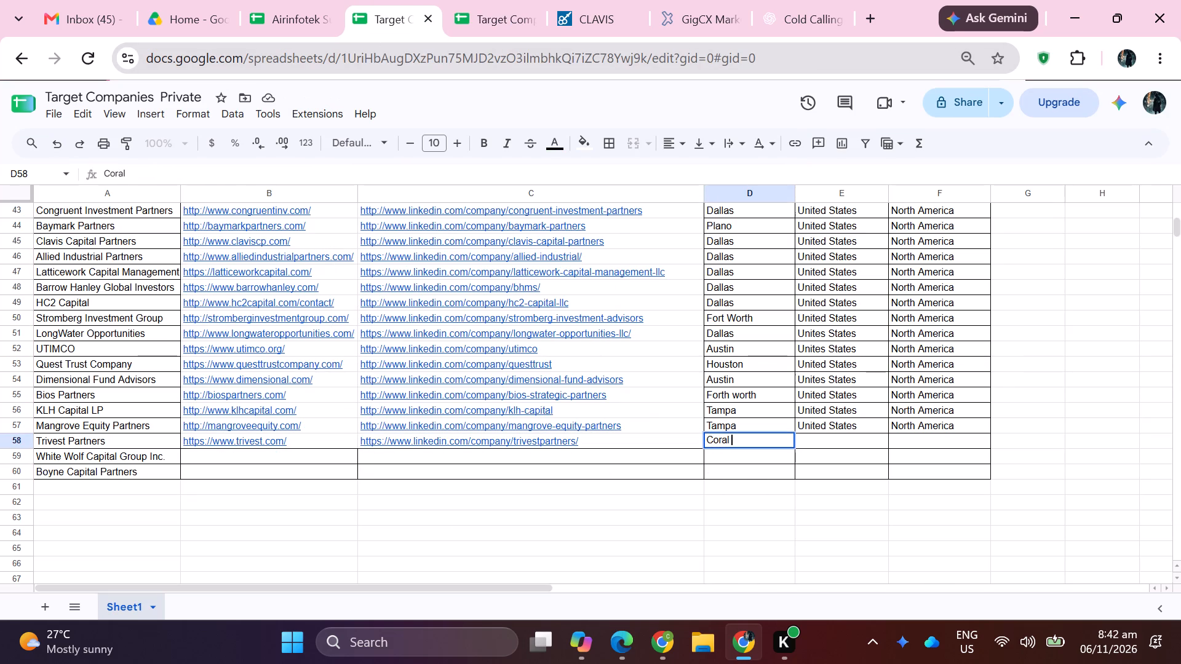
key("Tab")
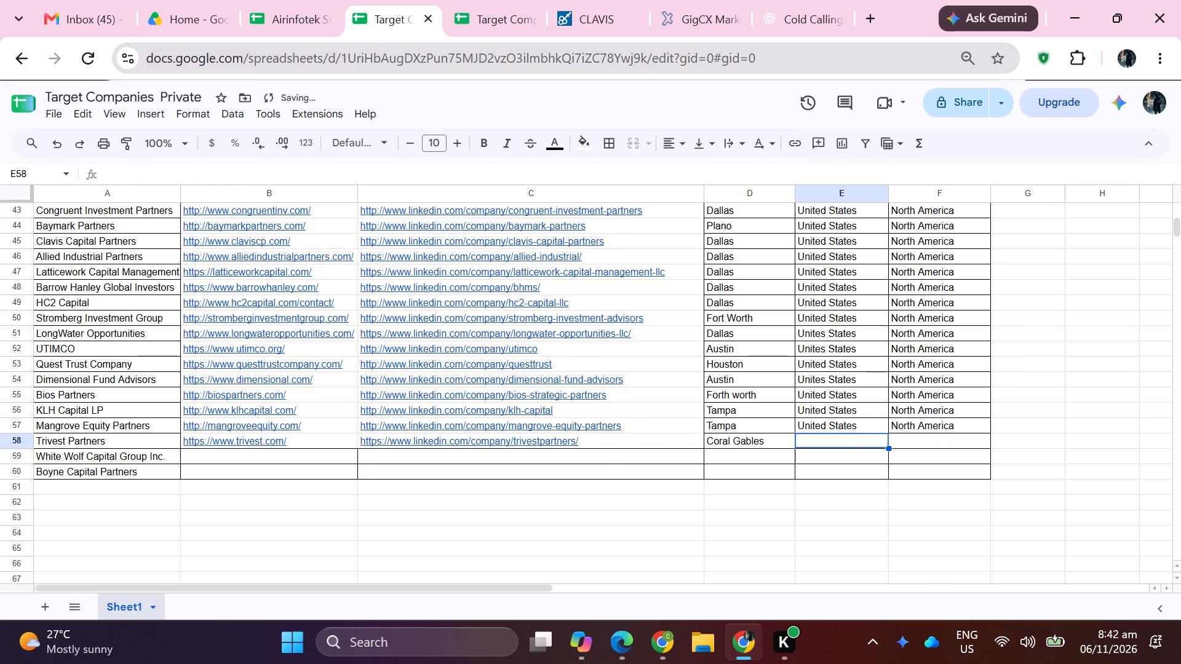
key("BackSpace")
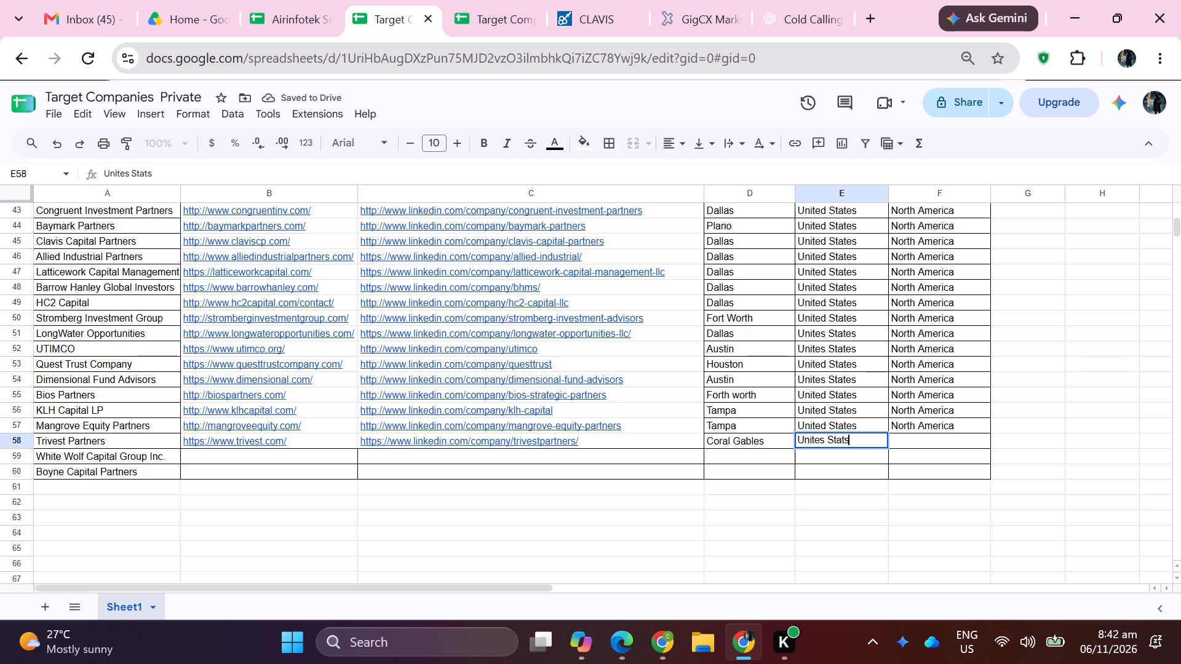
key("Tab")
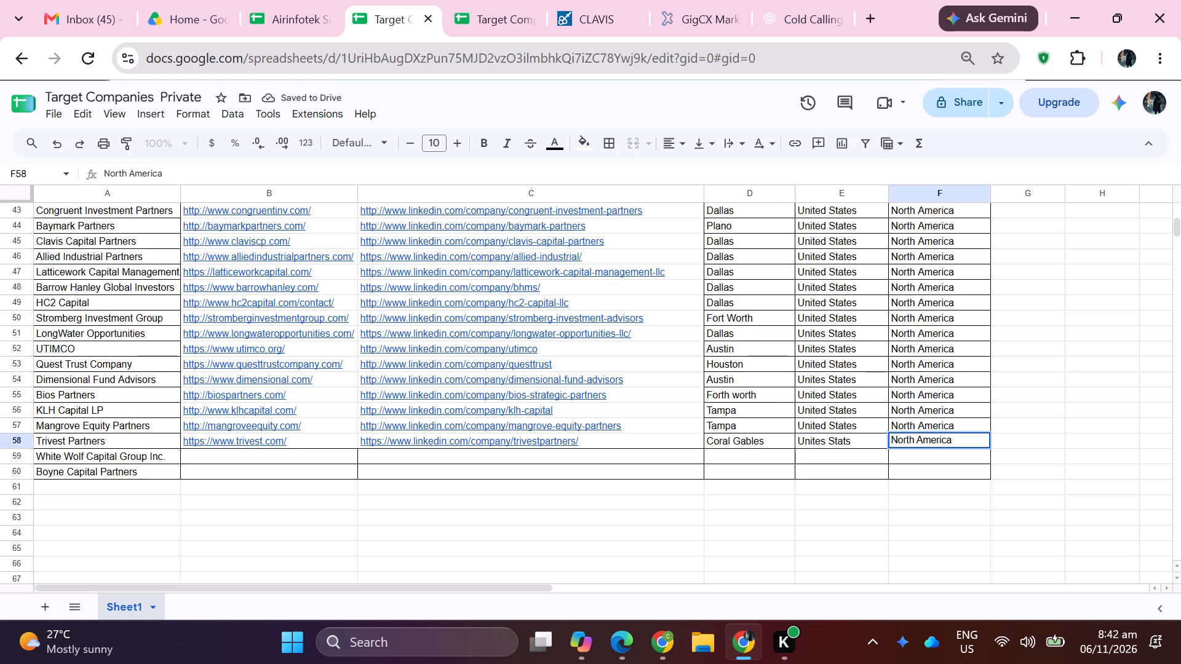
Copy White Wolf Capital Group Inc.'s website and LinkedIn links from the source list into B59 and C59 of Target Companies Private.
left_click(496, 0)
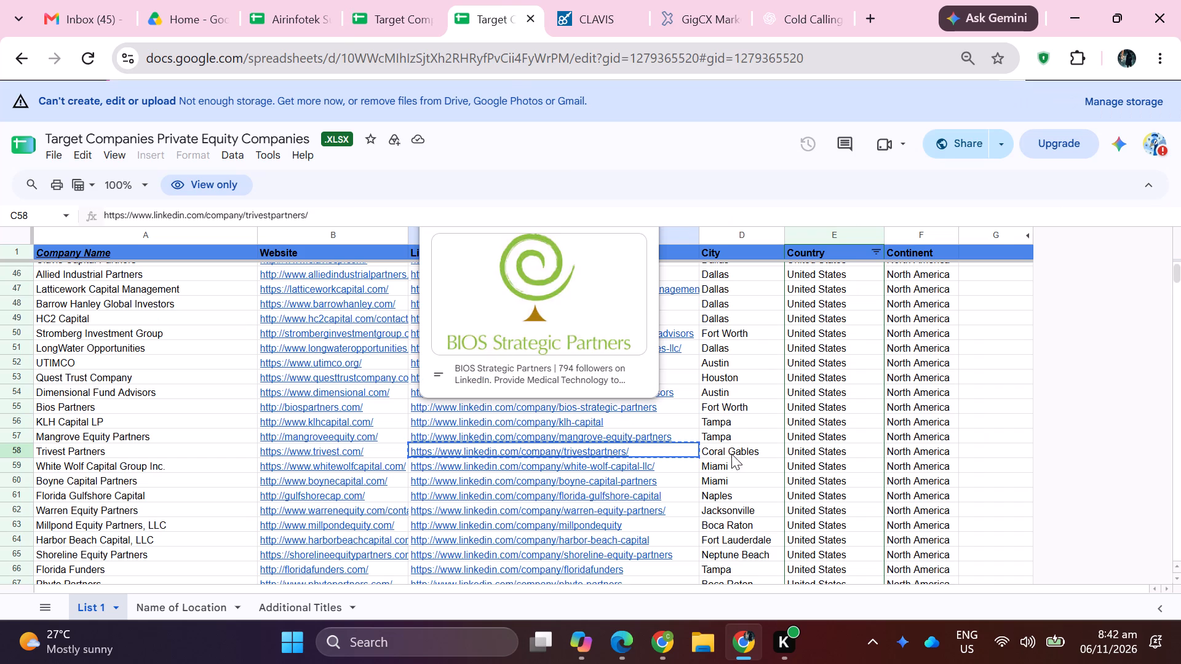
left_click(373, 468)
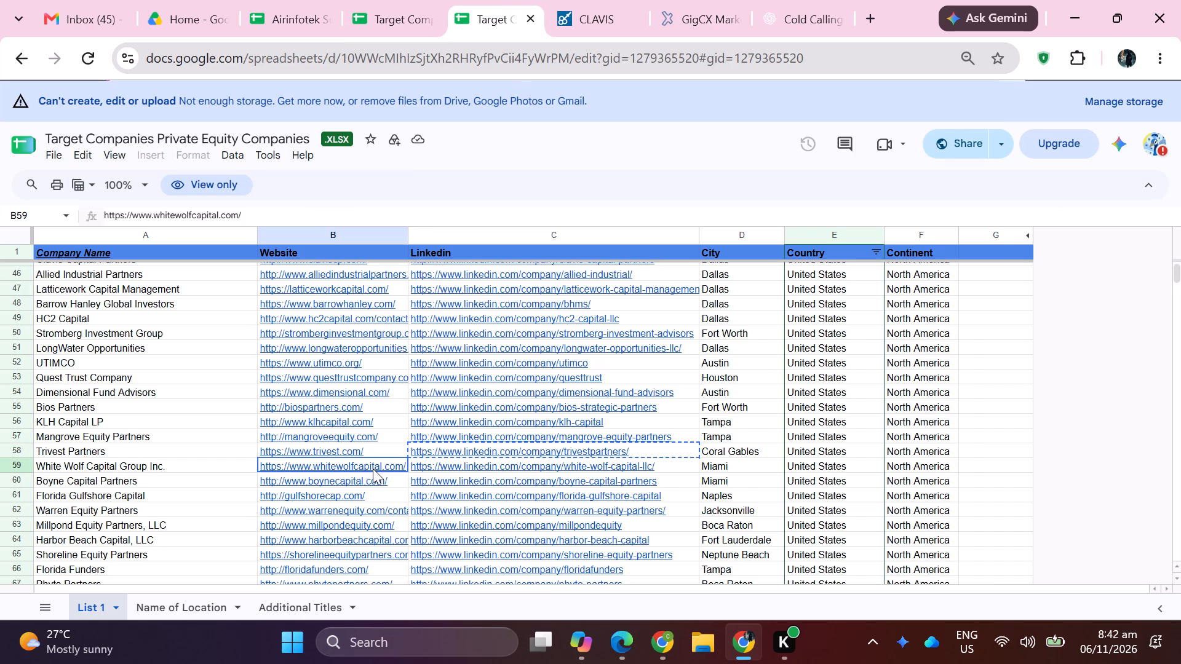
key("ctrl+c")
left_click(389, 0)
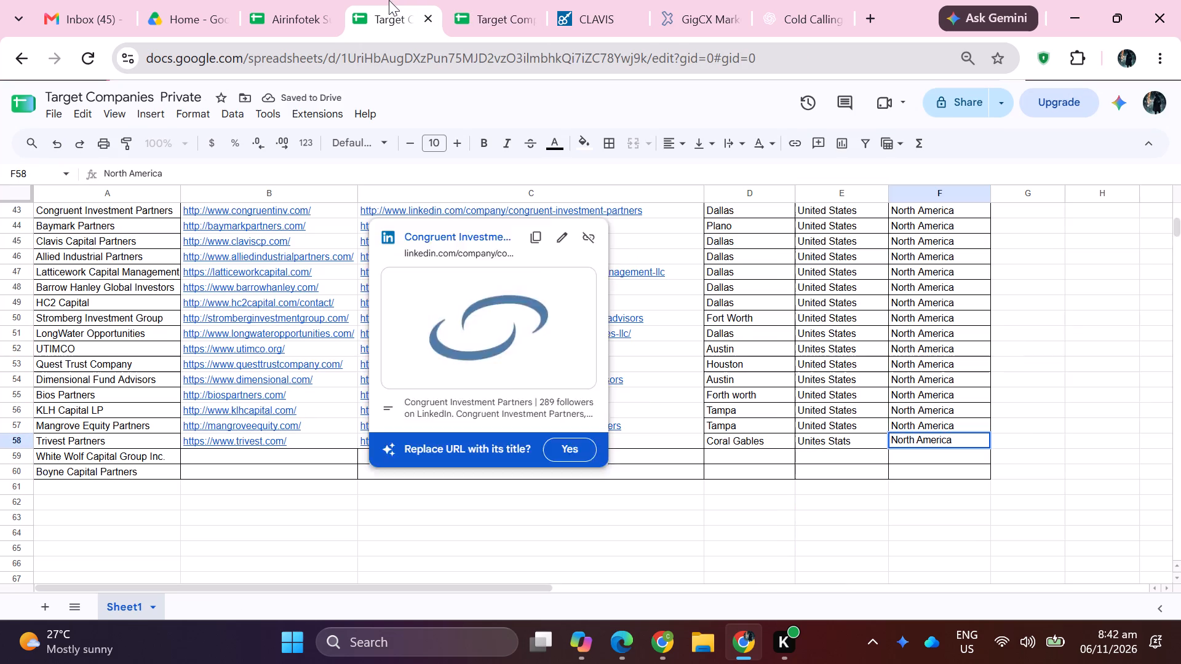
left_click(295, 452)
key("ctrl+v")
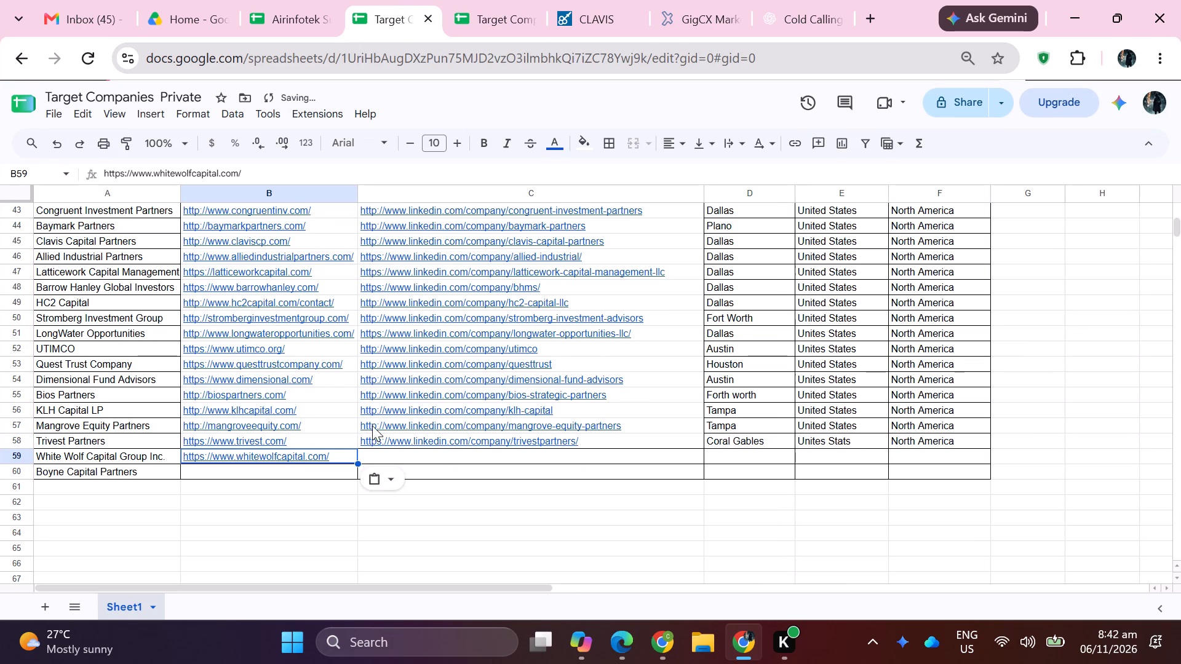
left_click(471, 0)
left_click(516, 471)
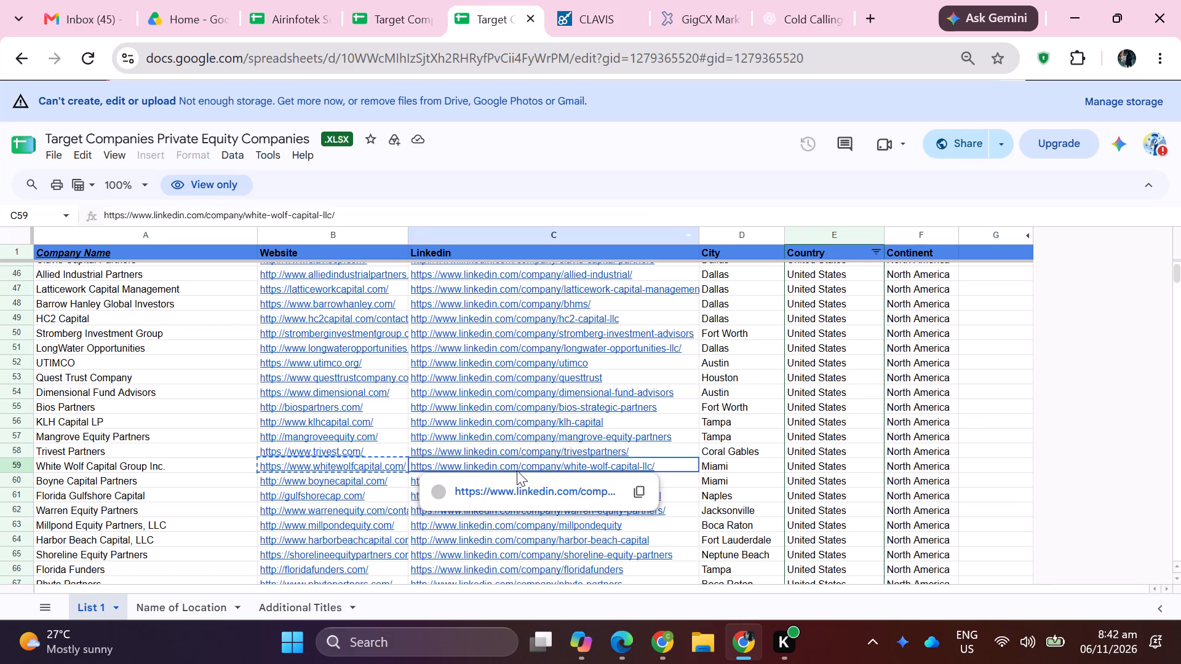
key("ctrl+c")
left_click(372, 0)
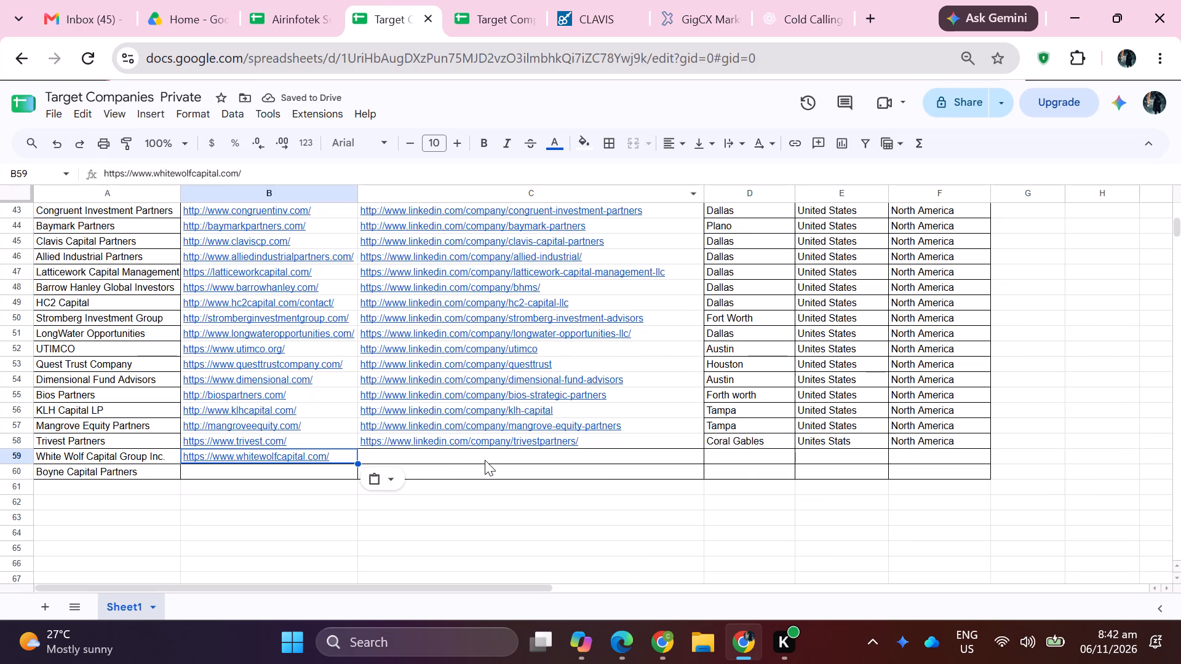
left_click(485, 460)
key("ctrl+v")
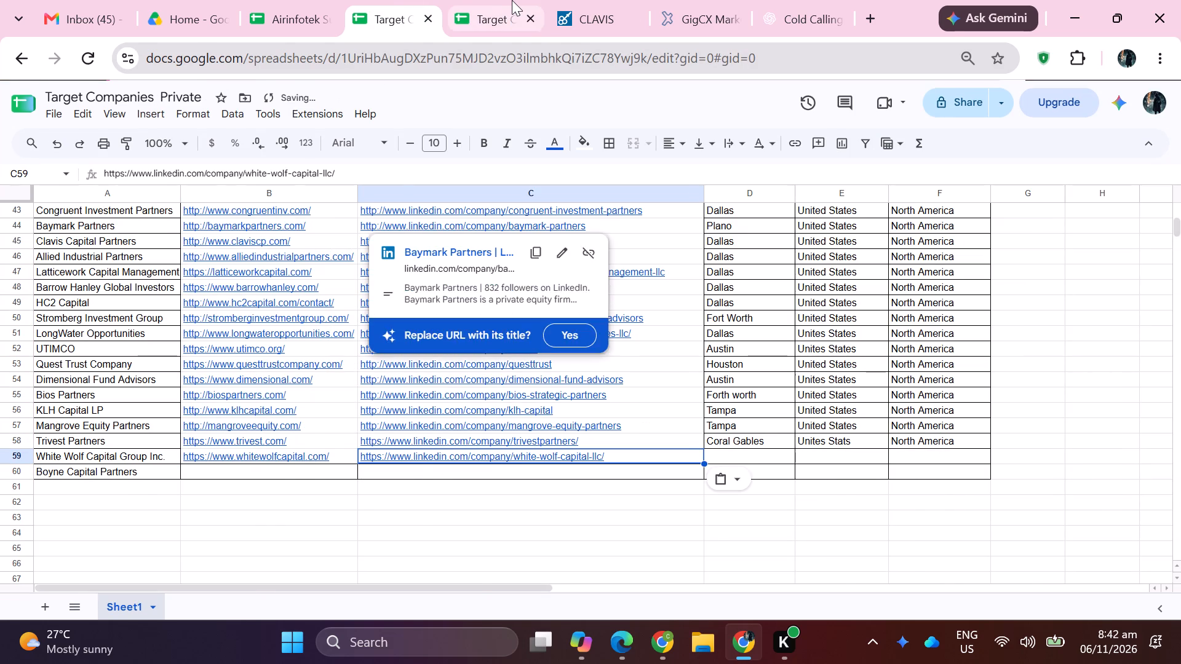
Enter Miami in D59 and Unites States in E59 for White Wolf Capital Group Inc.
left_click(511, 1)
left_click(365, 0)
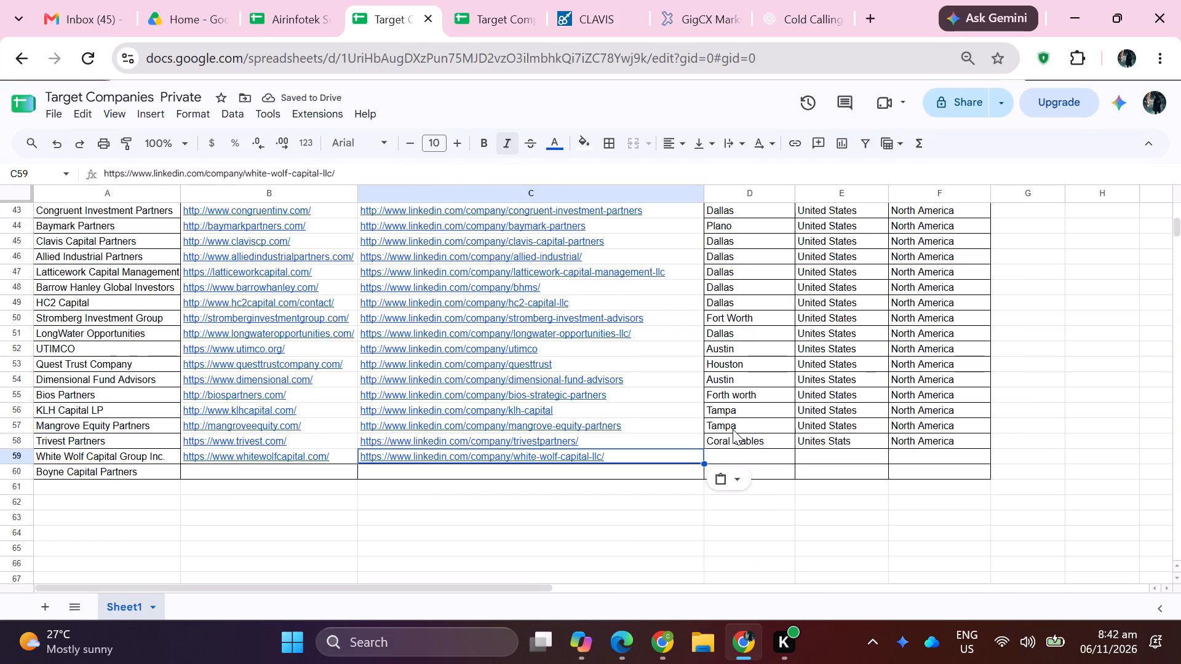
left_click(746, 449)
left_click(746, 453)
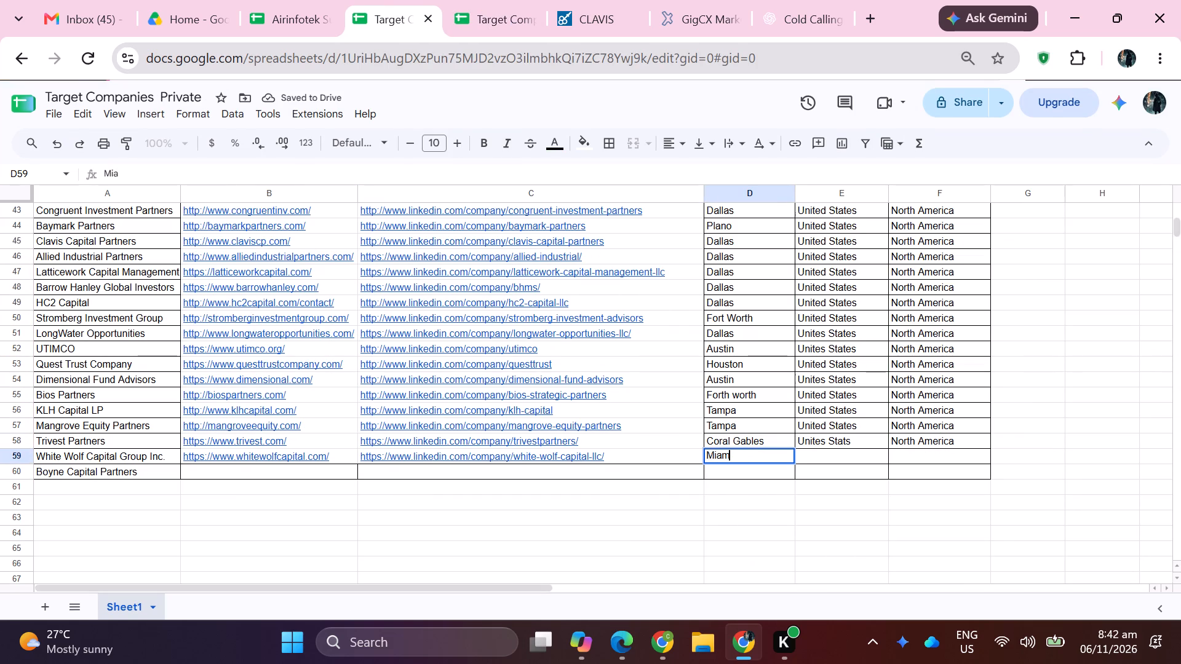
key("Tab")
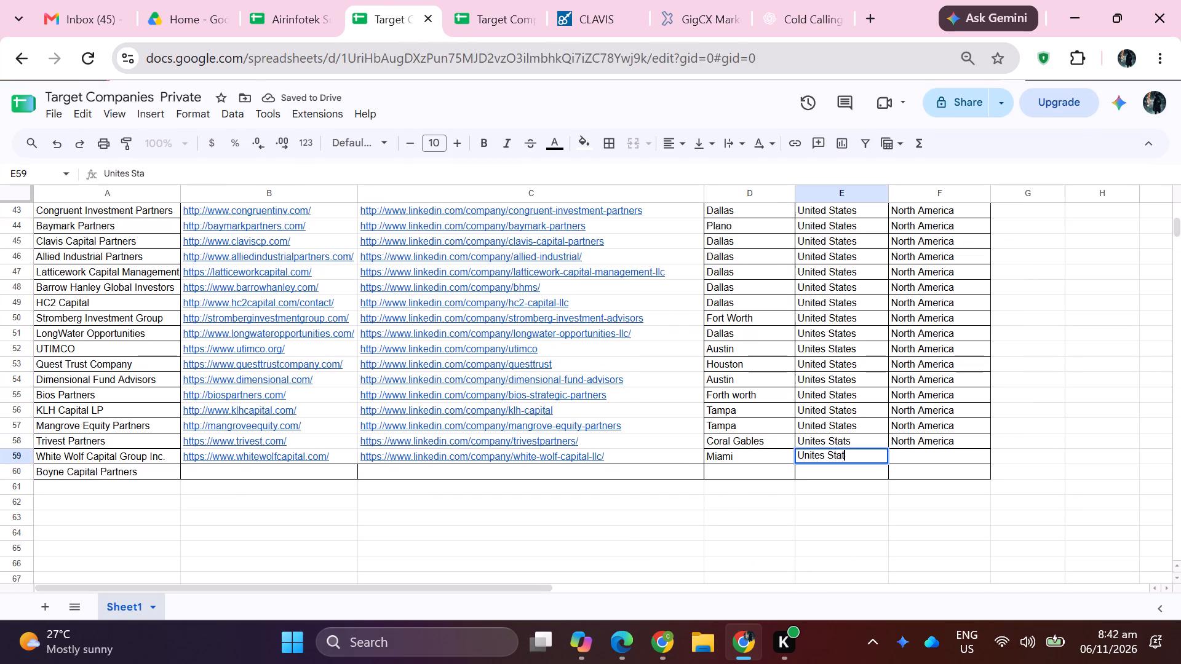
Correct Trivest Partners' country in E58 to United States.
left_click(840, 438)
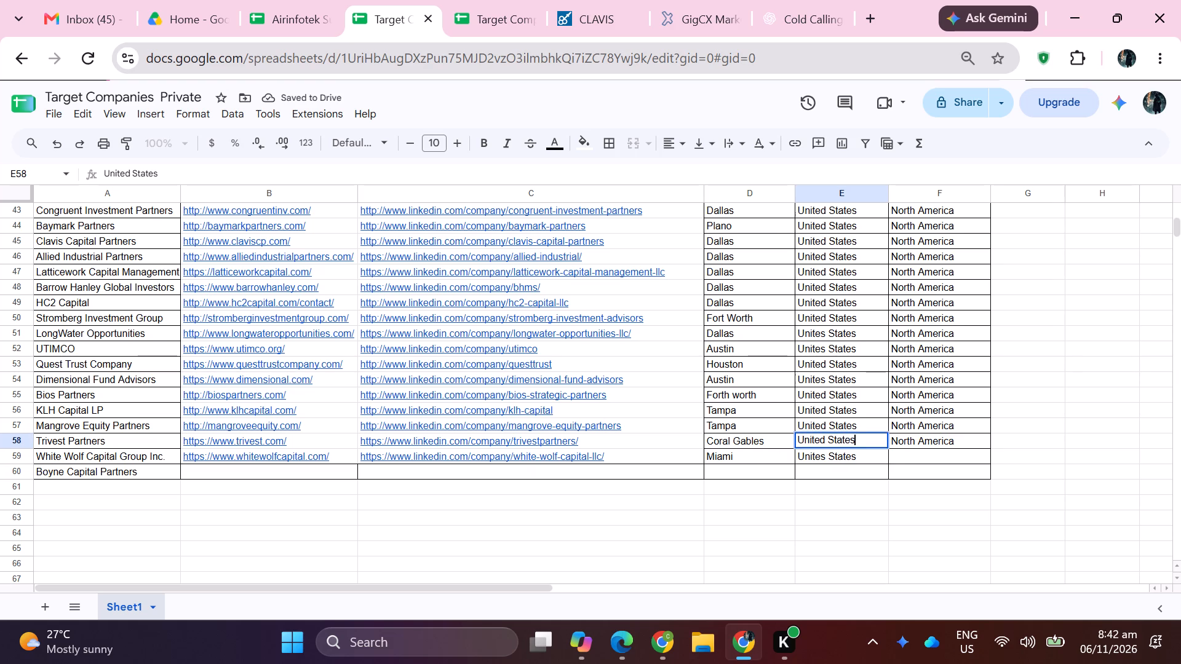
Enter North America in F59 as White Wolf Capital Group Inc.'s continent.
left_click(904, 460)
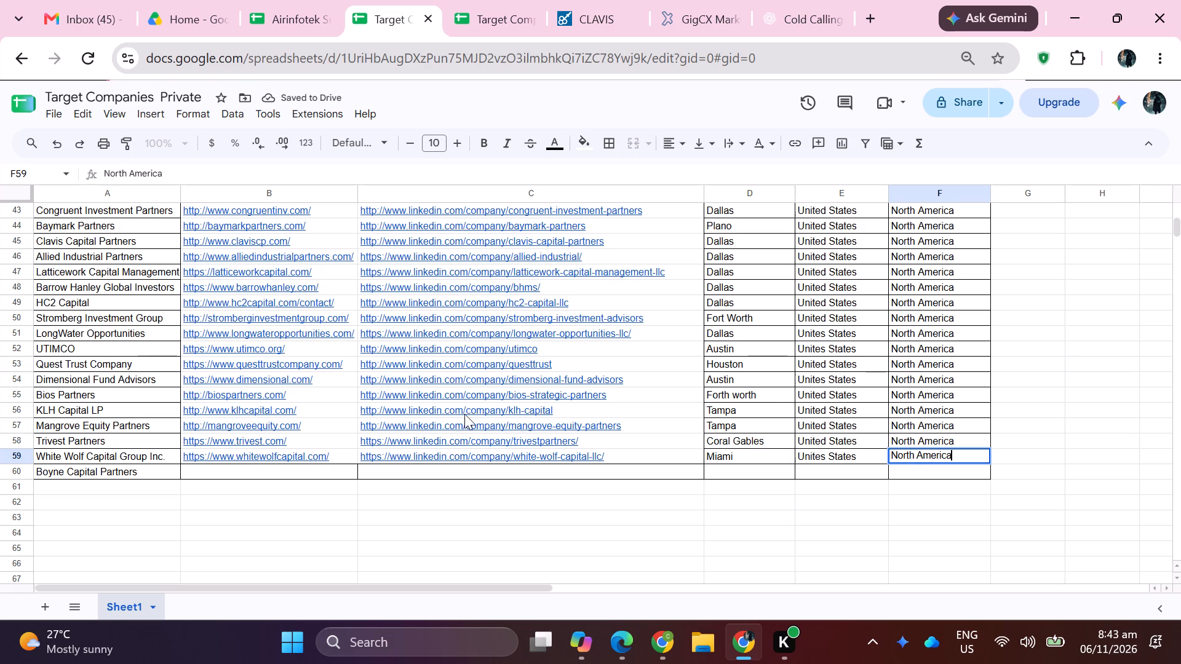
Copy Boyne Capital Partners' website and LinkedIn links from the source list into B60 and C60 of Target Companies Private.
left_click(471, 0)
left_click(354, 476)
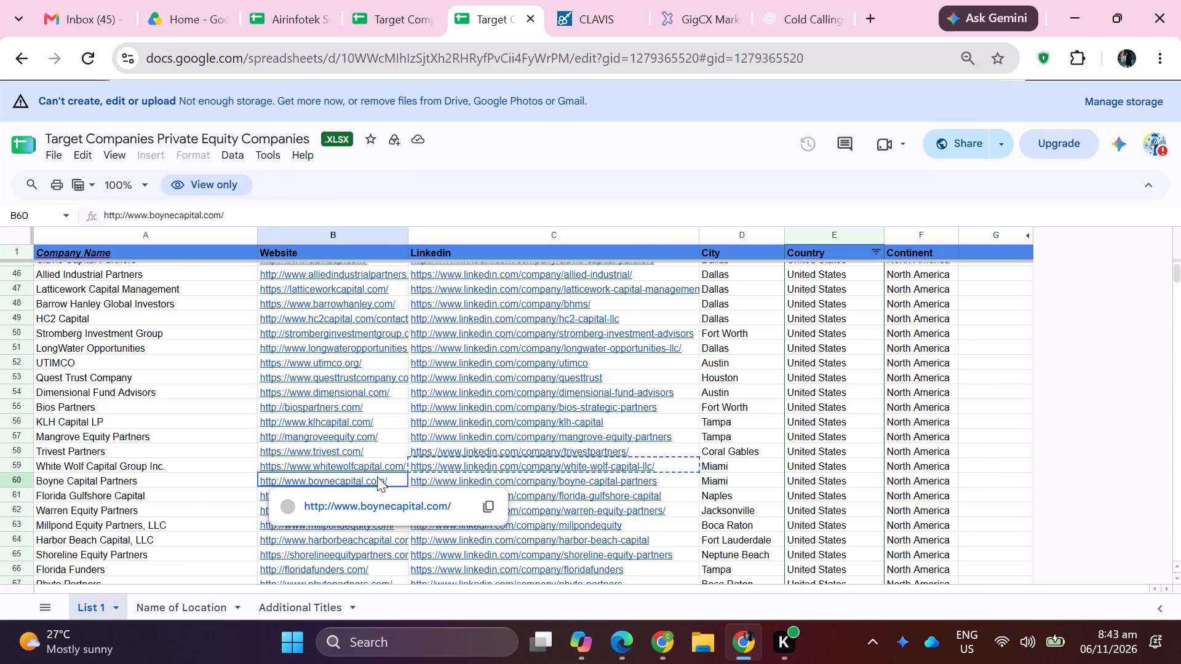
key("ctrl+c")
left_click(391, 0)
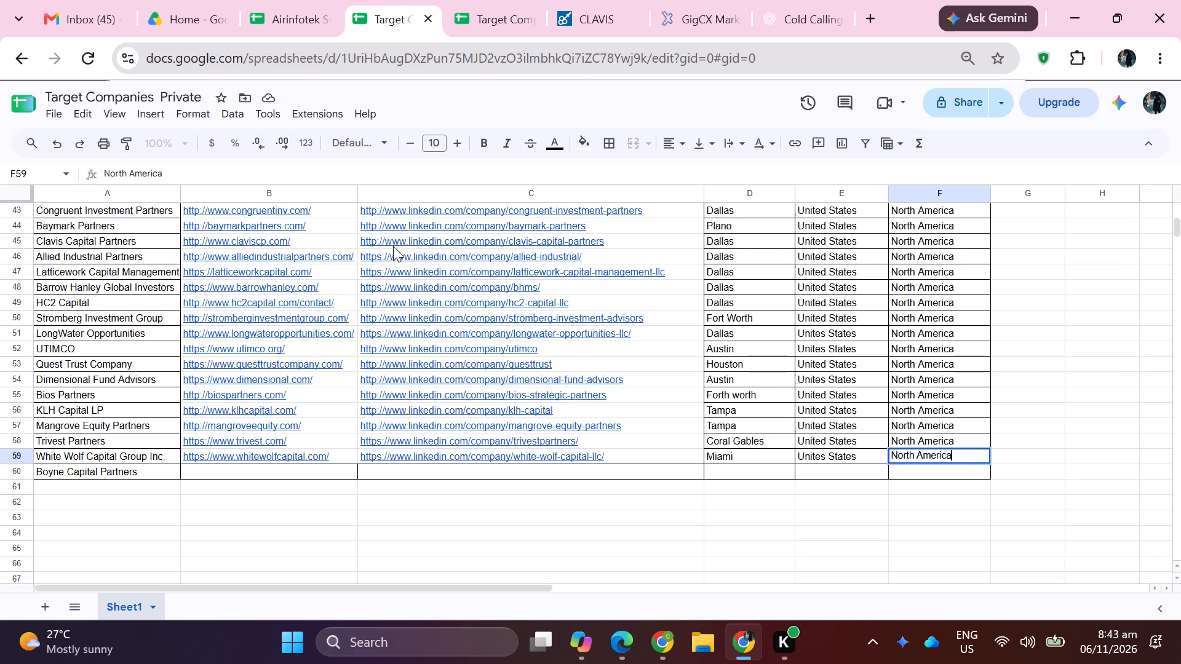
left_click(253, 470)
key("ctrl+v")
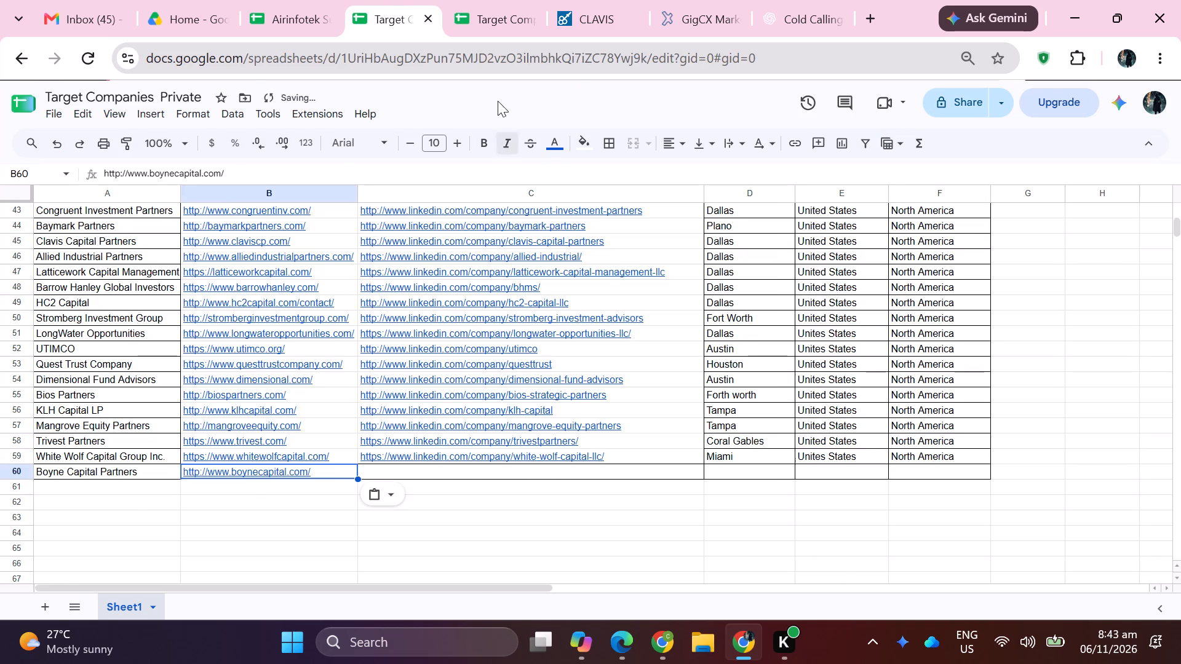
left_click(488, 14)
left_click(454, 480)
key("ctrl+c")
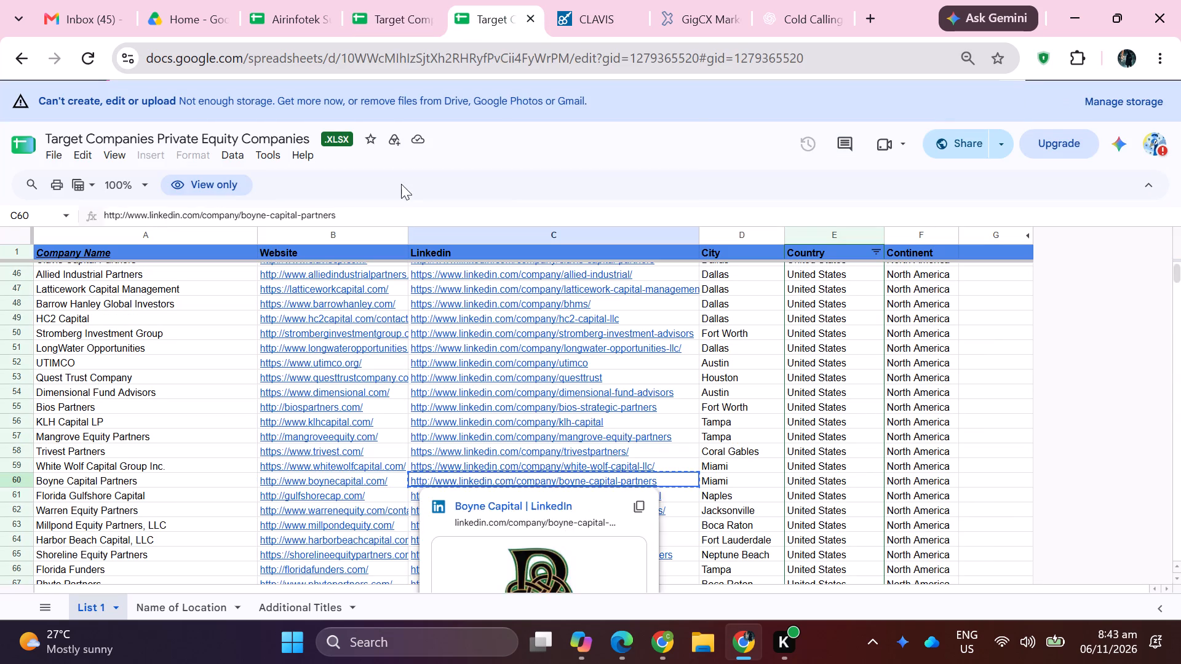
left_click(388, 0)
left_click(483, 473)
key("ctrl+v")
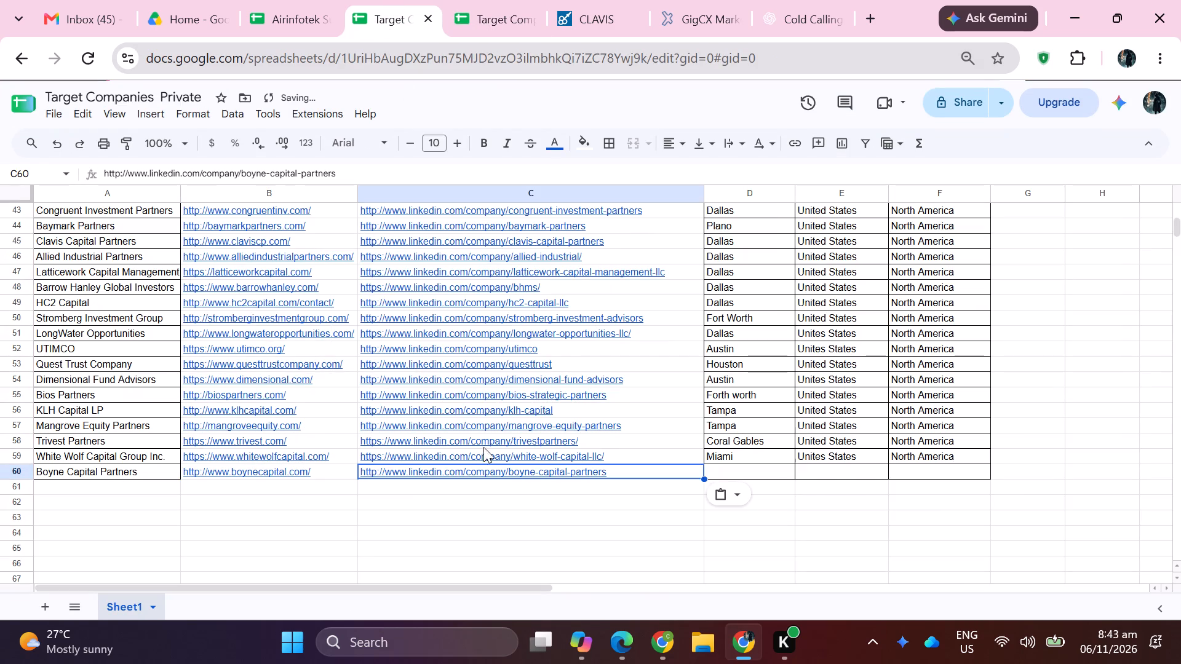
Complete Boyne Capital Partners' row with Miami in D60, Unites States in E60 and North America in F60.
left_click(477, 0)
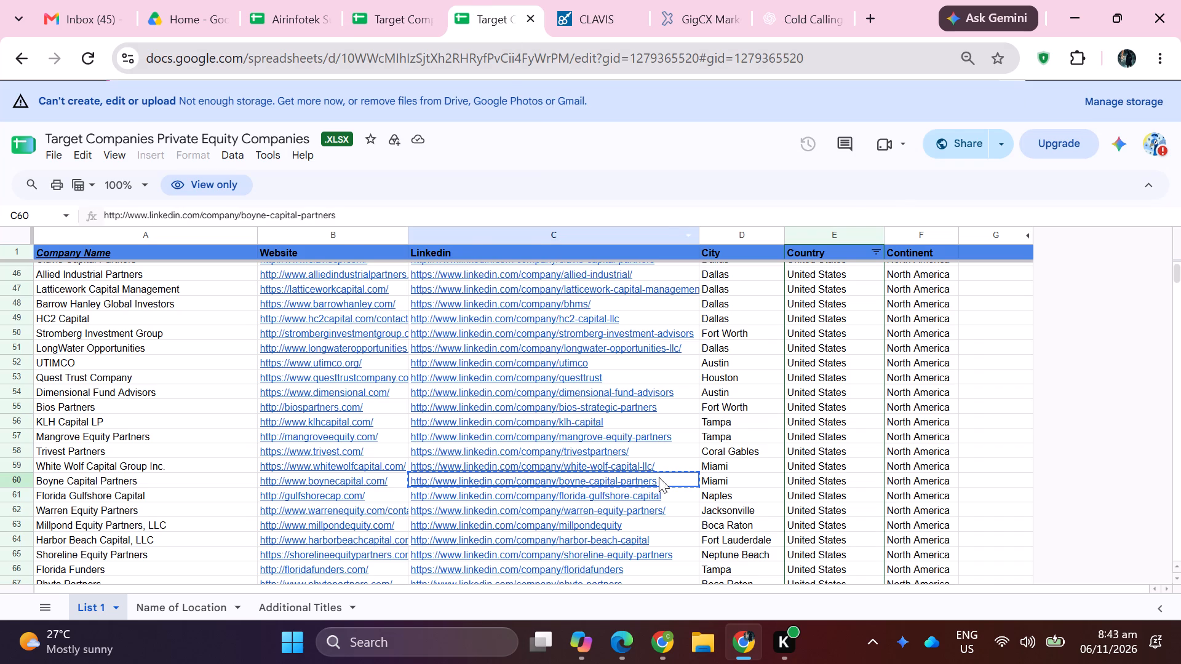
left_click(597, 0)
left_click(487, 0)
left_click(429, 0)
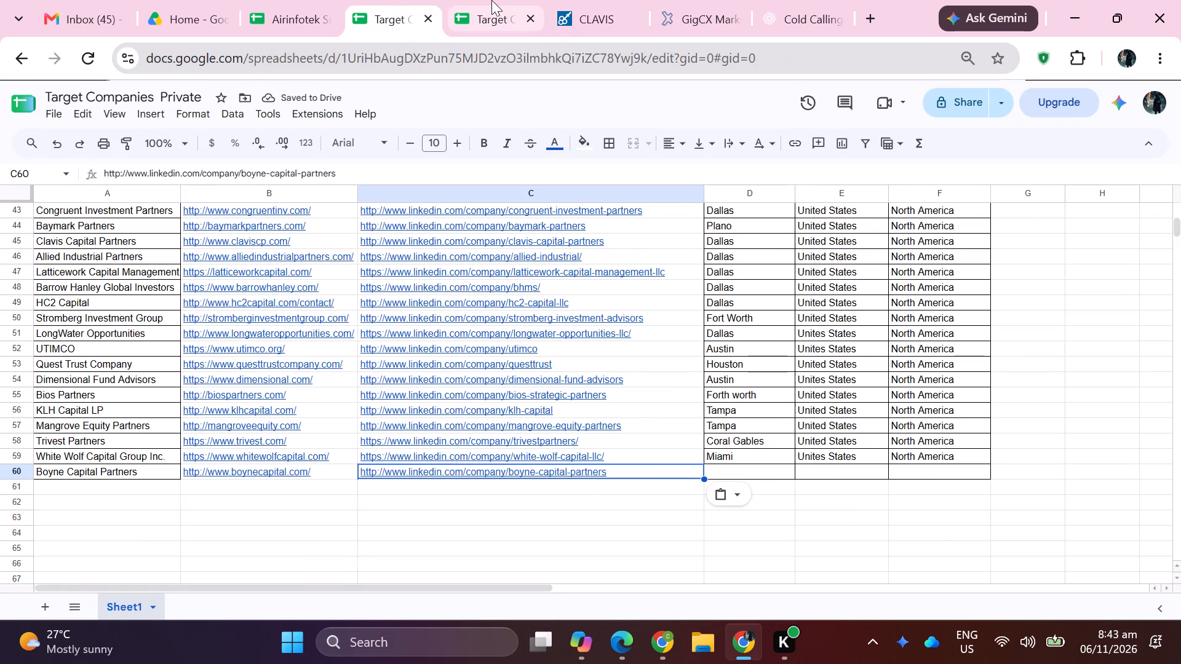
left_click(496, 0)
left_click(399, 0)
left_click(507, 0)
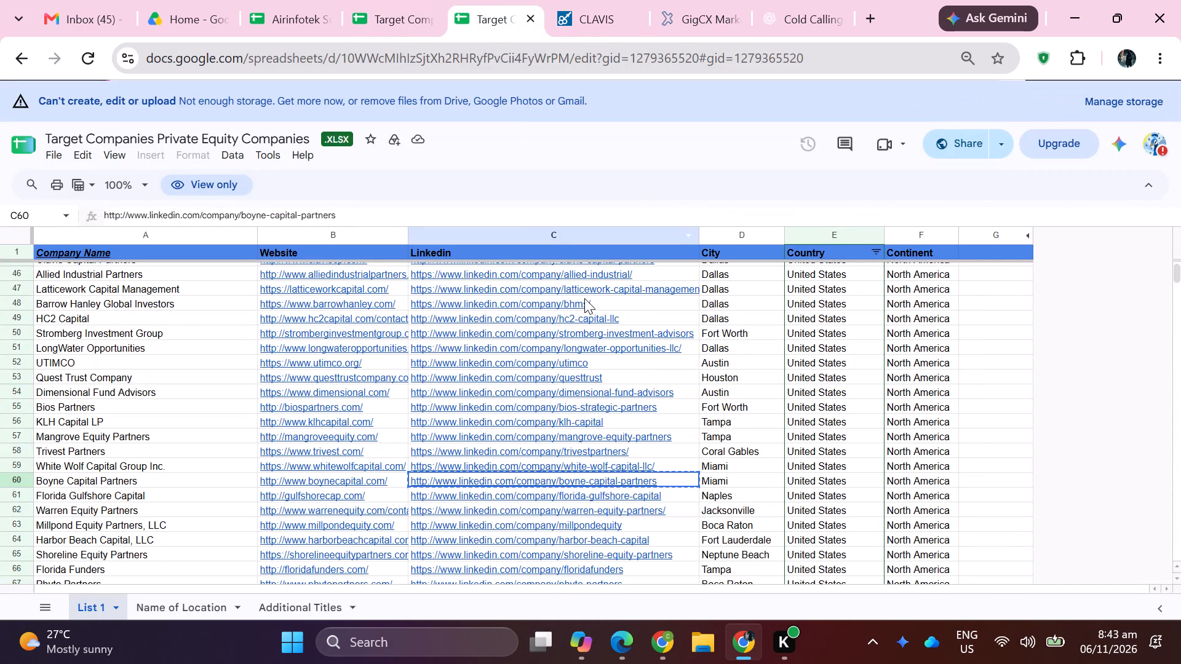
left_click(409, 0)
left_click(763, 472)
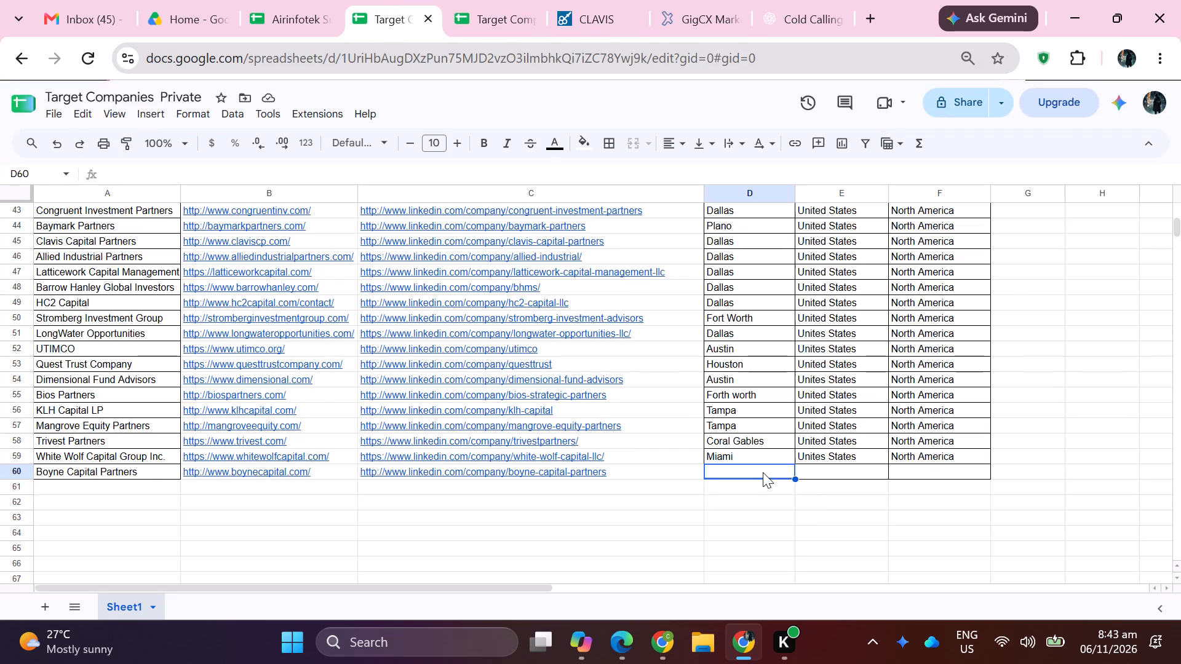
key("Tab")
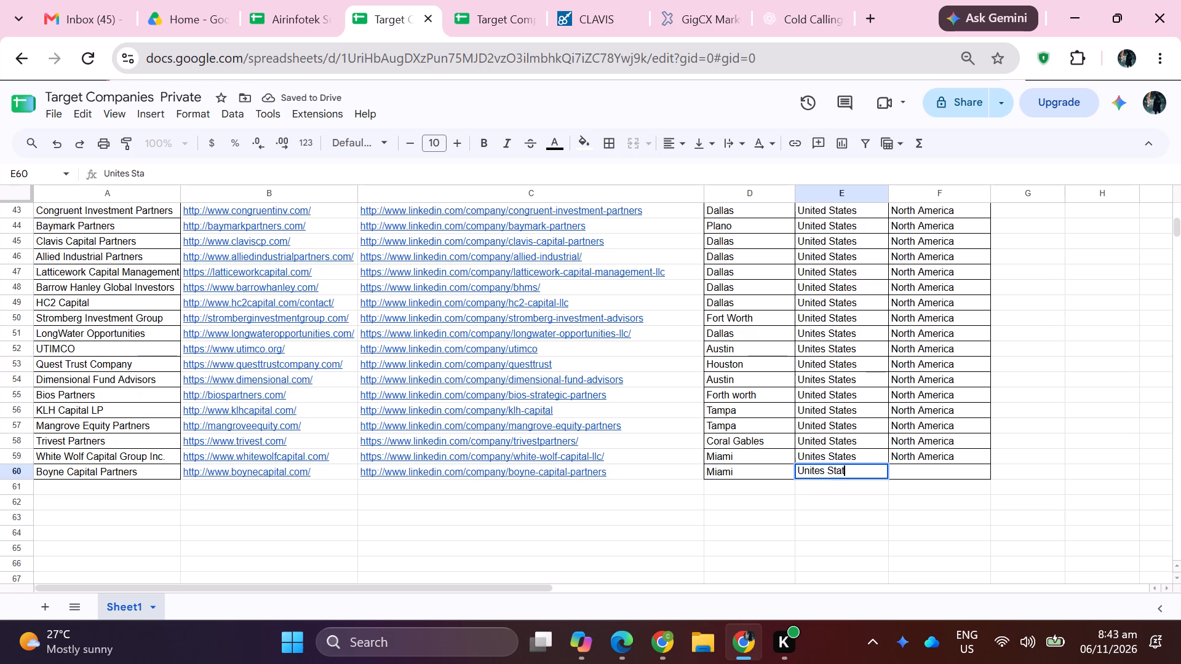
key("Tab")
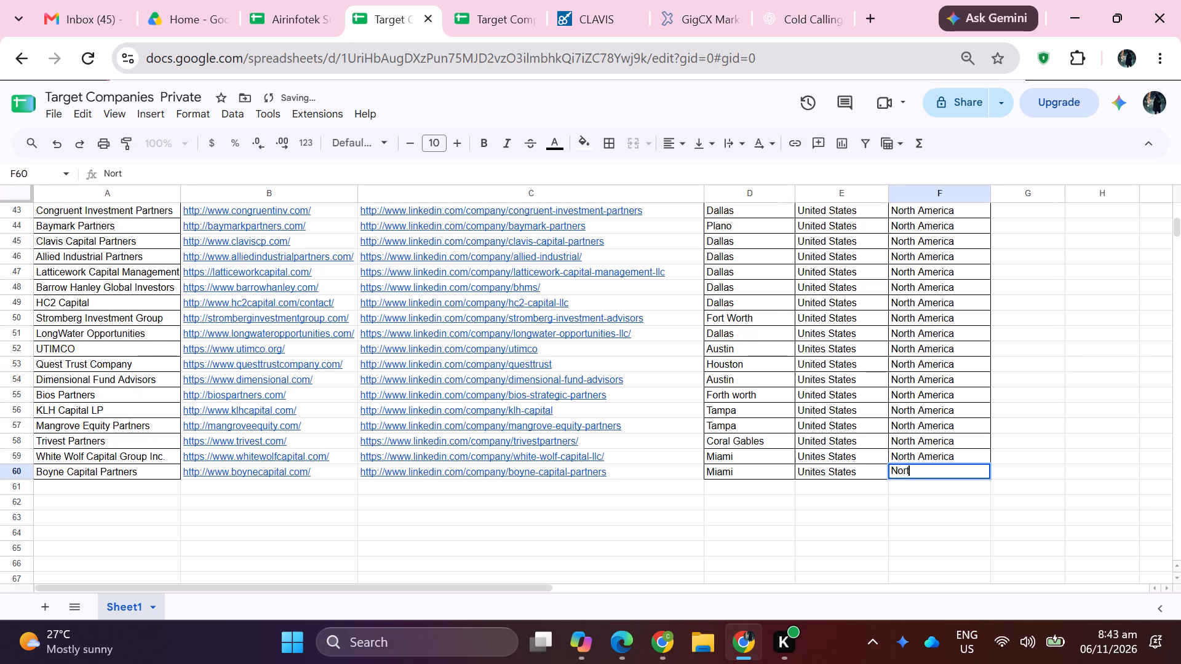
key("BackSpace")
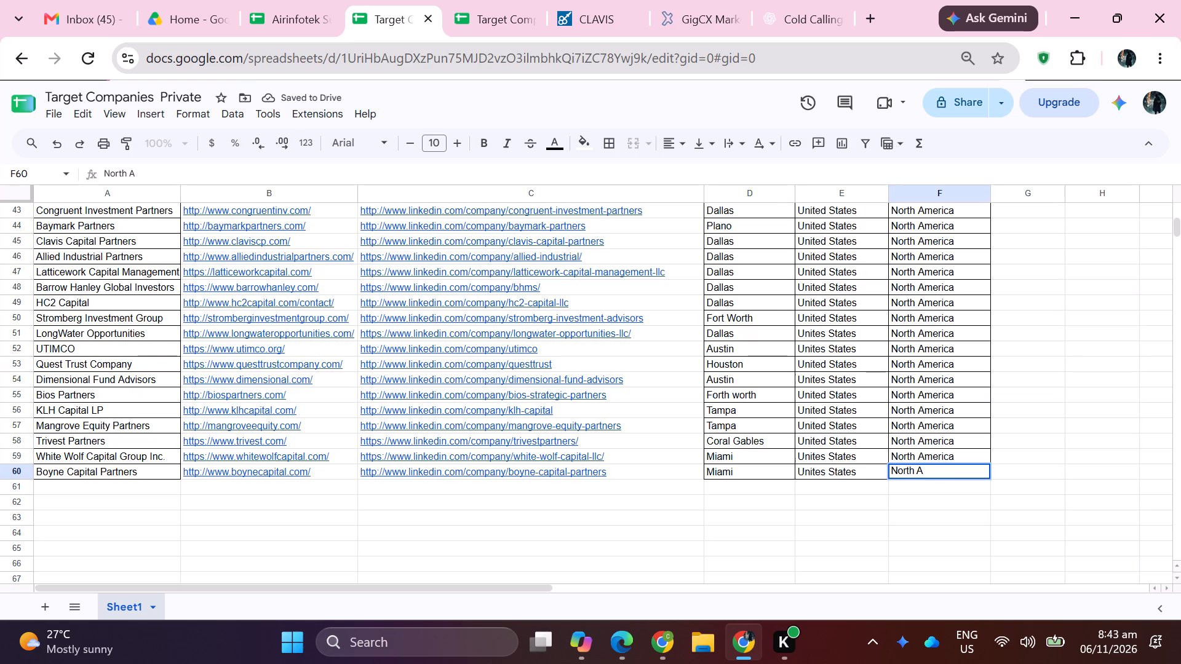
type("mero")
key("BackSpace")
key("BackSpace")
type("ica")
key("BackSpace")
key("BackSpace")
key("BackSpace")
type("rica")
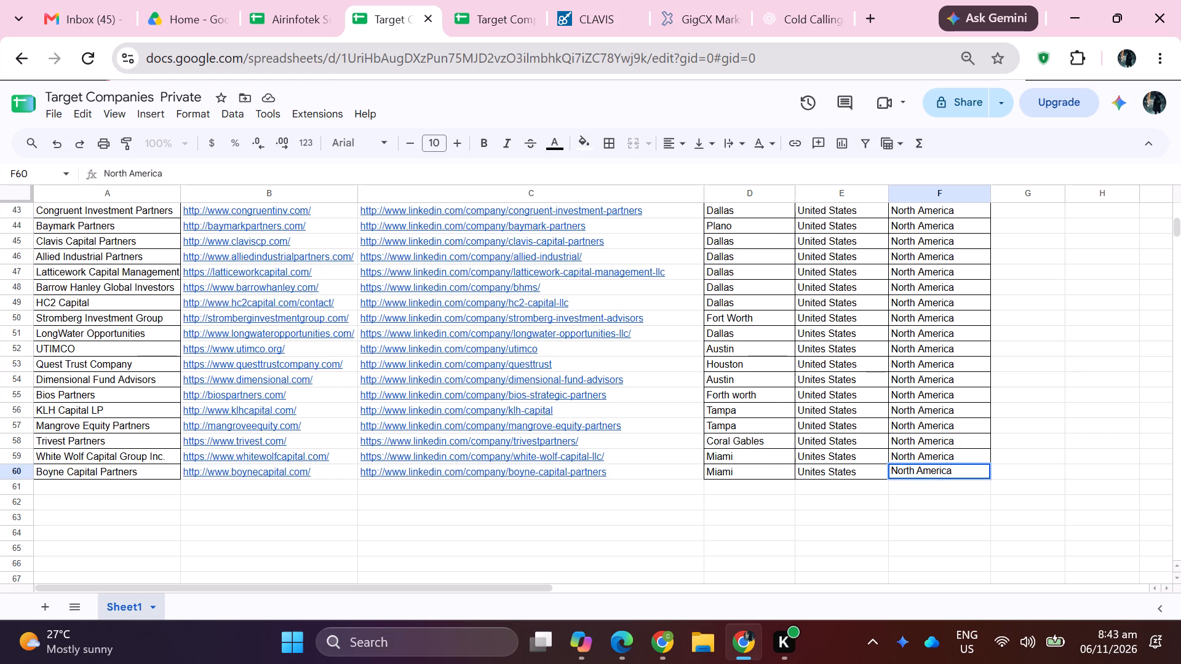
Fill the completed rows A41:F60, from Crestline Investors Inc to Boyne Capital Partners, with bright green.
scroll(423, 410, "up", 2)
scroll(423, 410, "down", 1)
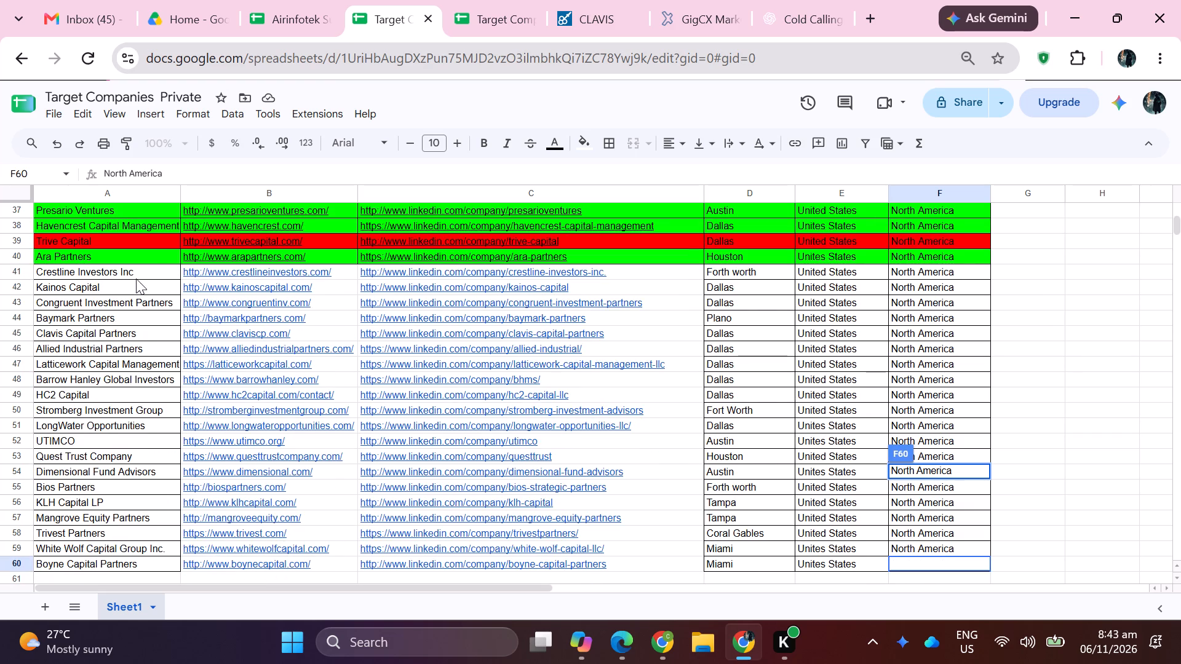
left_click_drag(129, 278, 900, 571)
scroll(897, 571, "down", 1)
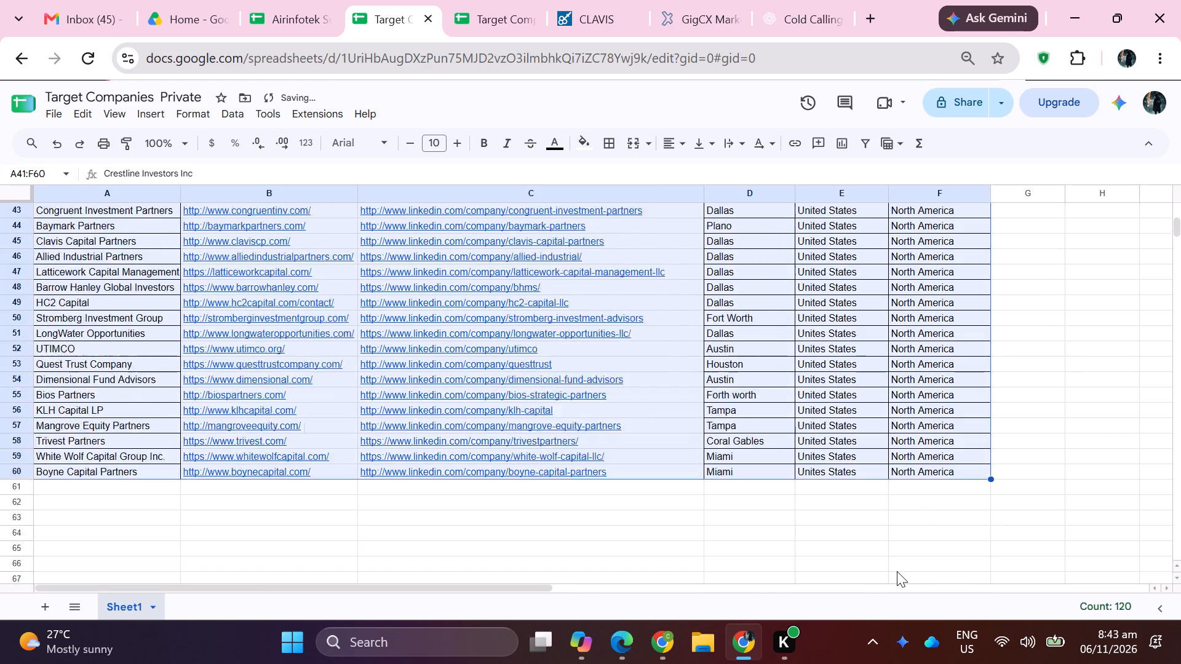
scroll(897, 571, "down", 1)
left_click(594, 135)
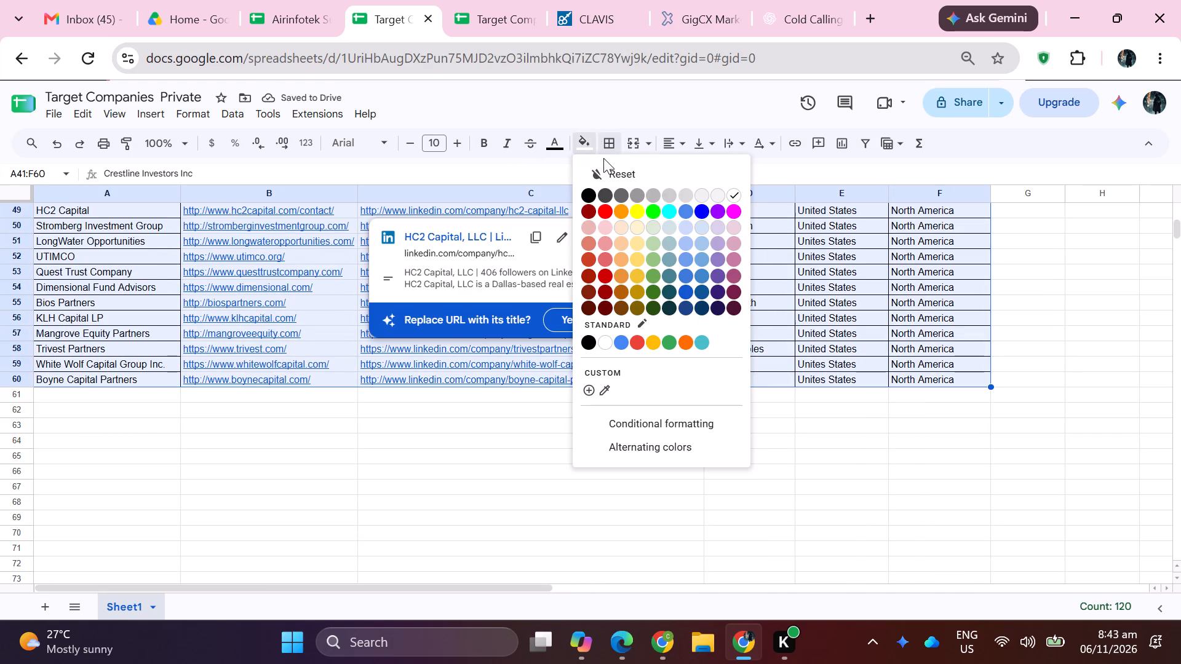
left_click(654, 210)
left_click(447, 431)
scroll(273, 366, "up", 2)
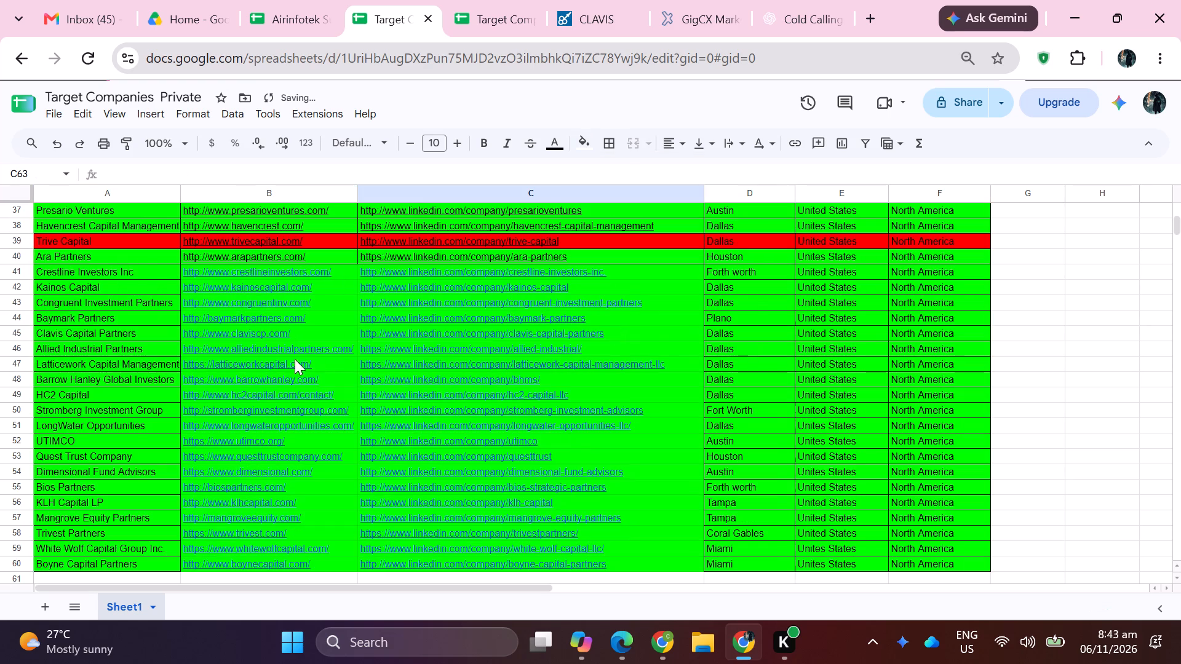
scroll(458, 365, "up", 2)
Copy the company names Florida Gulfshore Capital through Day Hagan Asset Management from the source list's A61:A80 into A61:A80 of Target Companies Private.
scroll(539, 397, "down", 3)
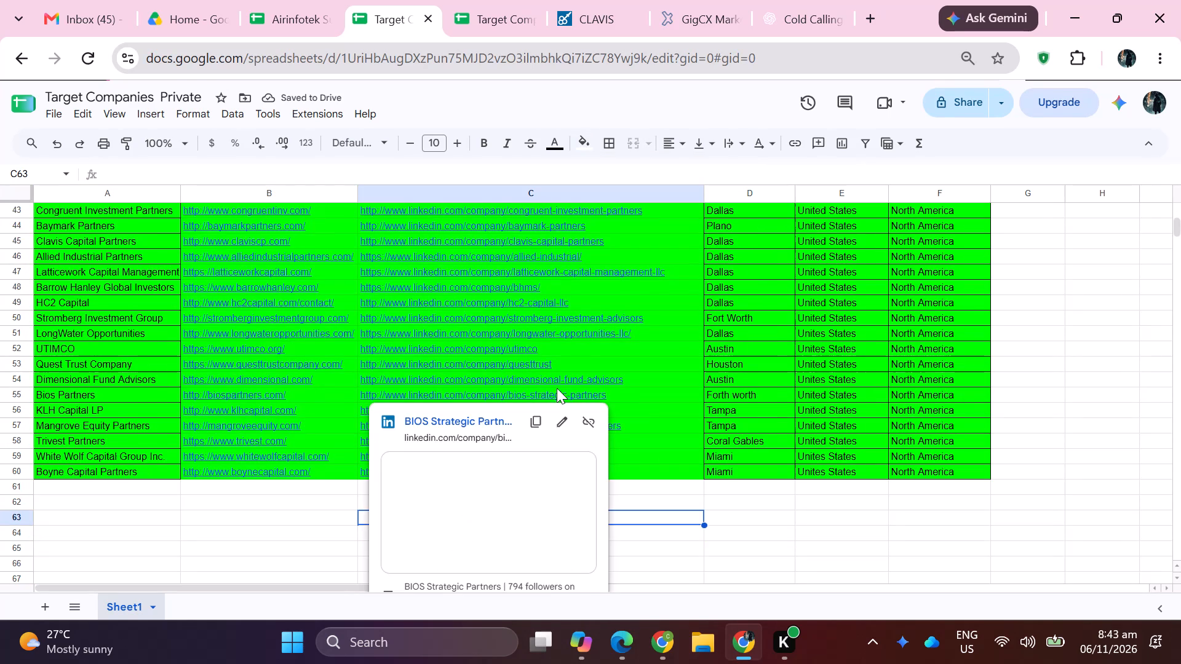
scroll(535, 293, "down", 1)
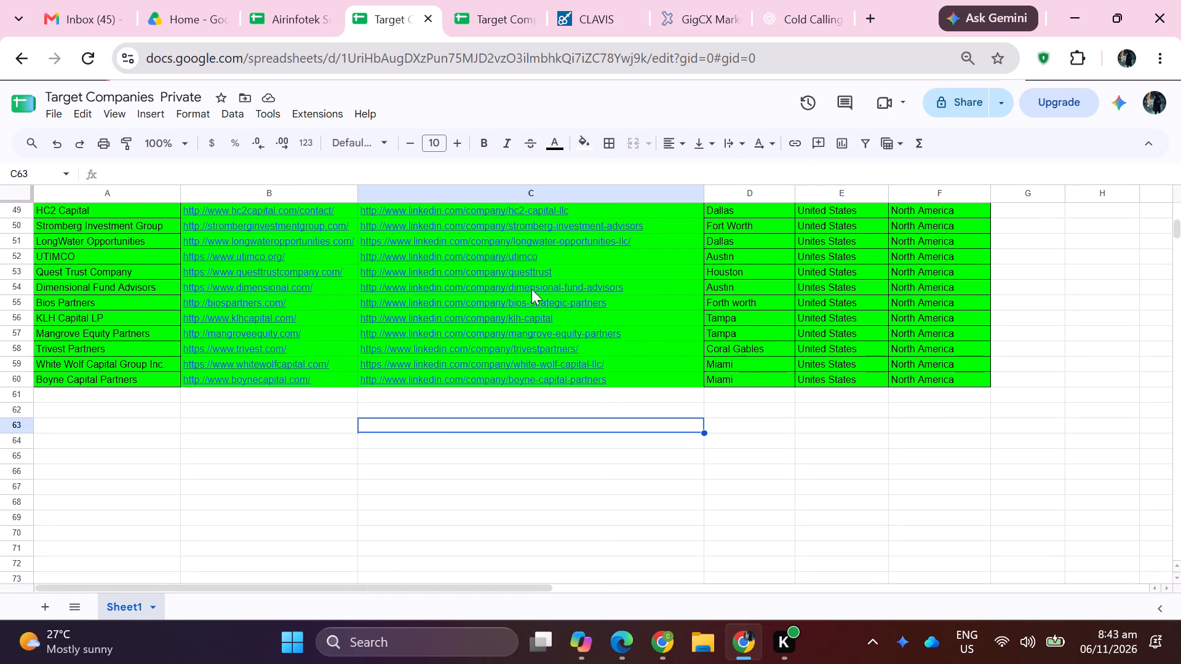
left_click(499, 8)
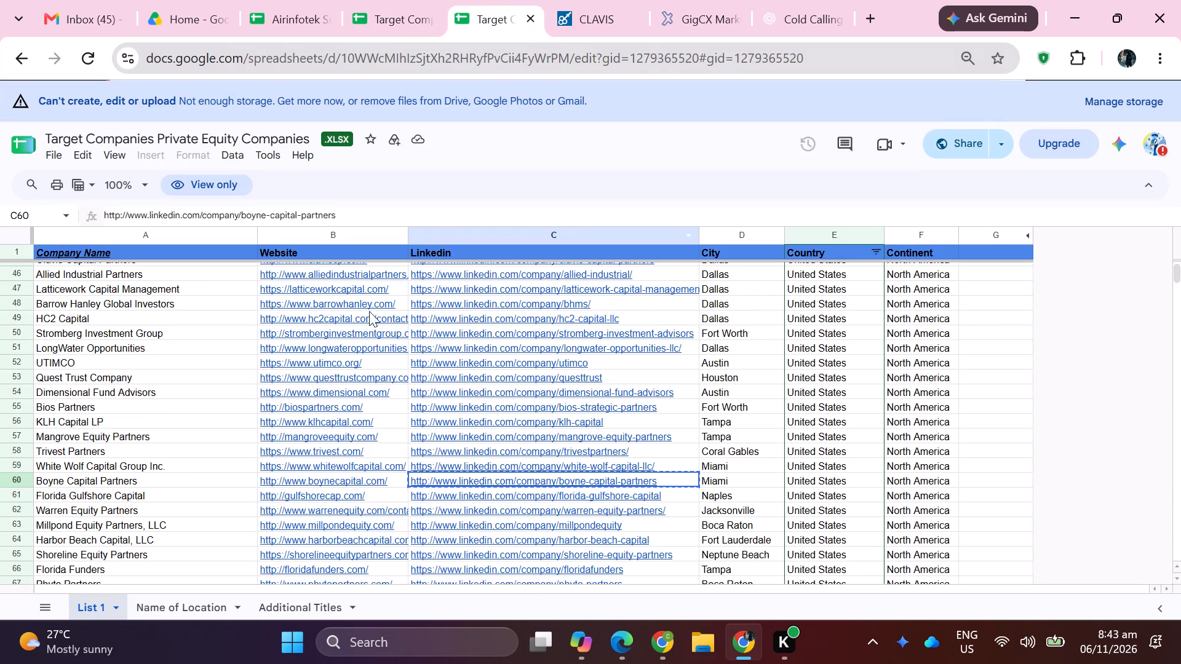
left_click(397, 0)
scroll(405, 297, "down", 1)
left_click(122, 303)
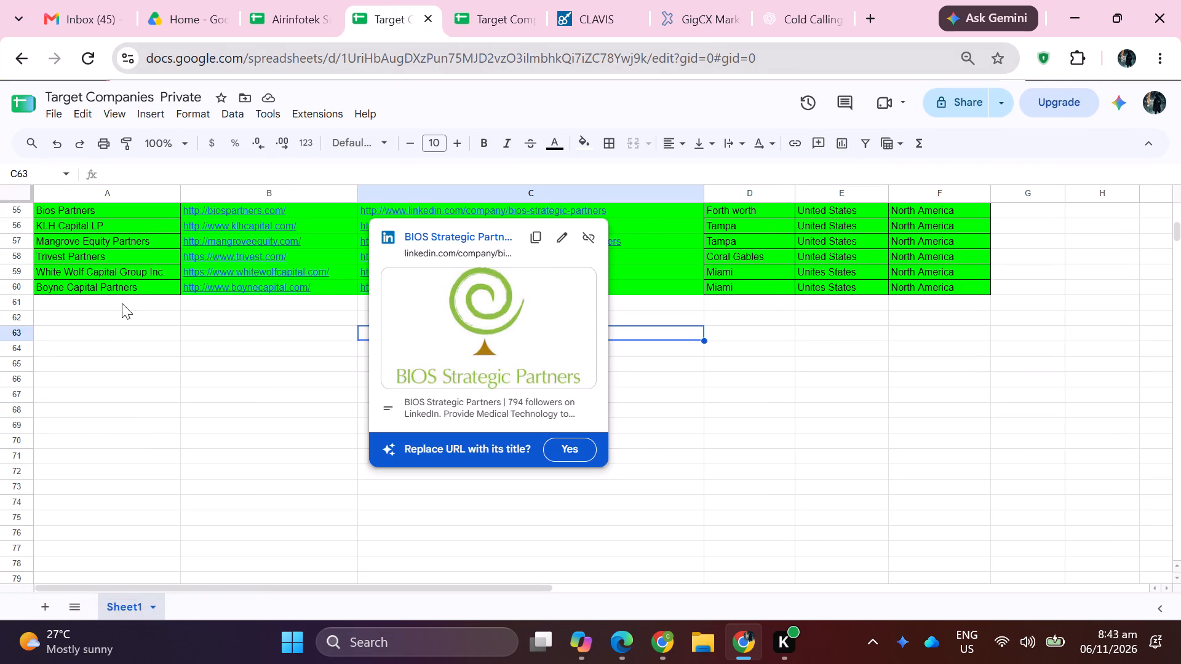
left_click(477, 0)
scroll(201, 342, "down", 2)
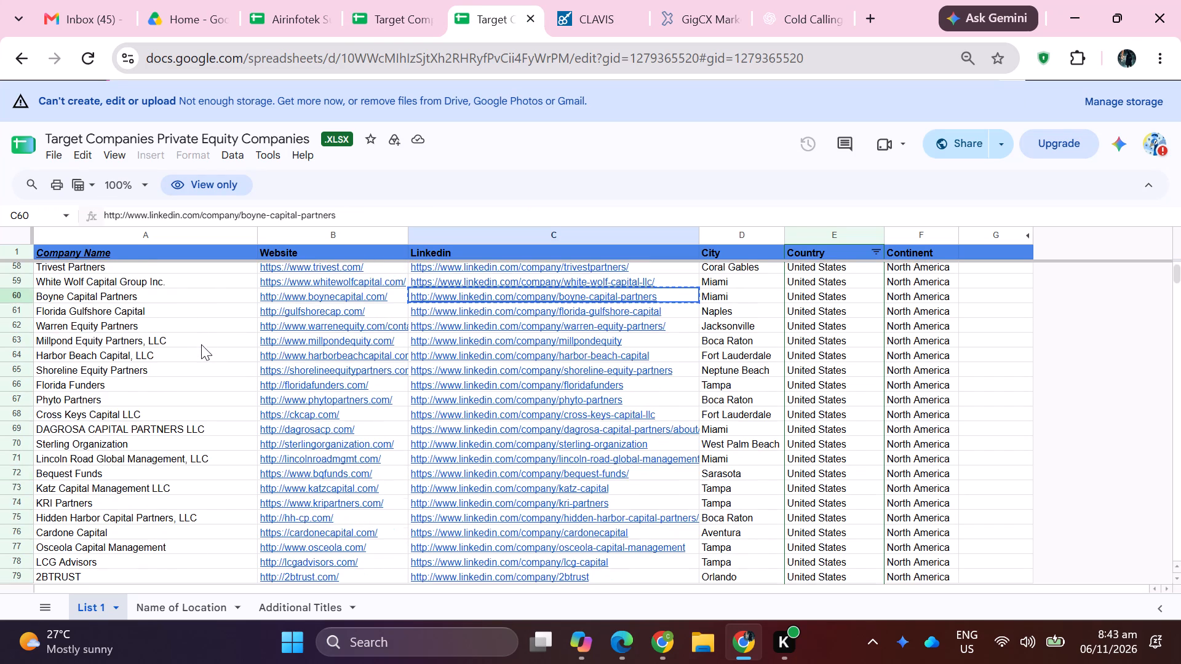
left_click(392, 10)
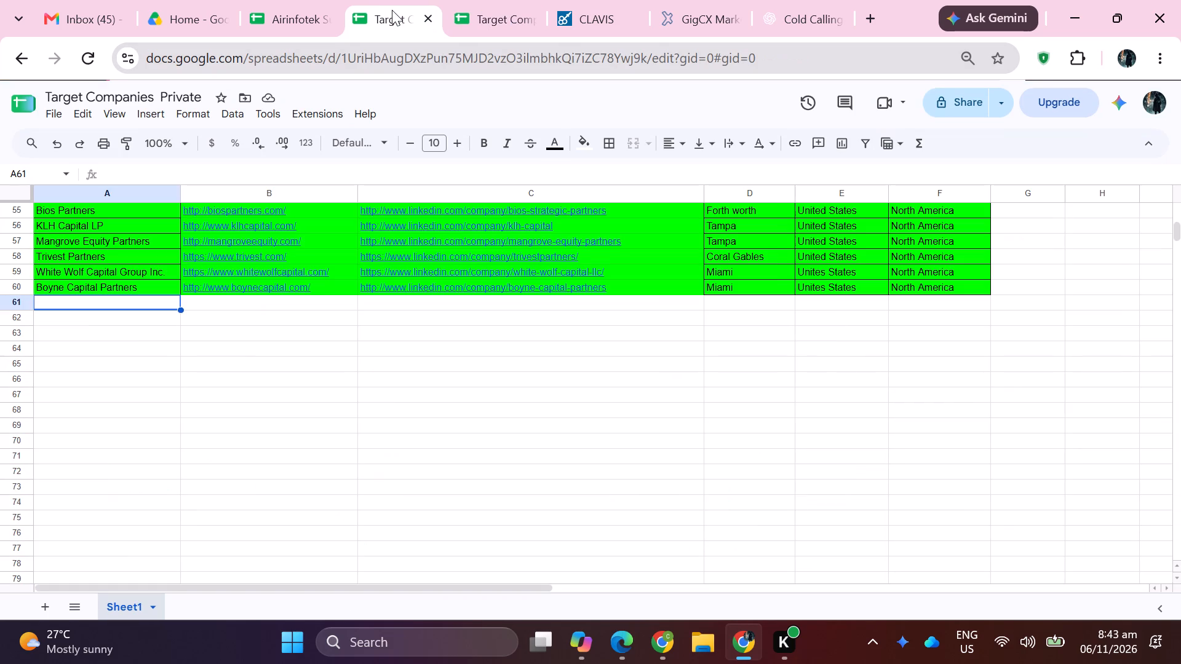
left_click(493, 0)
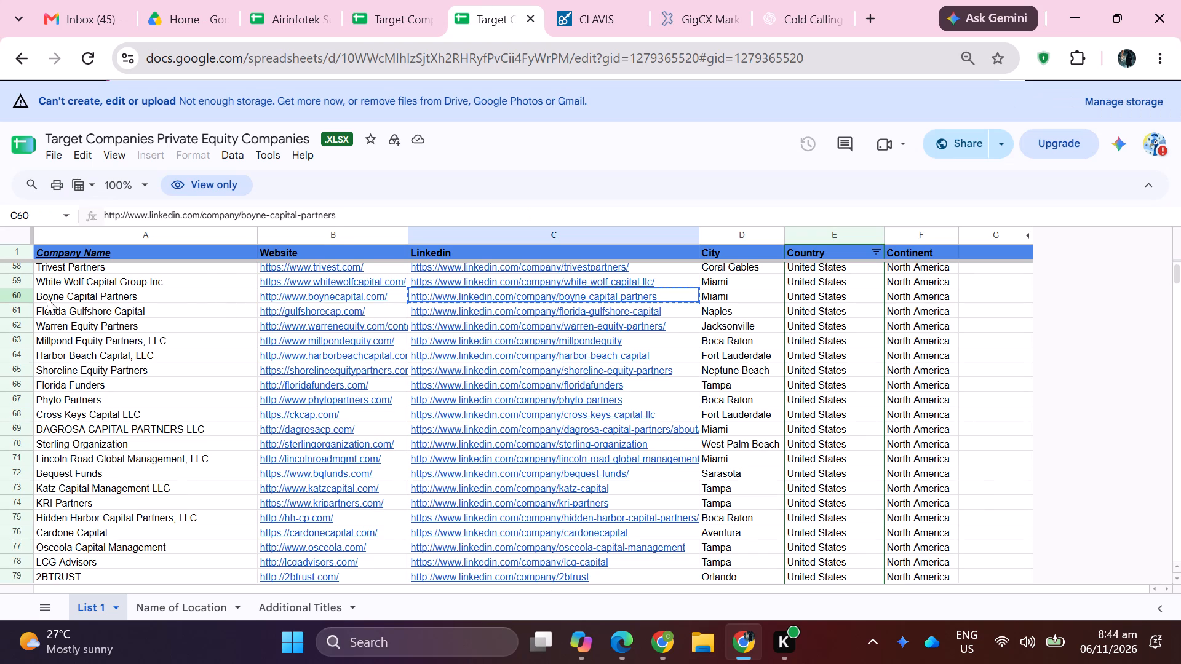
left_click_drag(50, 309, 153, 574)
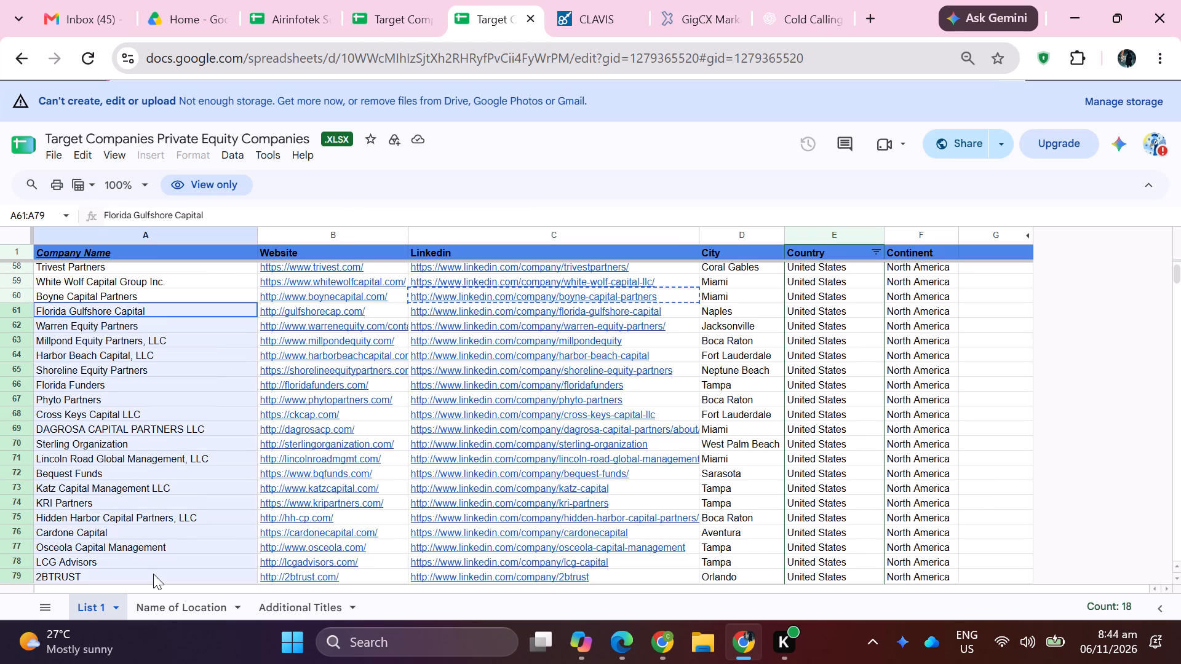
left_click_drag(153, 574, 157, 572)
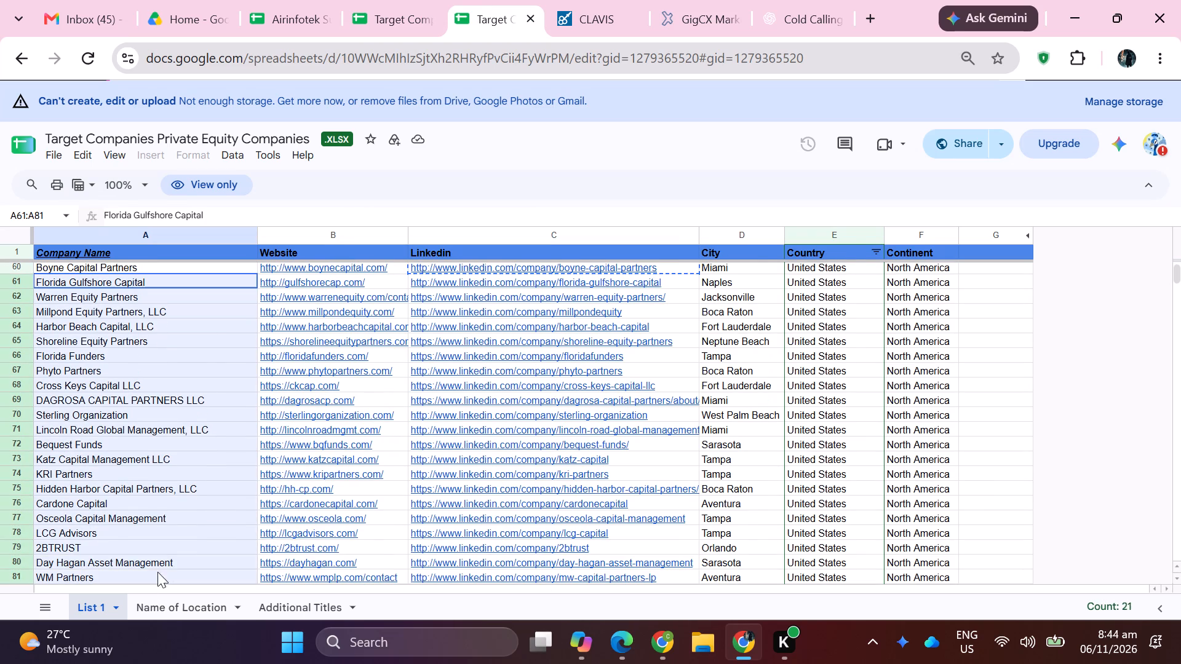
left_click_drag(157, 572, 159, 557)
key("ctrl+c")
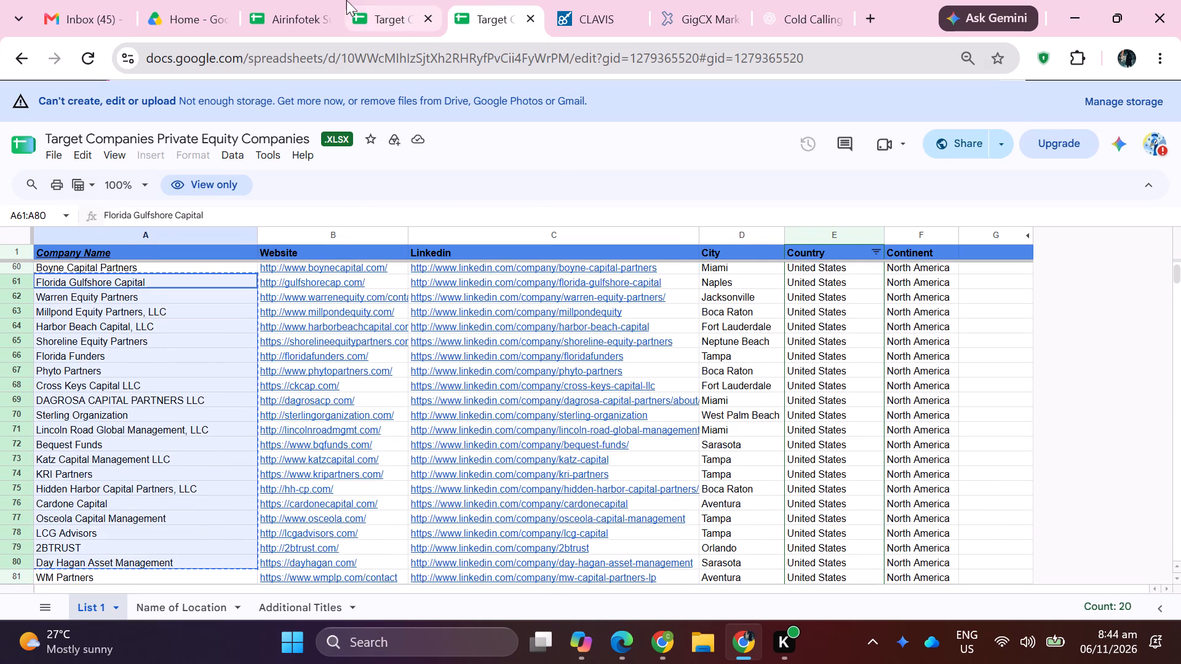
left_click(367, 0)
left_click_drag(107, 300, 139, 585)
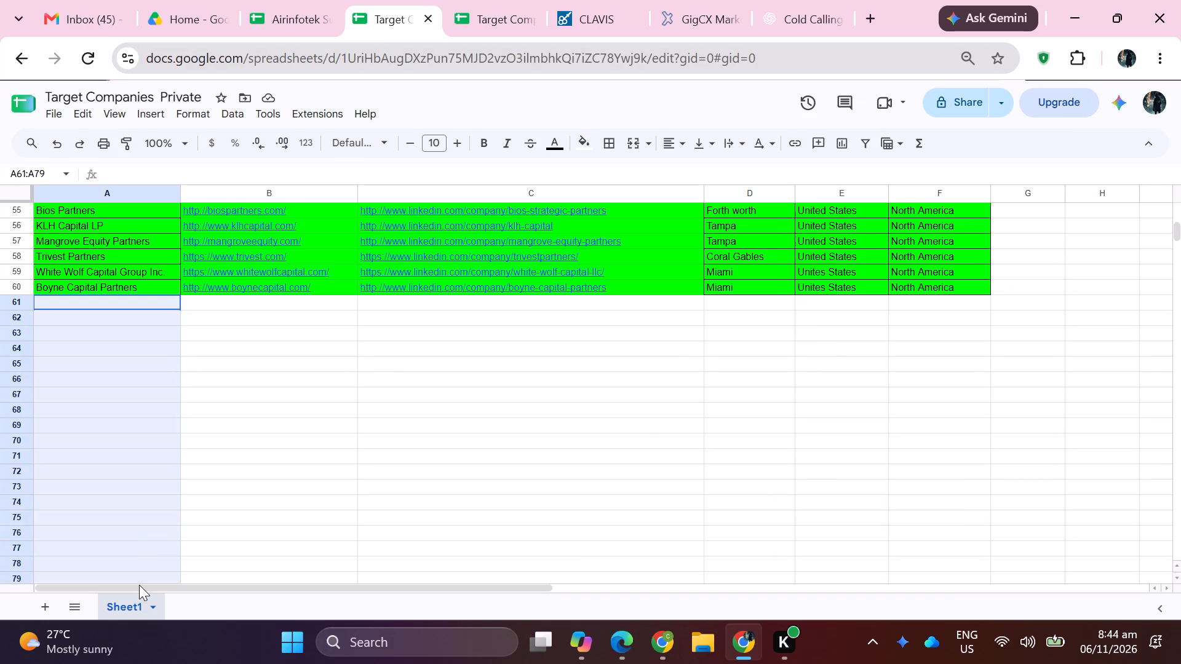
left_click_drag(139, 585, 145, 560)
key("ctrl+v")
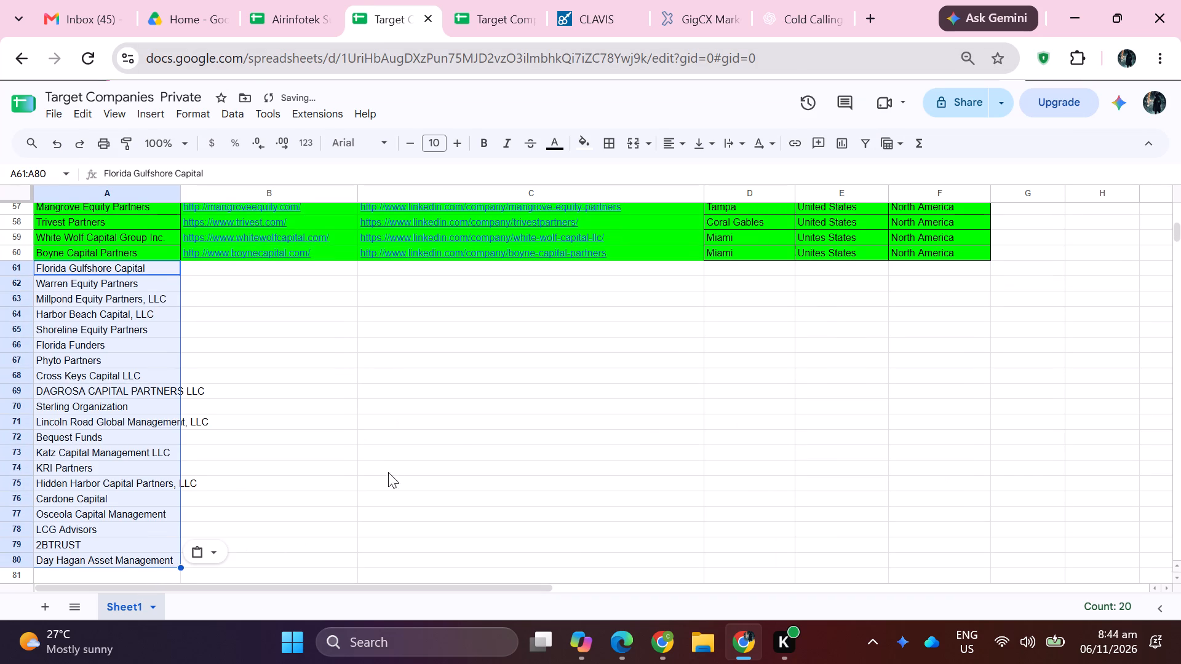
Widen column A of Target Companies Private so the longest pasted company names fit within it.
left_click(443, 431)
left_click_drag(180, 188, 227, 200)
Copy Florida Gulfshore Capital's website link from the source list into B61 of Target Companies Private.
scroll(393, 386, "up", 5)
scroll(393, 386, "down", 1)
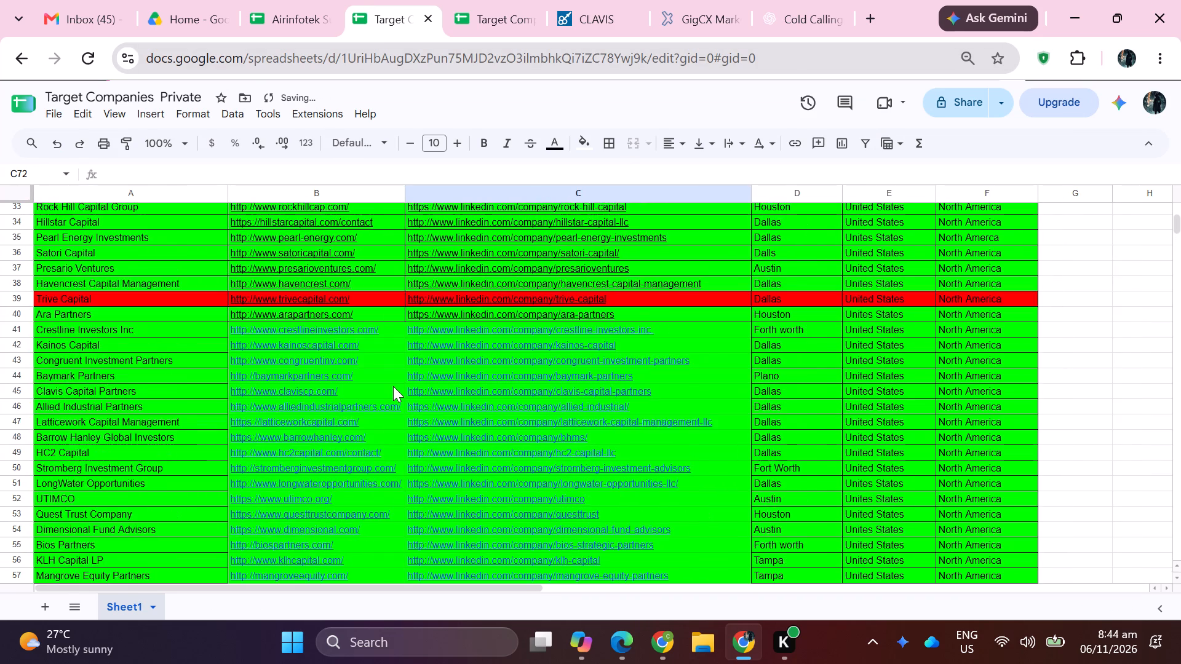
scroll(393, 386, "down", 1)
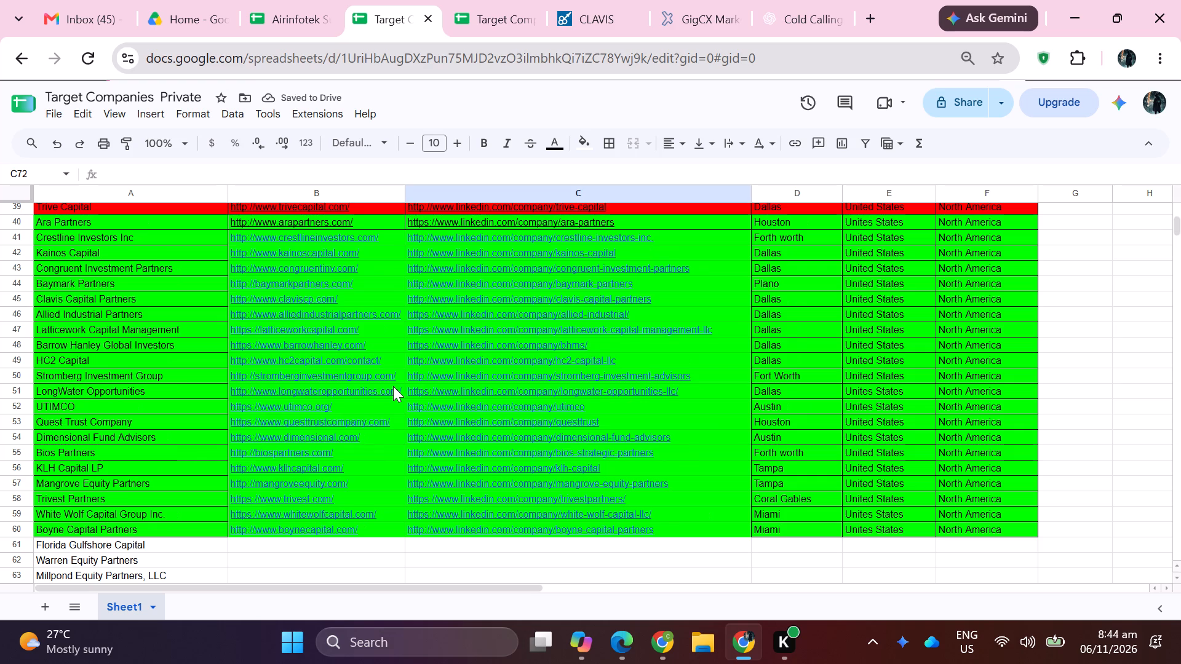
scroll(393, 386, "down", 2)
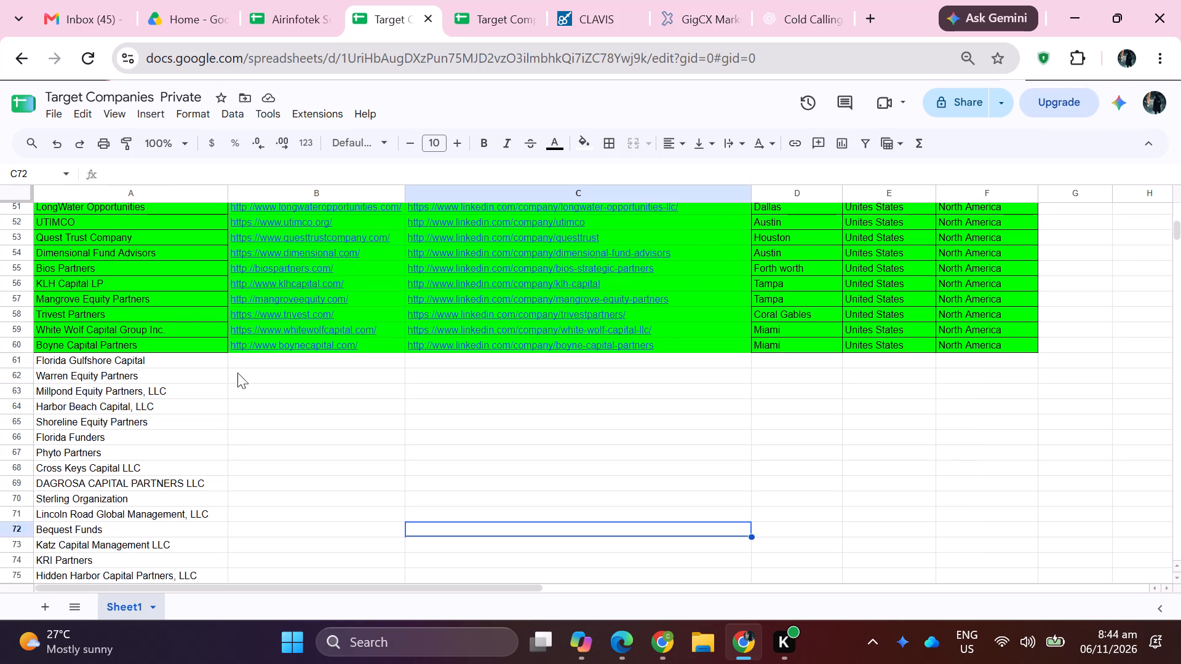
left_click(155, 360)
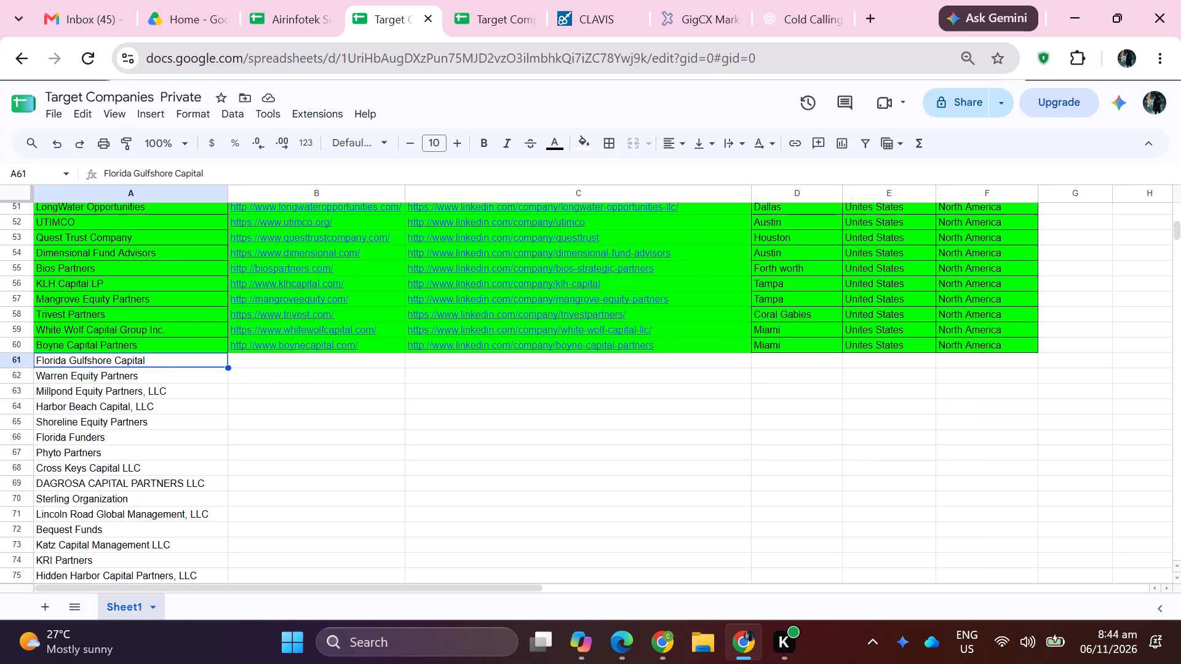
key("ctrl+c")
left_click(499, 0)
left_click(389, 367)
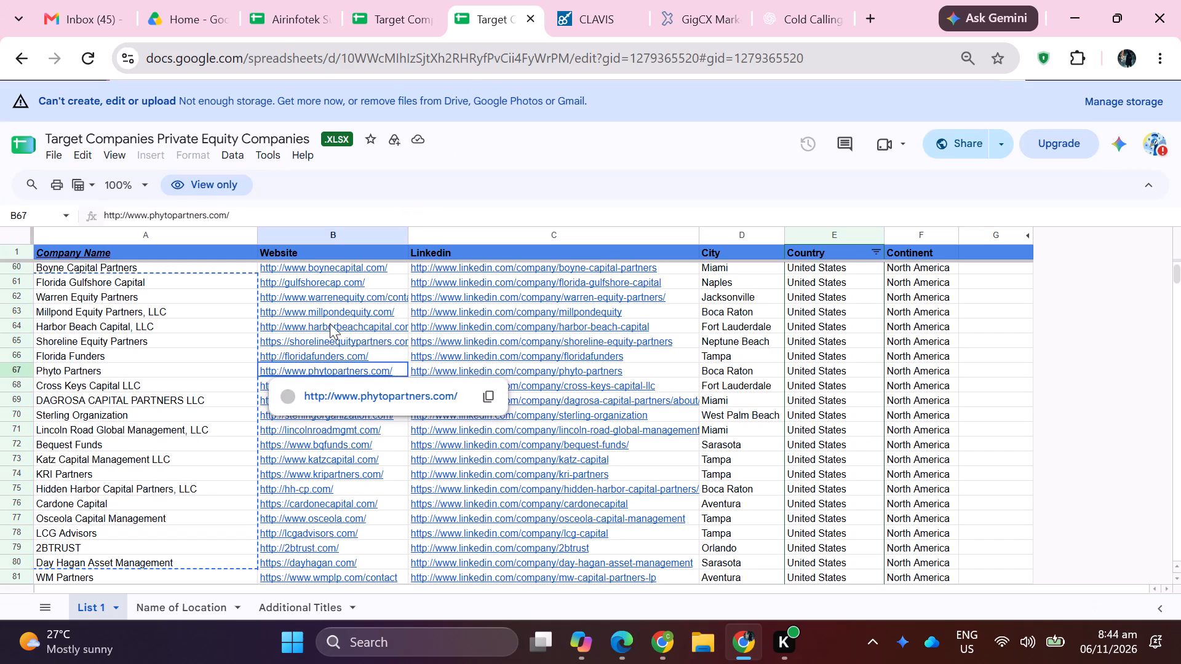
left_click(323, 279)
key("ctrl+c")
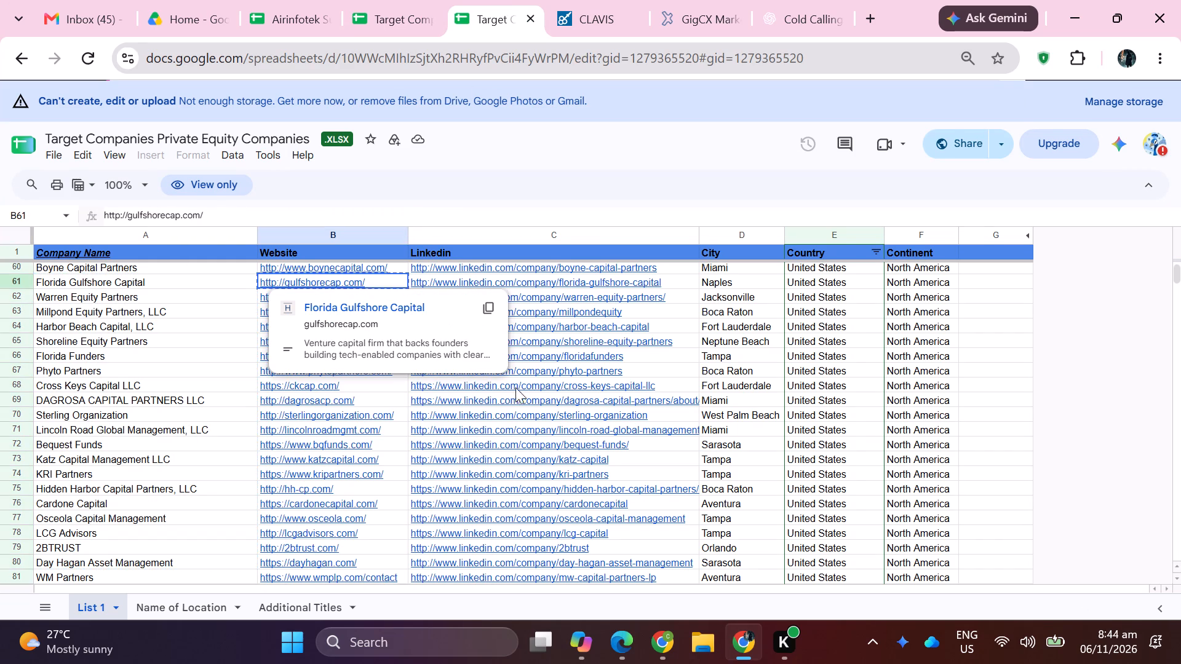
left_click(401, 0)
left_click(311, 360)
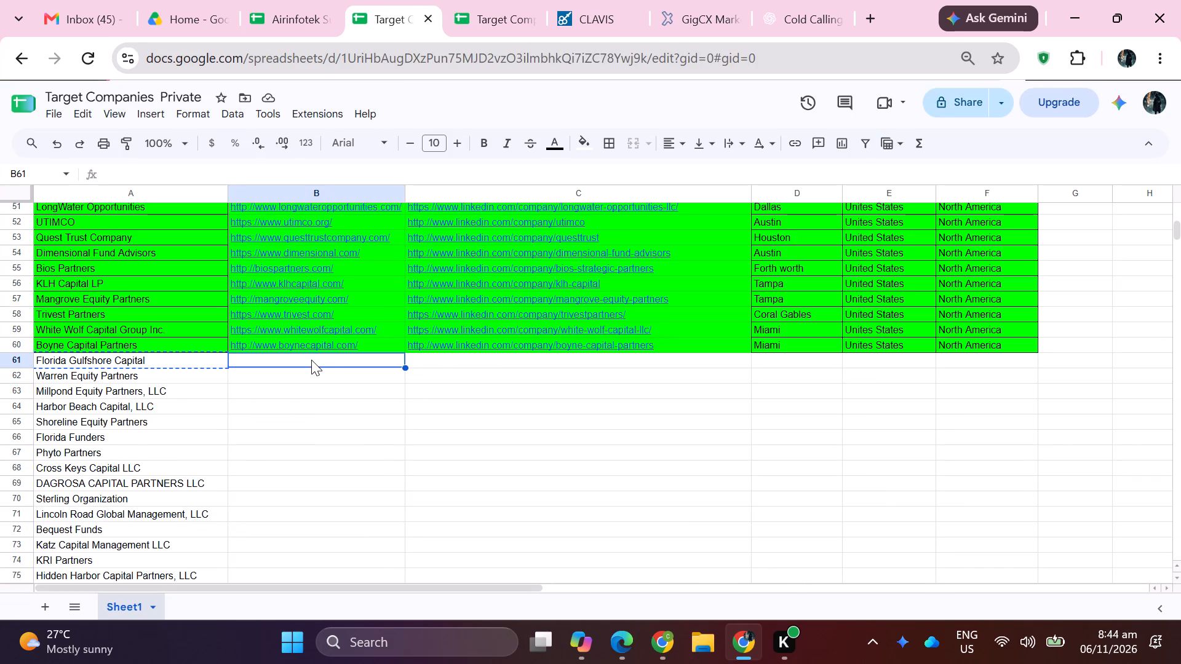
key("ctrl+v")
Copy Florida Gulfshore Capital's LinkedIn link from the source list into C61 of Target Companies Private.
left_click(486, 0)
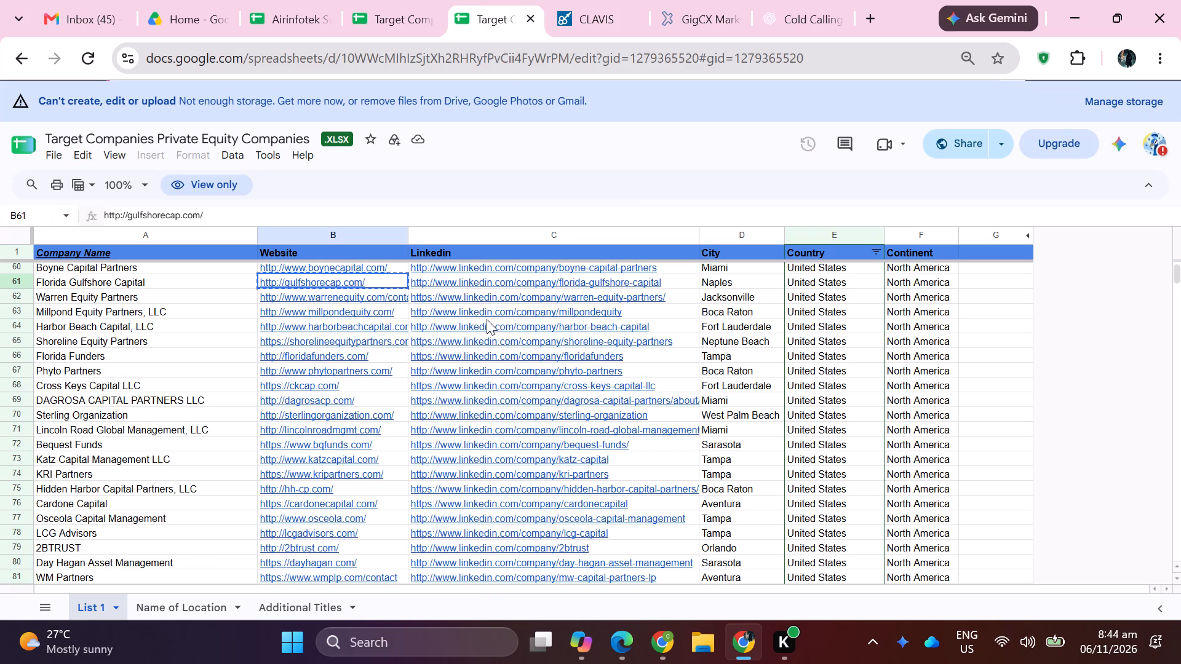
left_click(507, 274)
left_click(360, 280)
left_click(515, 283)
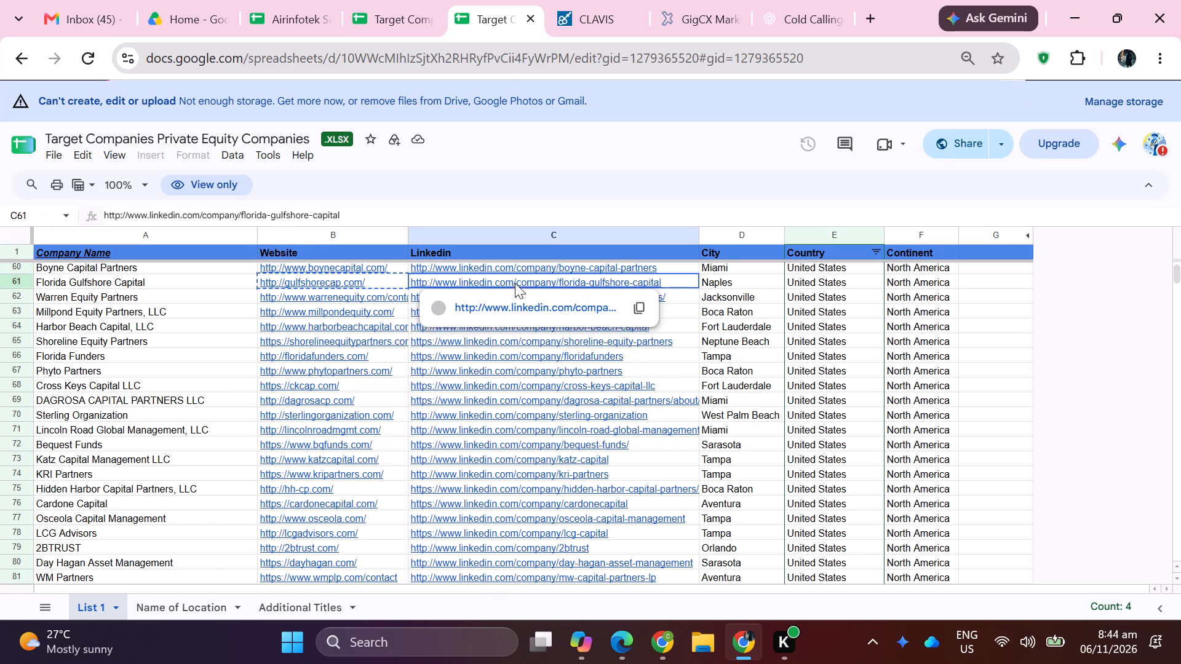
key("ctrl+c")
left_click(421, 0)
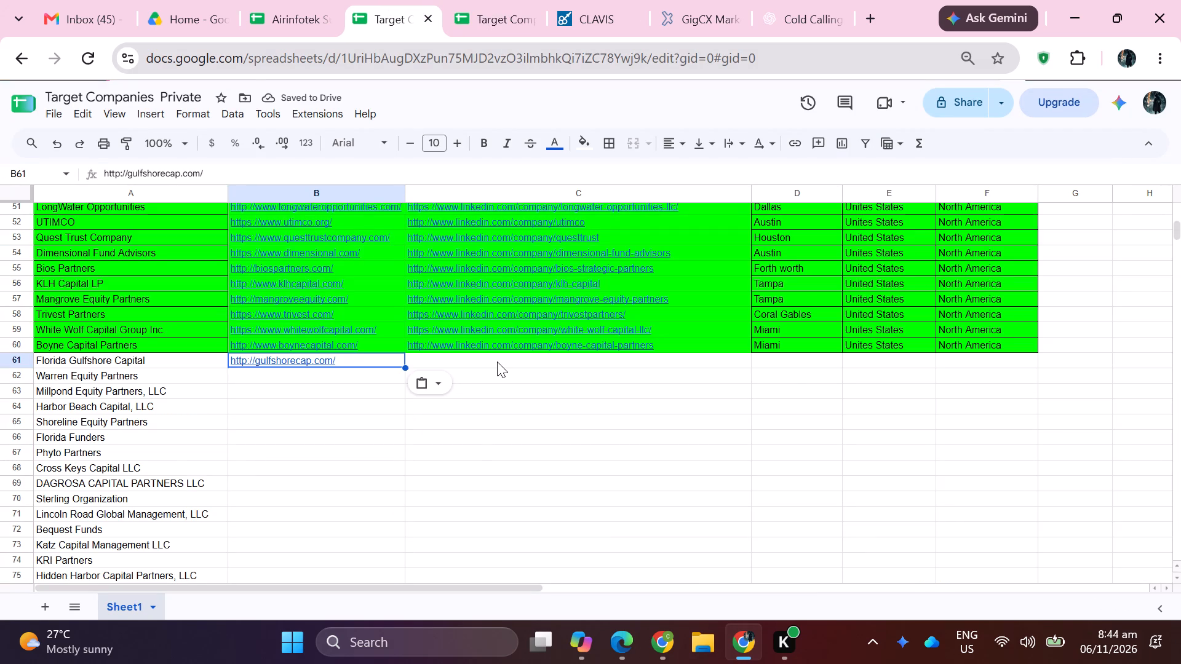
left_click(497, 362)
key("ctrl+v")
Complete Florida Gulfshore Capital's row with Naples in D61, United States in E61 and North America in F61.
left_click(488, 3)
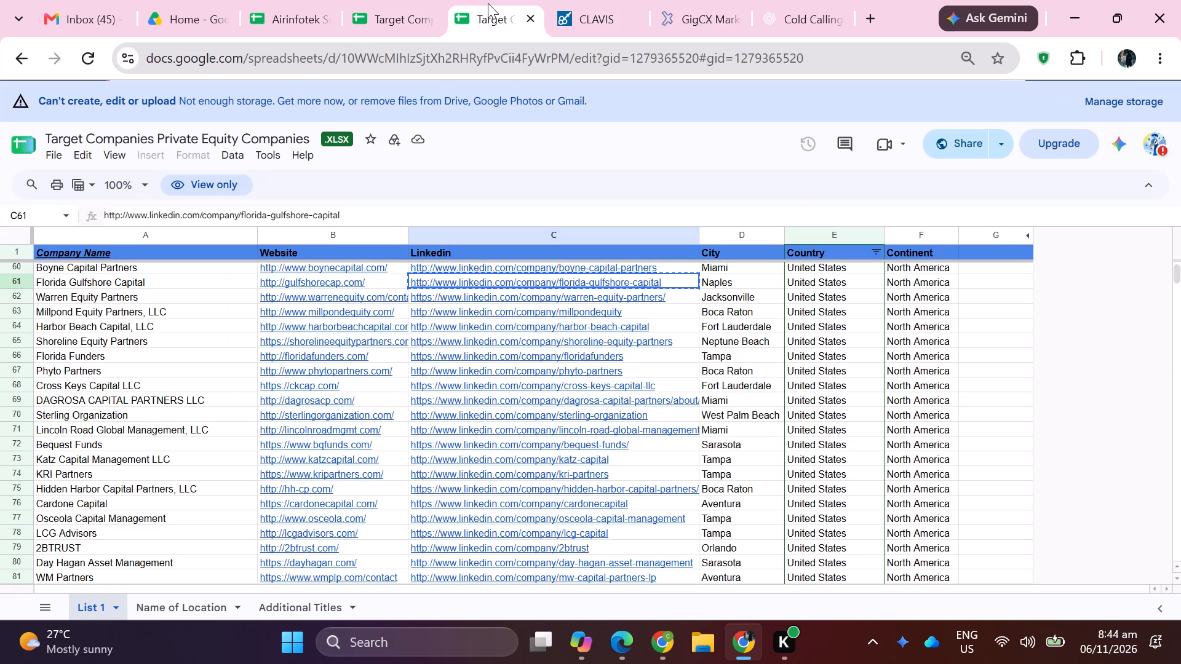
left_click(408, 0)
left_click(795, 365)
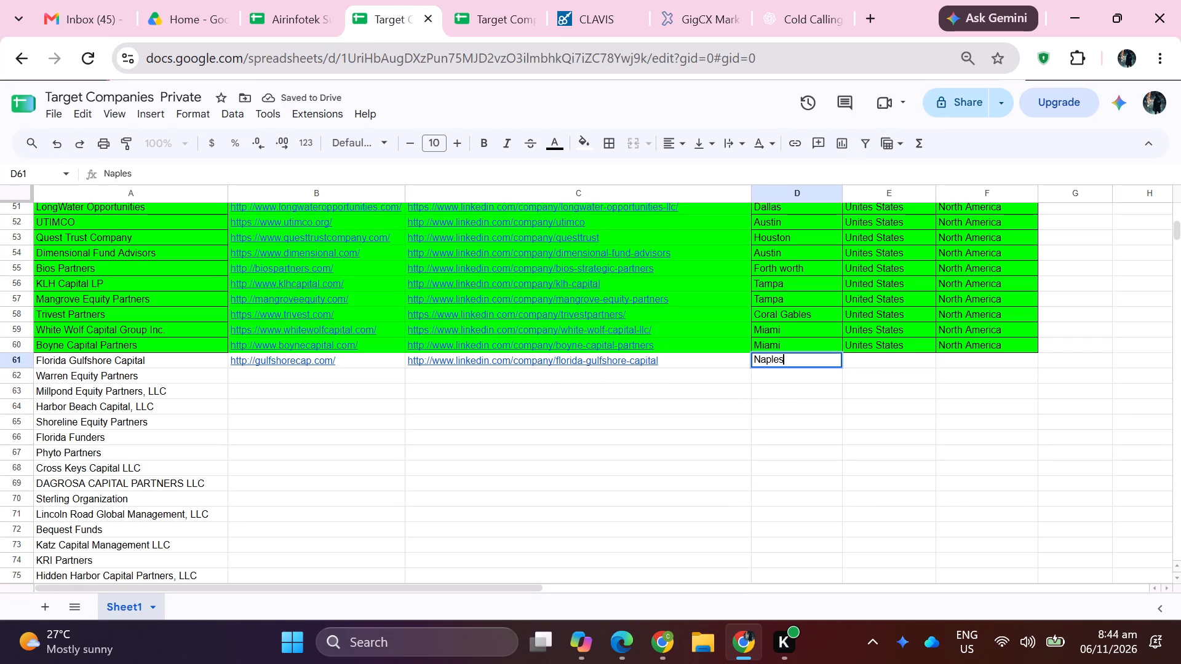
key("Tab")
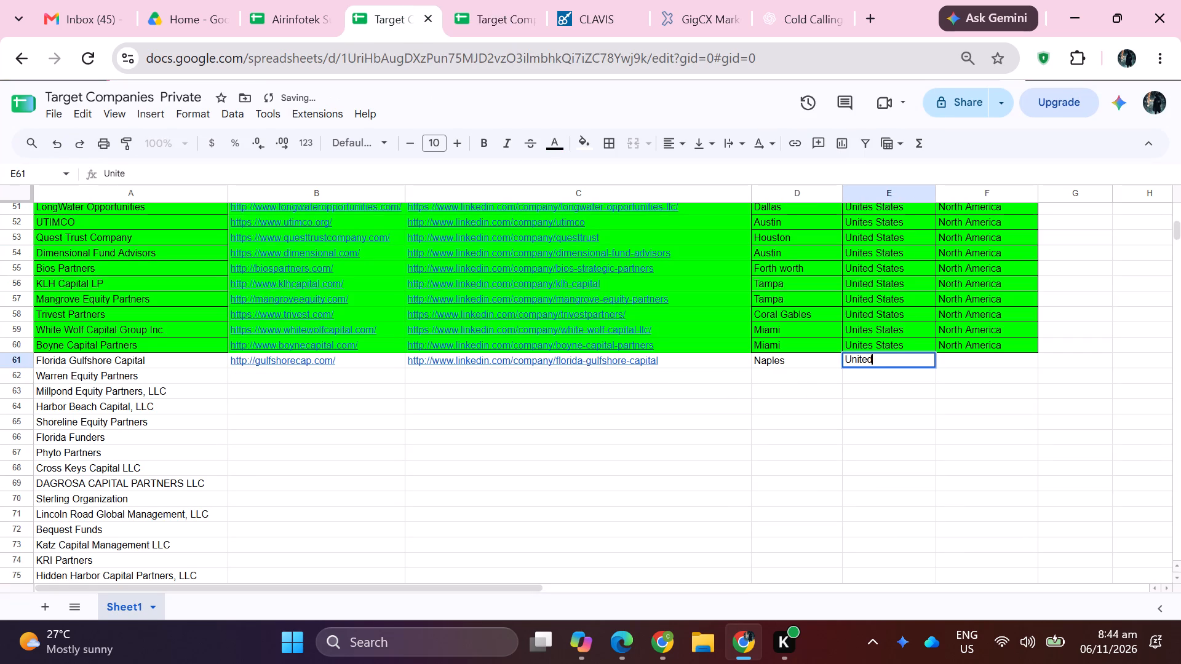
key("Tab")
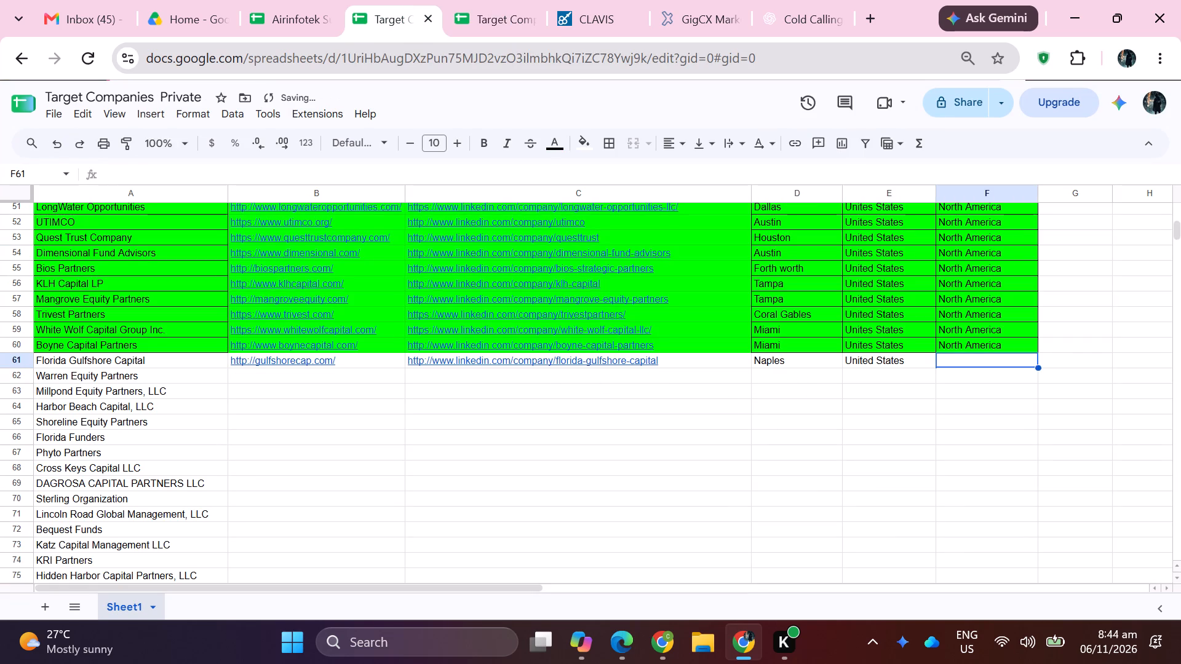
type("rt")
key("BackSpace")
key("BackSpace")
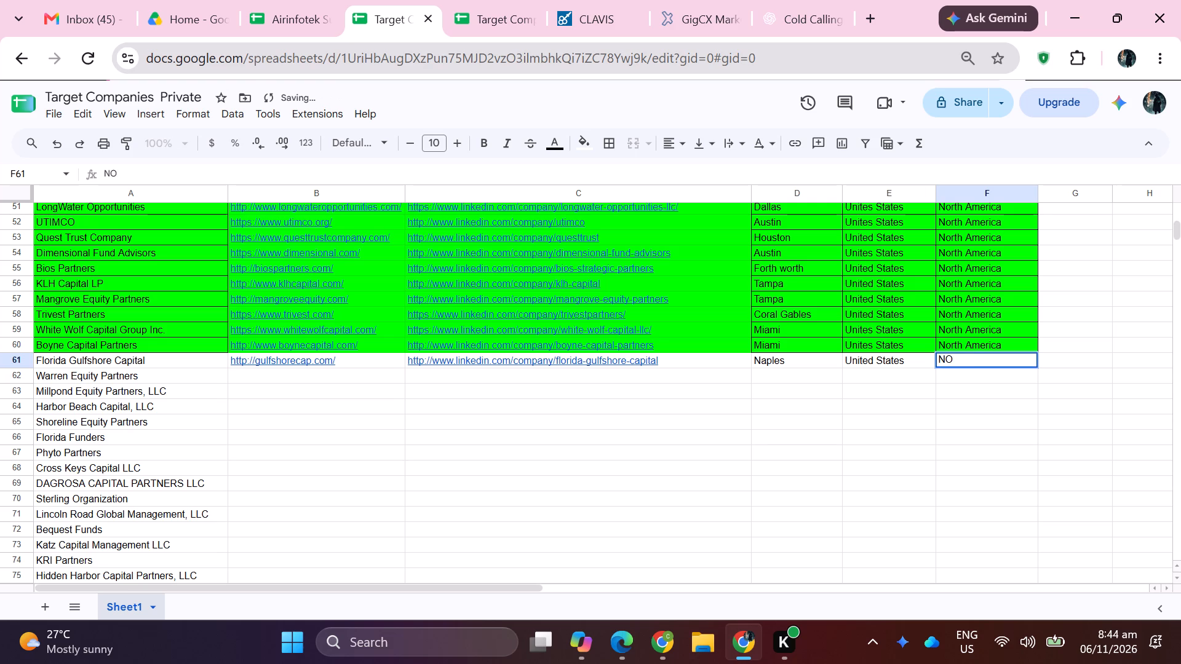
key("BackSpace")
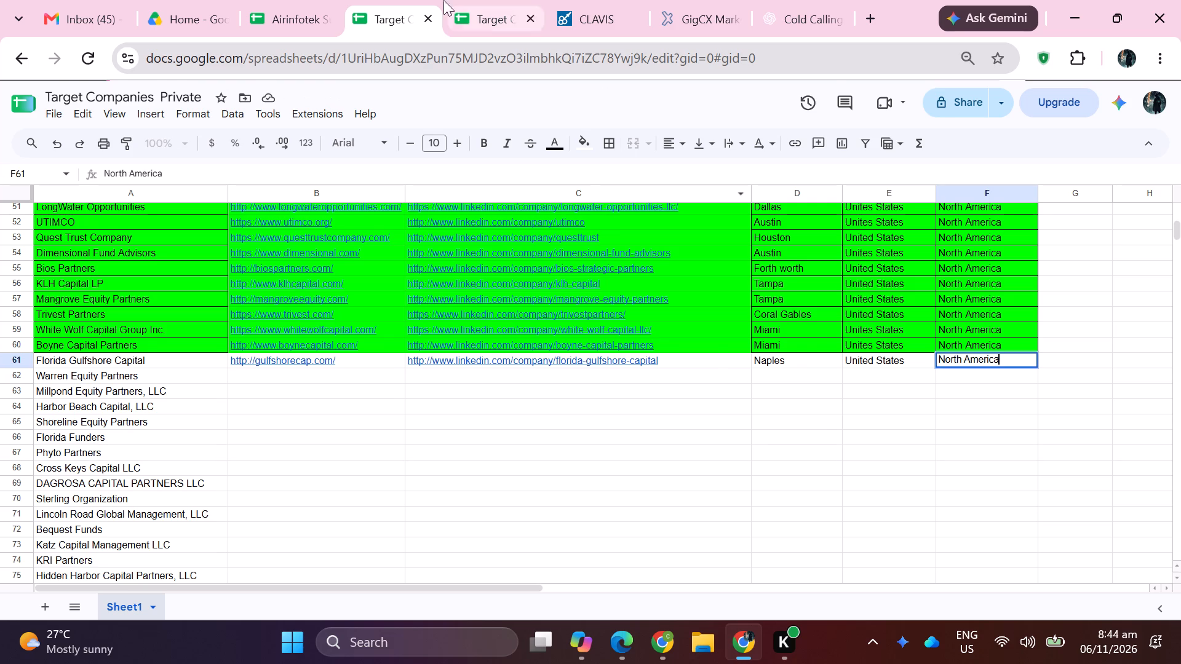
Copy Warren Equity Partners' website and LinkedIn links from the source list into B62 and C62 of Target Companies Private.
left_click(474, 0)
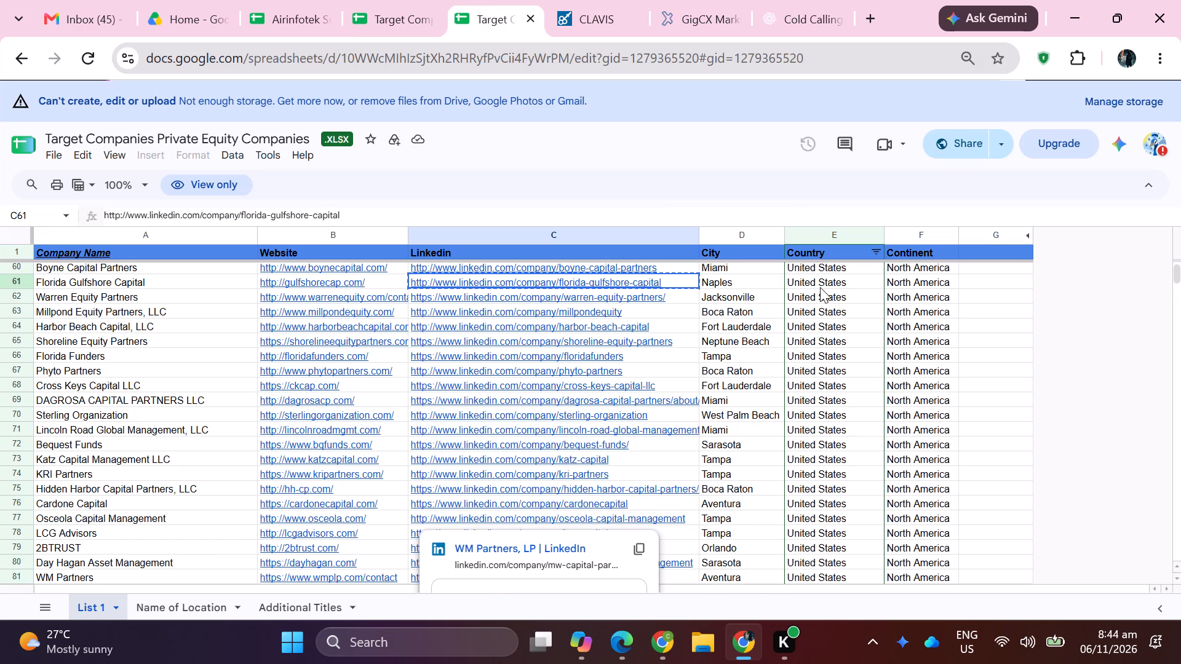
left_click(373, 296)
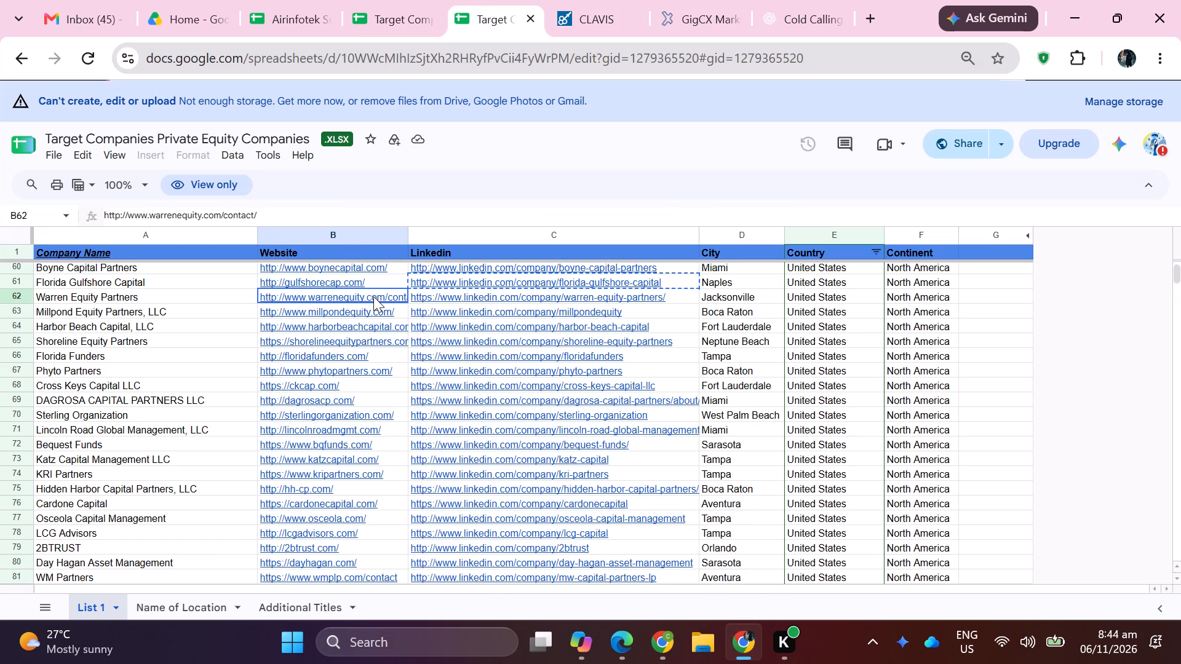
key("ctrl+c")
left_click(395, 0)
left_click(289, 378)
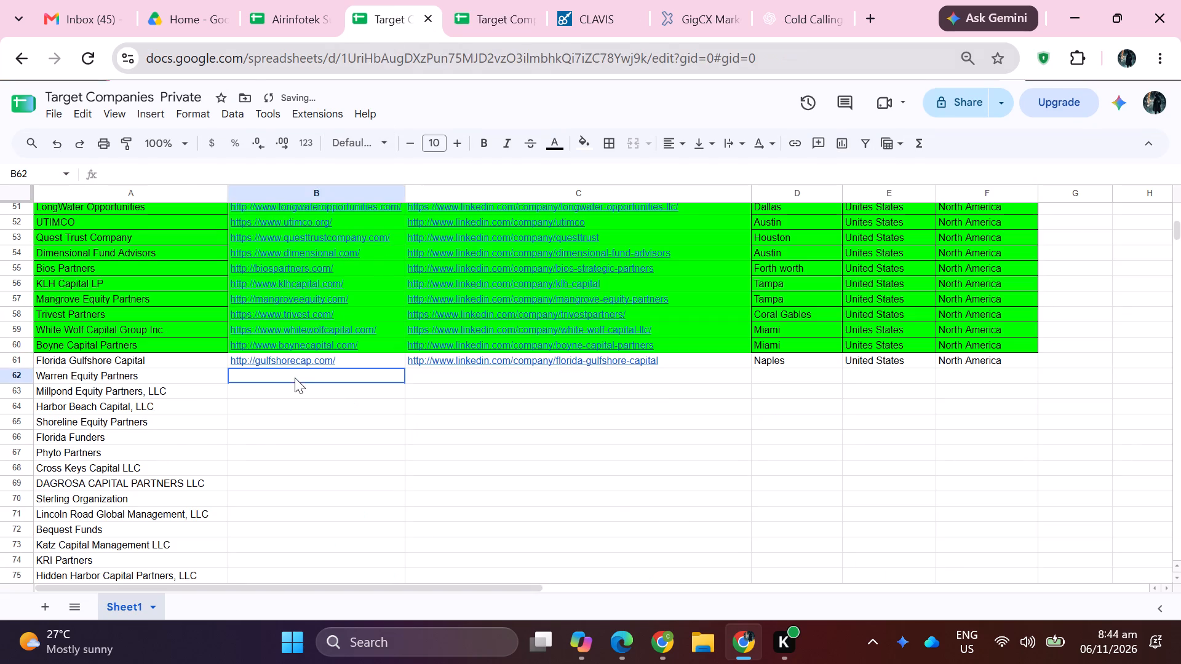
key("ctrl+v")
left_click(517, 374)
left_click(486, 0)
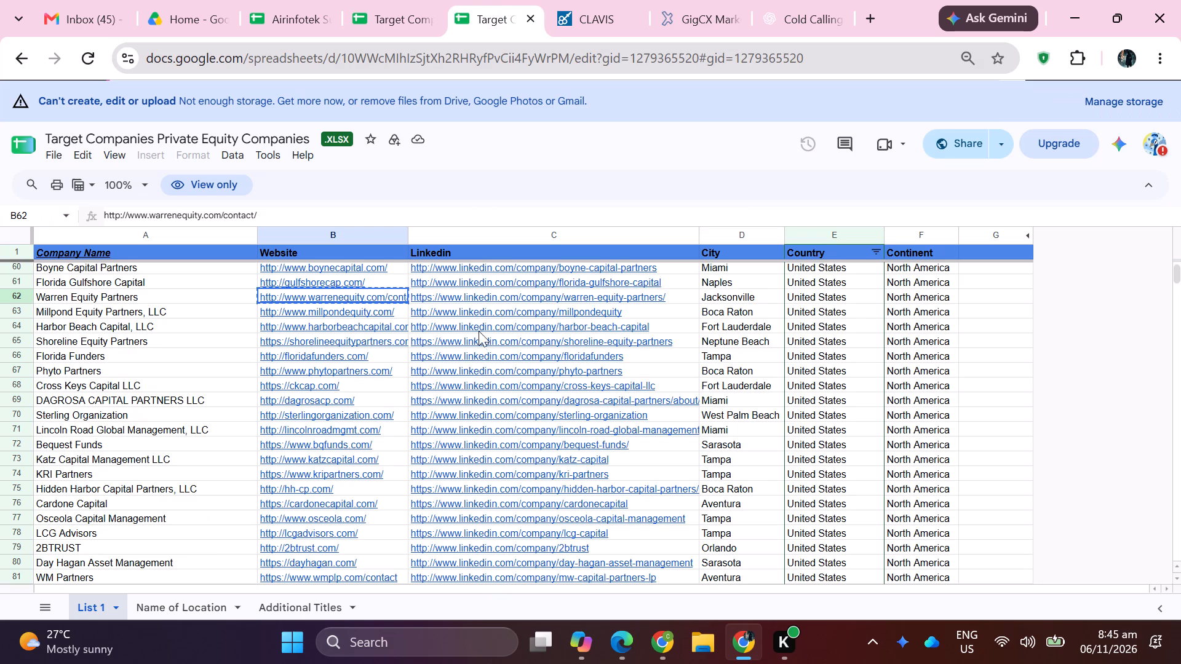
left_click(499, 298)
key("ctrl+c")
left_click(416, 0)
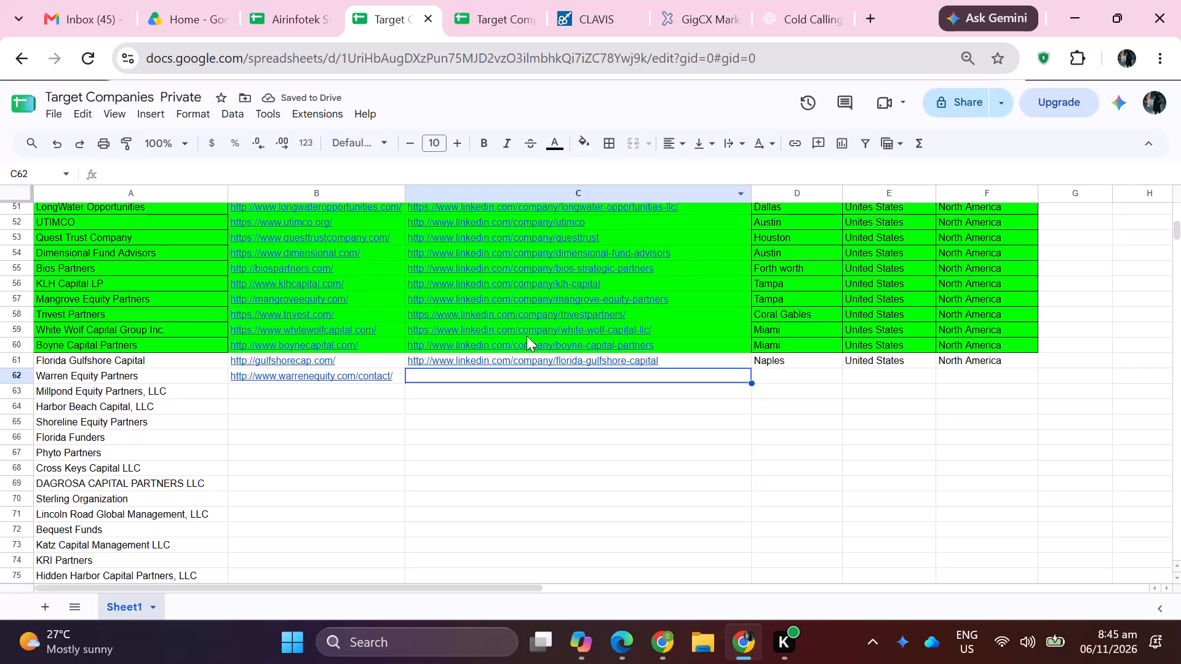
key("ctrl+v")
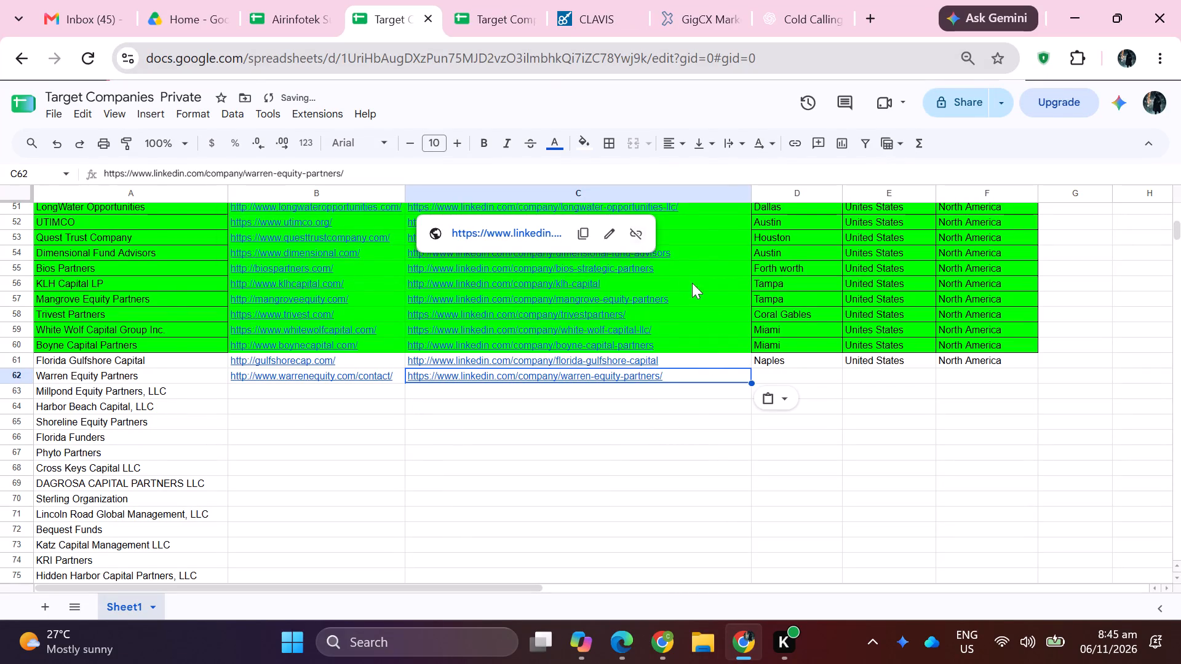
Complete Warren Equity Partners' row with Jacksonville in D62, United States in E62 and North America in F62.
left_click(463, 0)
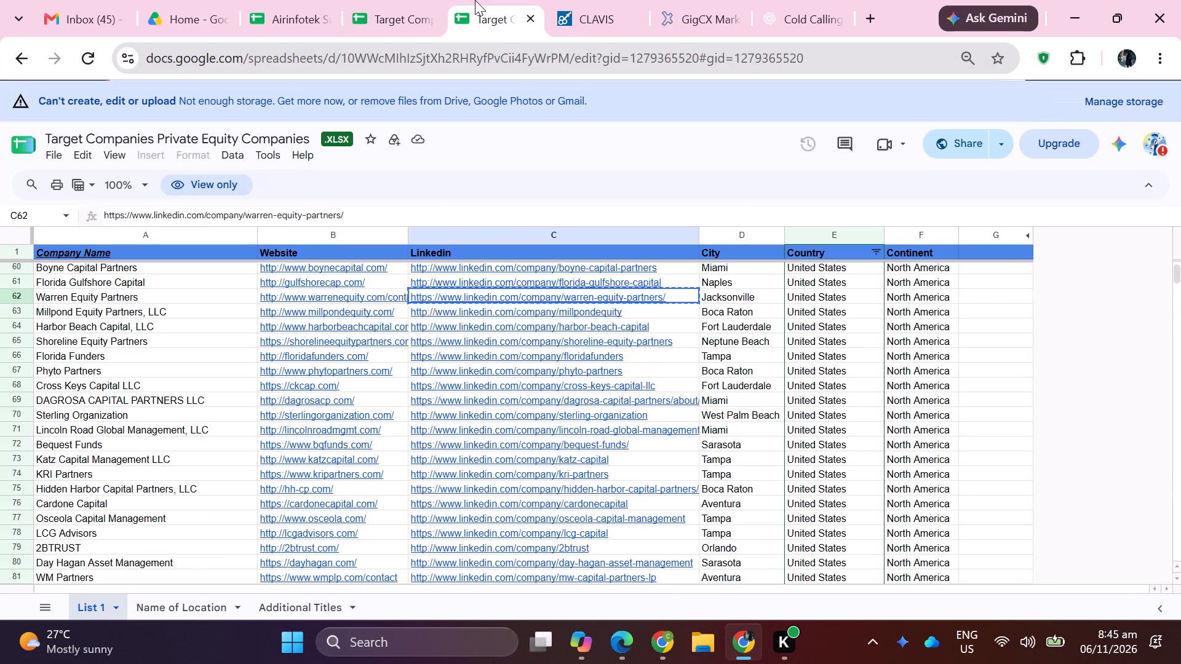
left_click(475, 0)
left_click(384, 0)
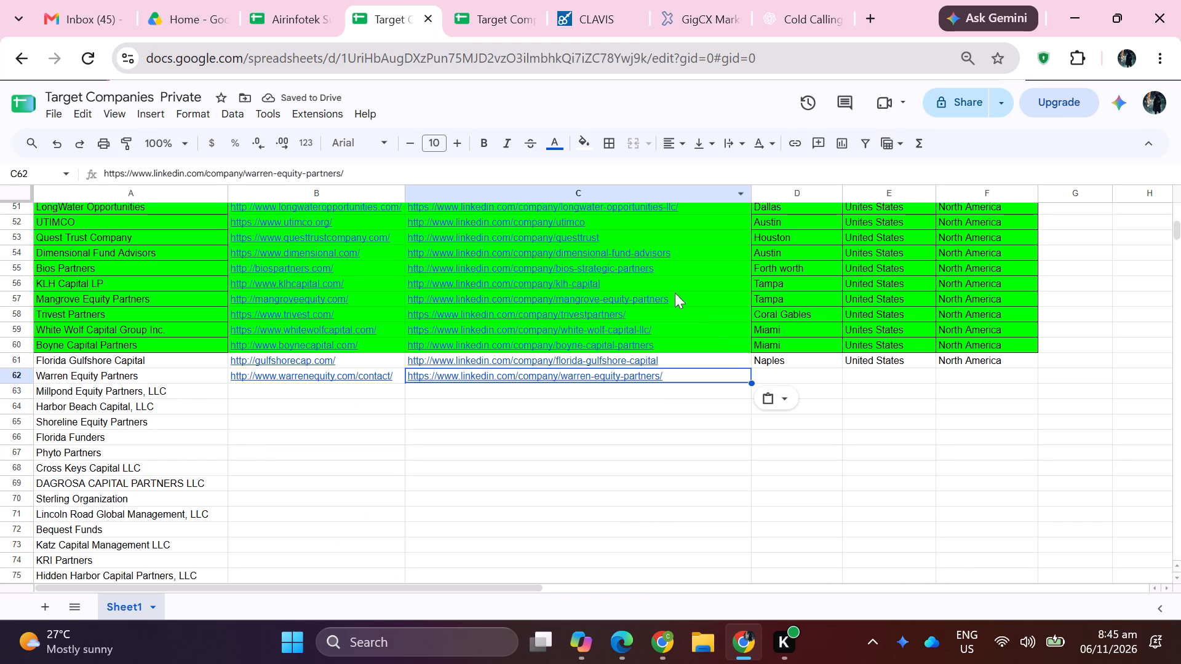
left_click(788, 381)
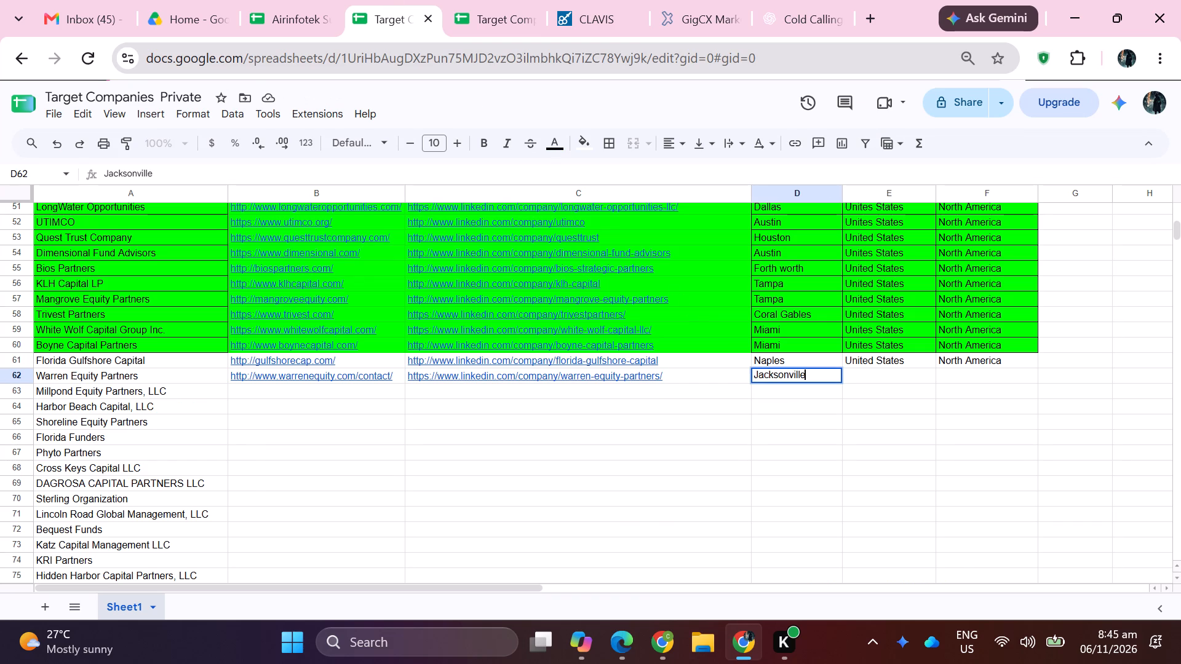
key("BackSpace")
key("BackSpace")
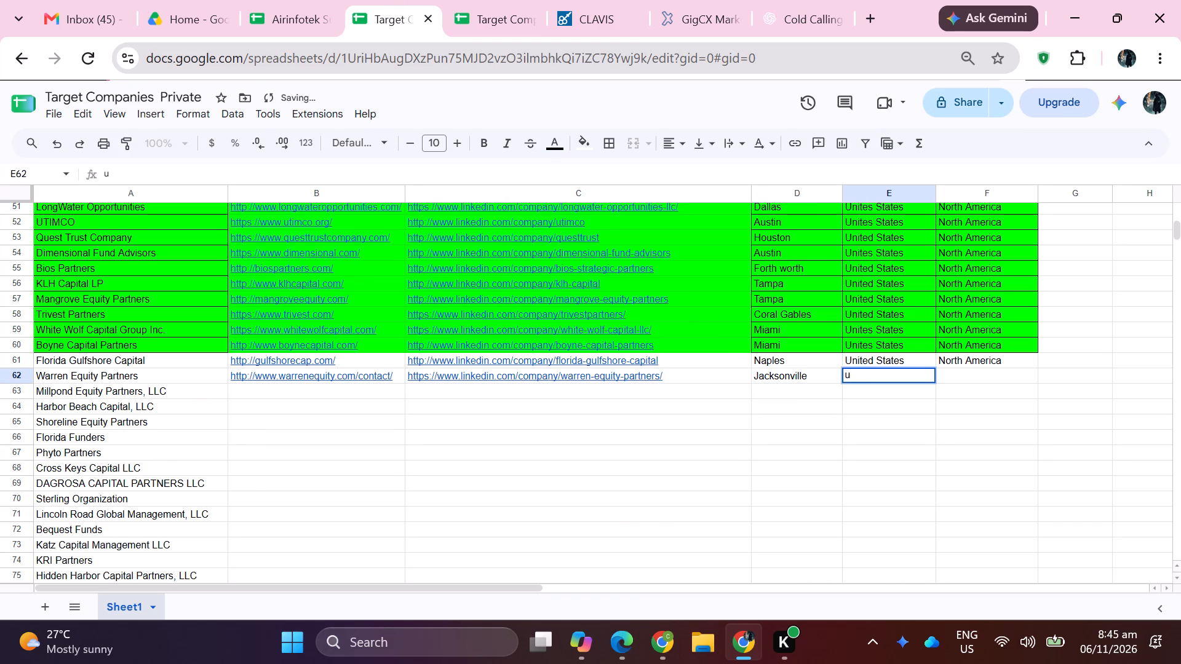
key("BackSpace")
key("BackSpace")
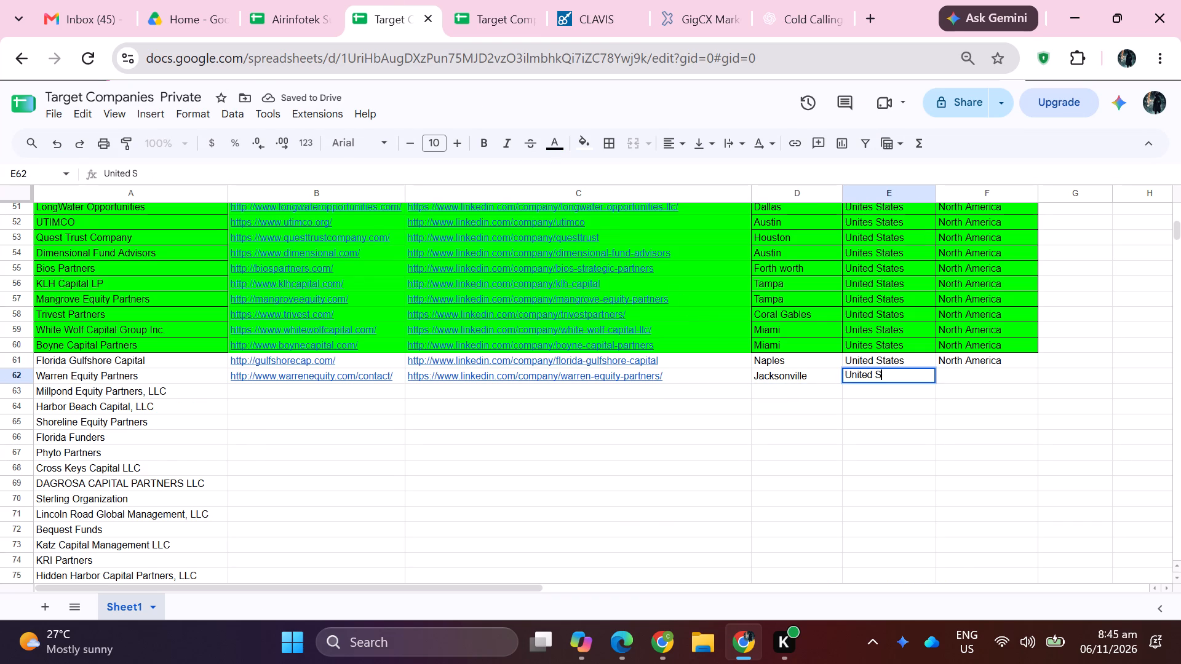
key("Tab")
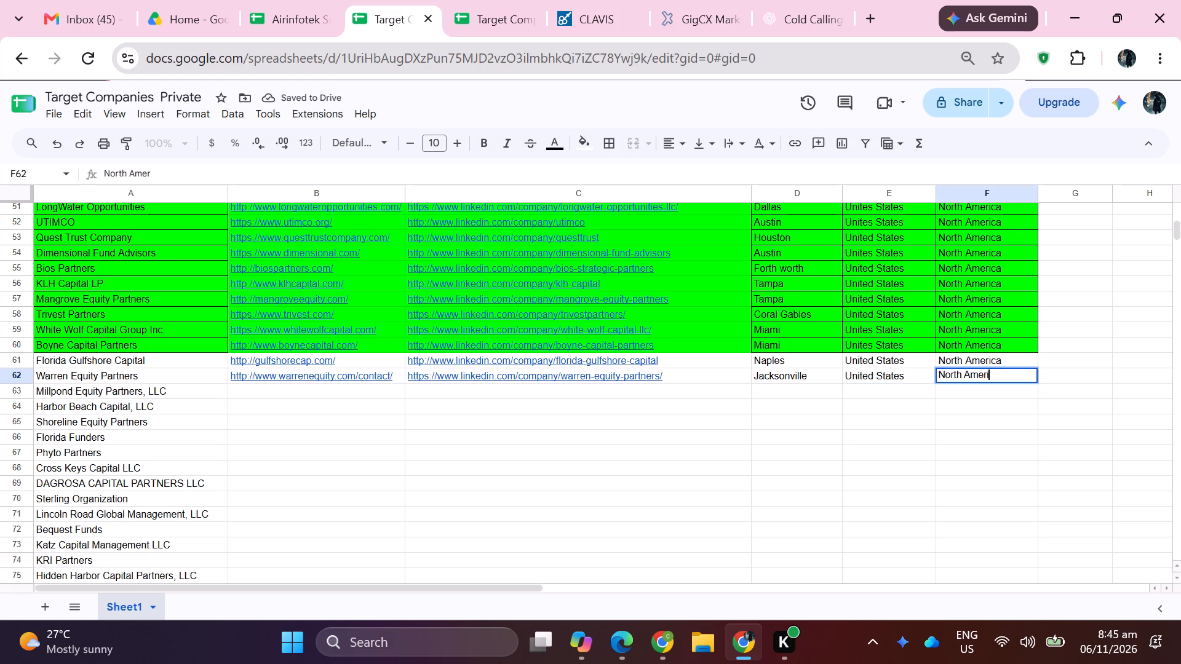
Copy Millpond Equity Partners, LLC's website and LinkedIn links from the source list into B63 and C63 of Target Companies Private.
left_click(333, 392)
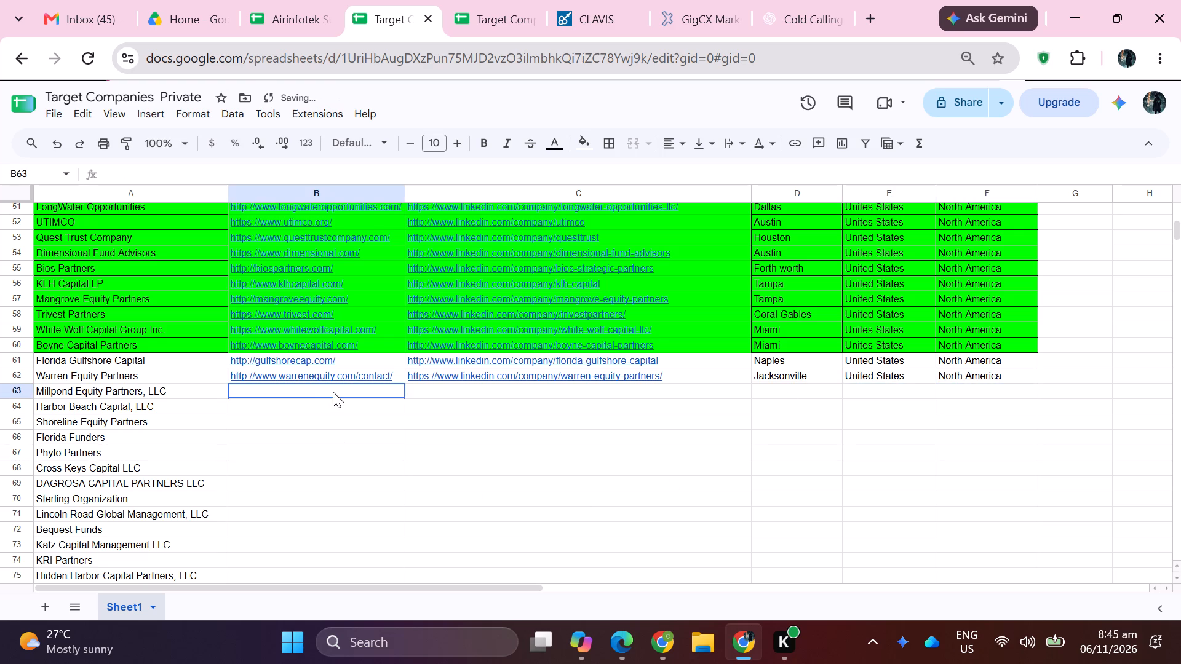
left_click(479, 0)
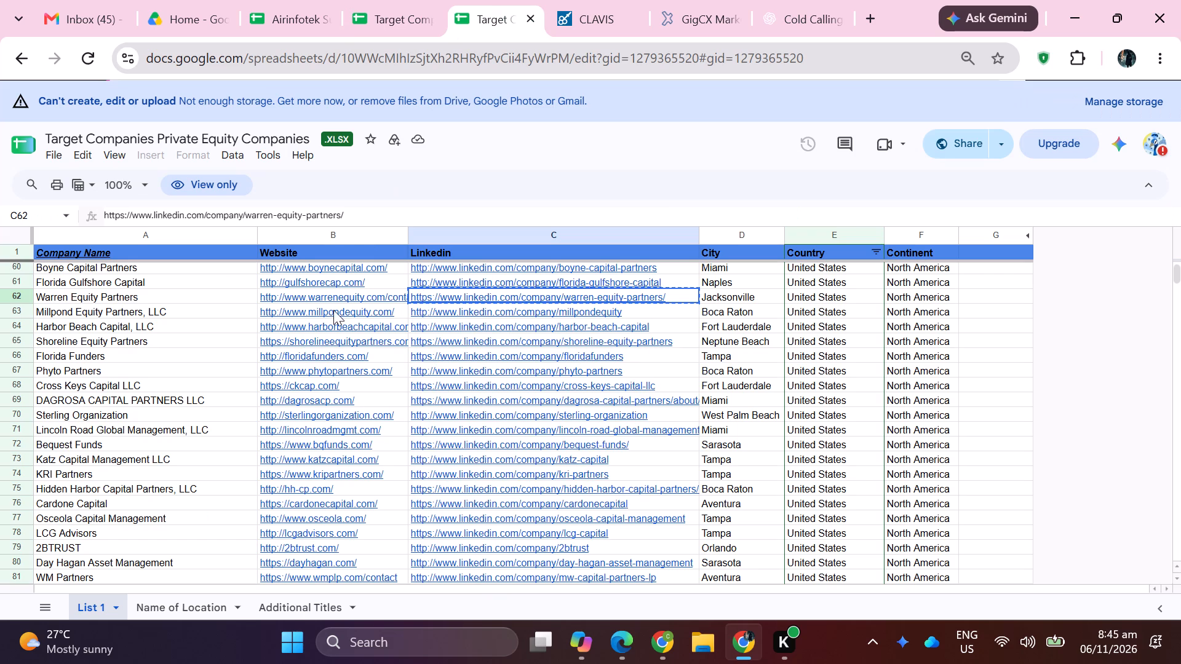
left_click(333, 310)
key("ctrl+c")
left_click(391, 0)
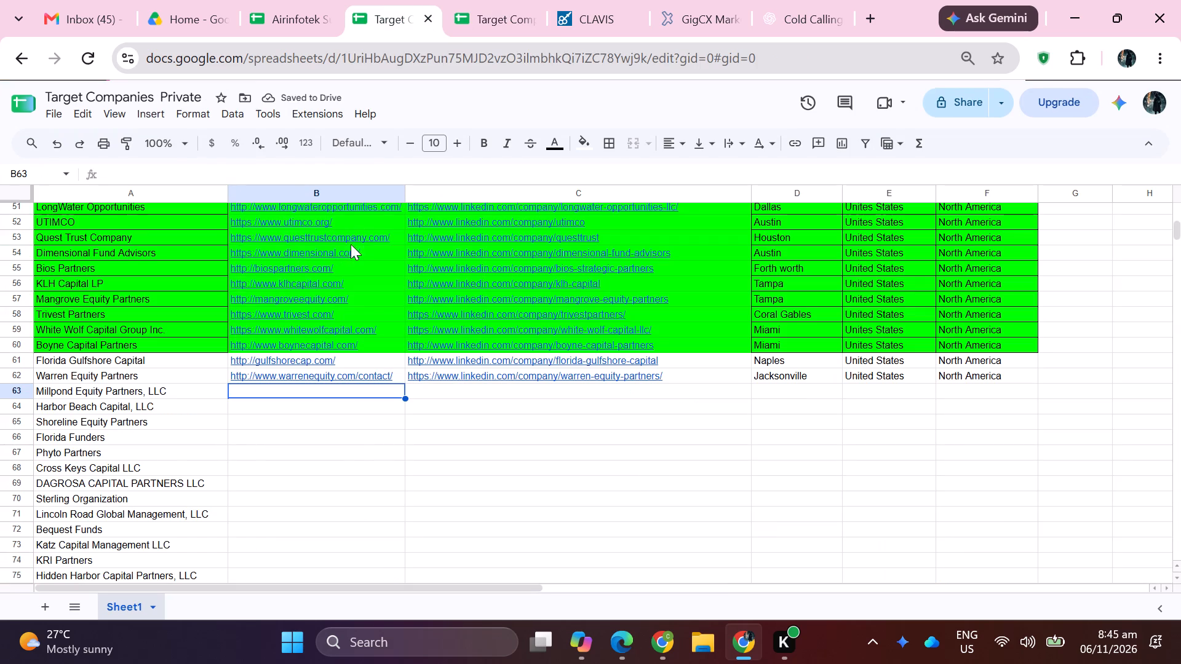
key("ctrl+v")
left_click(483, 0)
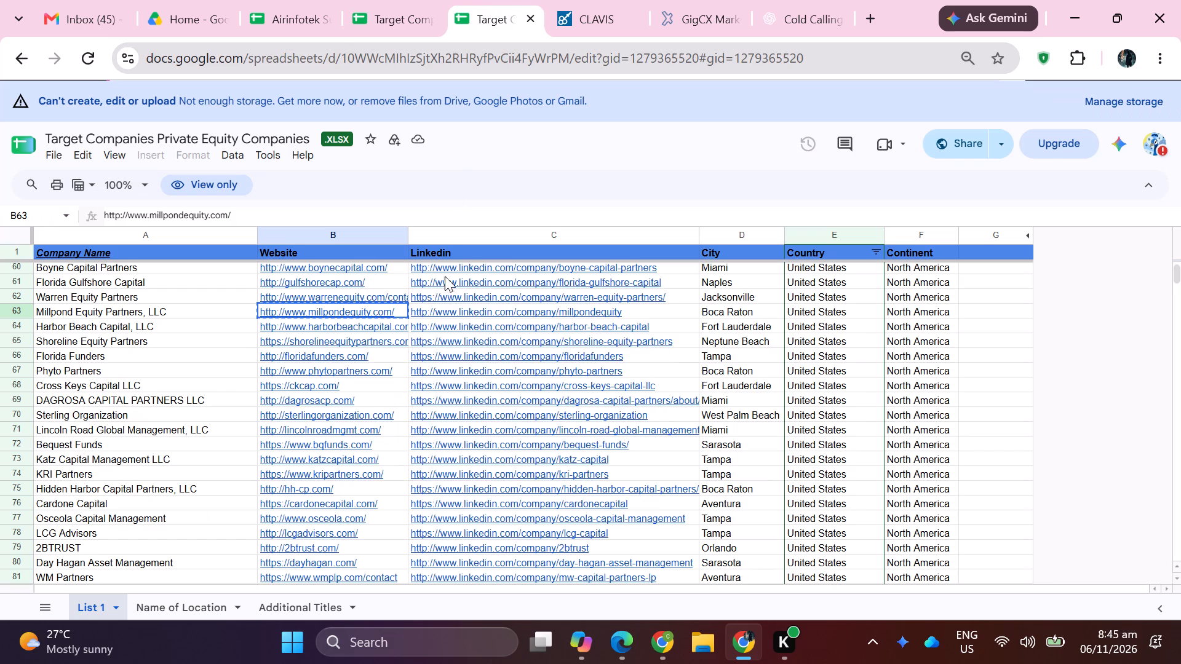
left_click(474, 311)
key("ctrl+c")
left_click(396, 0)
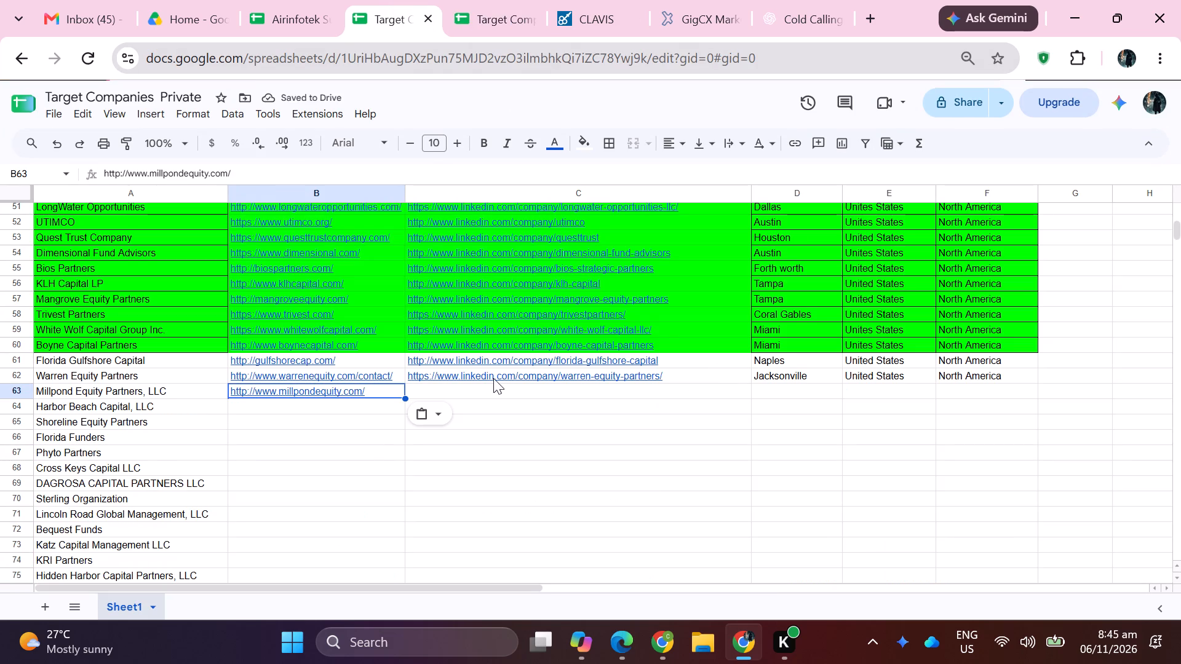
left_click(496, 385)
key("ctrl+v")
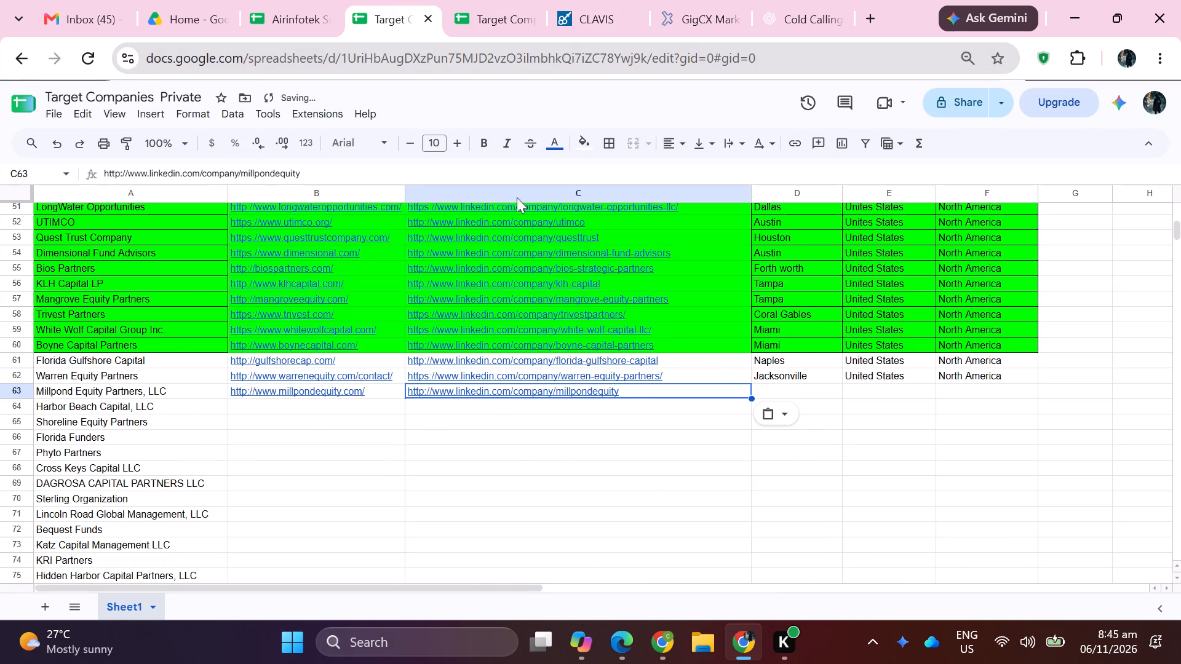
Complete Millpond Equity Partners, LLC's row with Boca Raton in D63, United States in E63 and North America in F63.
left_click(521, 0)
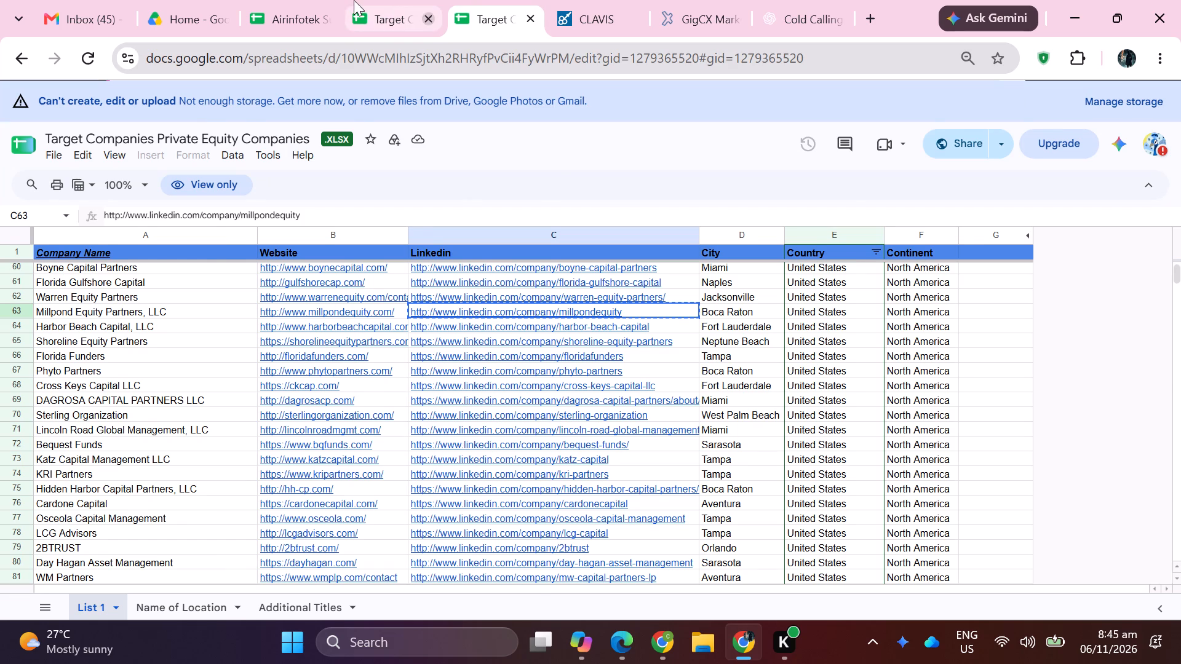
left_click(354, 0)
left_click(800, 389)
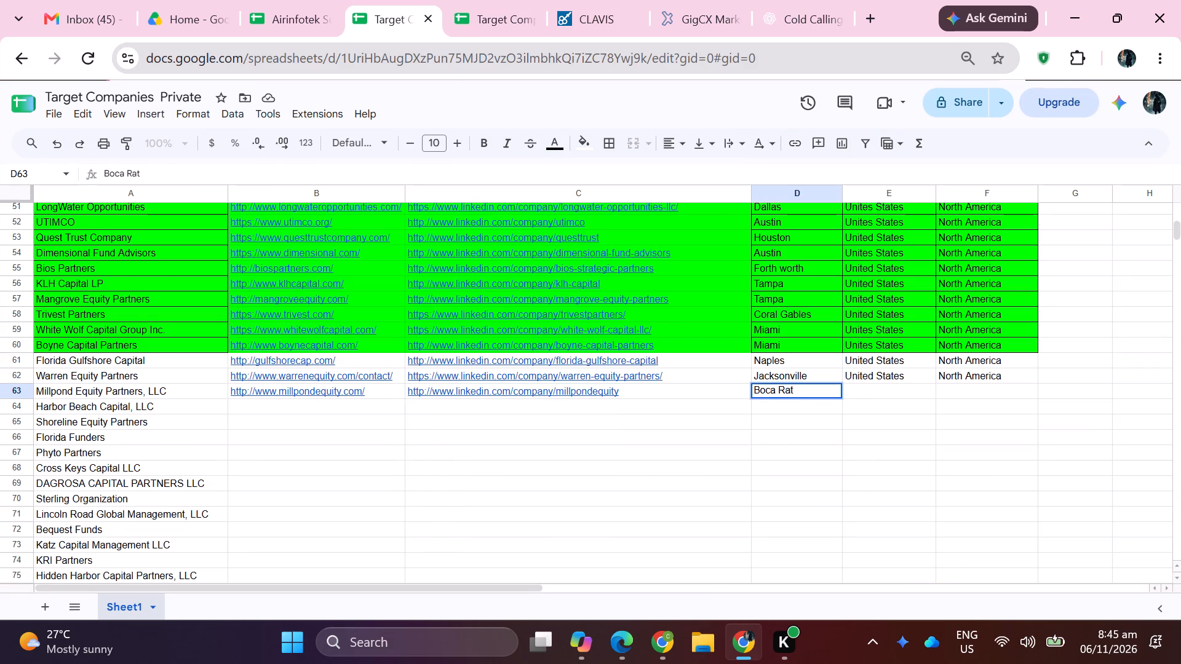
key("Tab")
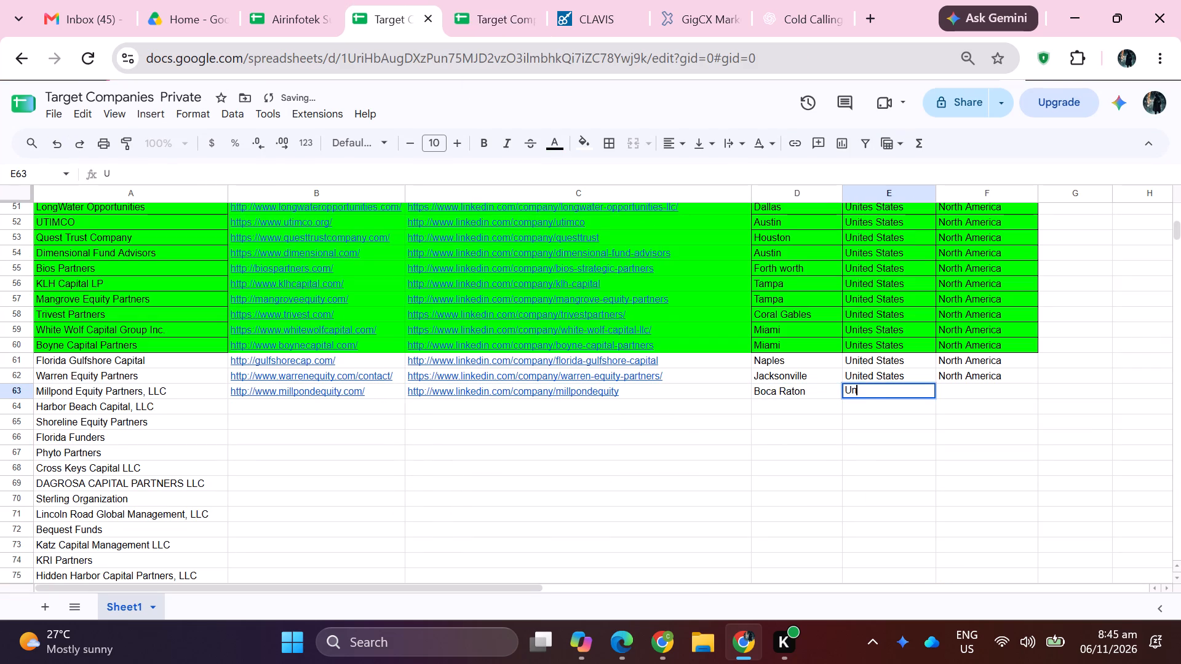
key("BackSpace")
key("BackSpace")
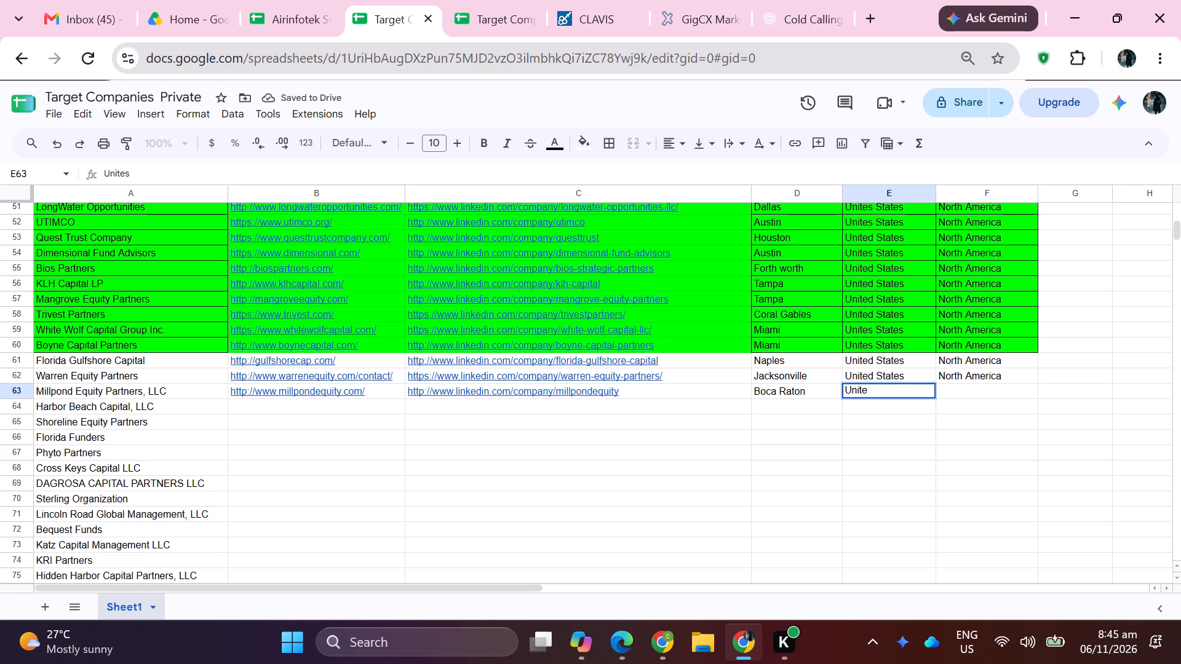
key("BackSpace")
type("d")
key("space")
key("BackSpace")
key("Tab")
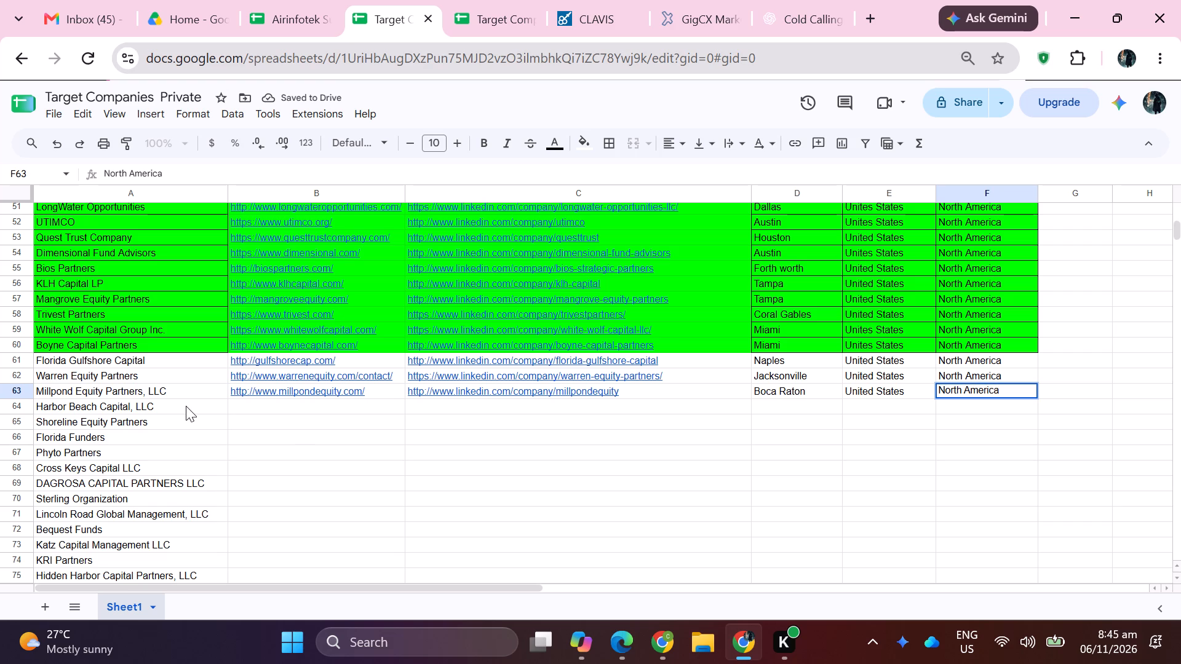
Copy Harbor Beach Capital, LLC's website and LinkedIn links from the source list into B64 and C64 of Target Companies Private.
left_click(302, 411)
left_click(499, 0)
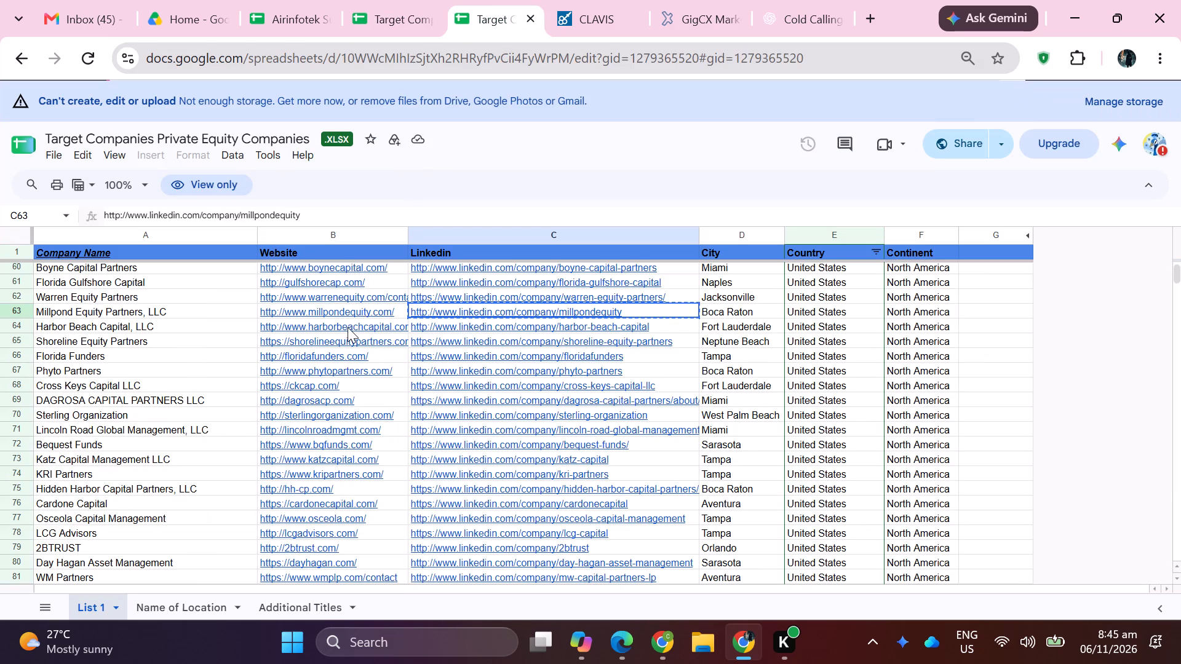
left_click(348, 327)
key("ctrl+c")
left_click(371, 0)
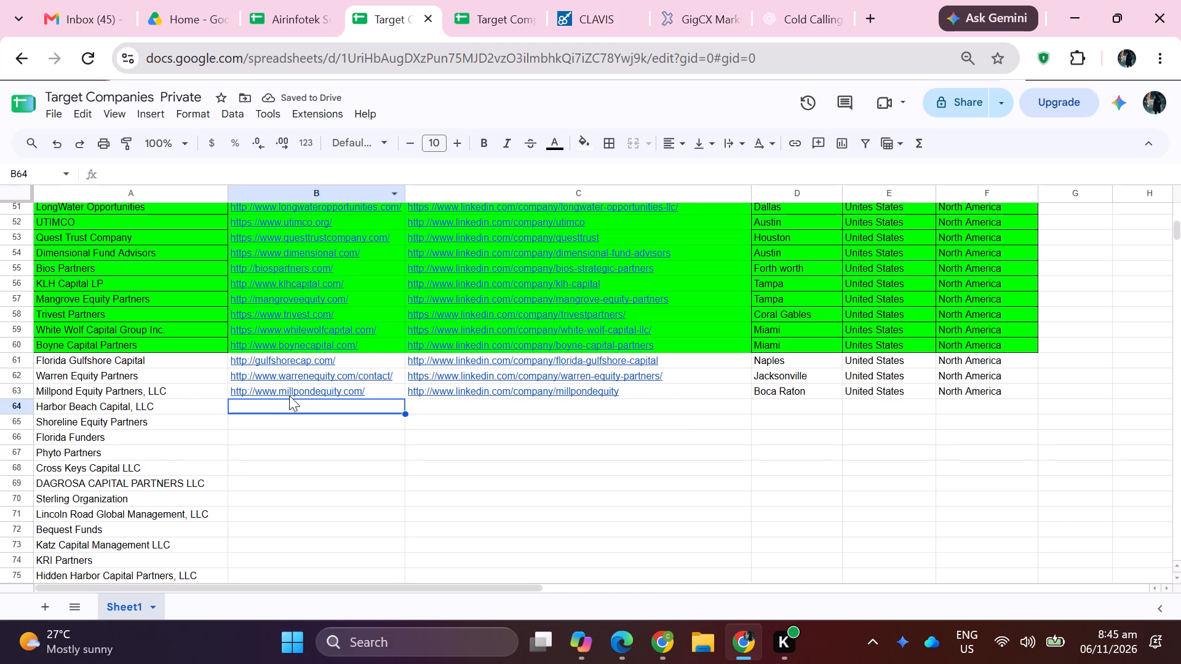
key("ctrl+v")
left_click(482, 0)
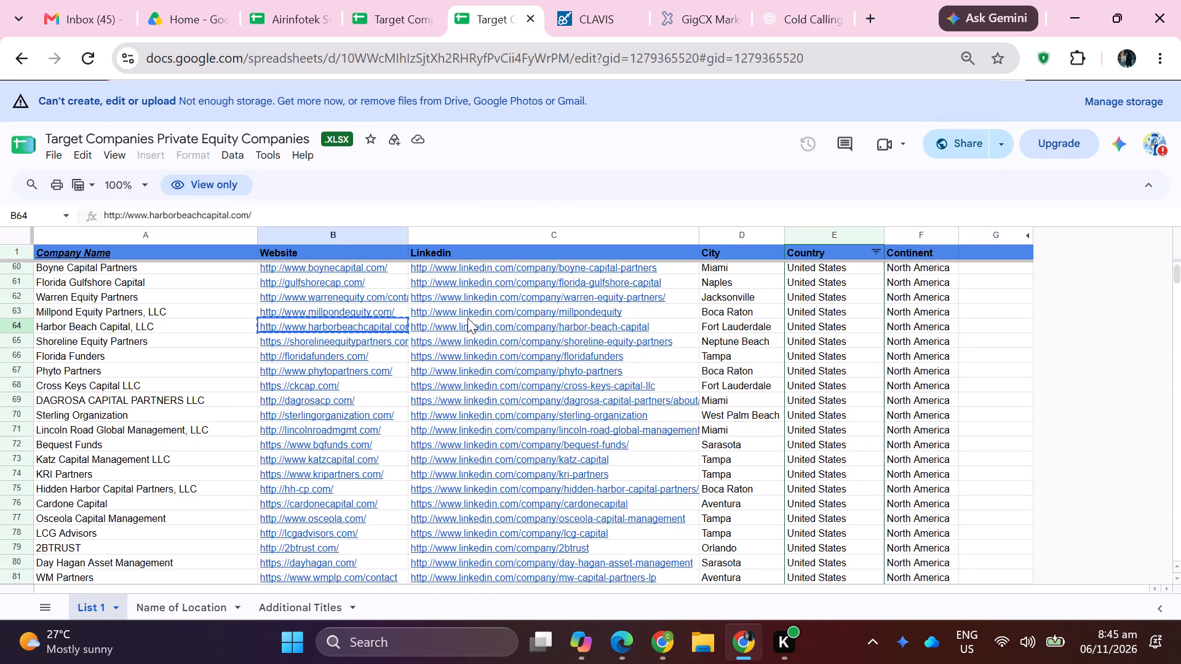
left_click(467, 318)
left_click(359, 326)
left_click(493, 337)
left_click(501, 329)
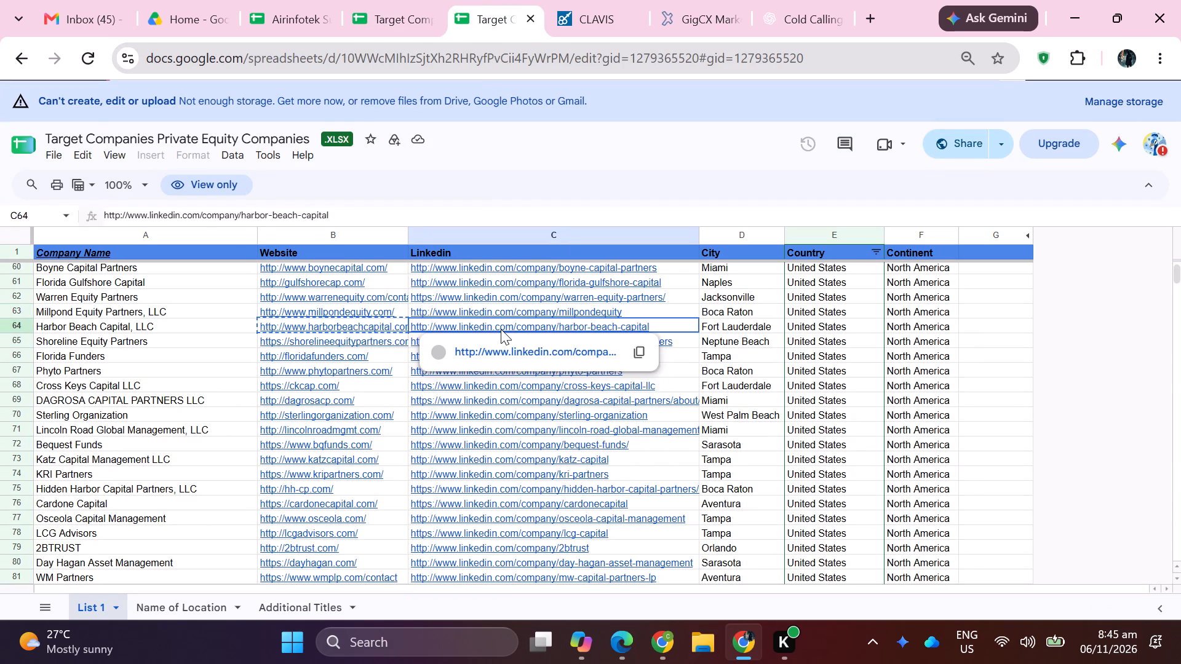
key("ctrl+c")
left_click(411, 0)
left_click(526, 407)
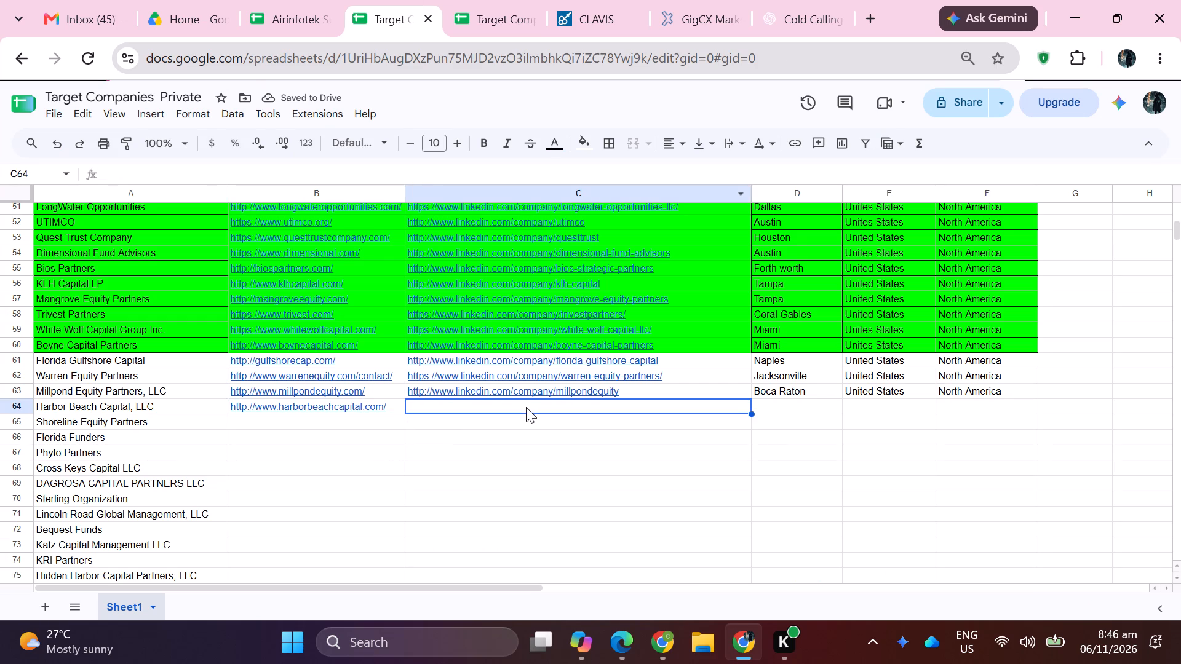
key("ctrl+v")
Enter Harbor Beach Capital, LLC's city from the source list, Fort Lauderdale, in D64 of Target Companies Private.
left_click(484, 0)
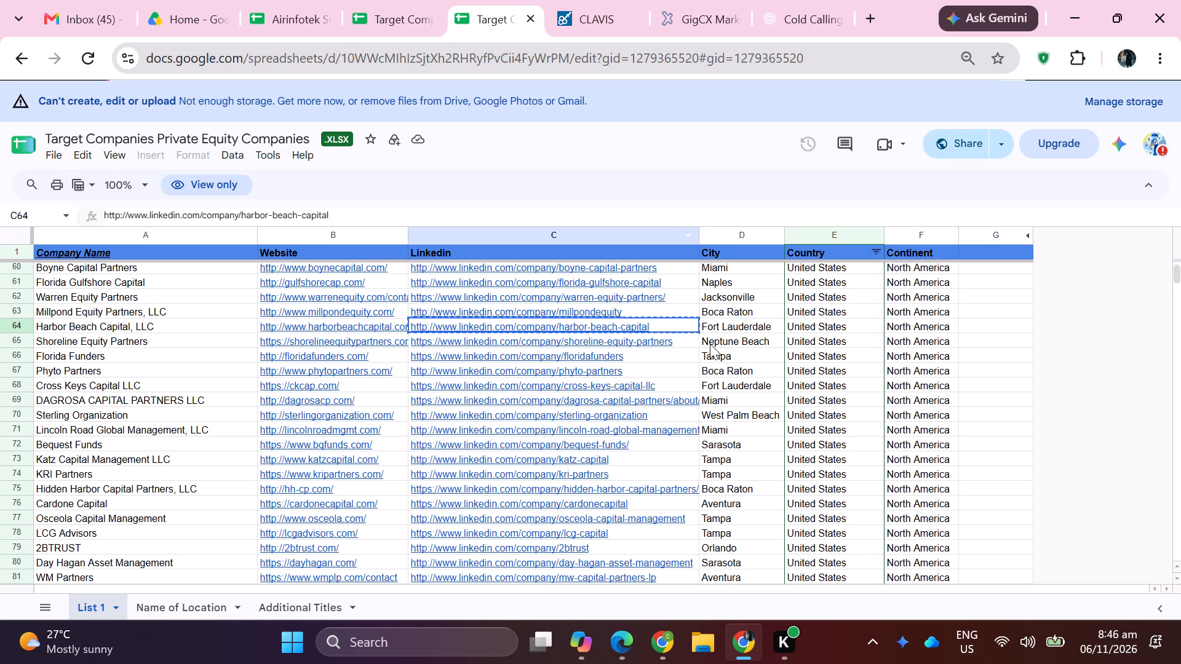
left_click(738, 328)
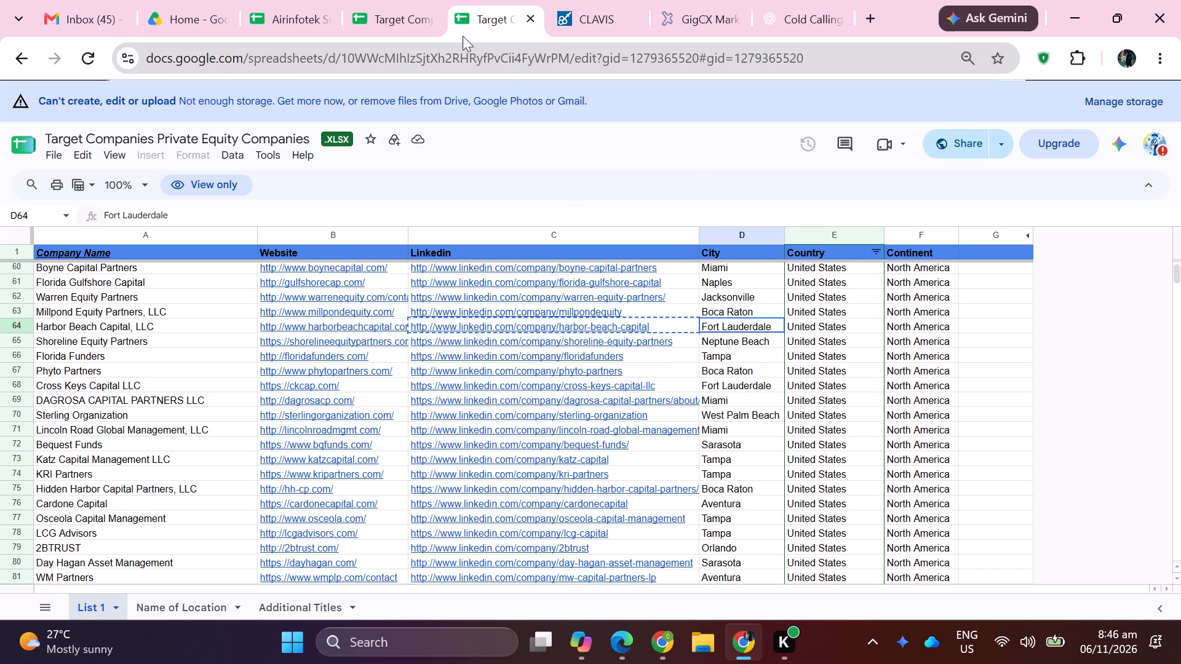
left_click(399, 1)
left_click(815, 409)
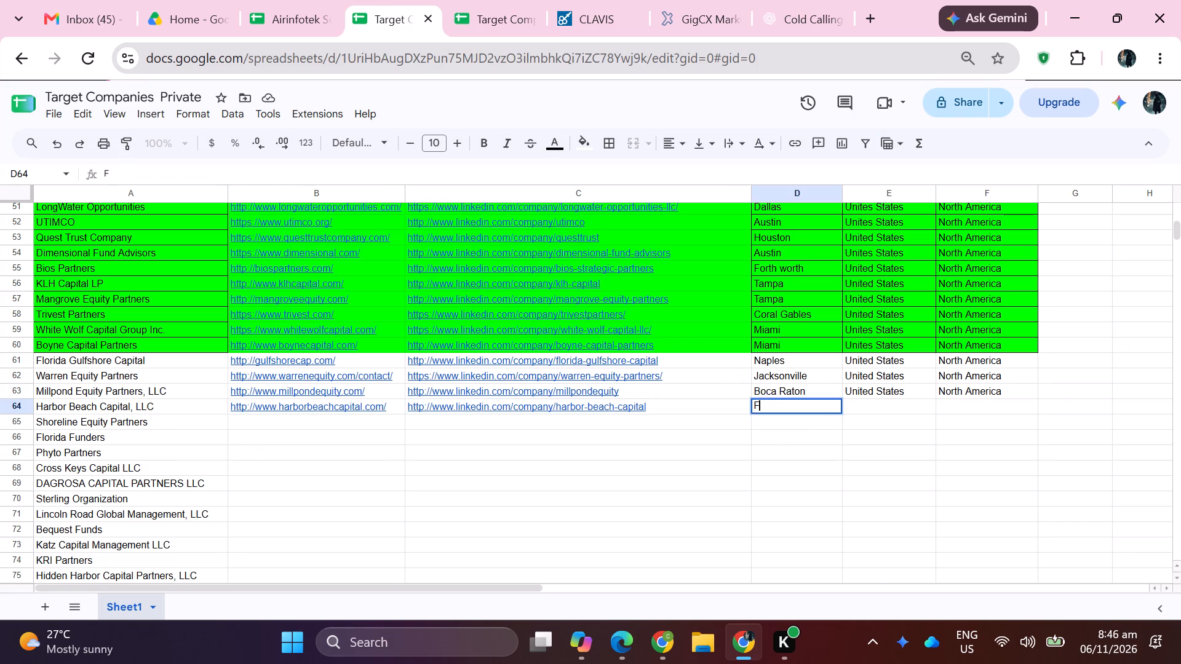
key("space")
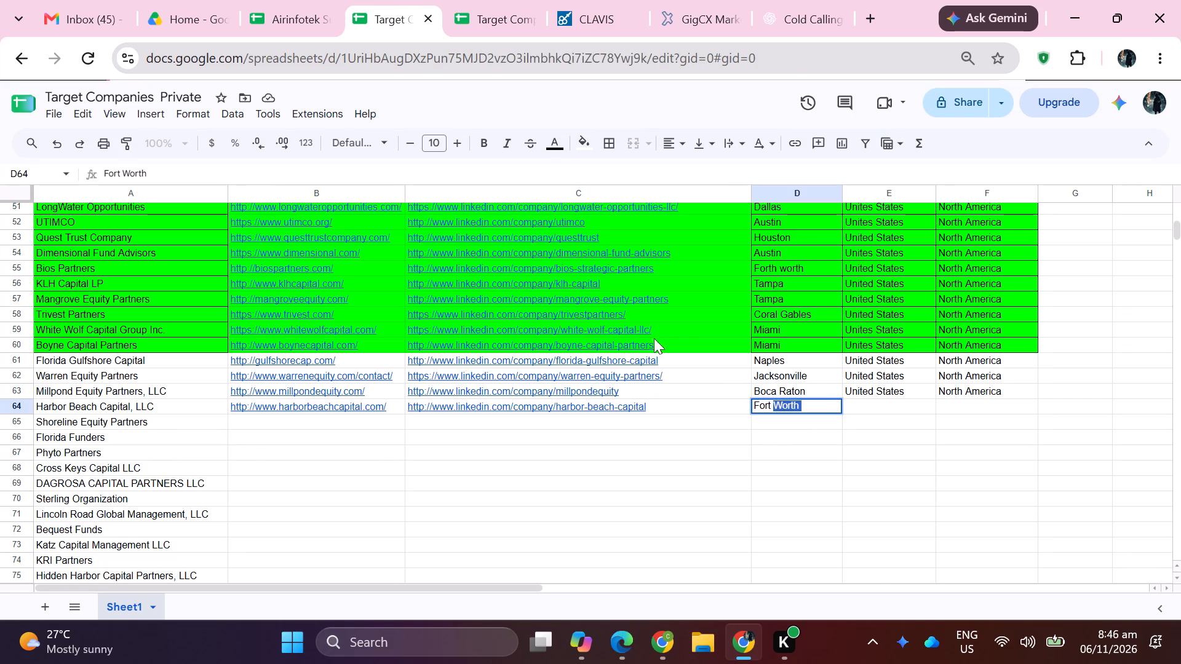
left_click(495, 0)
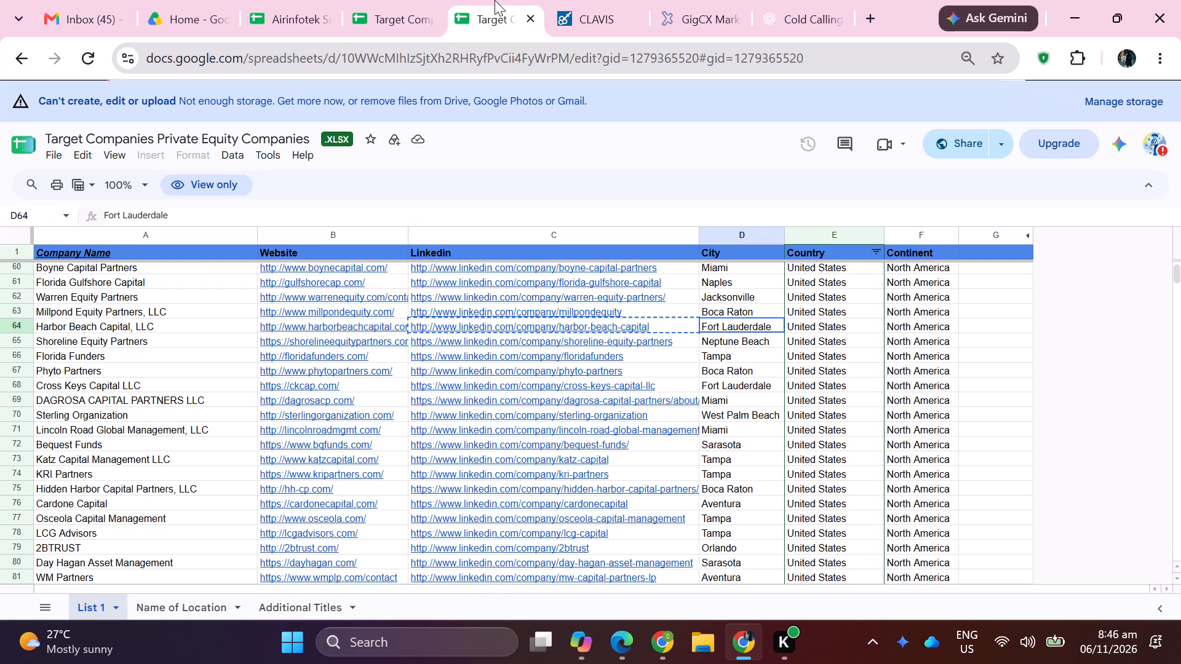
left_click(380, 0)
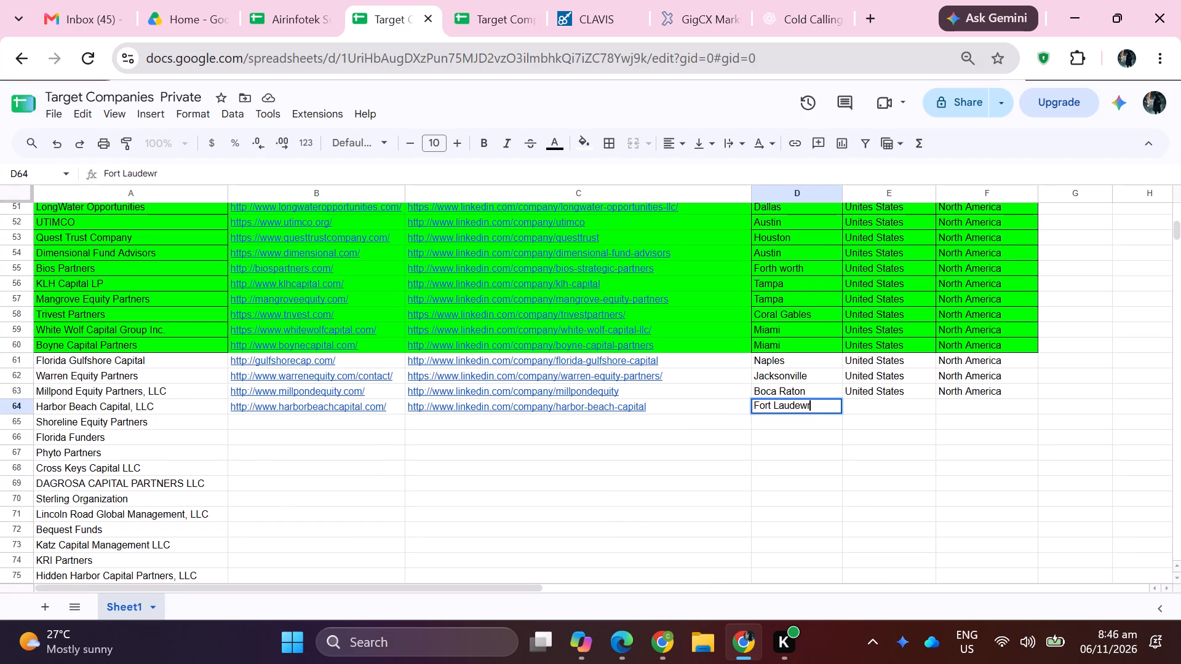
key("BackSpace")
key("BackSpace")
key("e")
key("BackSpace")
type("rdale")
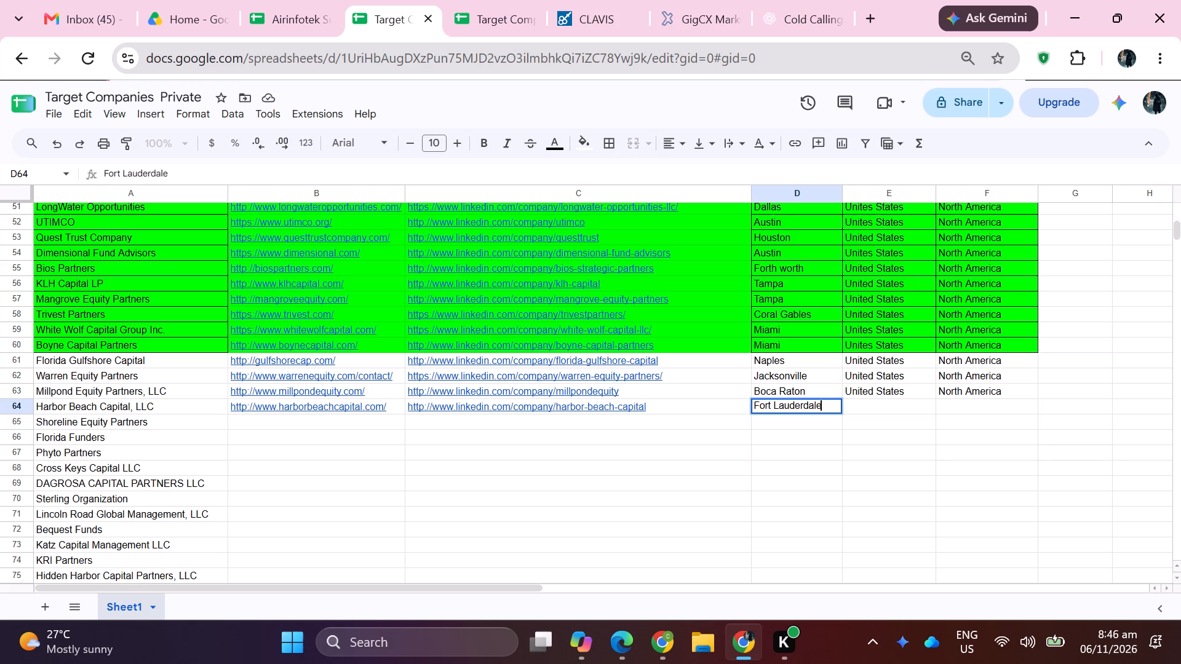
key("Tab")
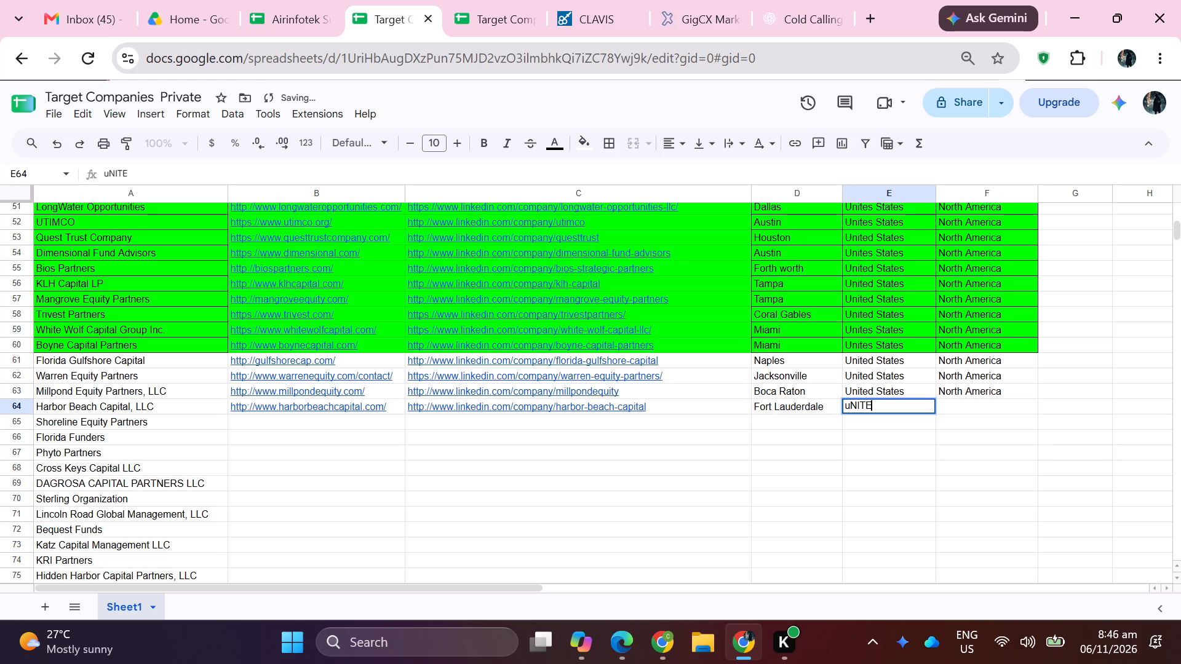
Enter United States as Harbor Beach Capital, LLC's country in E64.
key("BackSpace")
key("BackSpace")
key("BackSpace")
key("BackSpace")
key("BackSpace")
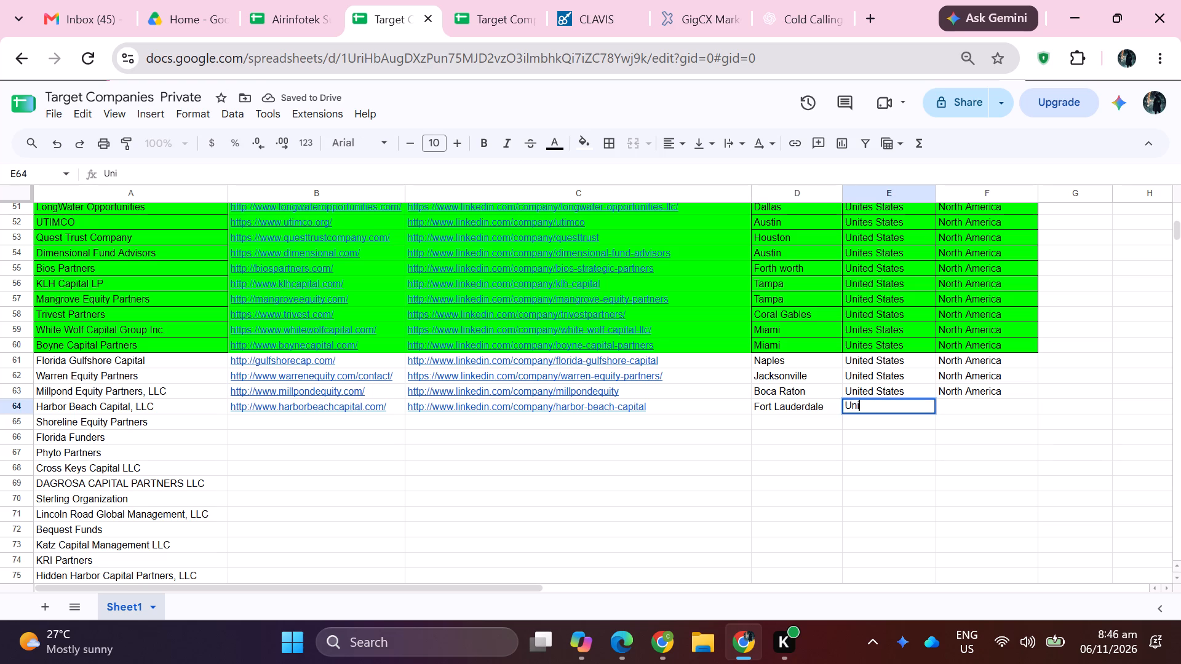
key("BackSpace")
key("BackSpace")
key("BackSpace")
key("BackSpace")
key("BackSpace")
type("tates")
Search Google for "saan pwede kumuha ng voters certificate" in a separate page, look through the results and close it.
left_click(878, 19)
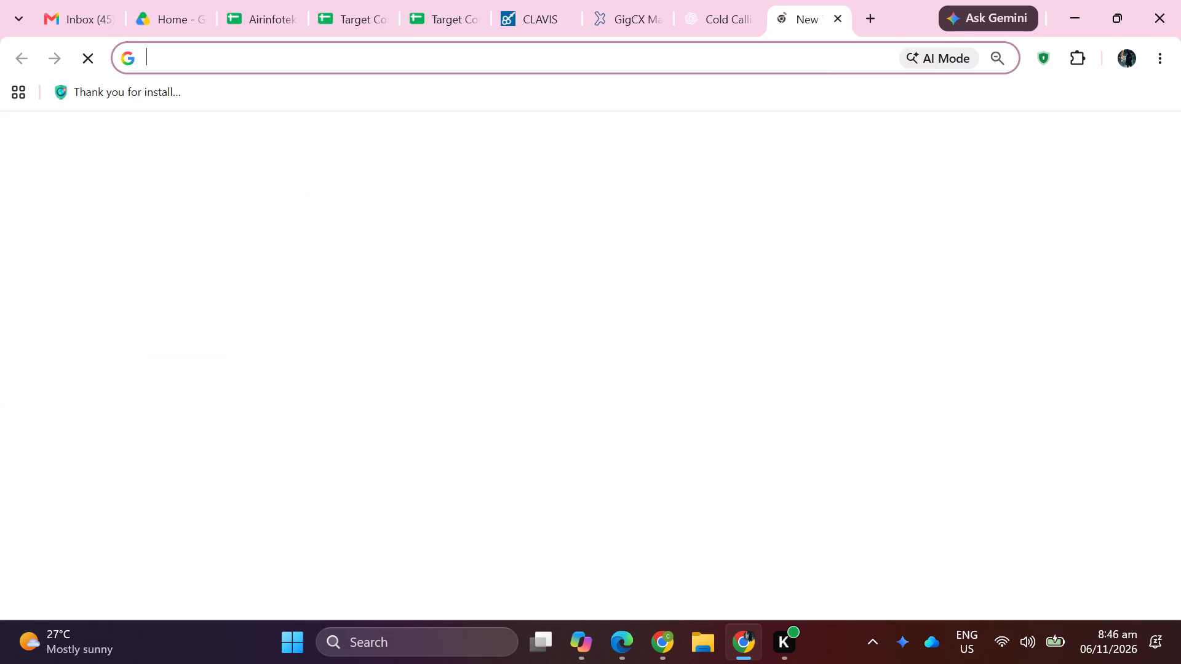
left_click(817, 66)
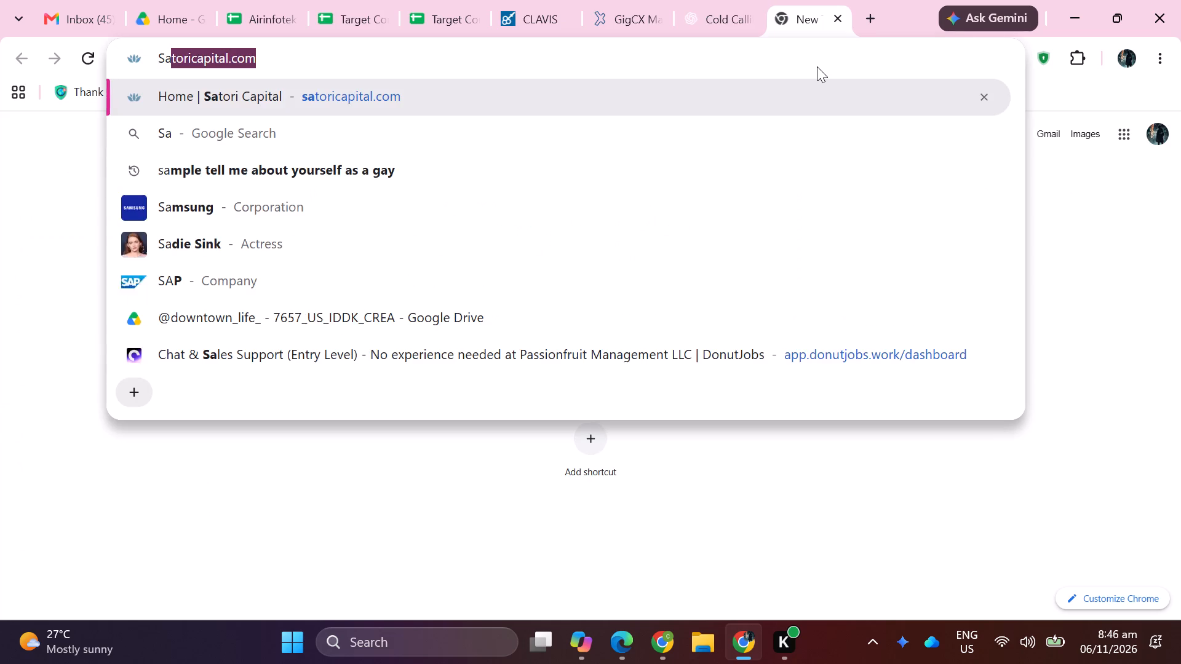
key("BackSpace")
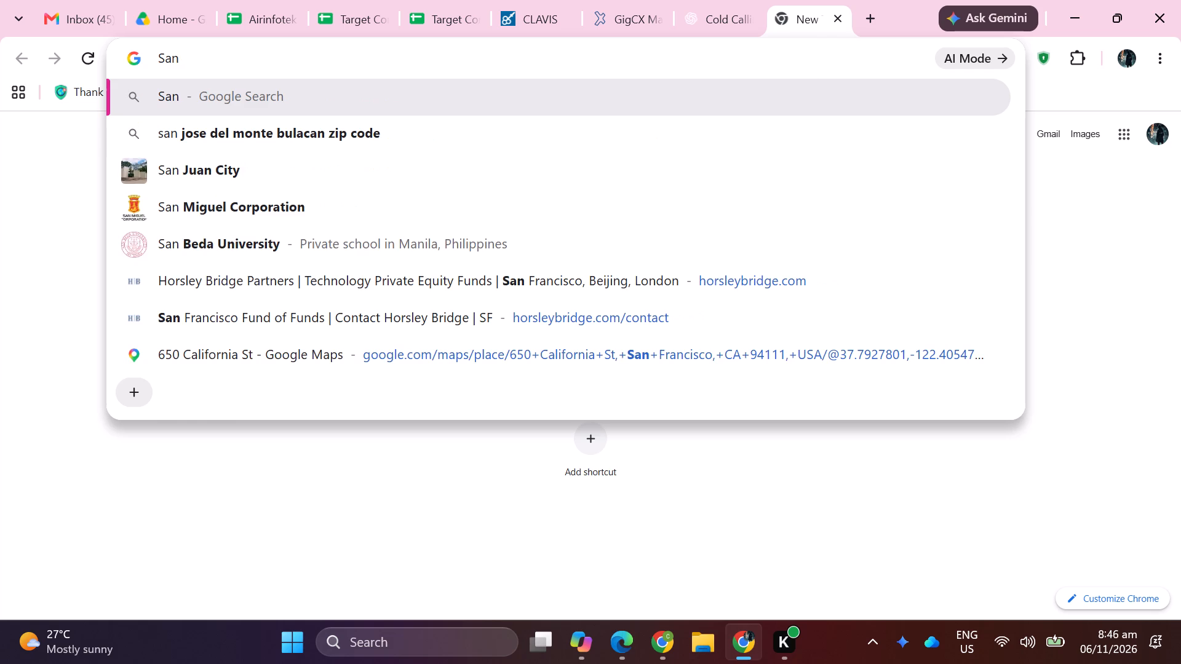
key("BackSpace")
key("BackSpace")
type("an pwedi kumuha ng voters")
key("space")
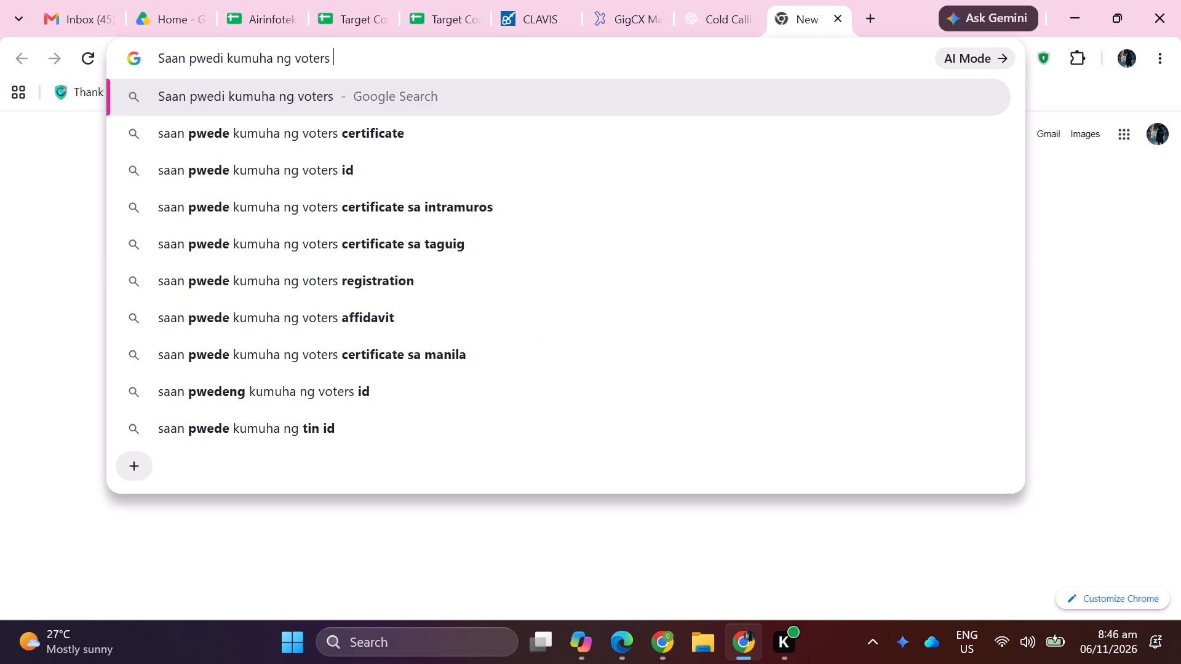
left_click(455, 124)
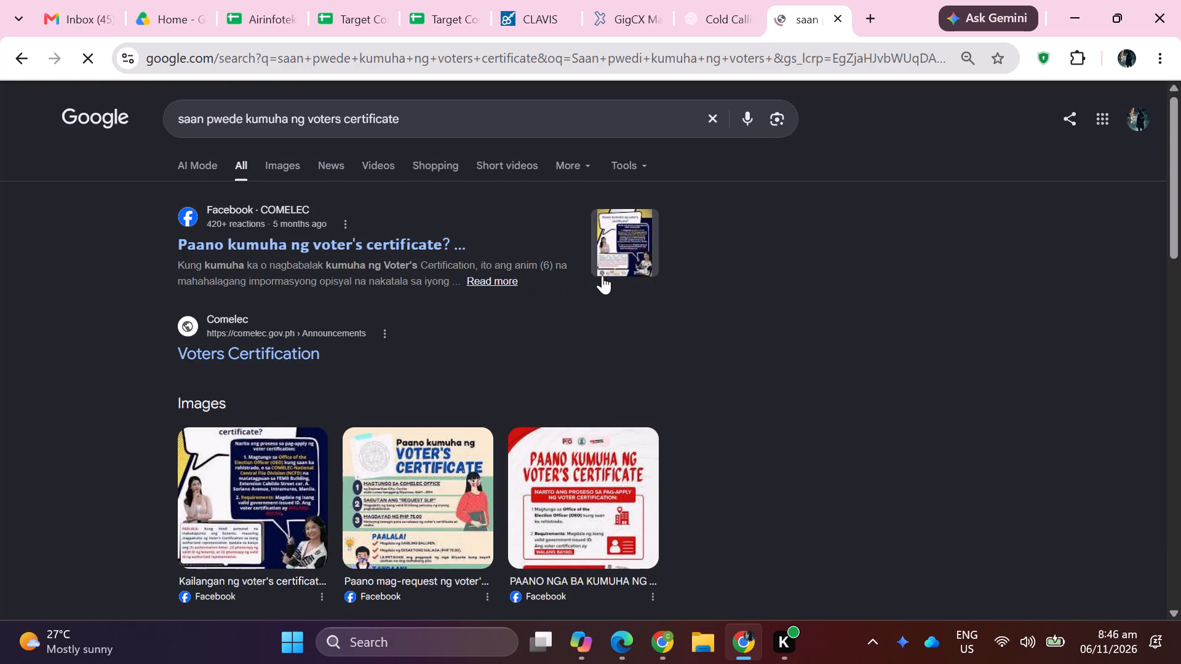
scroll(602, 275, "down", 3)
scroll(684, 336, "down", 3)
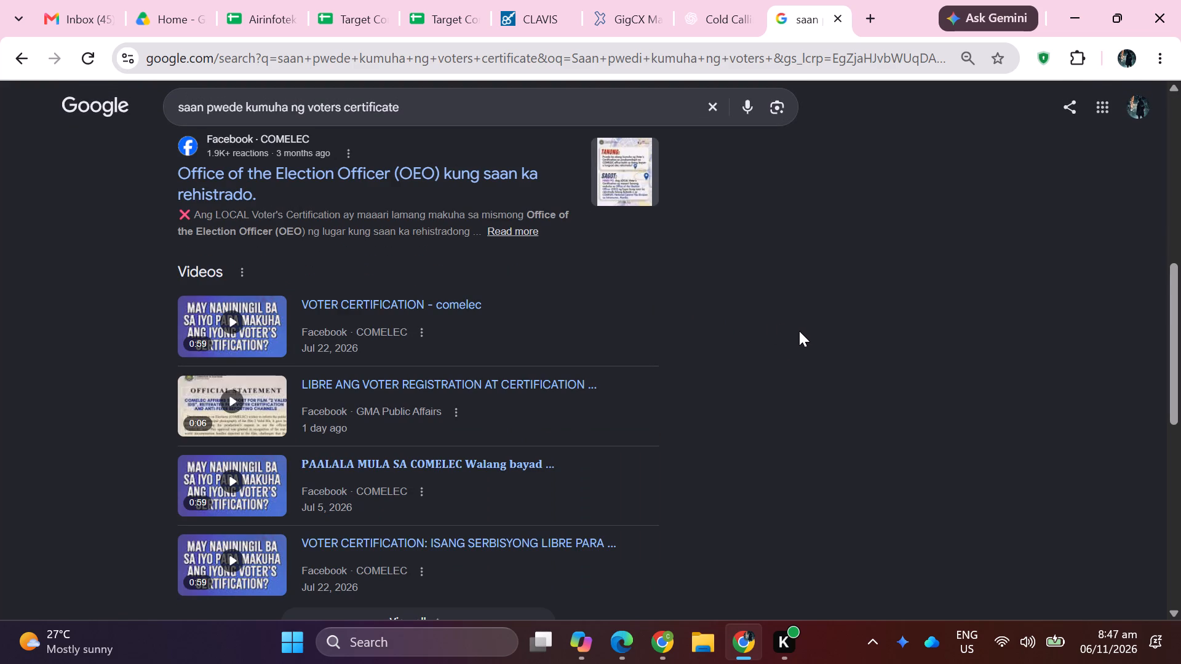
left_click(840, 21)
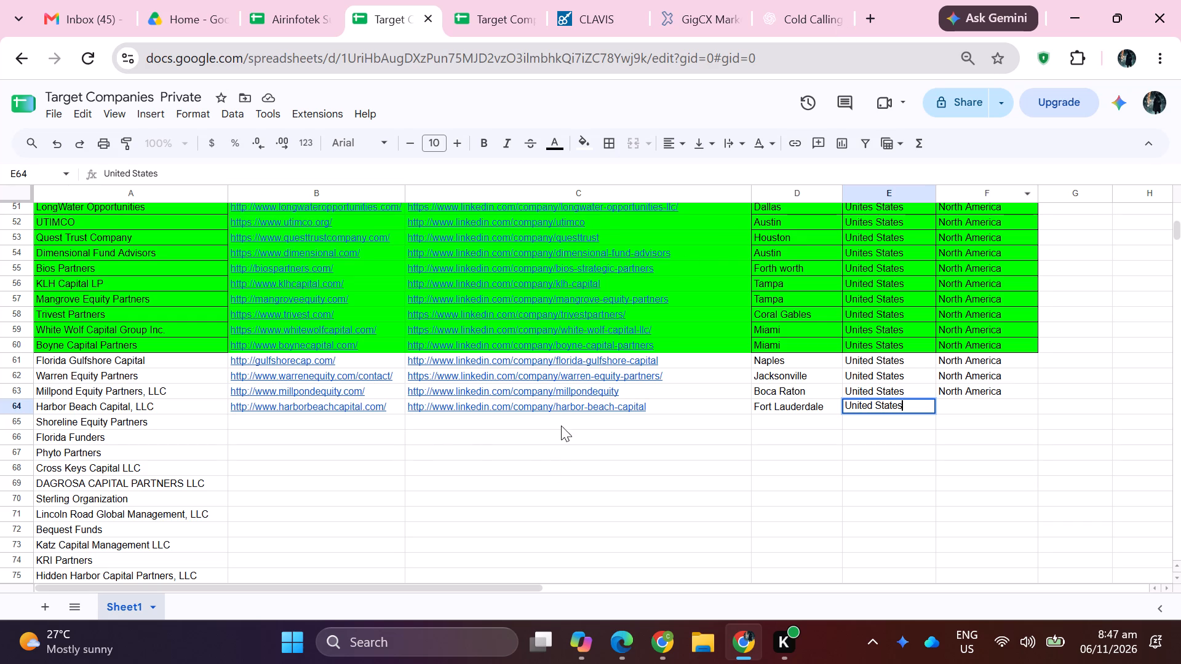
Enter North America as Harbor Beach Capital, LLC's continent in F64.
left_click(968, 399)
left_click(965, 410)
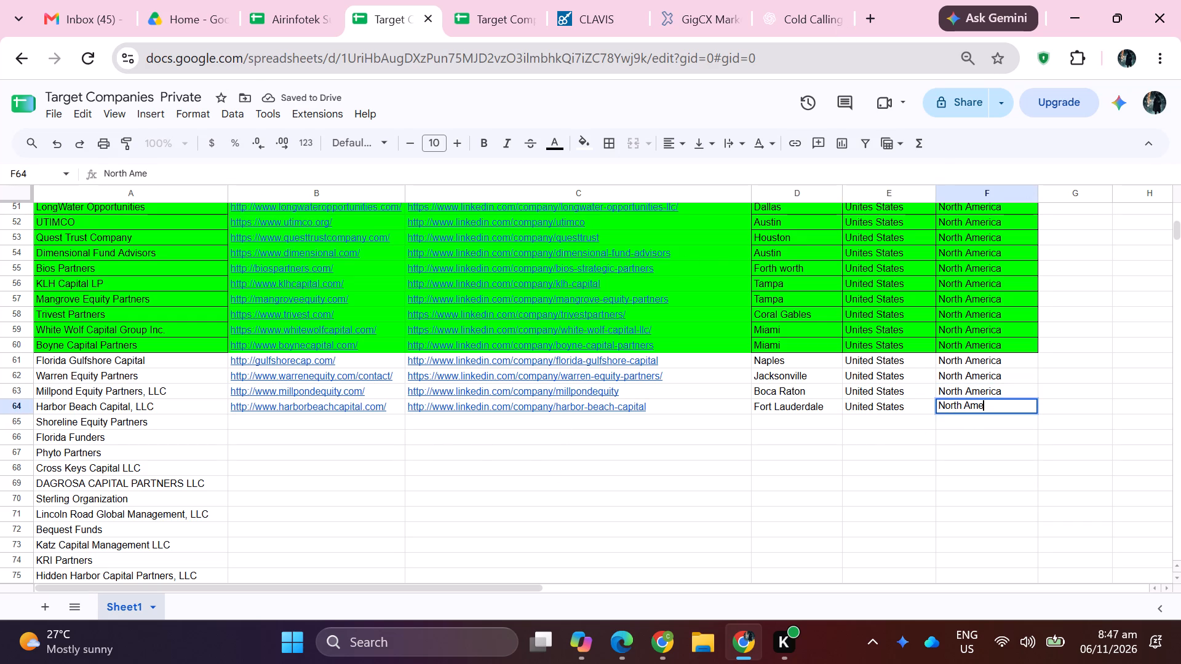
key("BackSpace")
key("BackSpace")
key("BackSpace")
key("BackSpace")
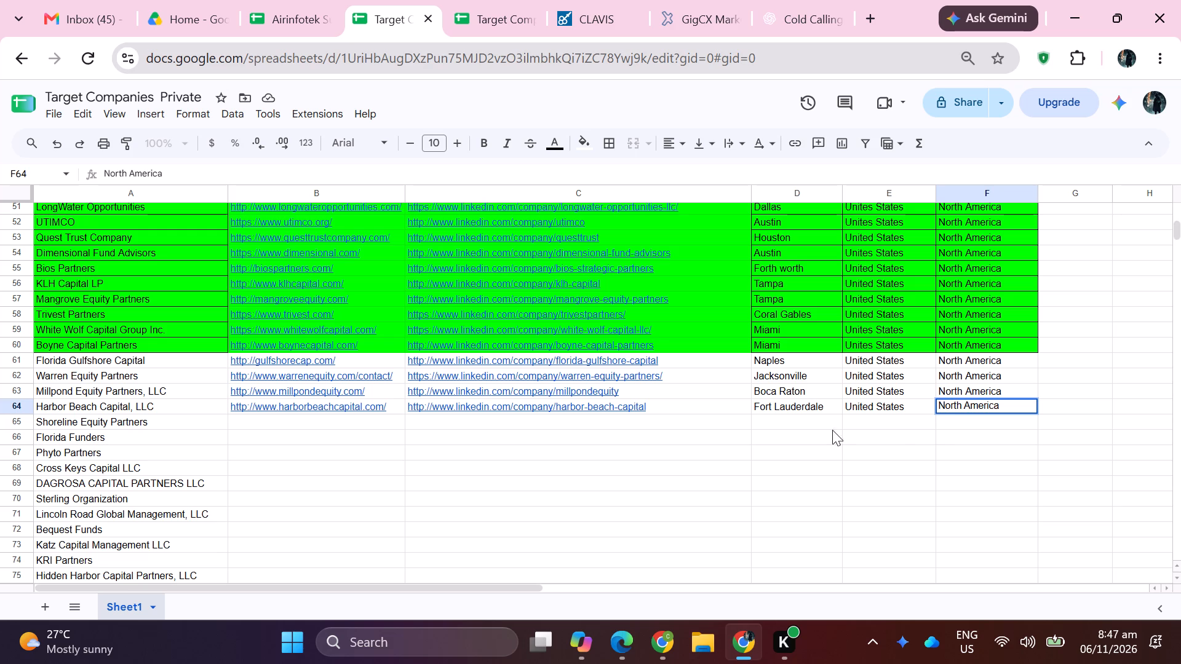
left_click(378, 415)
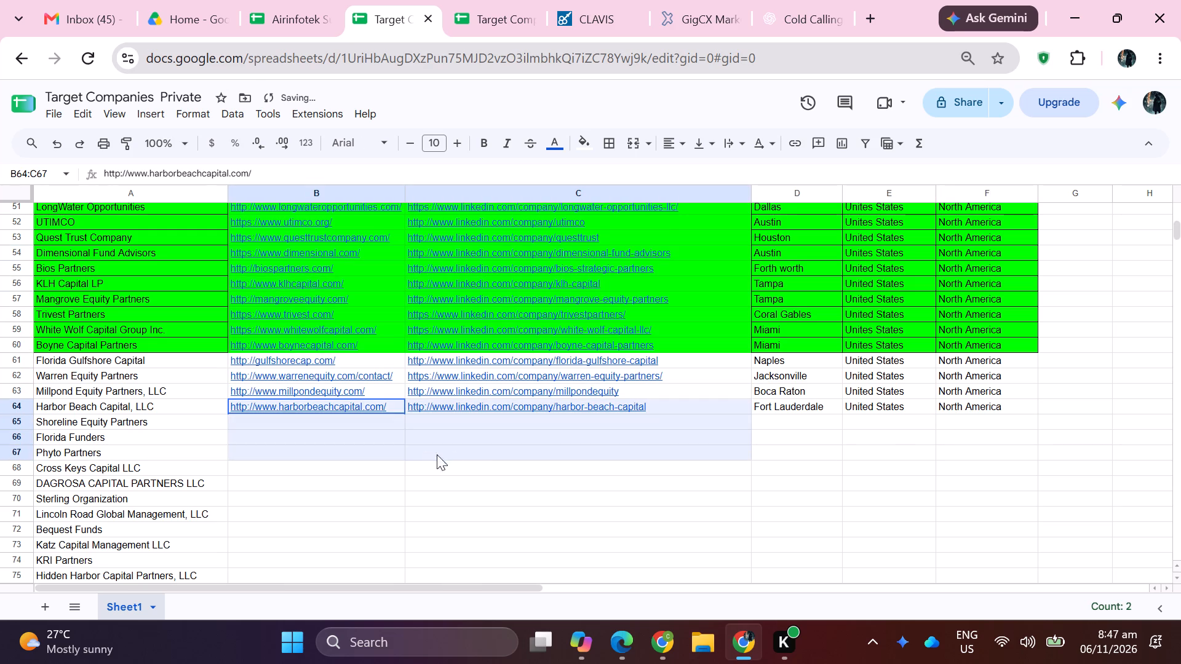
left_click(480, 448)
left_click(415, 496)
left_click(338, 424)
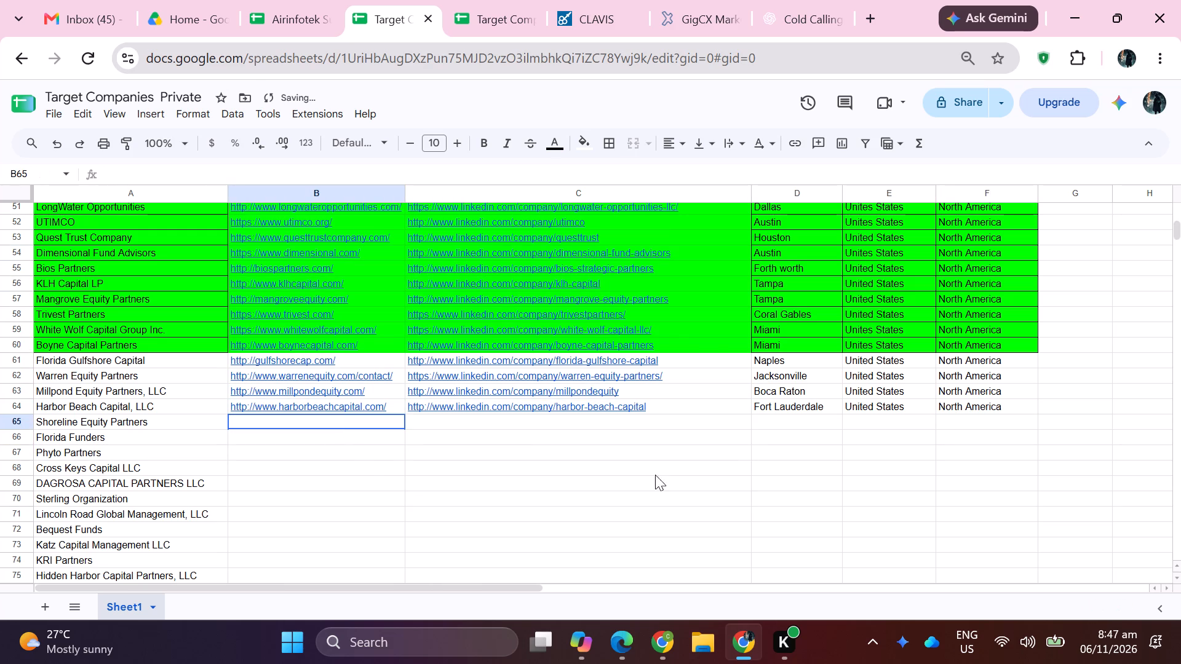
left_click(336, 337)
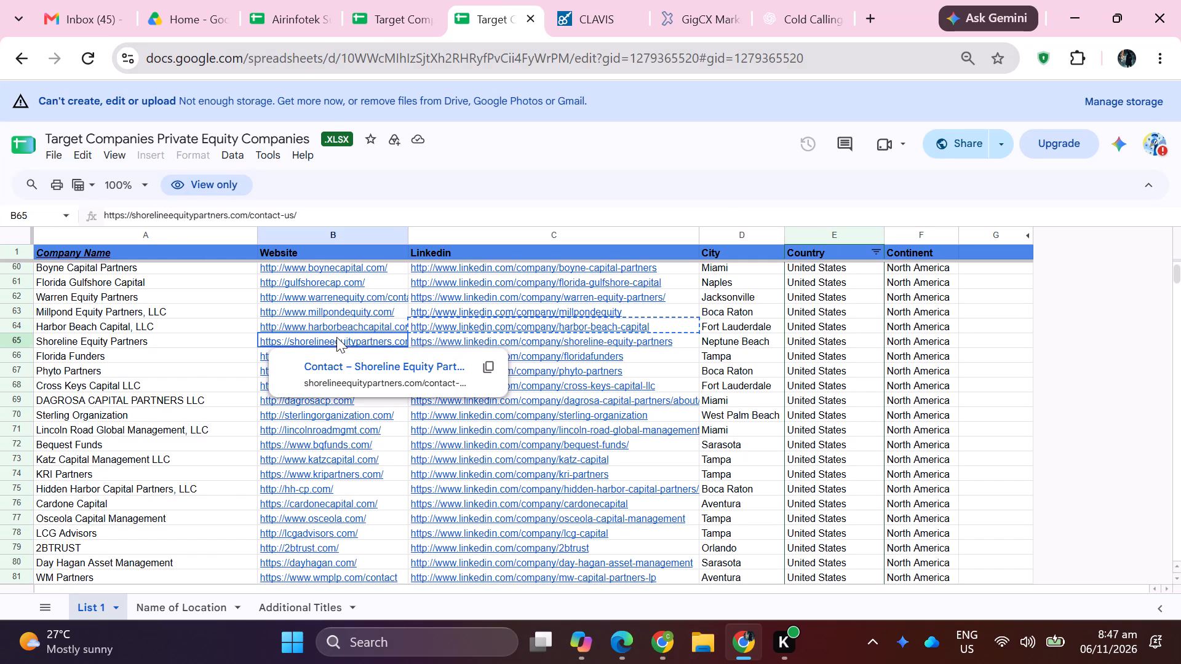
key("ctrl+c")
left_click(378, 0)
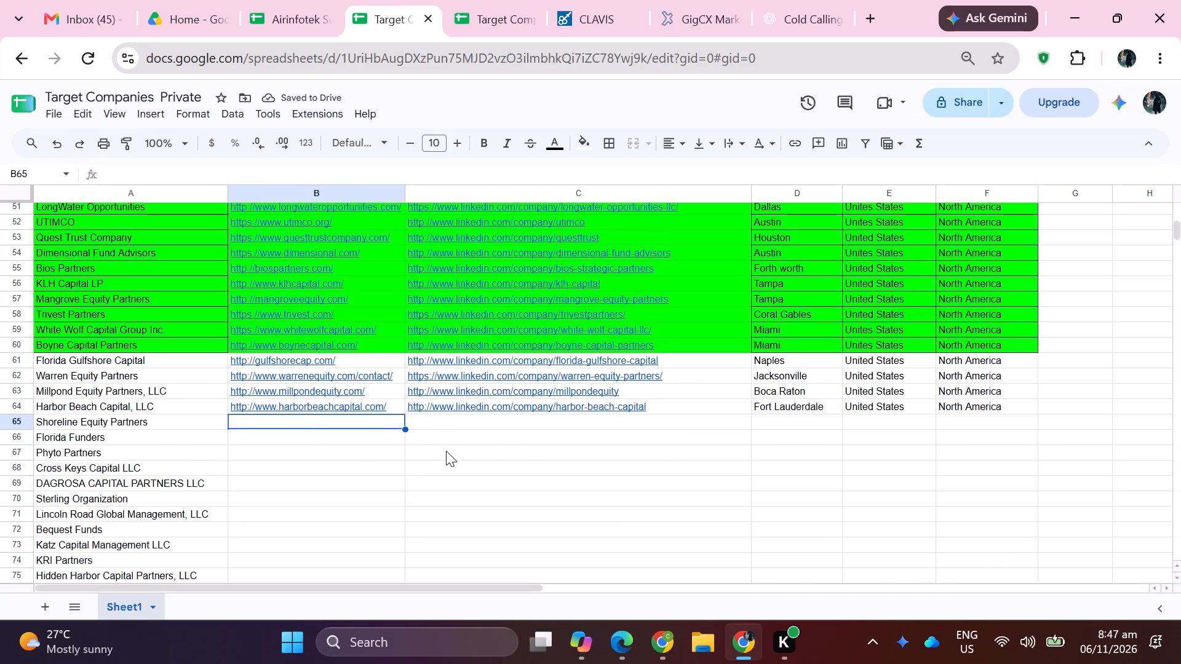
key("ctrl+v")
Copy Shoreline Equity Partners' LinkedIn link from C65 of the source list into C65 of Target Companies Private.
left_click(496, 0)
left_click(491, 342)
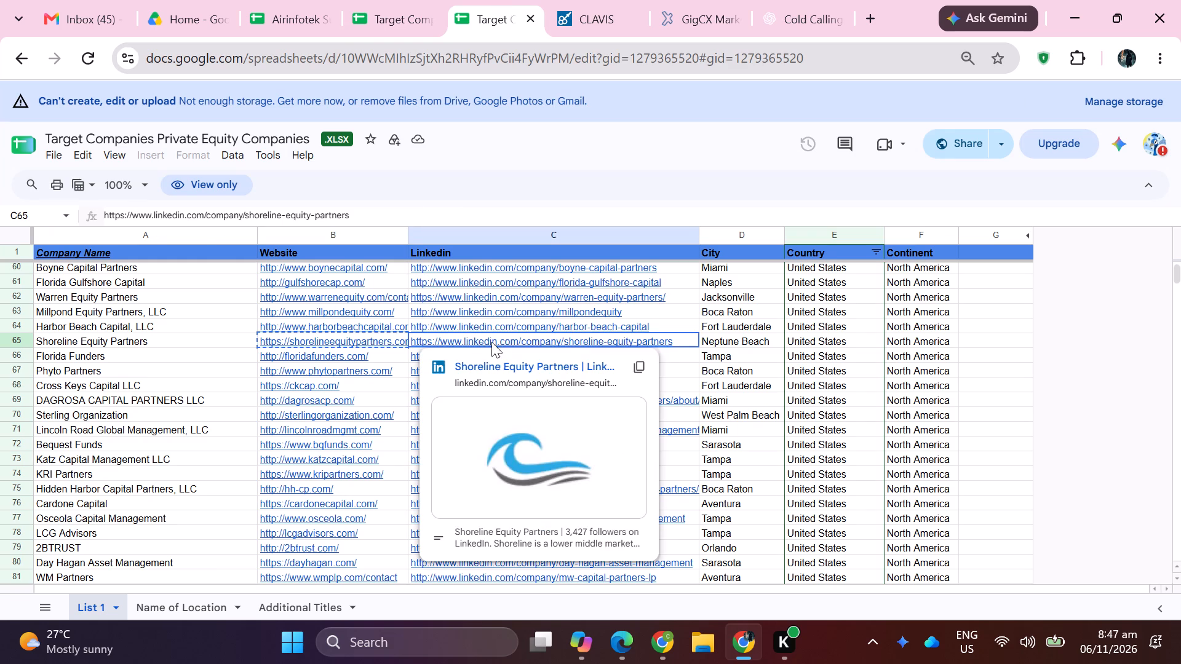
key("ctrl+c")
left_click(391, 0)
left_click(512, 432)
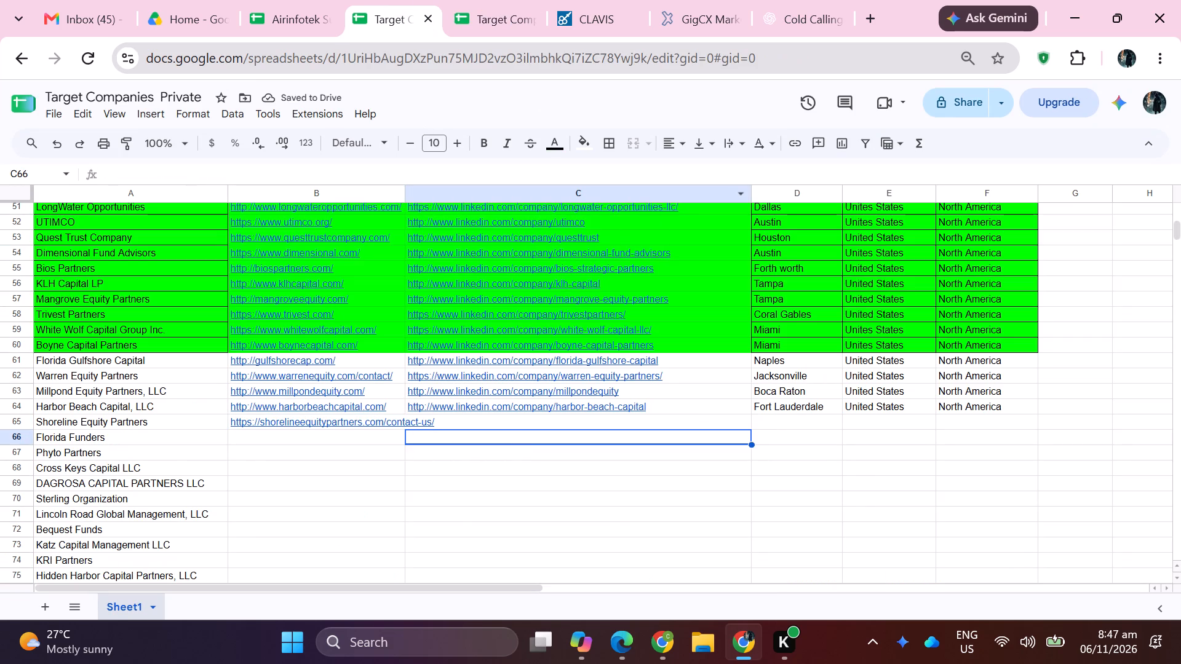
left_click(519, 423)
key("ctrl+v")
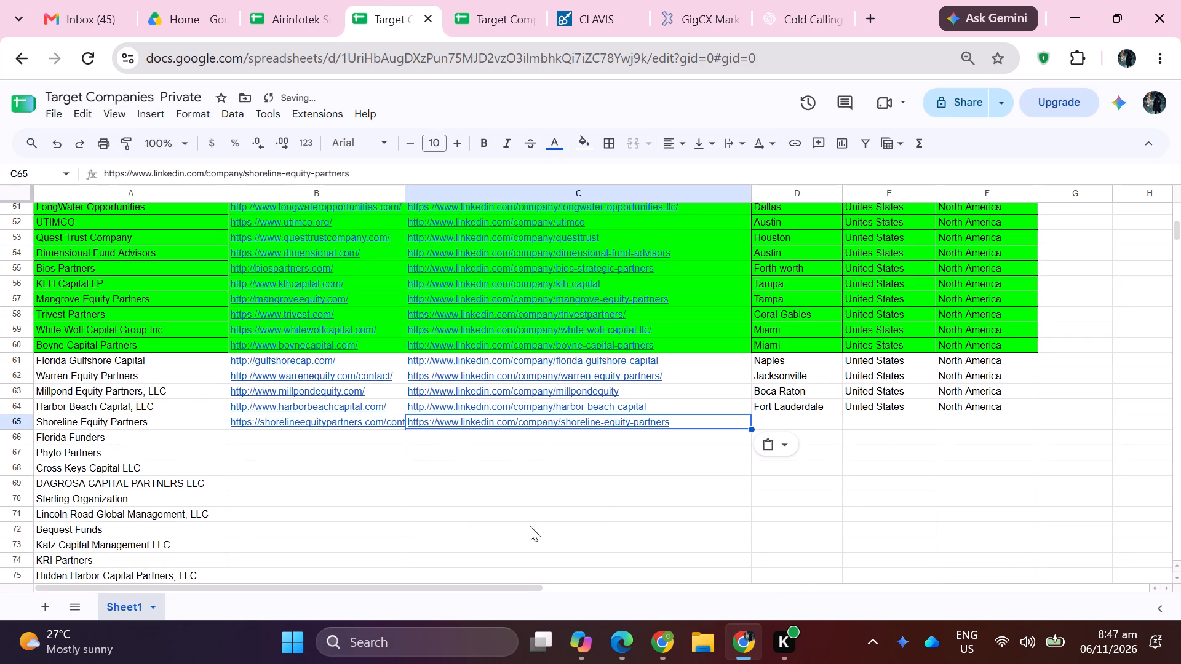
Fill in Shoreline Equity Partners' location from the source list in D65:F65 as Neptune Beach, United States, North America.
left_click(504, 0)
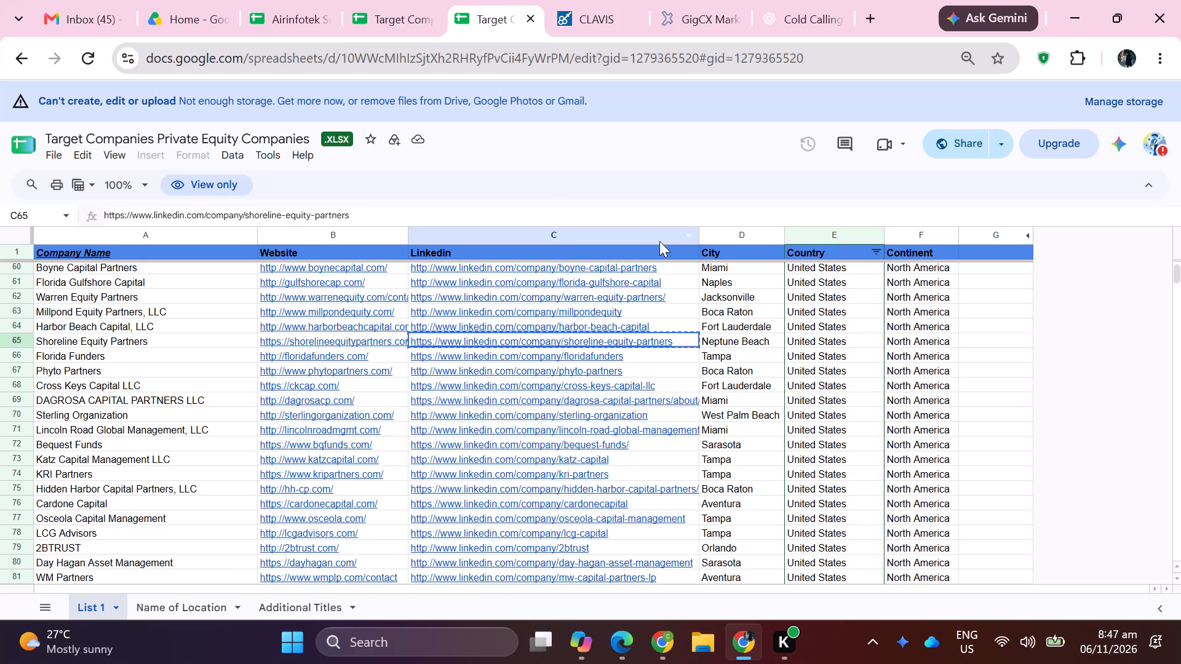
left_click(398, 0)
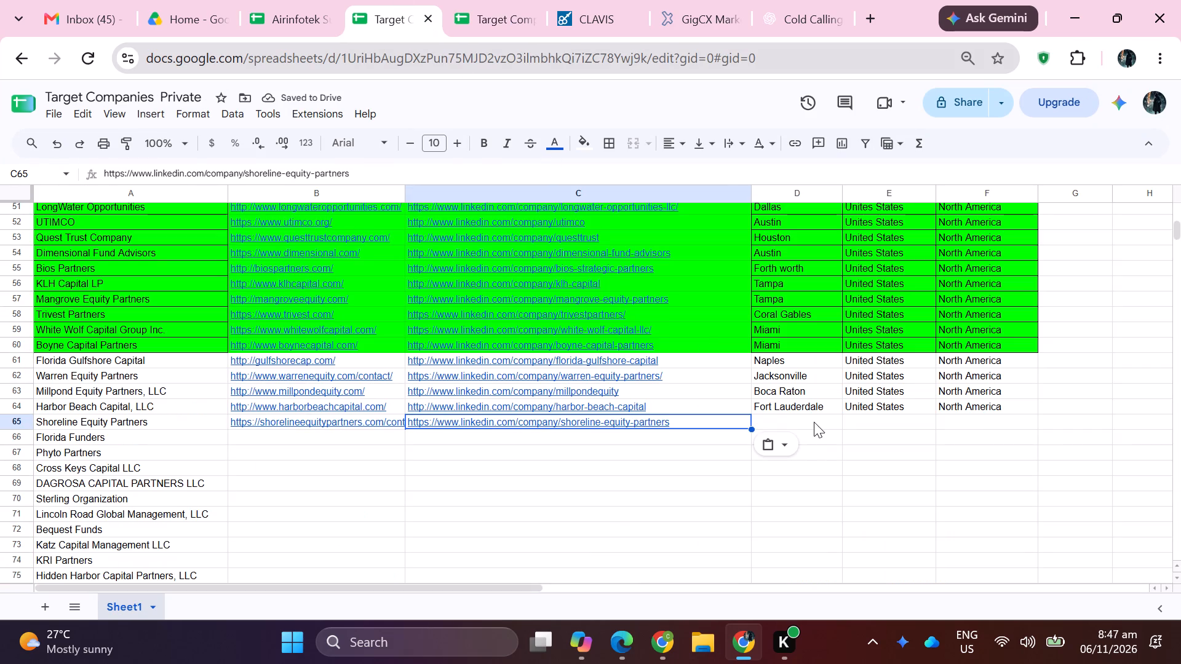
left_click(814, 422)
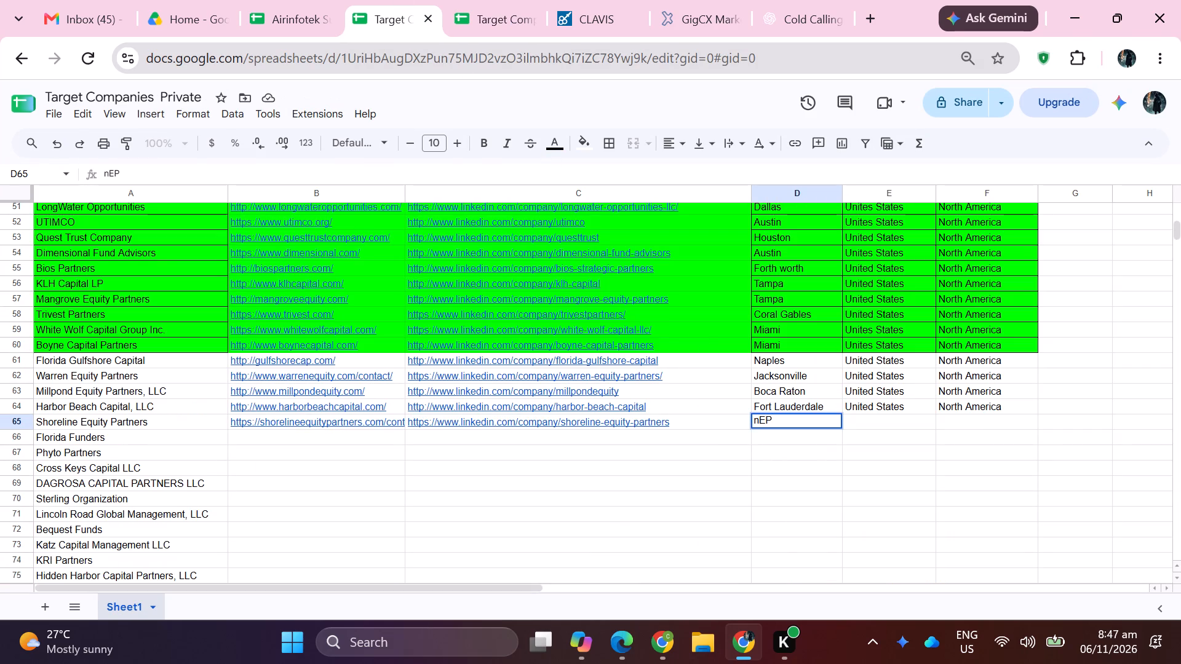
key("BackSpace")
key("BackSpace")
key("BackSpace")
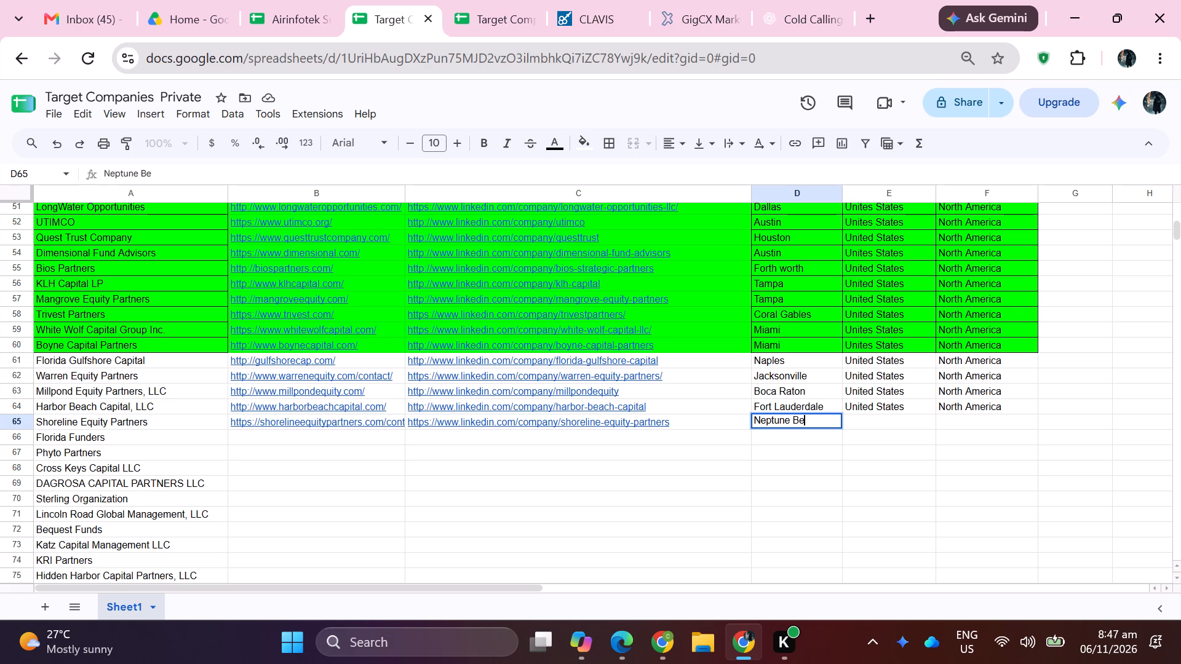
key("Tab")
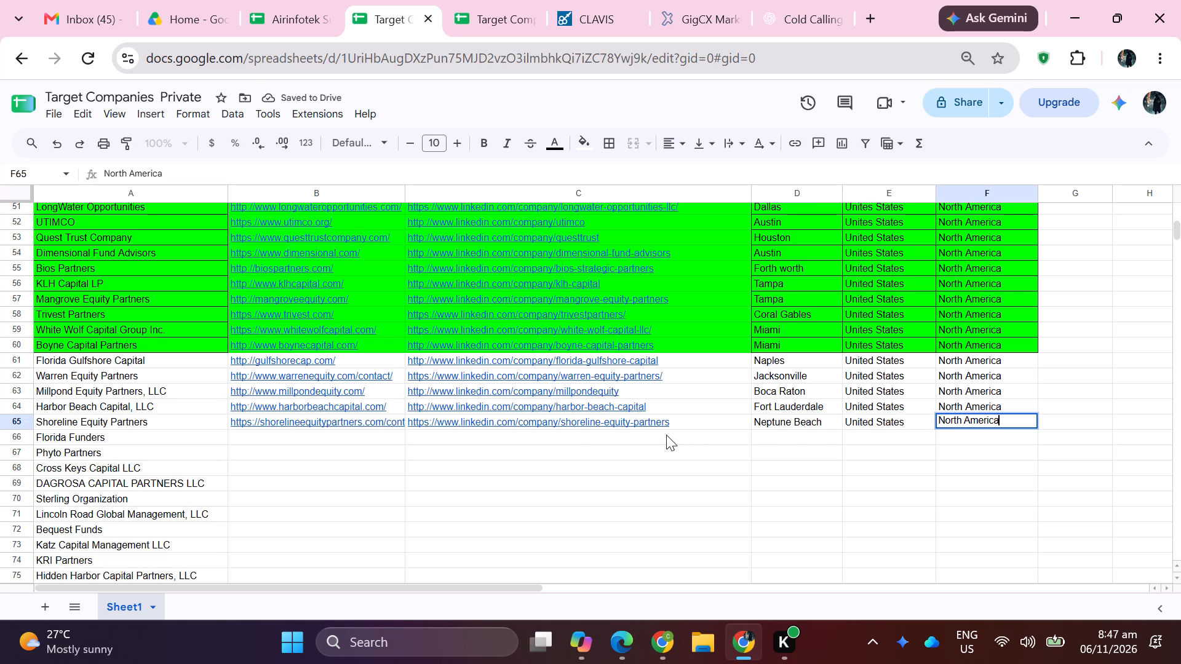
left_click(346, 437)
left_click(455, 6)
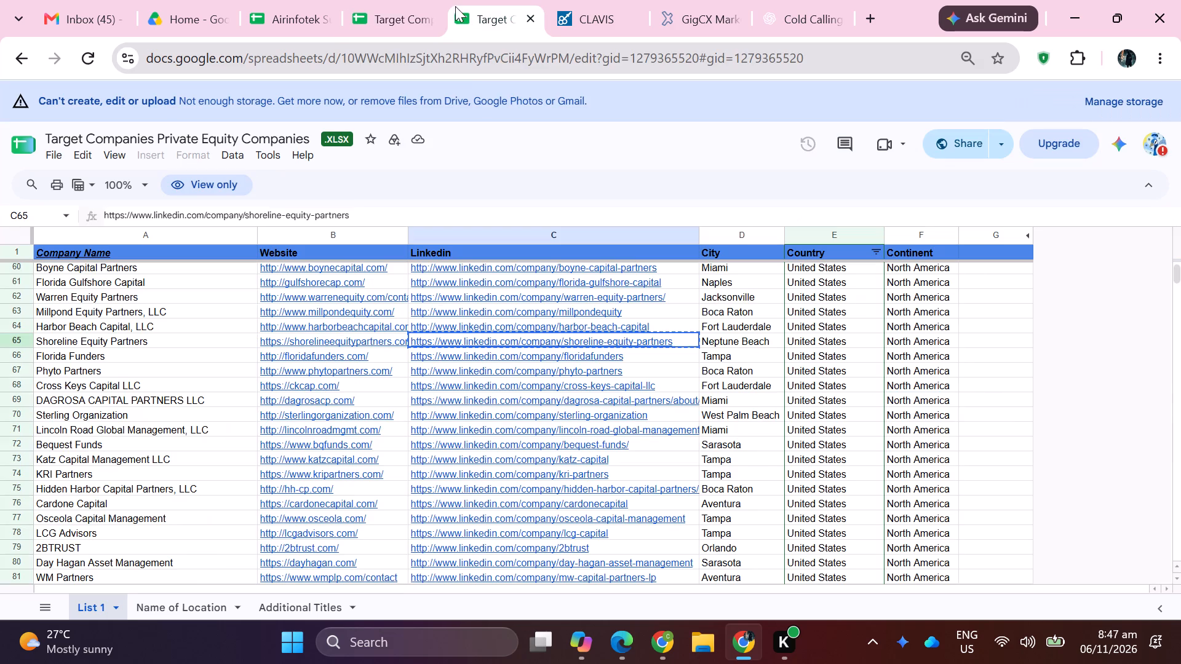
left_click(340, 358)
key("ctrl+c")
left_click(389, 0)
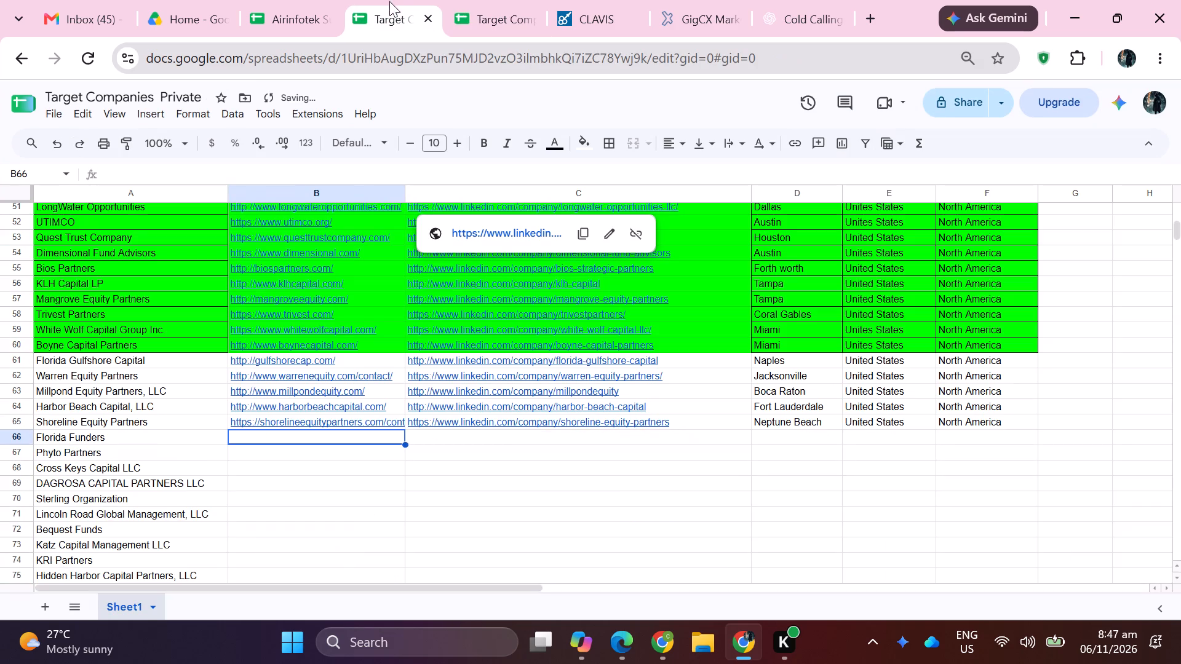
key("ctrl+v")
Copy Florida Funders' LinkedIn link from C66 of the source list into C66 of Target Companies Private.
left_click(474, 438)
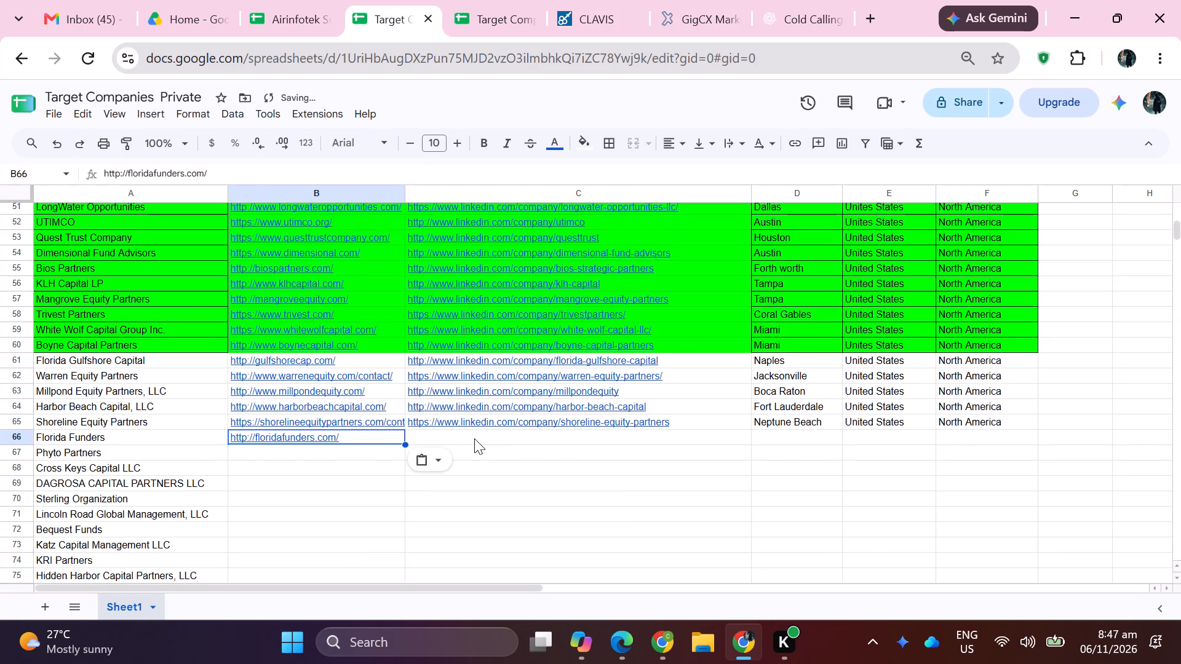
left_click(472, 0)
left_click(477, 358)
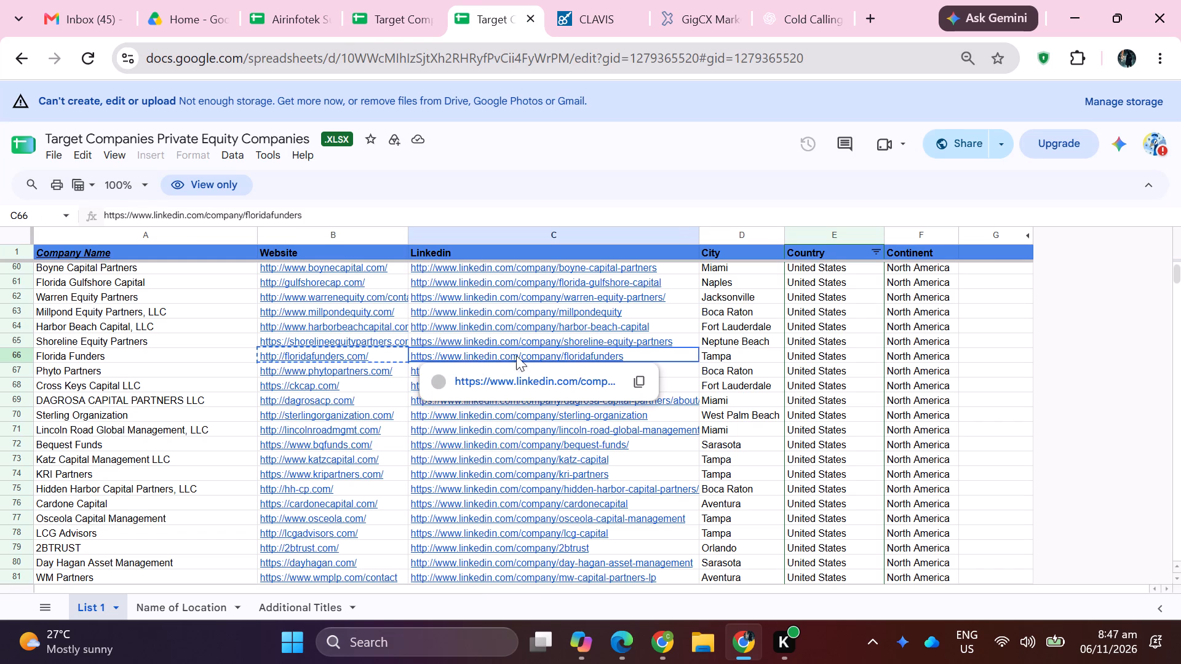
key("ctrl+c")
left_click(390, 0)
key("ctrl+v")
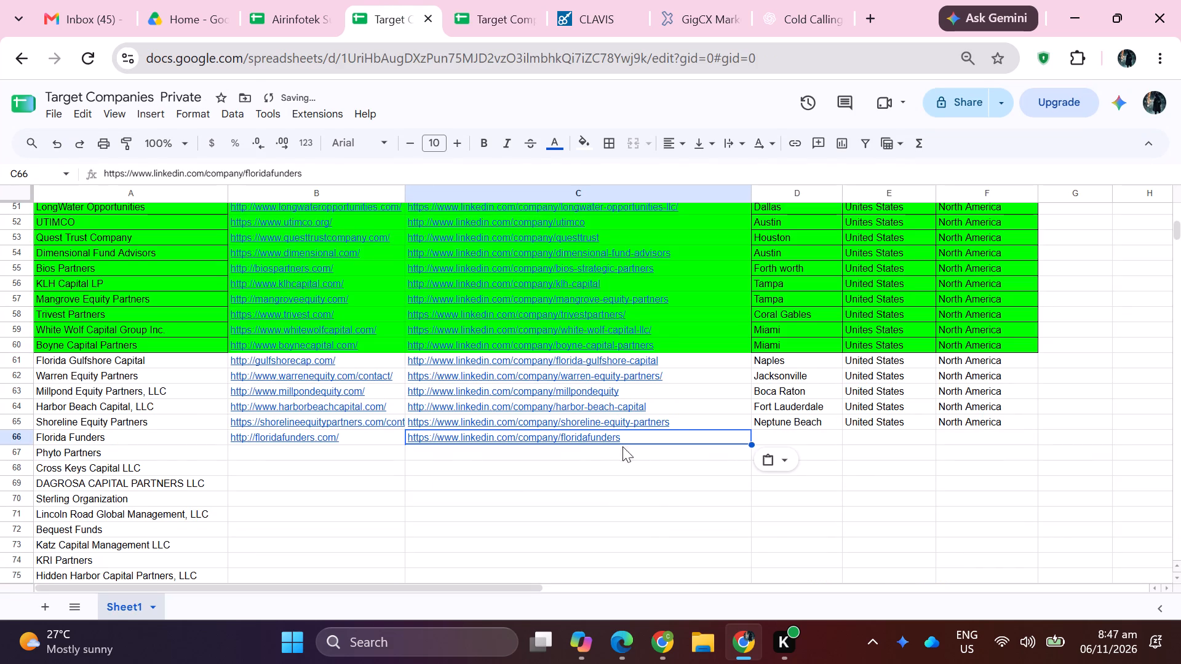
Fill in Florida Funders' location from the source list in D66:F66 as Tampa, United States, North America.
left_click(495, 14)
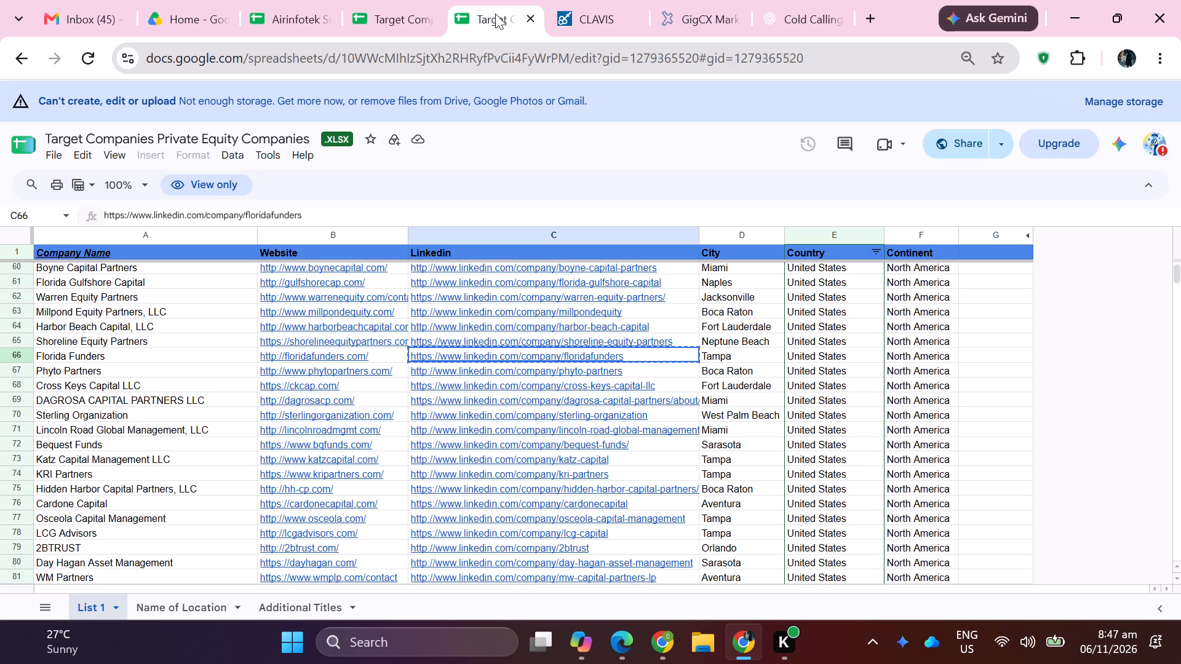
left_click(376, 0)
left_click(816, 440)
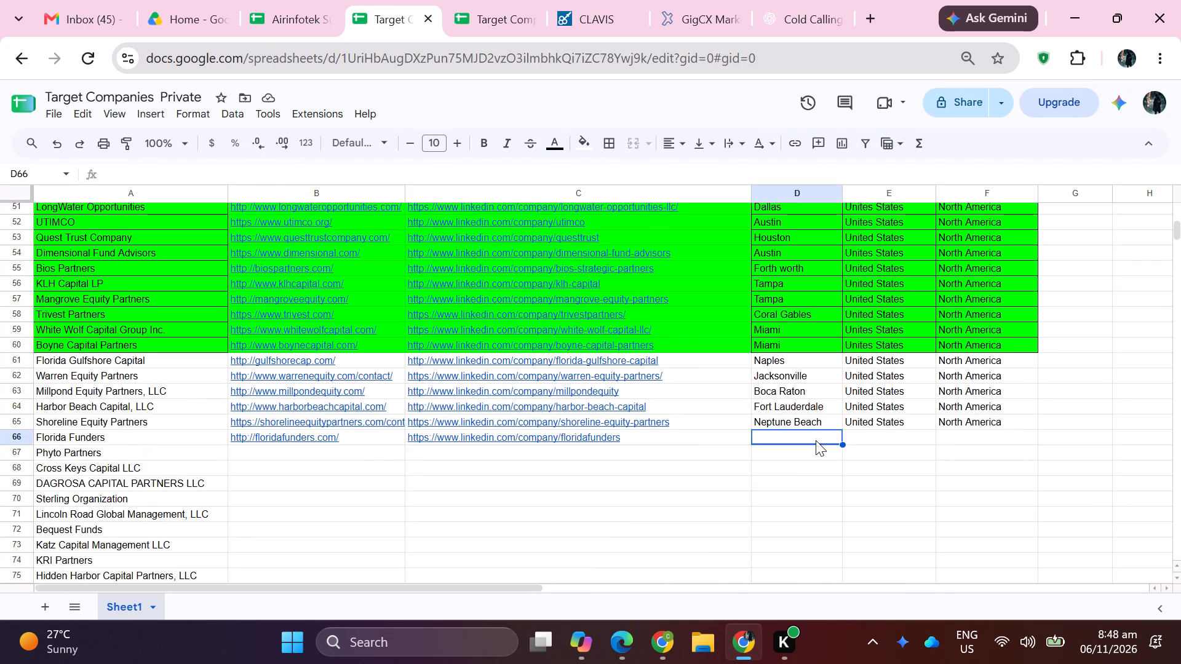
key("BackSpace")
type("pa")
key("Tab")
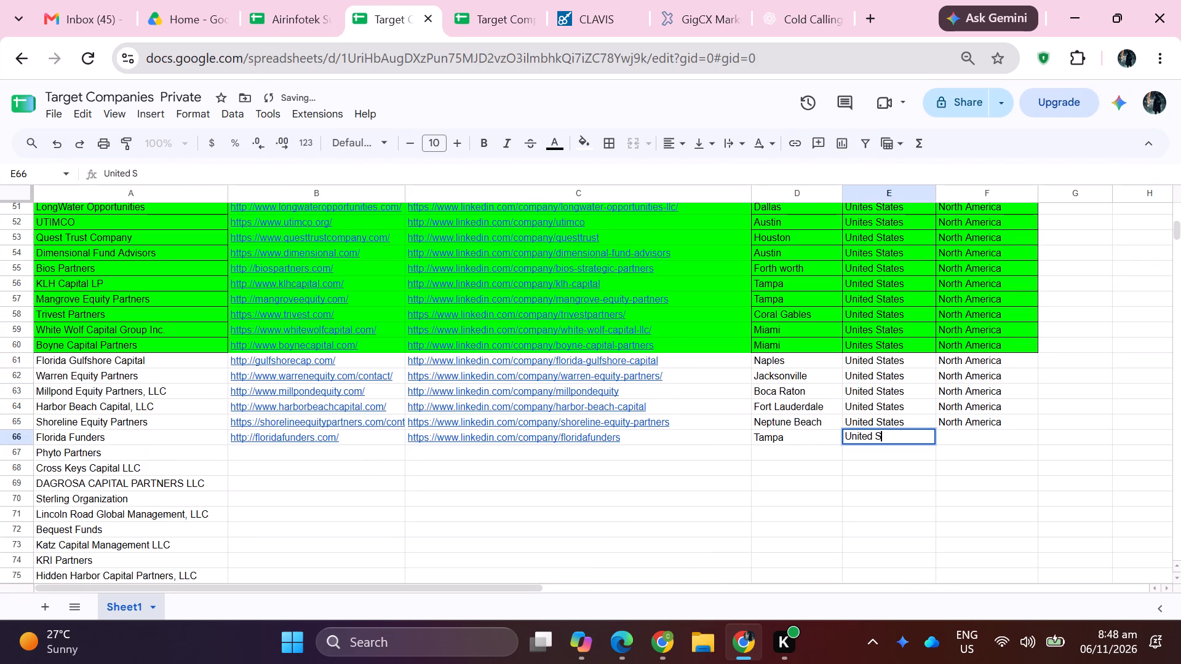
key("Tab")
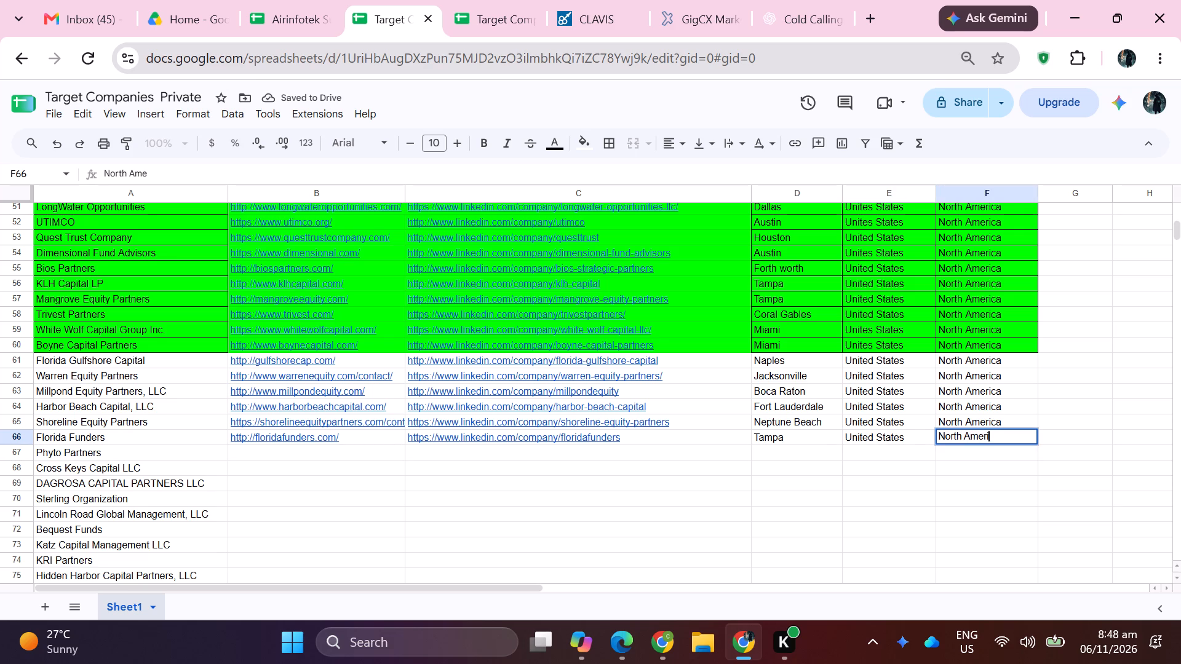
left_click(291, 460)
left_click(507, 0)
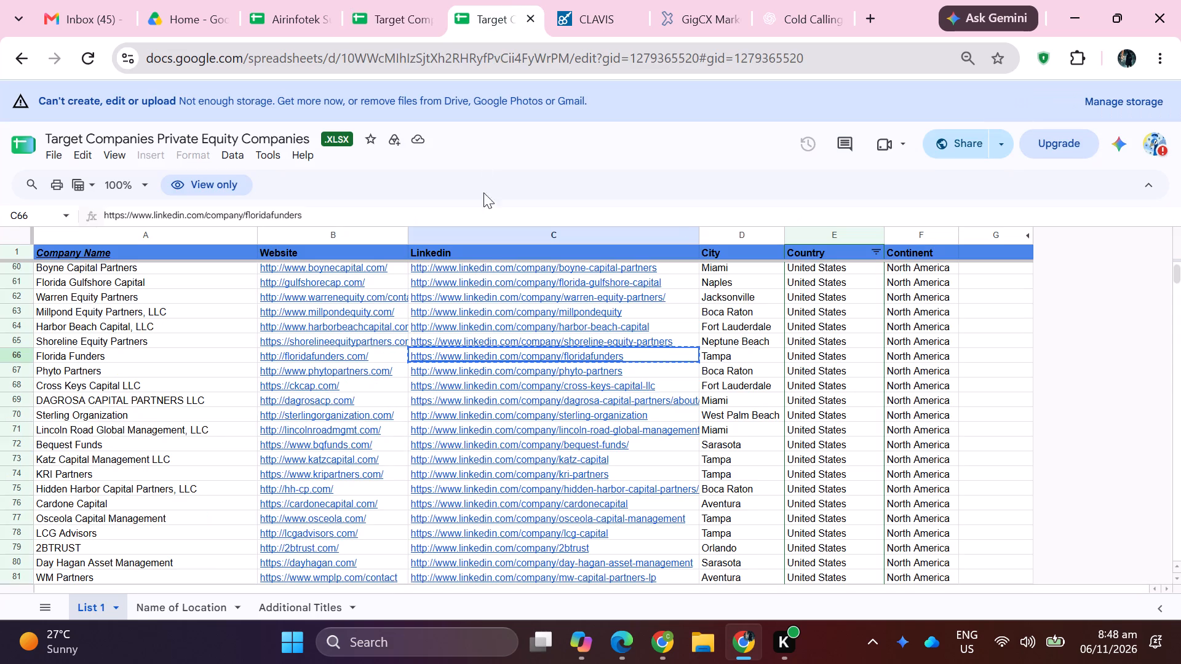
left_click(333, 369)
key("ctrl+c")
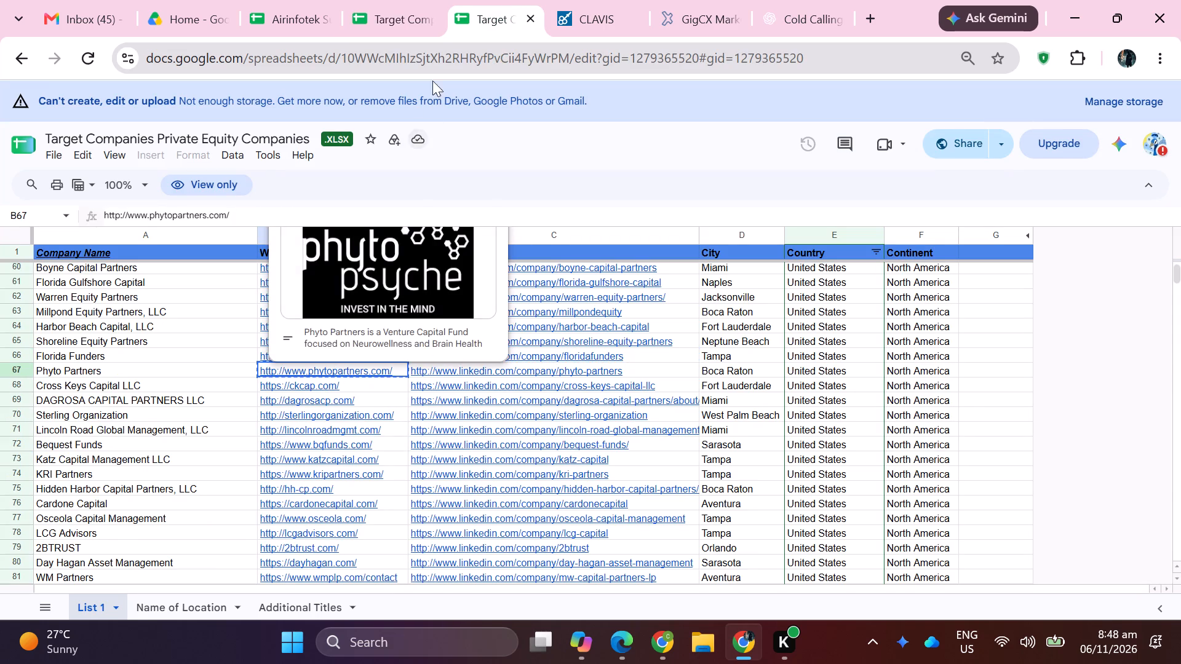
left_click(405, 0)
key("ctrl+v")
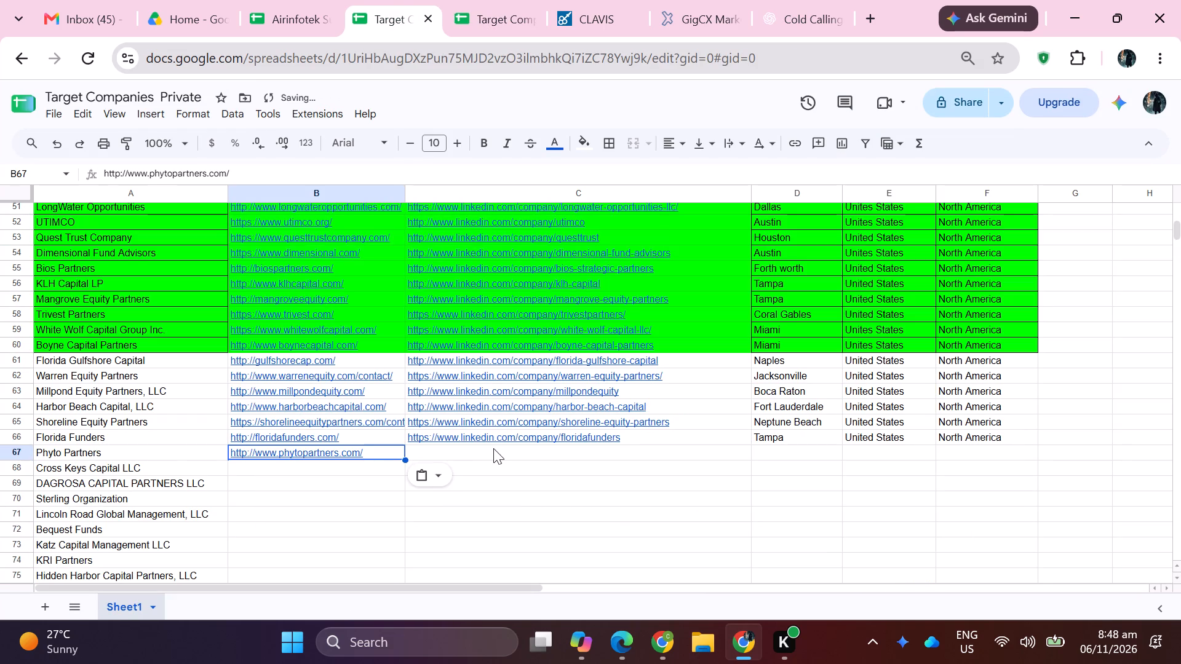
Copy Phyto Partners' LinkedIn link from C67 of the source list into C67 of Target Companies Private.
left_click(493, 448)
left_click(479, 0)
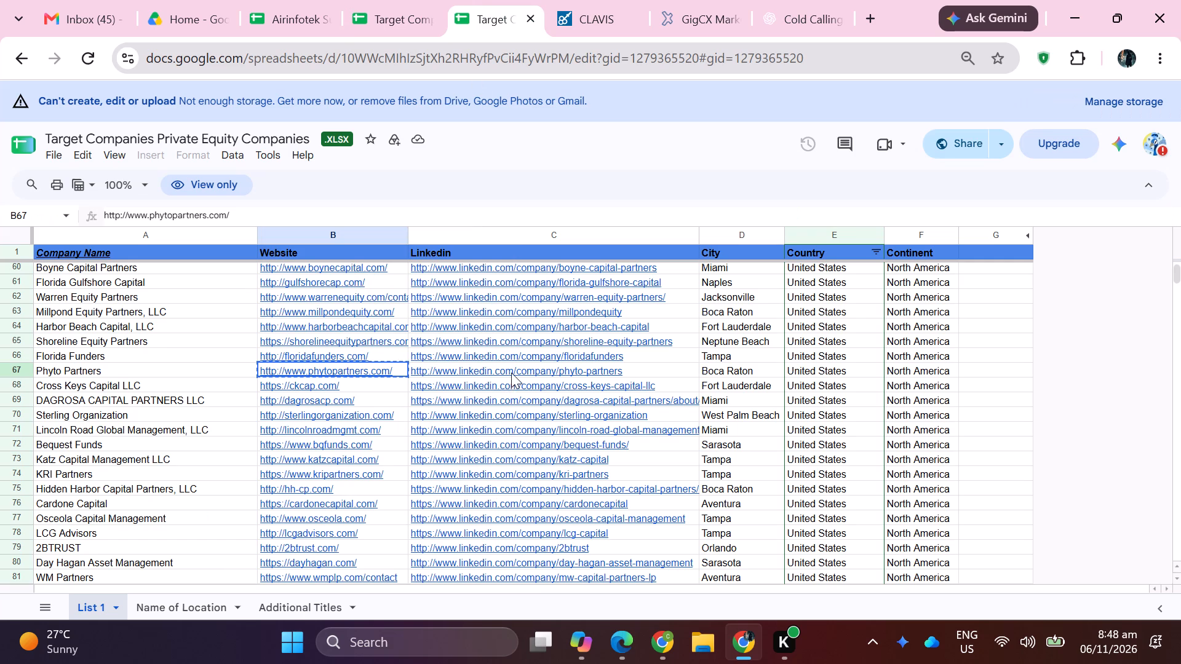
left_click(512, 371)
key("ctrl+c")
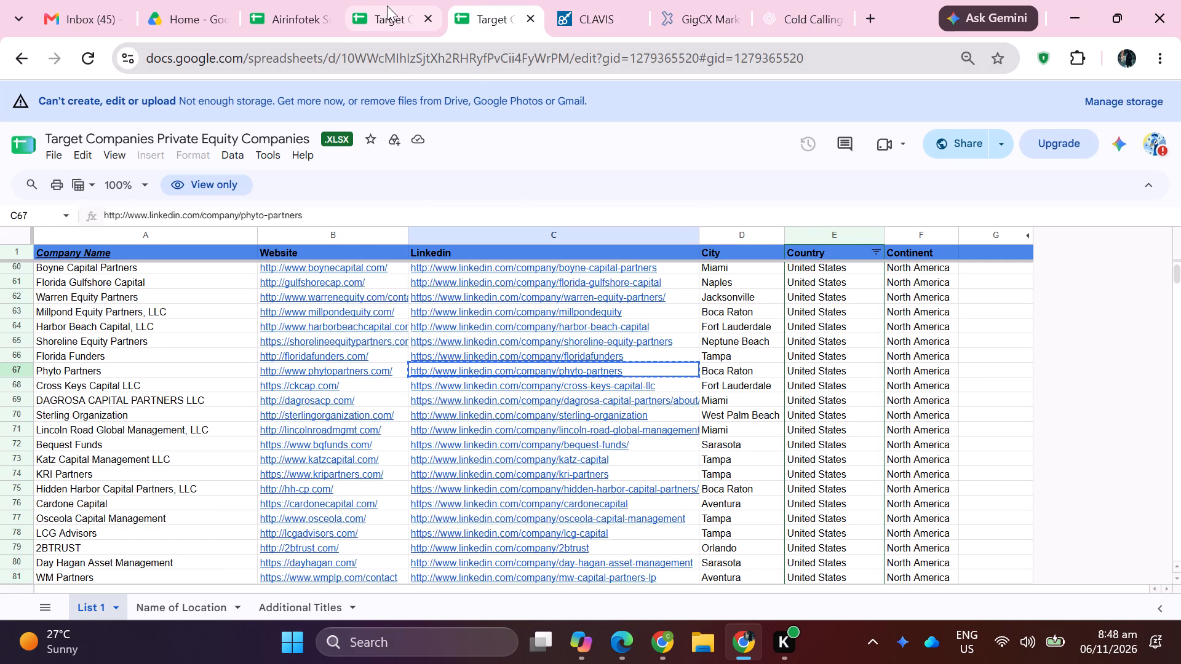
left_click(389, 5)
key("ctrl+v")
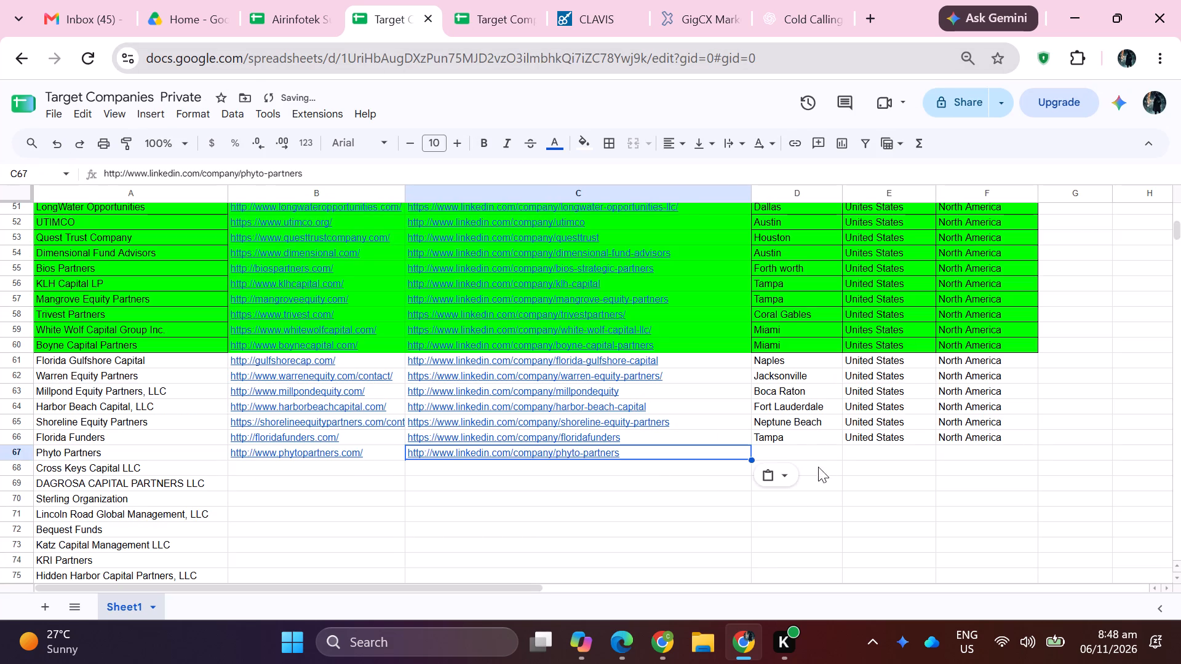
Enter Boca Raton as Phyto Partners' city in D67.
left_click(814, 454)
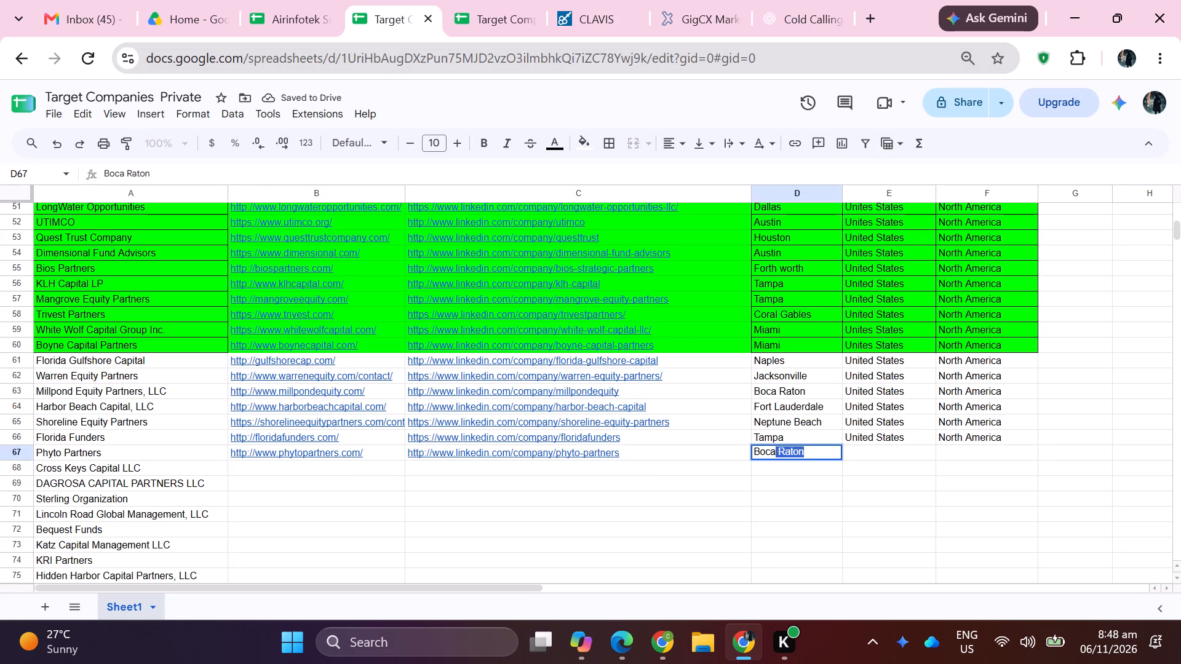
key("BackSpace")
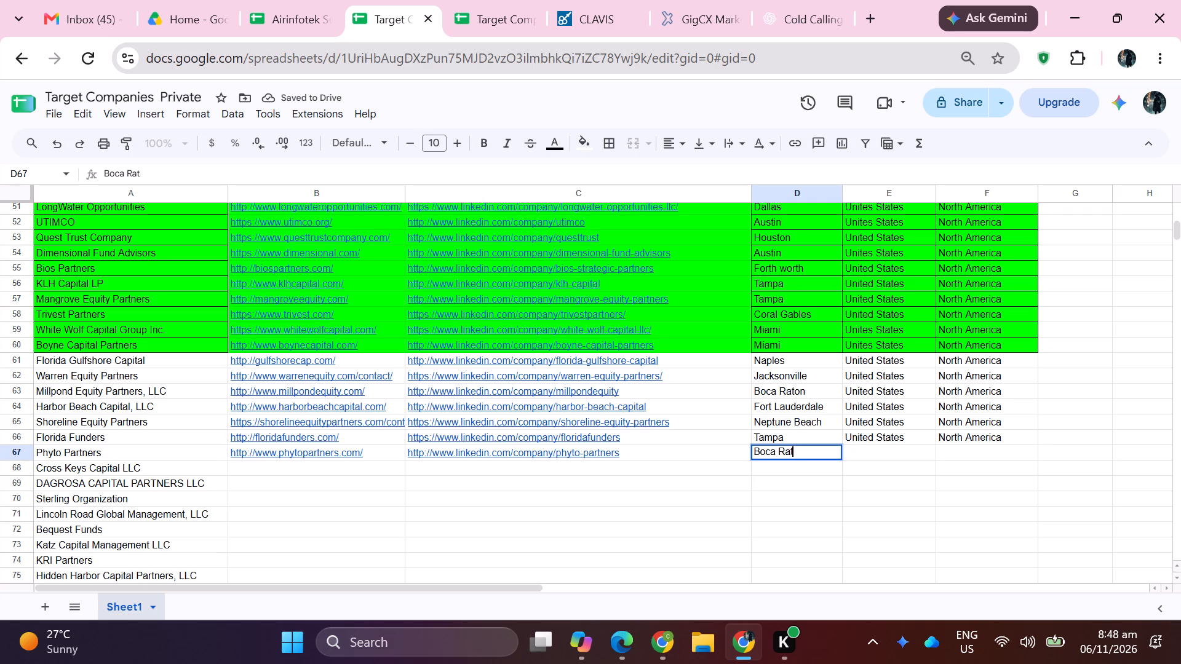
type("on")
key("Tab")
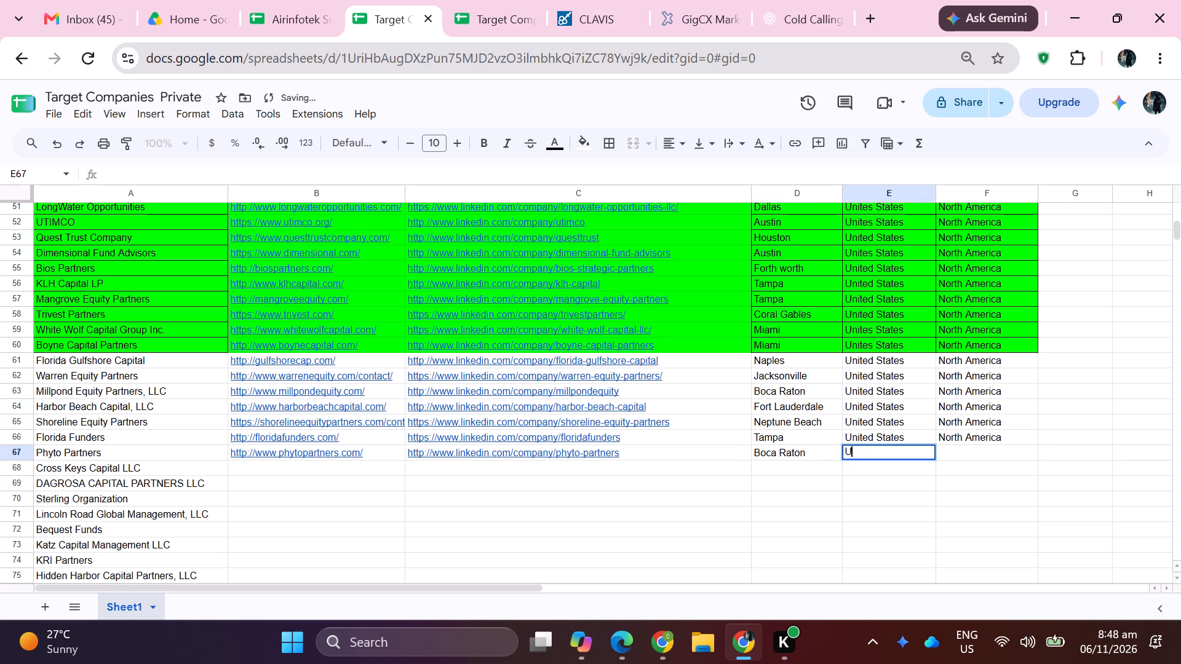
Enter United States as Phyto Partners' country in E67 and North America as its continent in F67.
key("BackSpace")
key("BackSpace")
key("BackSpace")
key("BackSpace")
key("BackSpace")
key("BackSpace")
key("BackSpace")
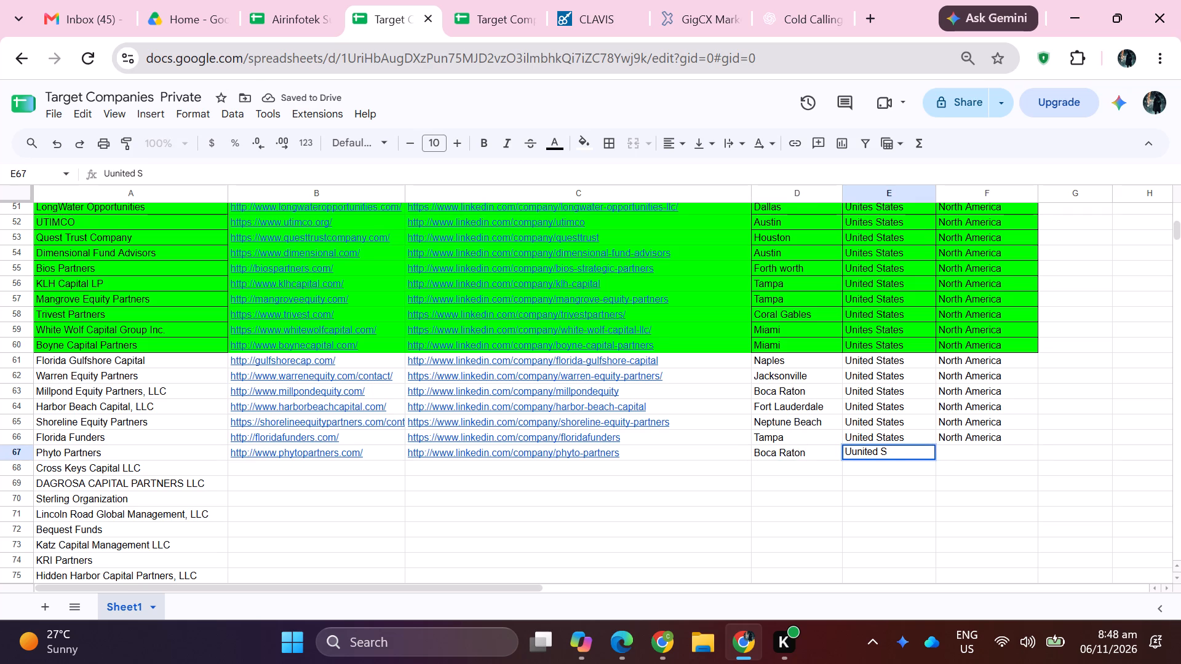
key("BackSpace")
key("BackSpace")
type("NITED")
key("BackSpace")
key("BackSpace")
key("BackSpace")
key("BackSpace")
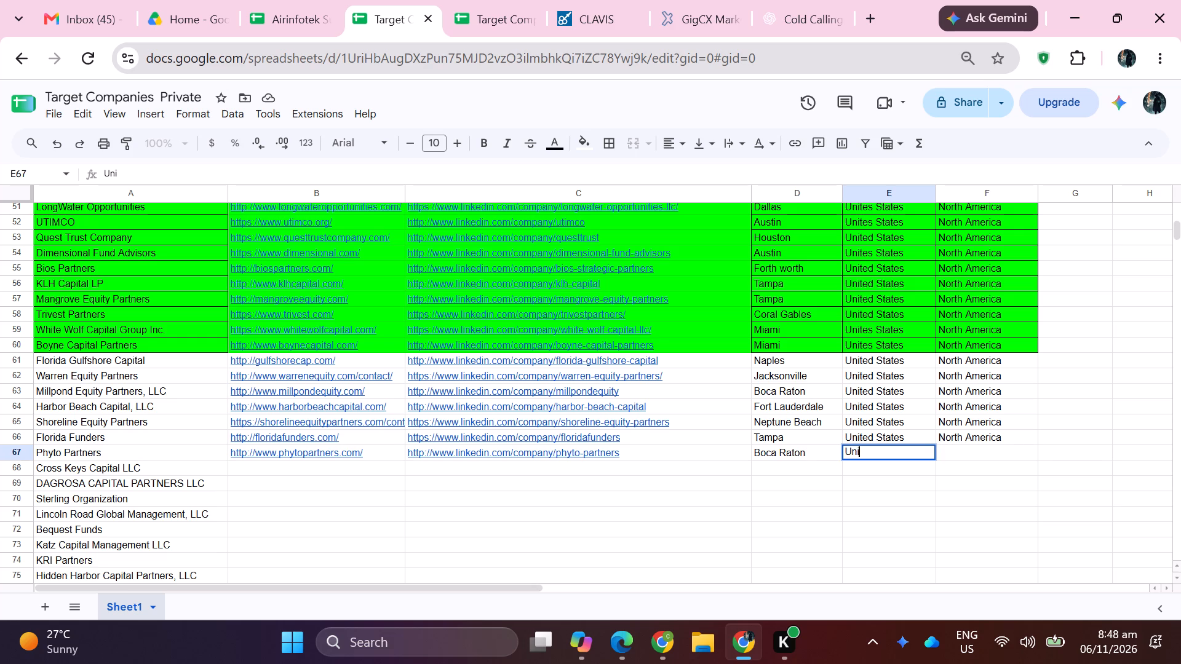
type("tates")
key("Tab")
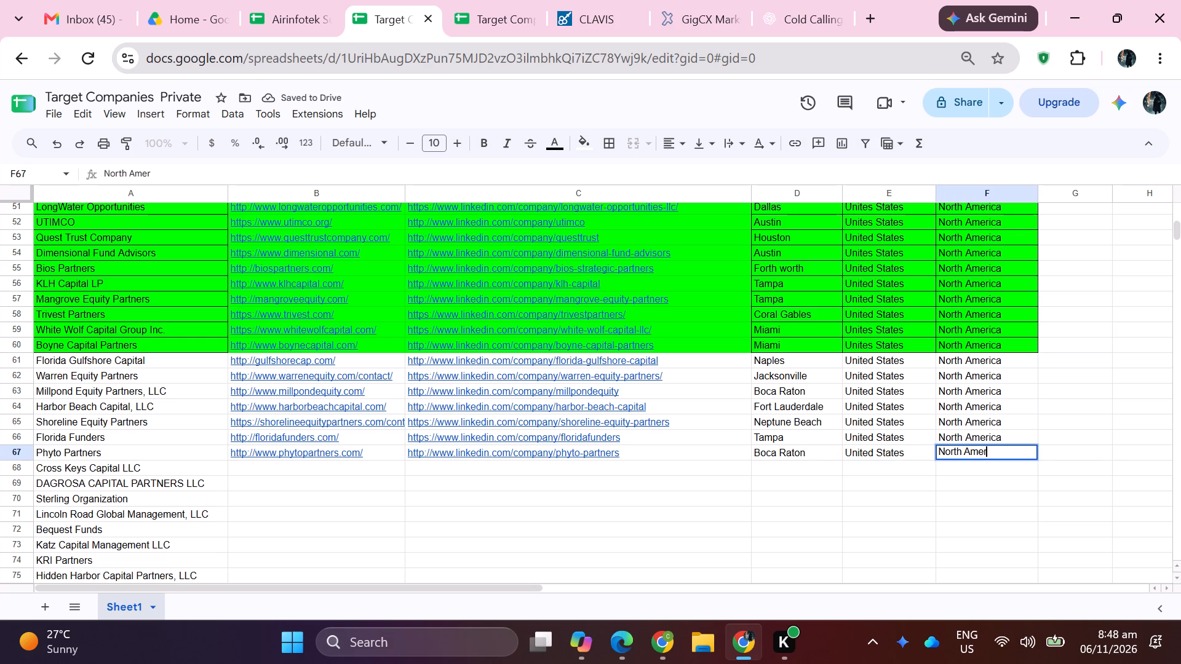
Apply all borders to the range A40:F80 in Target Companies Private.
scroll(472, 360, "up", 4)
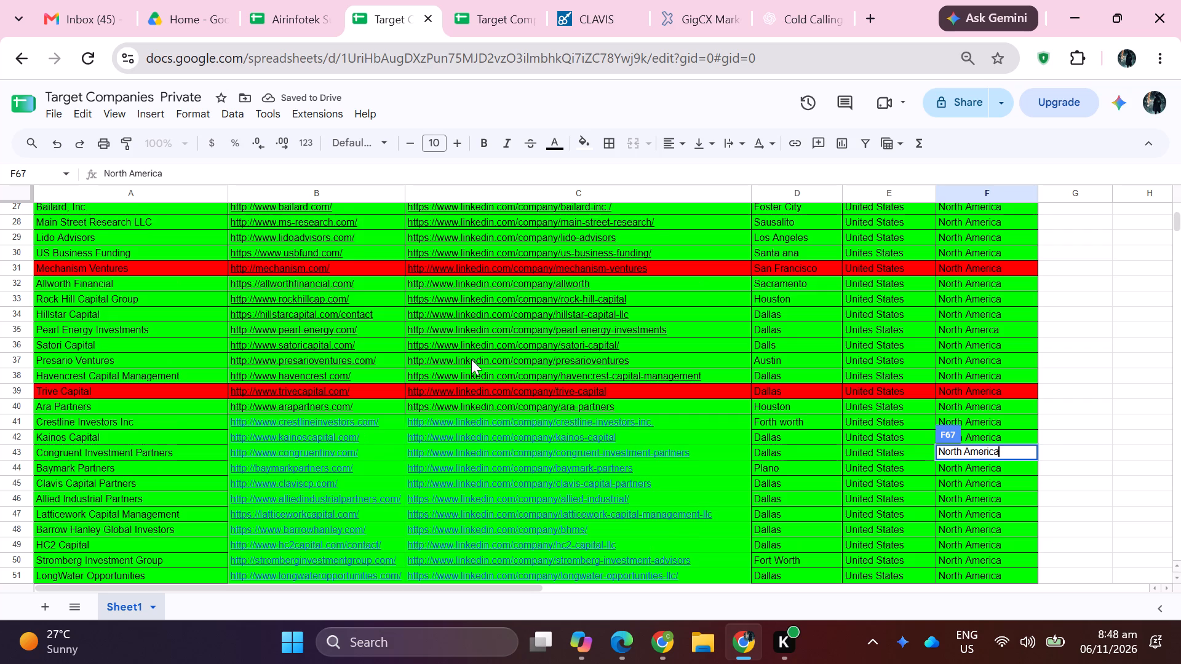
scroll(471, 359, "down", 1)
left_click_drag(208, 323, 841, 650)
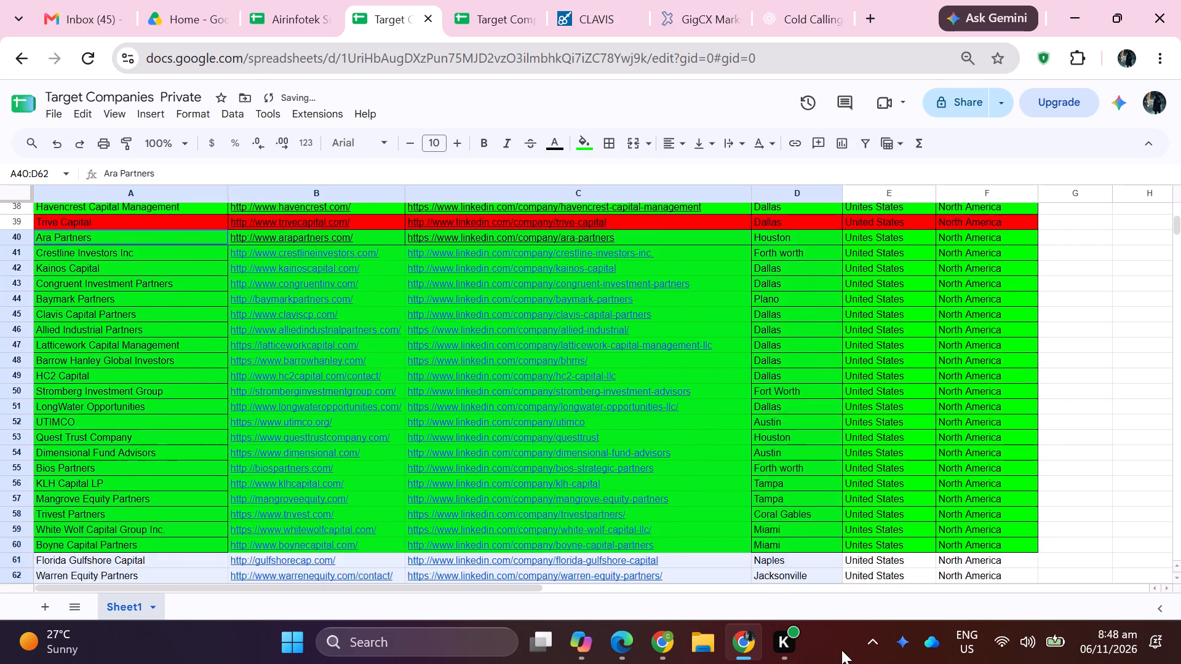
left_click_drag(841, 650, 1007, 518)
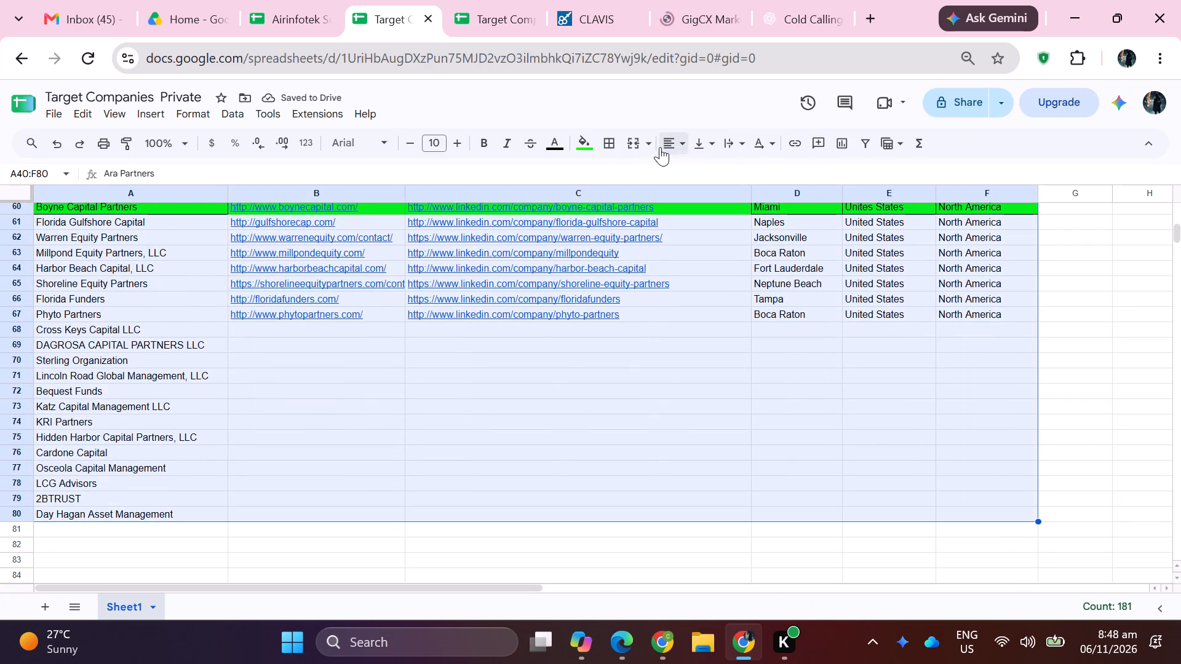
left_click(608, 144)
left_click(613, 170)
left_click(580, 384)
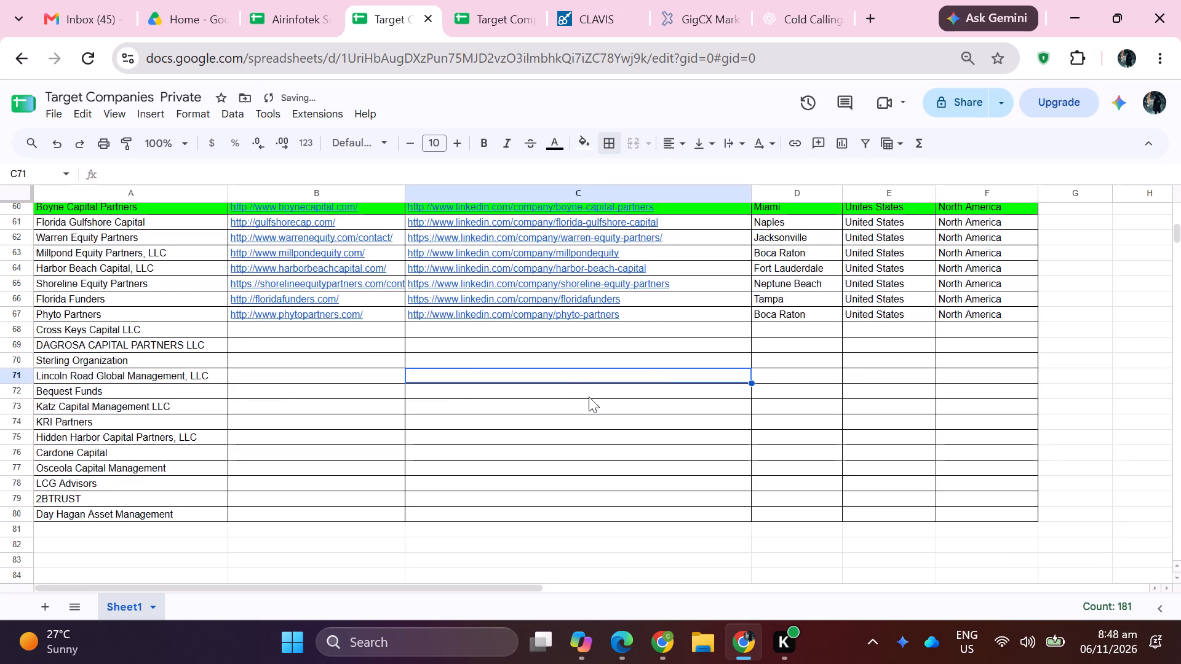
scroll(559, 442, "up", 1)
scroll(652, 424, "down", 2)
scroll(562, 416, "up", 1)
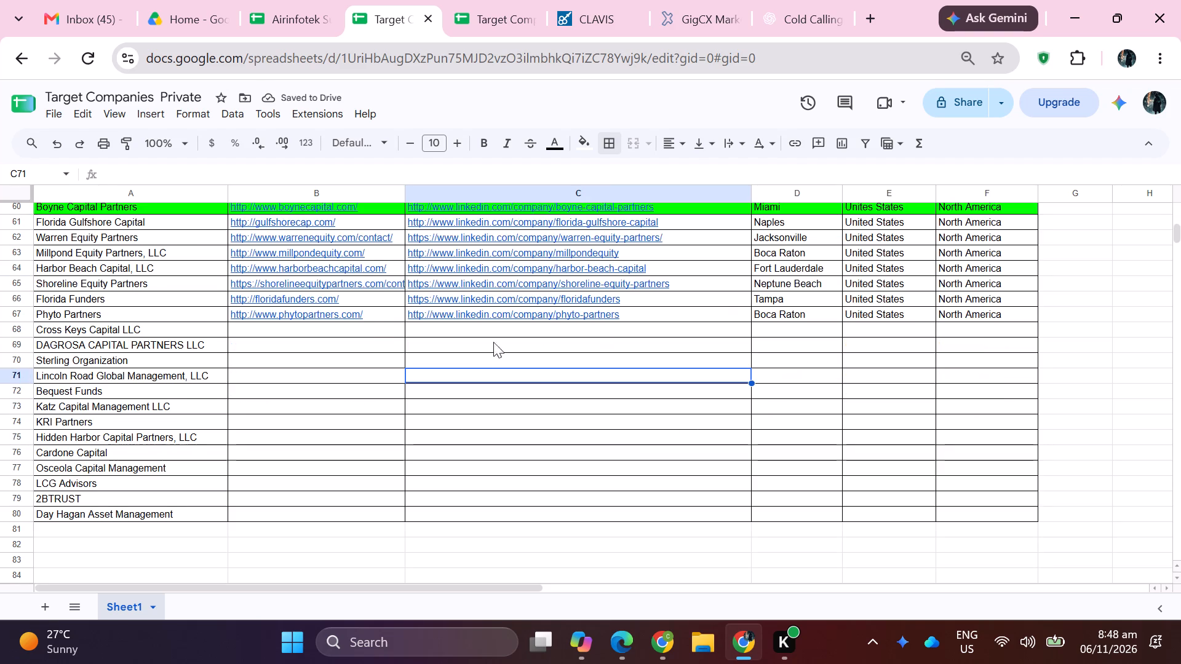
left_click(342, 327)
left_click(500, 0)
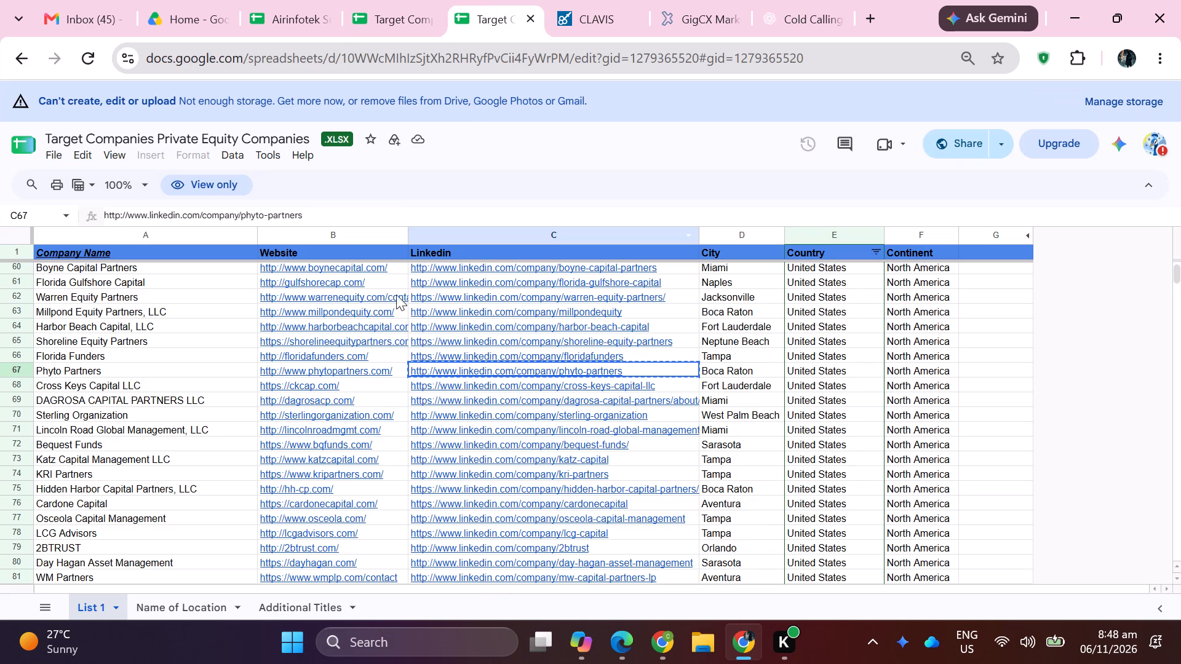
left_click(338, 388)
key("ctrl+c")
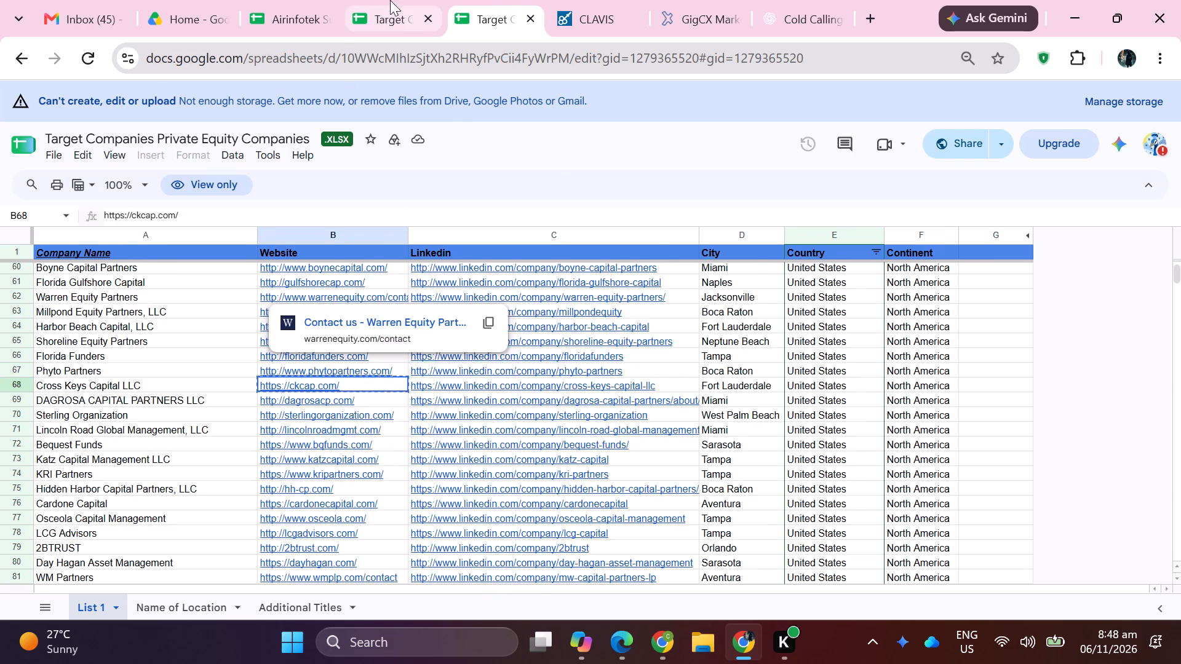
left_click(394, 0)
key("ctrl+v")
Copy Cross Keys Capital LLC's LinkedIn link from C68 of the source list into C68 of Target Companies Private.
left_click(496, 0)
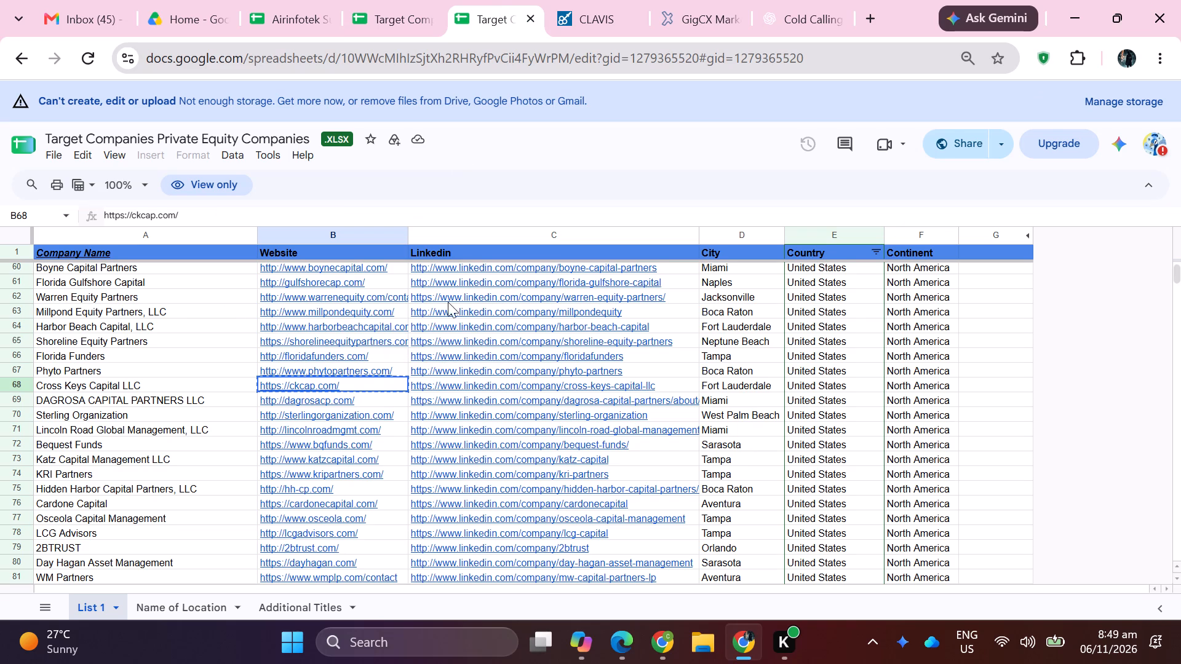
left_click(499, 387)
key("ctrl+c")
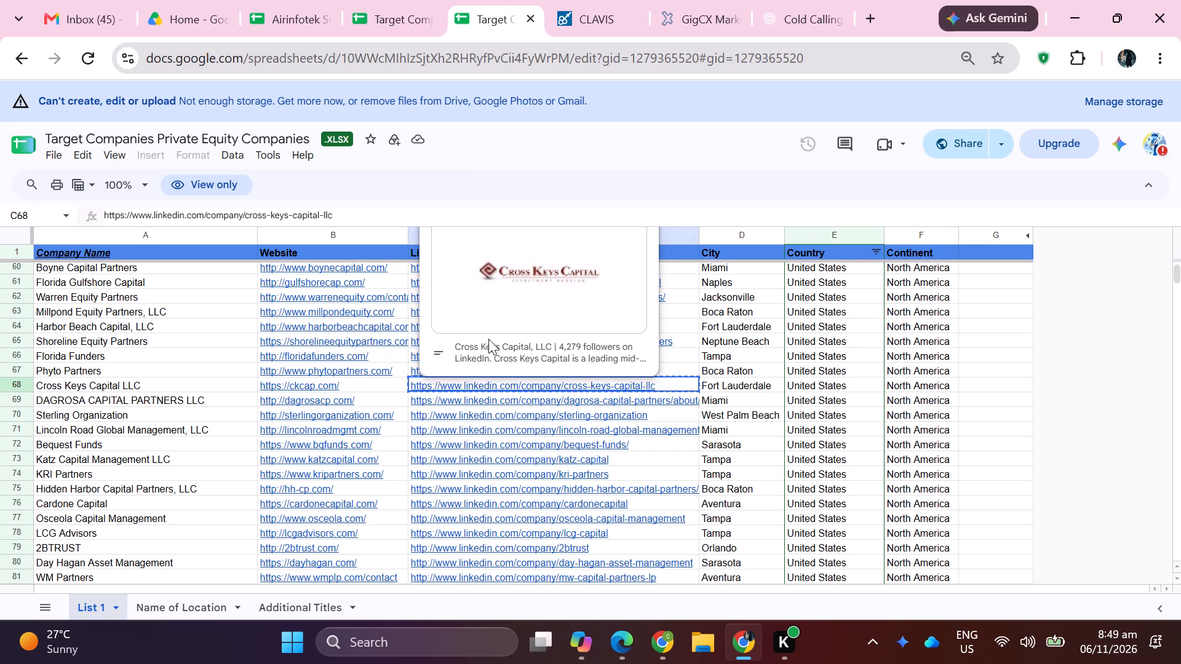
key("ctrl+c")
left_click(392, 0)
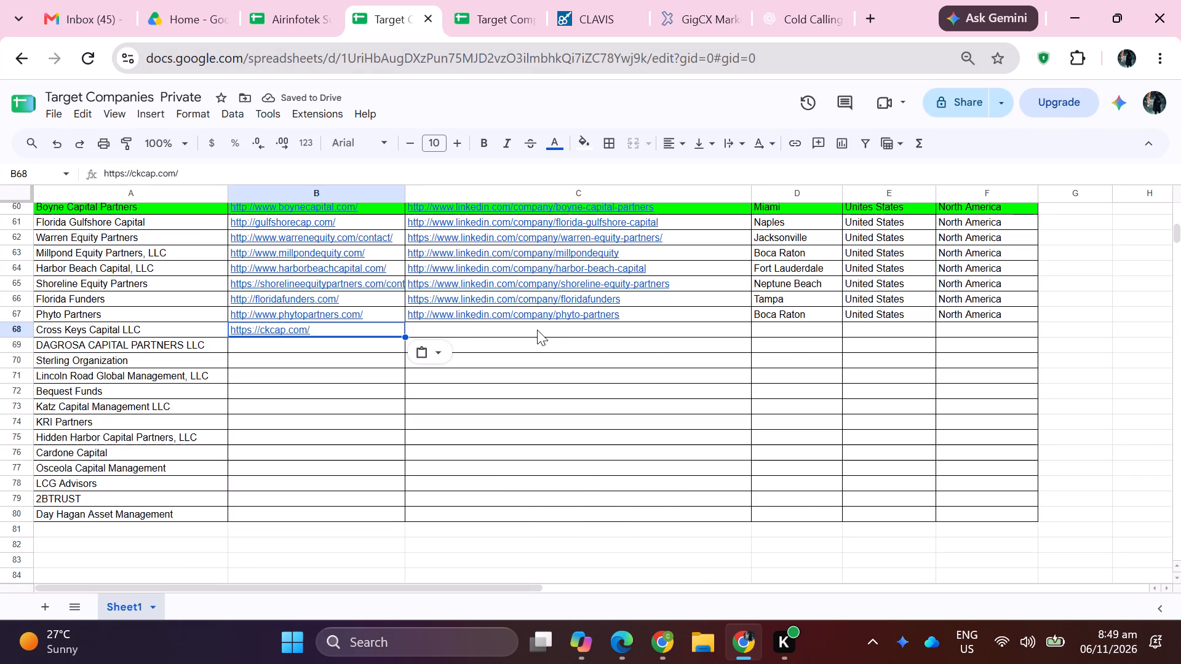
left_click(538, 331)
key("ctrl+v")
Look up Cross Keys Capital LLC's city in the source list and enter Fort Lauderdale in D68 of Target Companies Private.
left_click(476, 0)
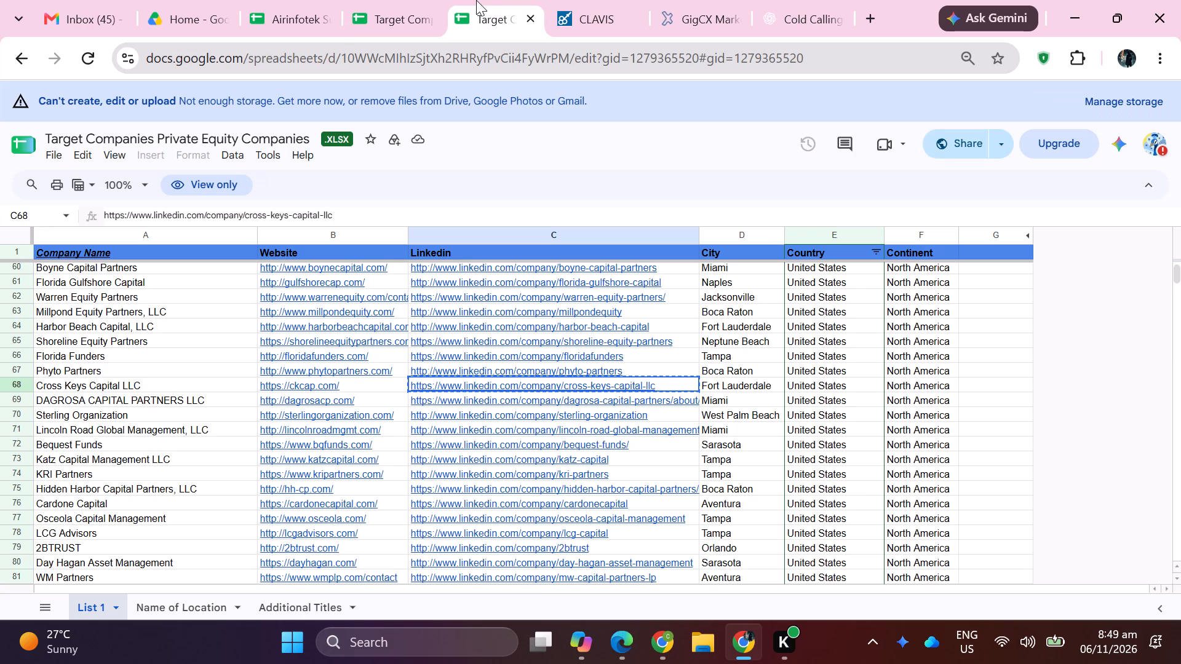
left_click(412, 0)
left_click(786, 326)
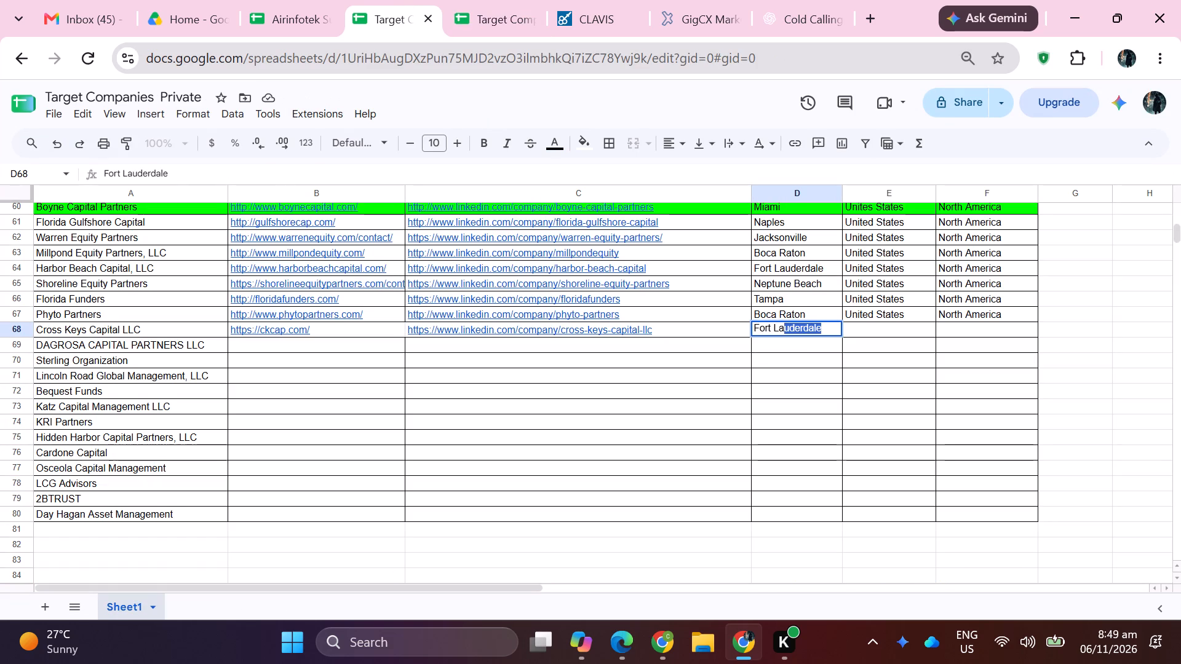
key("Right")
Enter United States as Cross Keys Capital LLC's country in E68.
type("NI")
key("BackSpace")
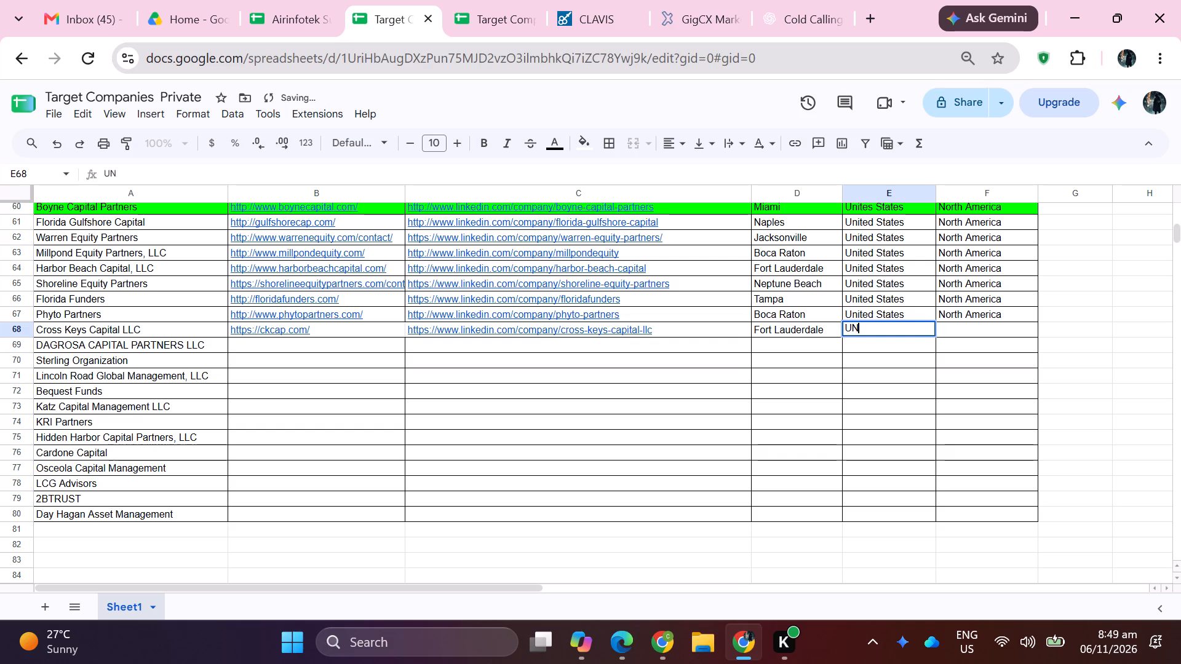
key("BackSpace")
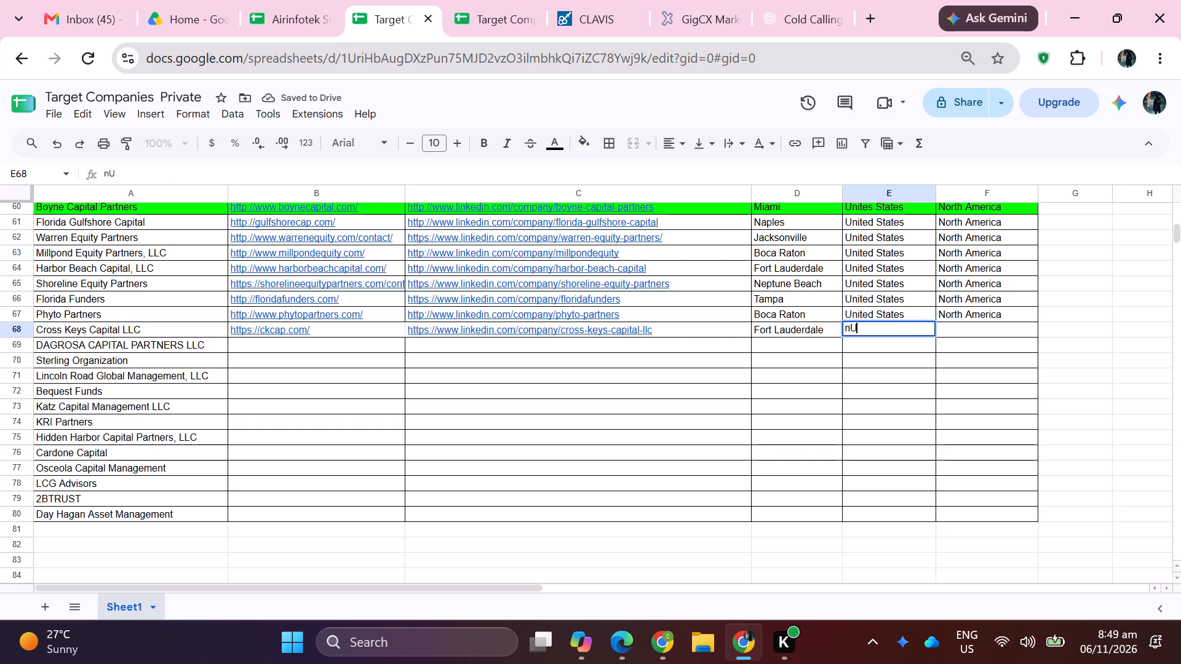
key("BackSpace")
key("BackSpace")
key("BackSpace")
key("BackSpace")
key("BackSpace")
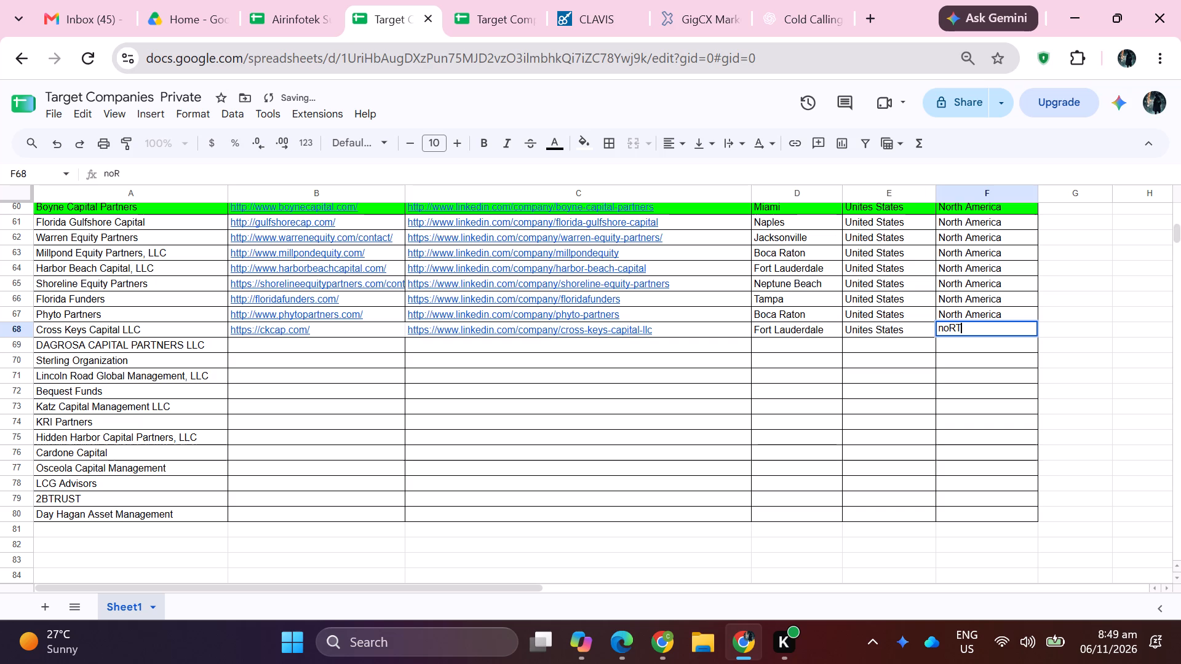
Enter North America as Cross Keys Capital LLC's continent in F68.
key("BackSpace")
key("BackSpace")
key("BackSpace")
key("BackSpace")
key("BackSpace")
key("BackSpace")
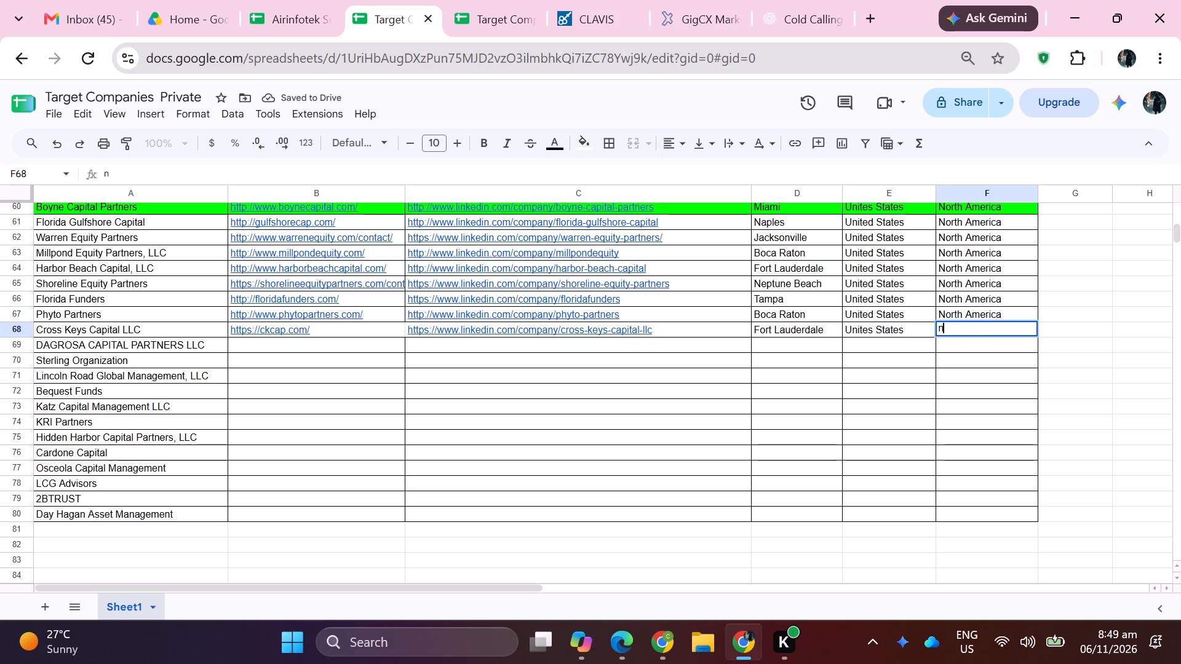
key("BackSpace")
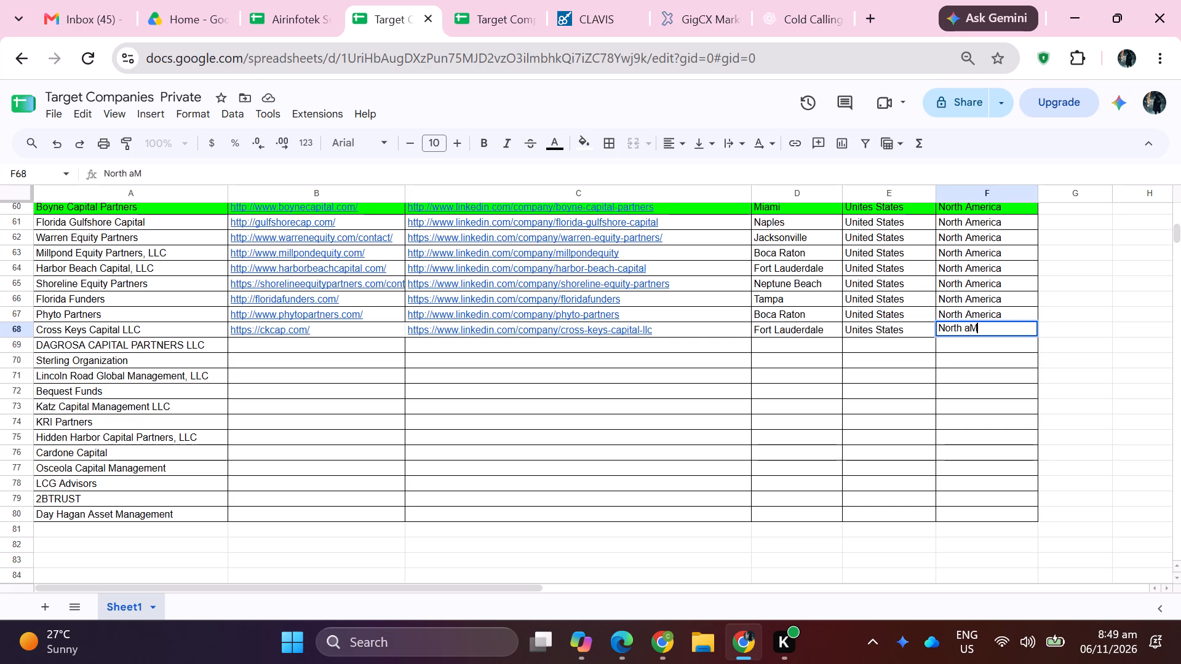
key("BackSpace")
key("BackSpace")
key("BackSpace")
key("BackSpace")
key("BackSpace")
key("BackSpace")
key("BackSpace")
key("BackSpace")
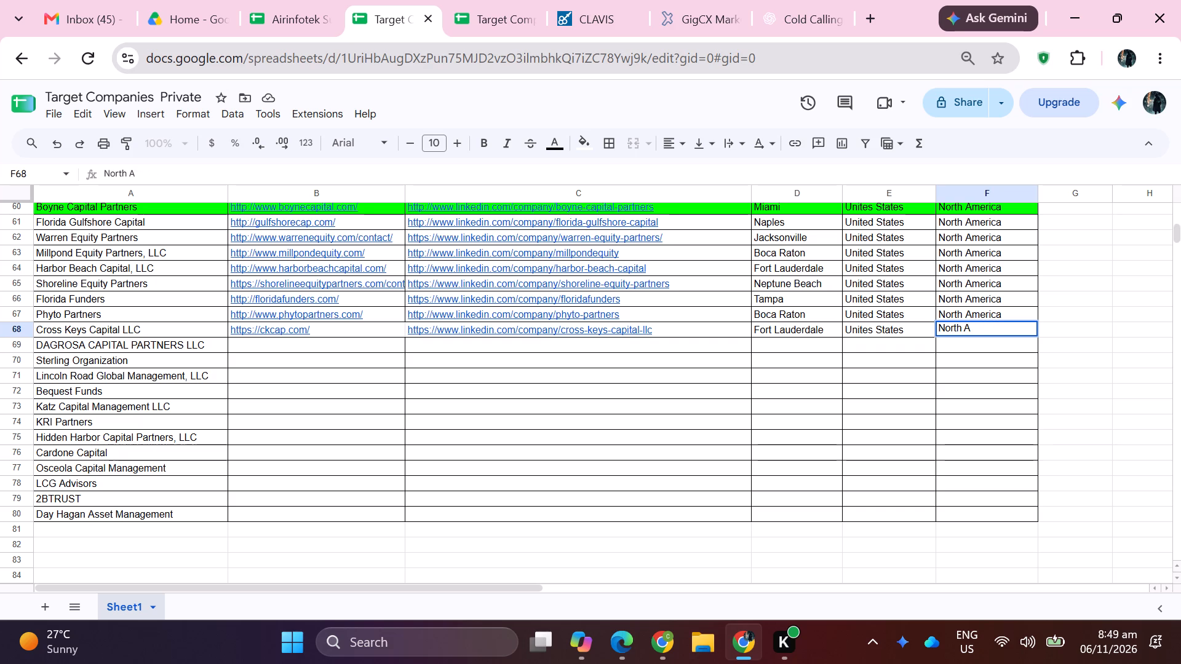
type("merica")
left_click(488, 0)
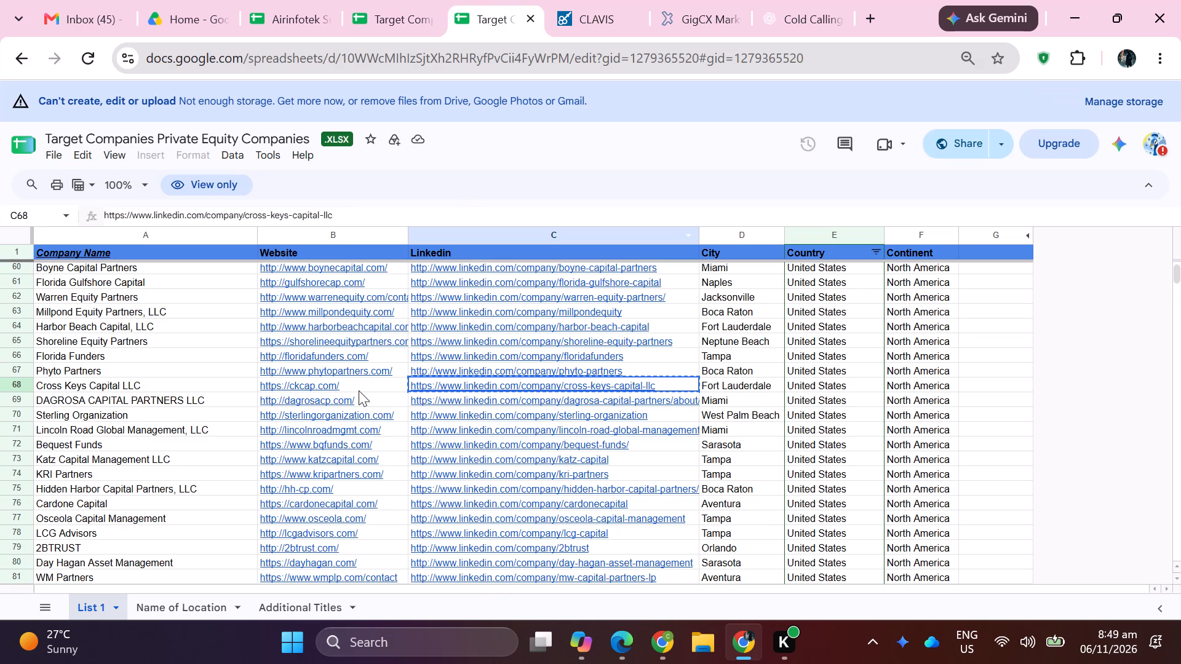
left_click(360, 402)
key("ctrl+c")
left_click(396, 0)
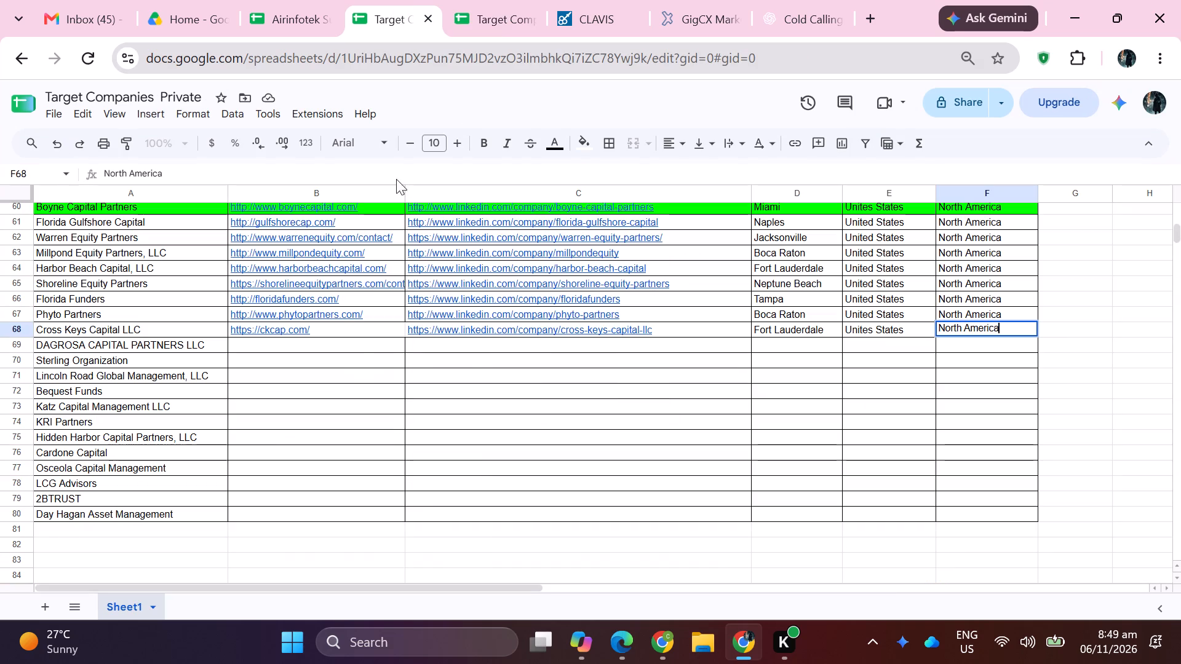
left_click(356, 346)
key("ctrl+v")
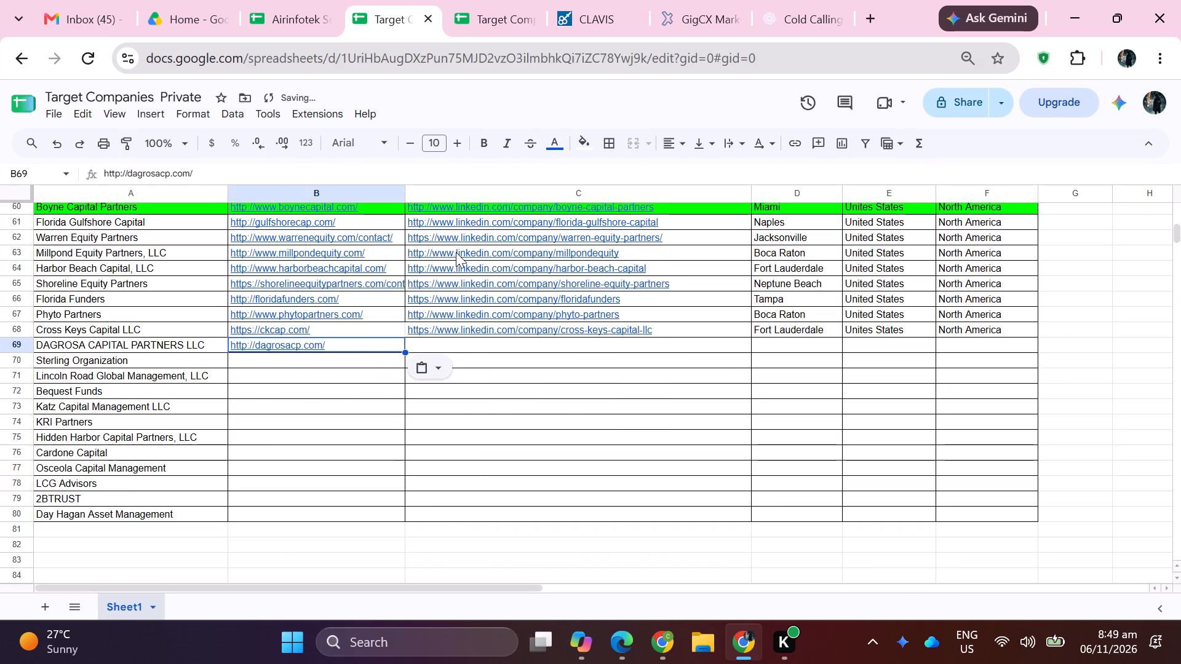
Copy Dagrosa Capital Partners LLC's LinkedIn link from C69 of the source list into C69 of Target Companies Private.
left_click(483, 0)
left_click(479, 400)
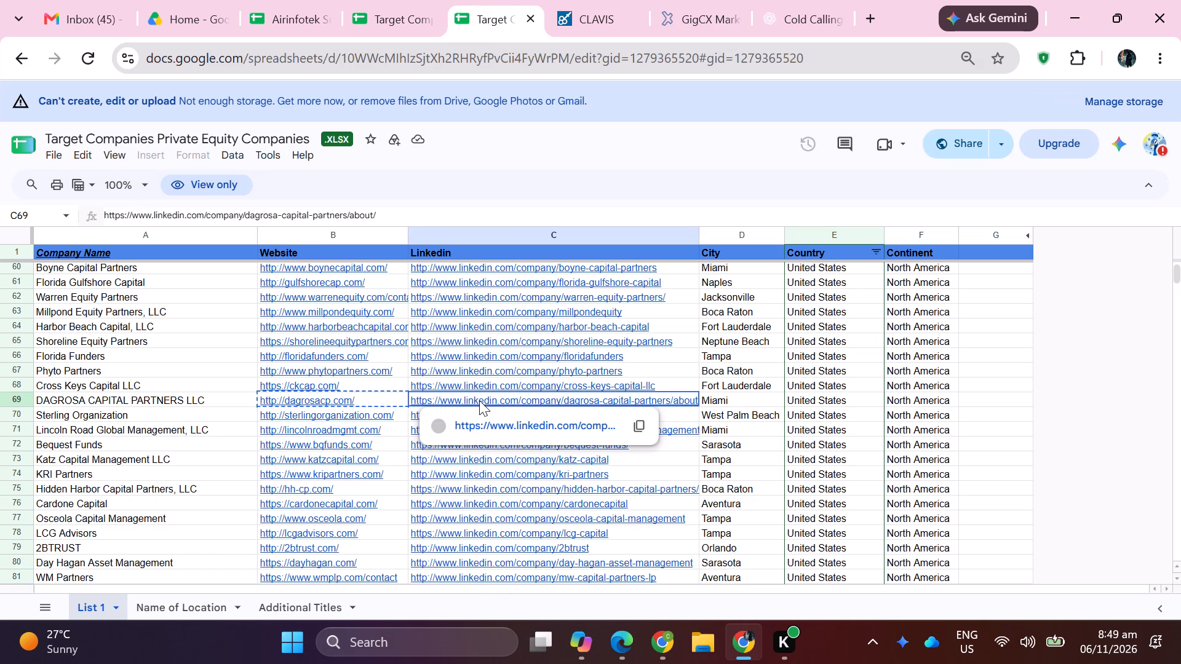
key("ctrl+c")
left_click(371, 0)
left_click(519, 344)
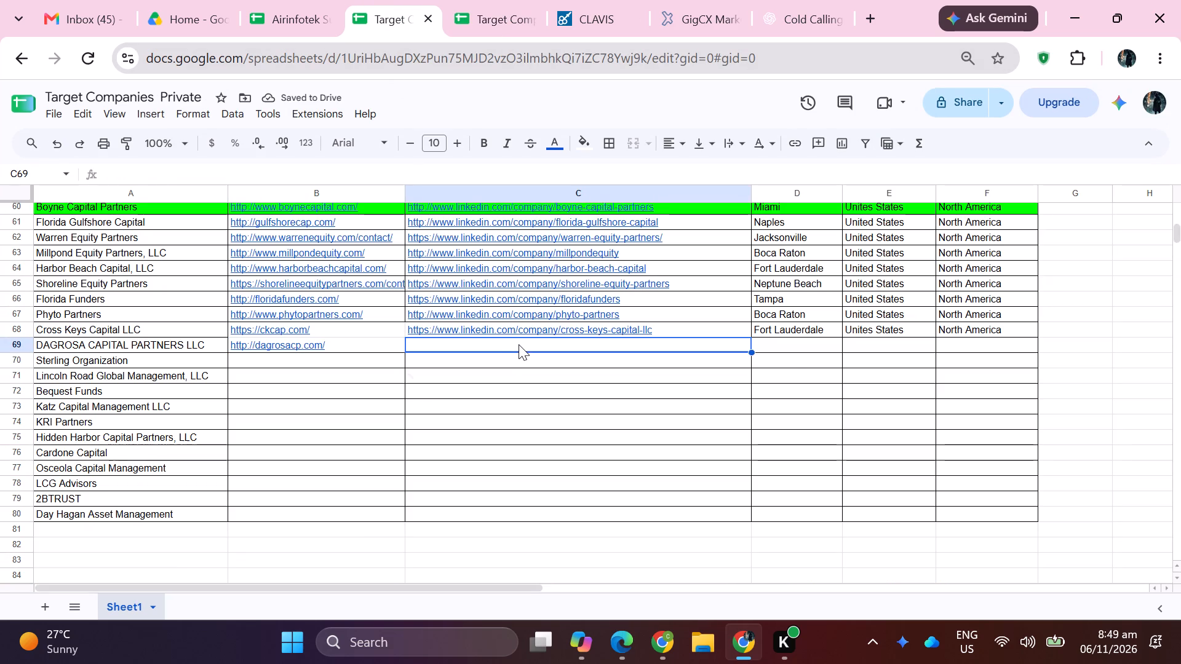
key("ctrl+v")
Look up Dagrosa Capital Partners LLC's city in the source list and enter Miami in D69 of Target Companies Private.
left_click(483, 0)
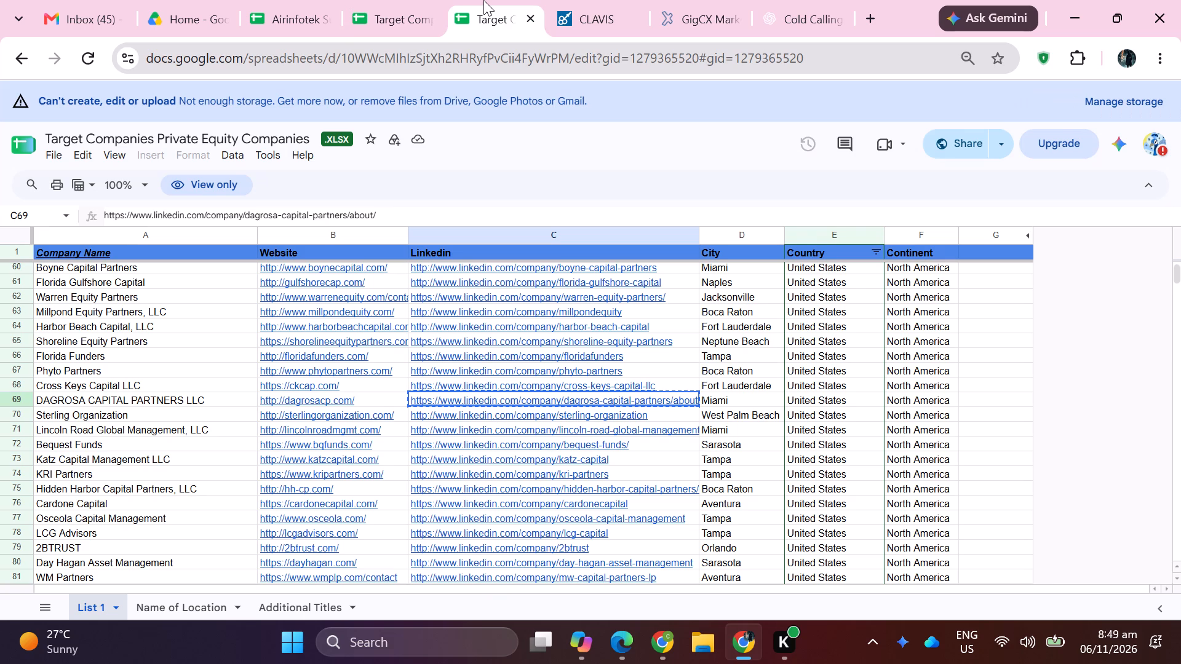
left_click(371, 0)
left_click(795, 349)
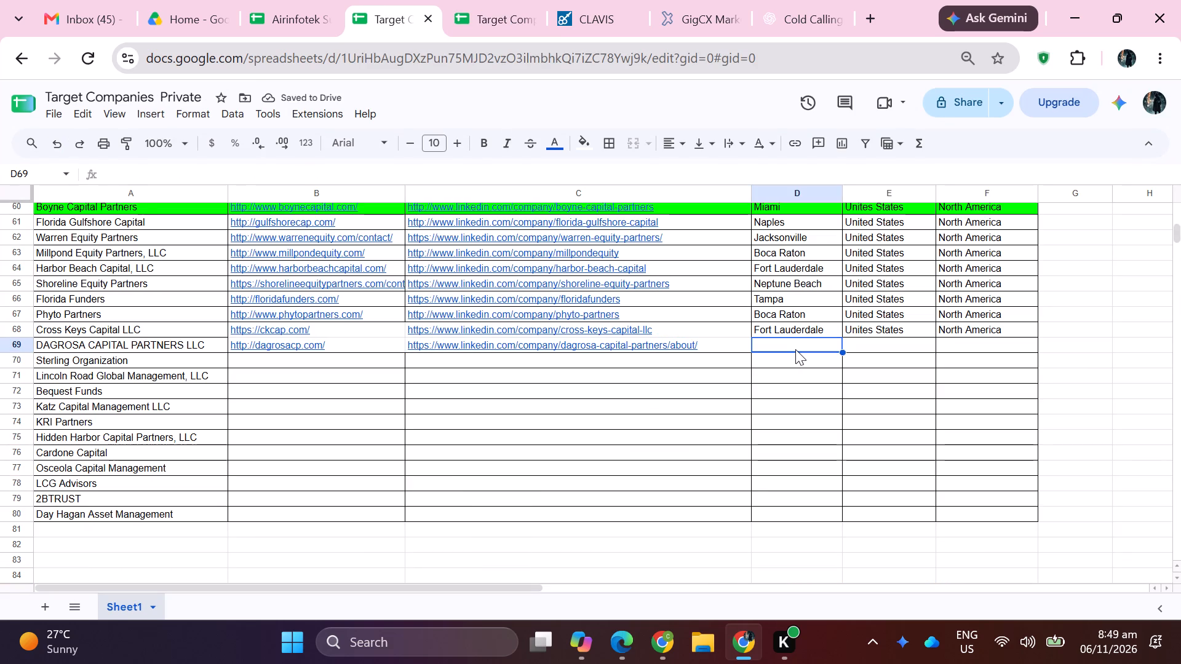
key("Tab")
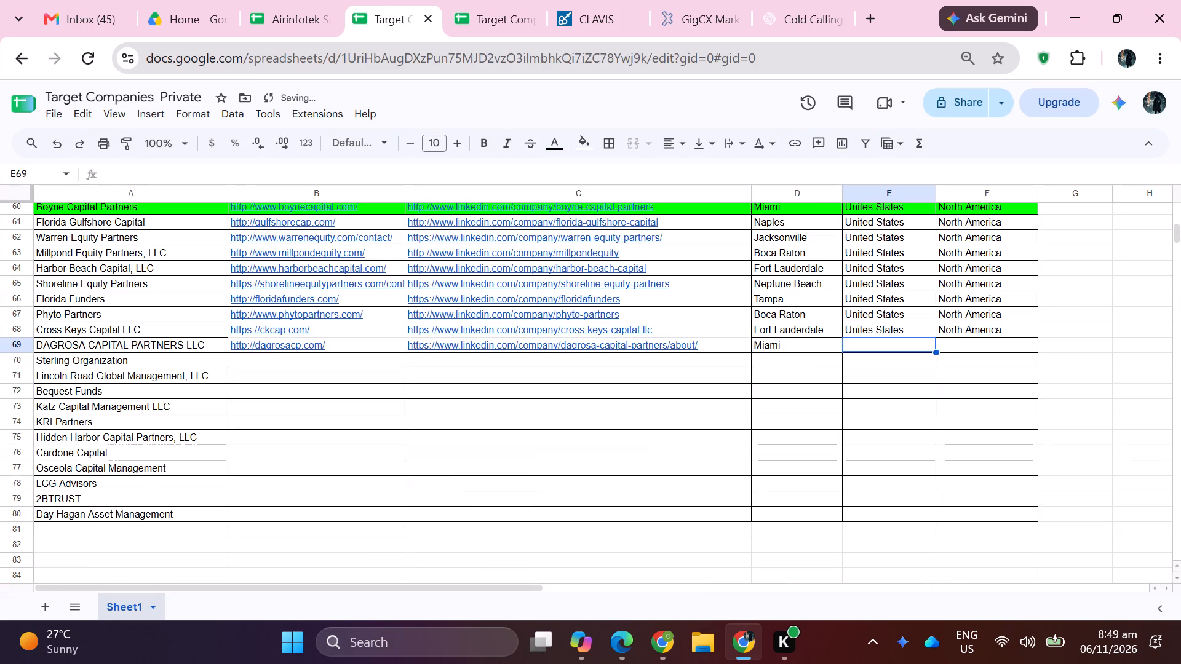
Enter United States as Dagrosa Capital Partners LLC's country in E69 and North America as its continent in F69.
key("BackSpace")
key("BackSpace")
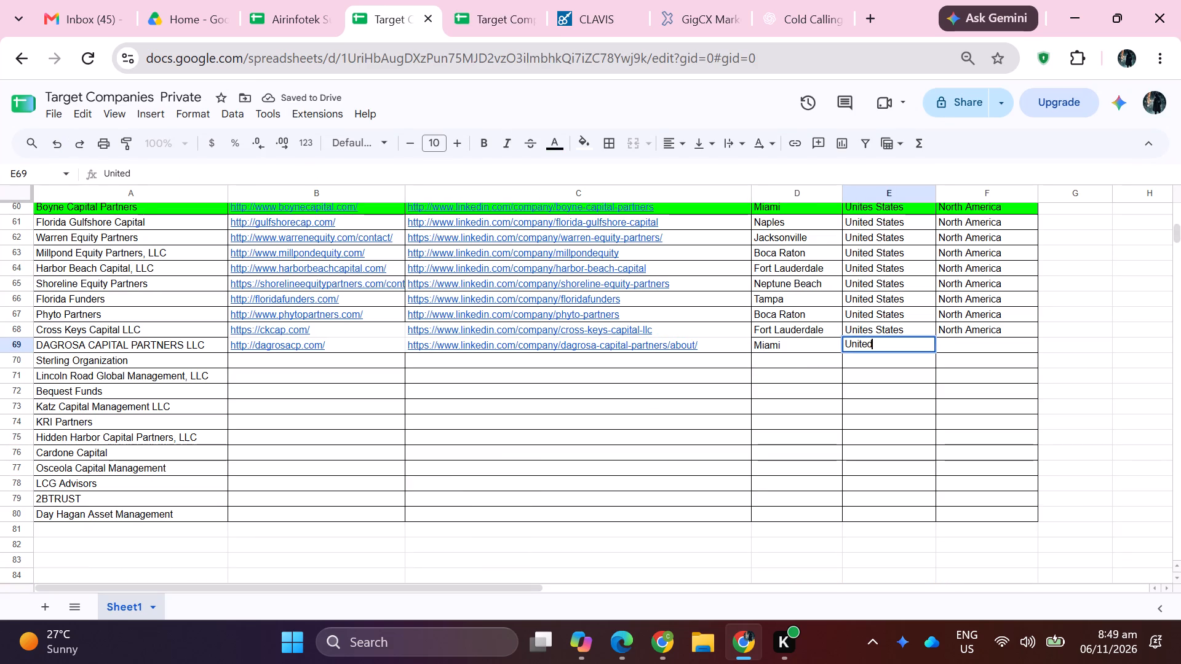
key("Tab")
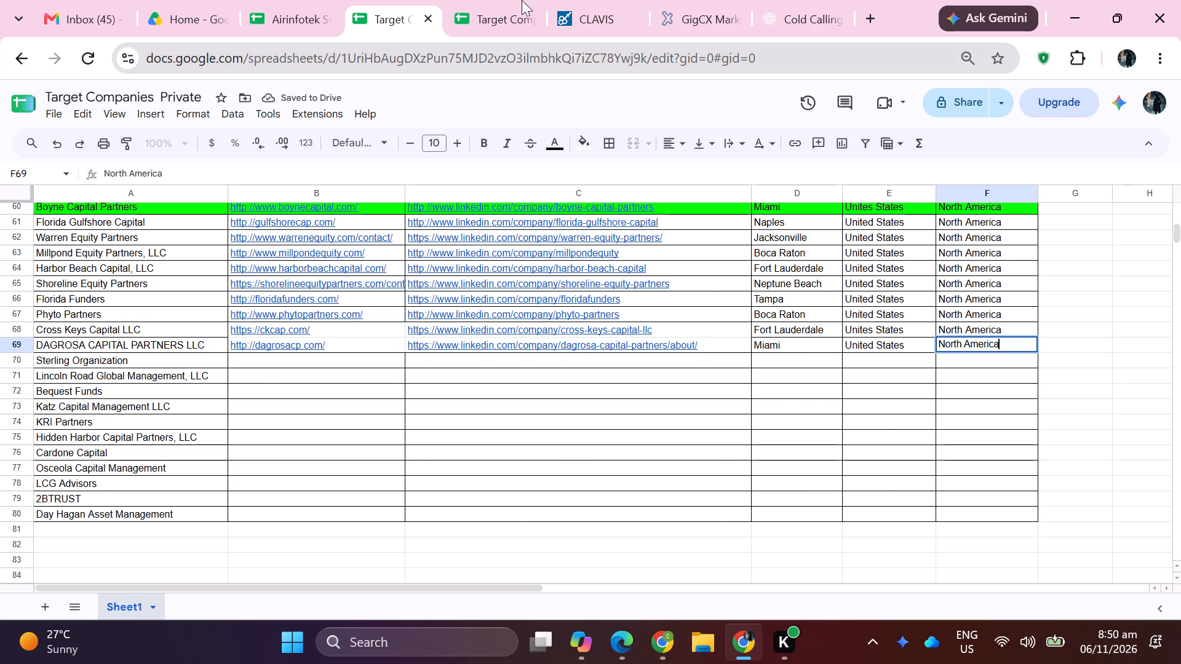
left_click(471, 0)
left_click(342, 420)
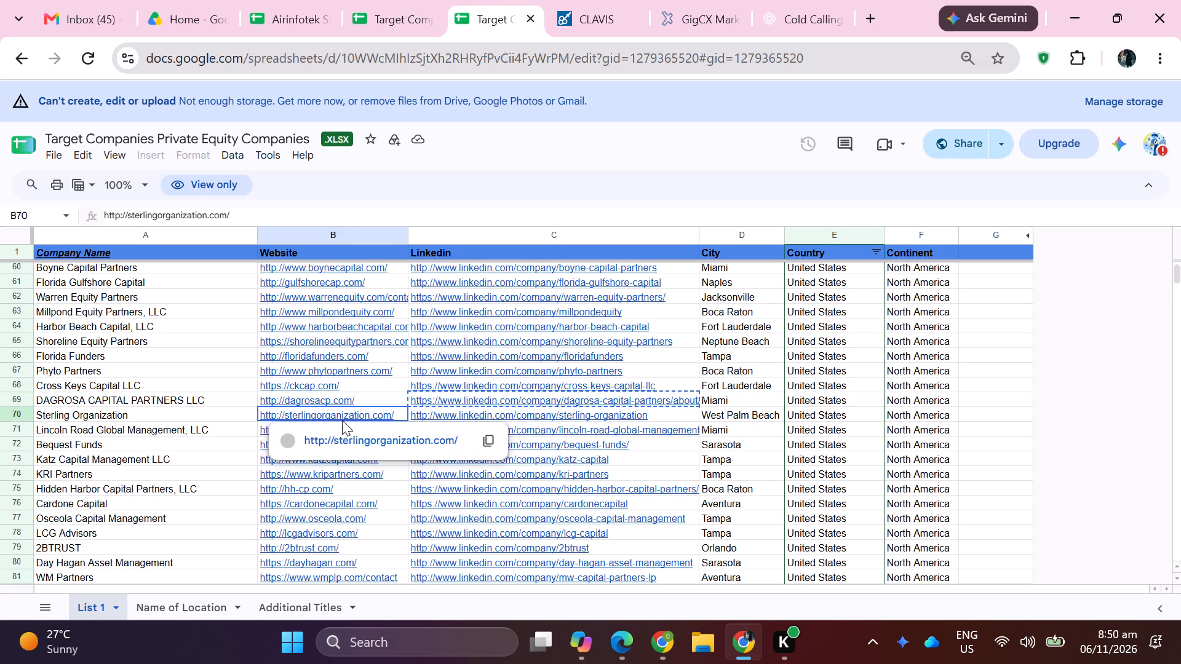
key("ctrl+c")
left_click(393, 0)
left_click(336, 365)
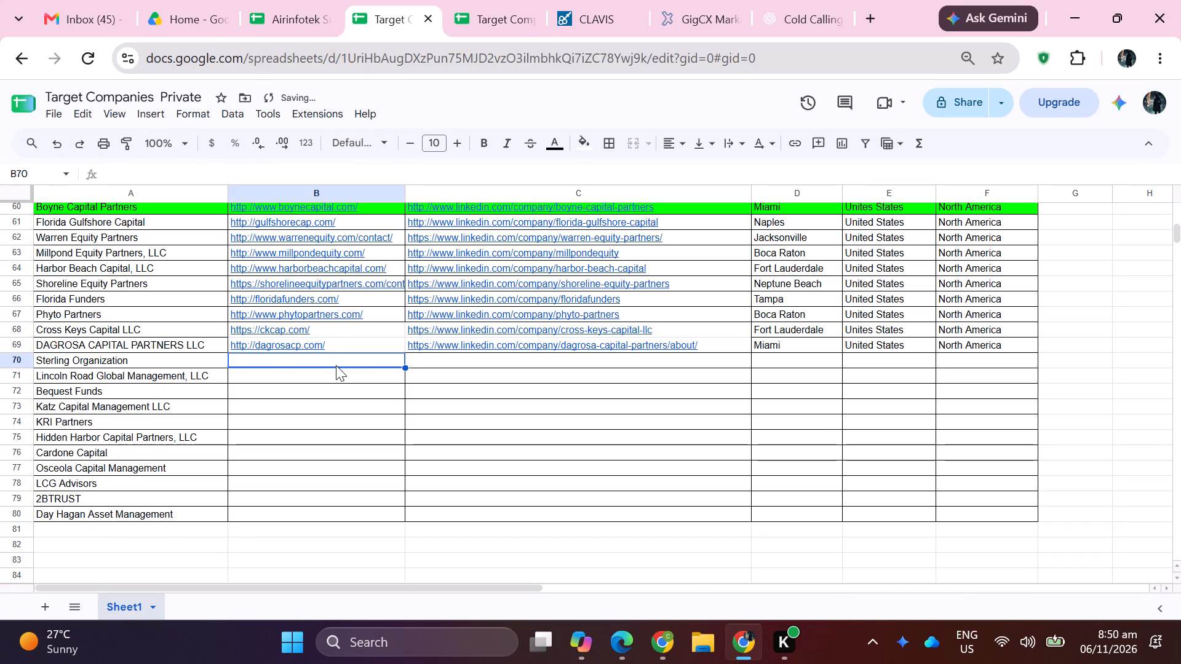
key("ctrl+v")
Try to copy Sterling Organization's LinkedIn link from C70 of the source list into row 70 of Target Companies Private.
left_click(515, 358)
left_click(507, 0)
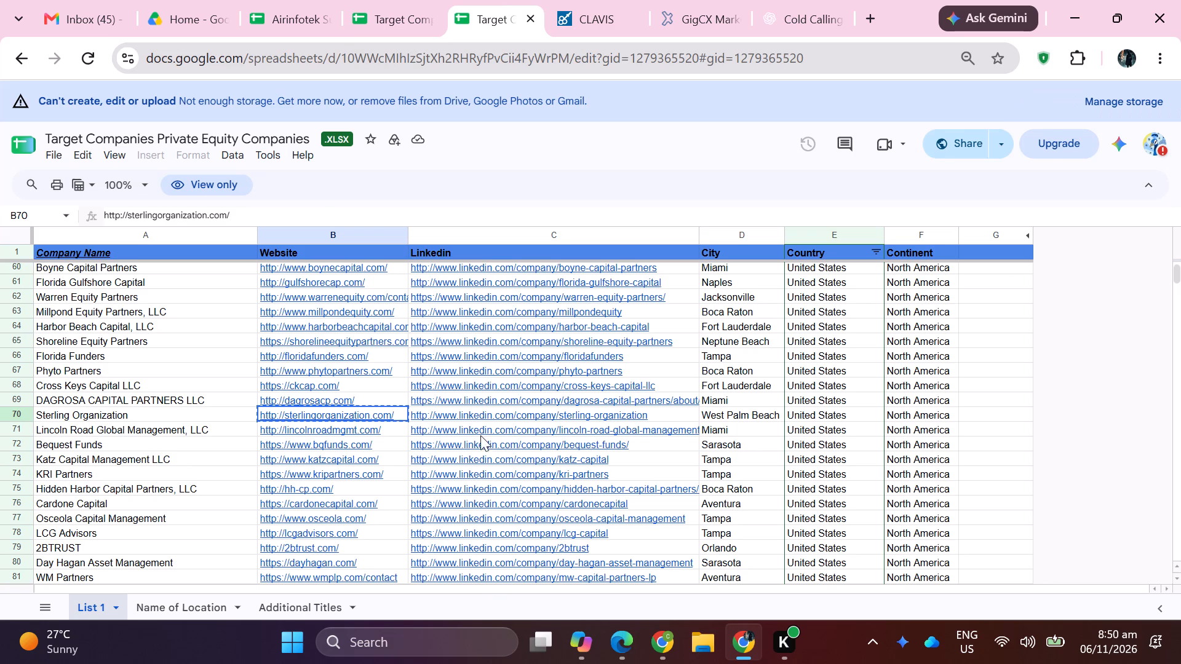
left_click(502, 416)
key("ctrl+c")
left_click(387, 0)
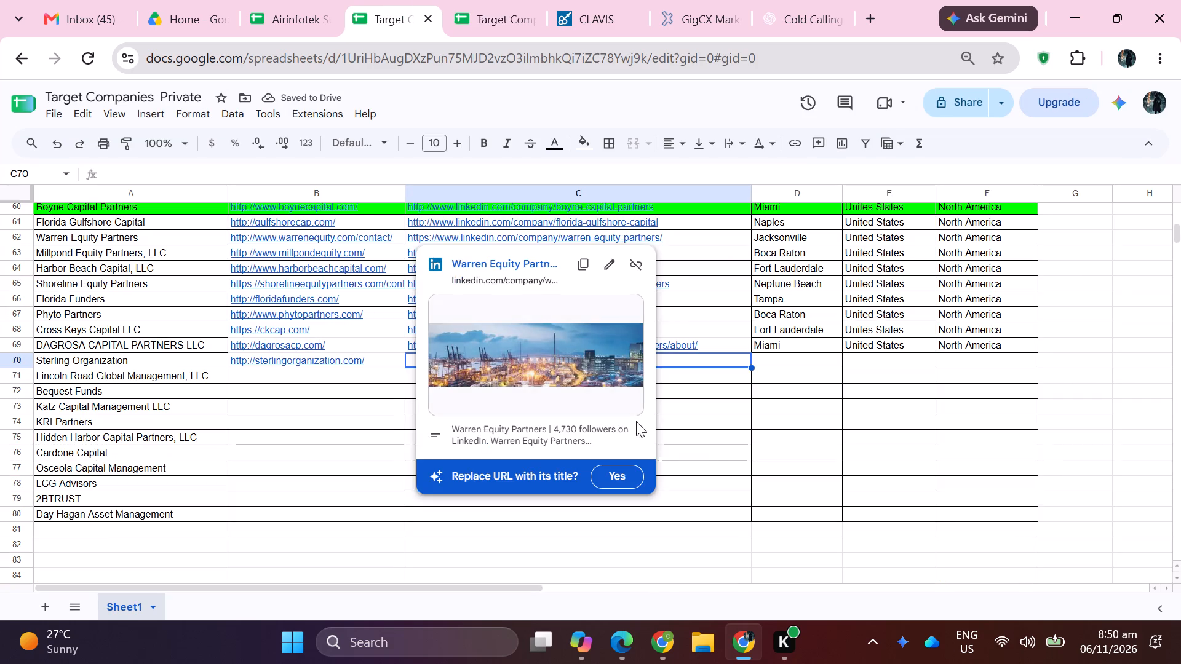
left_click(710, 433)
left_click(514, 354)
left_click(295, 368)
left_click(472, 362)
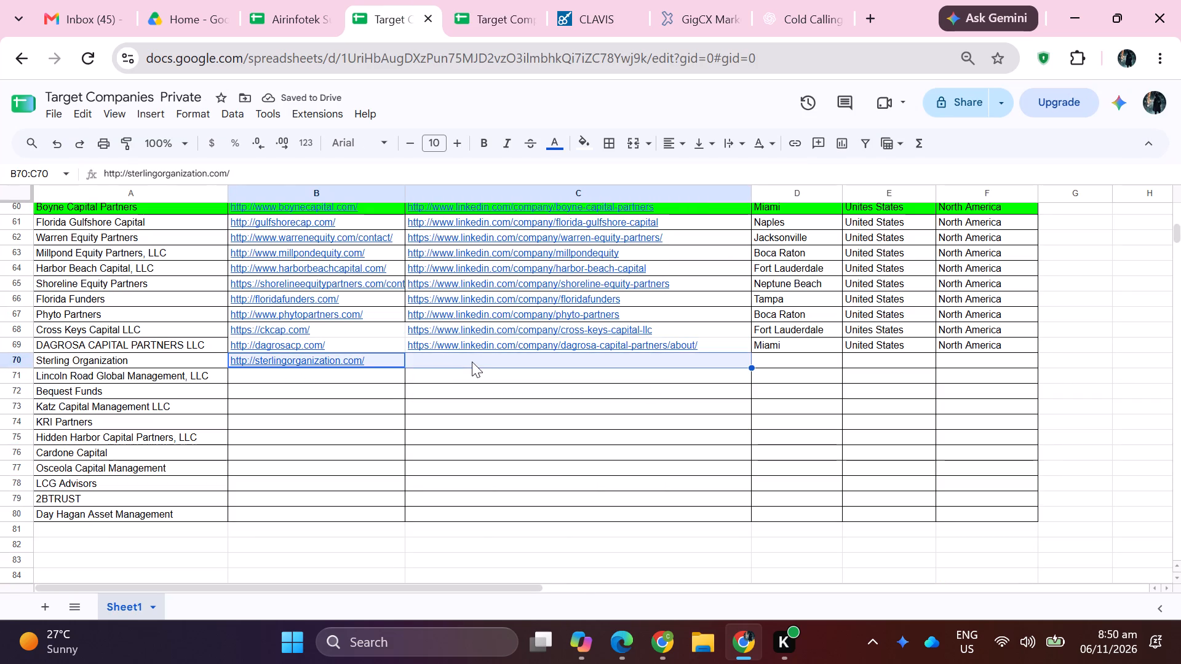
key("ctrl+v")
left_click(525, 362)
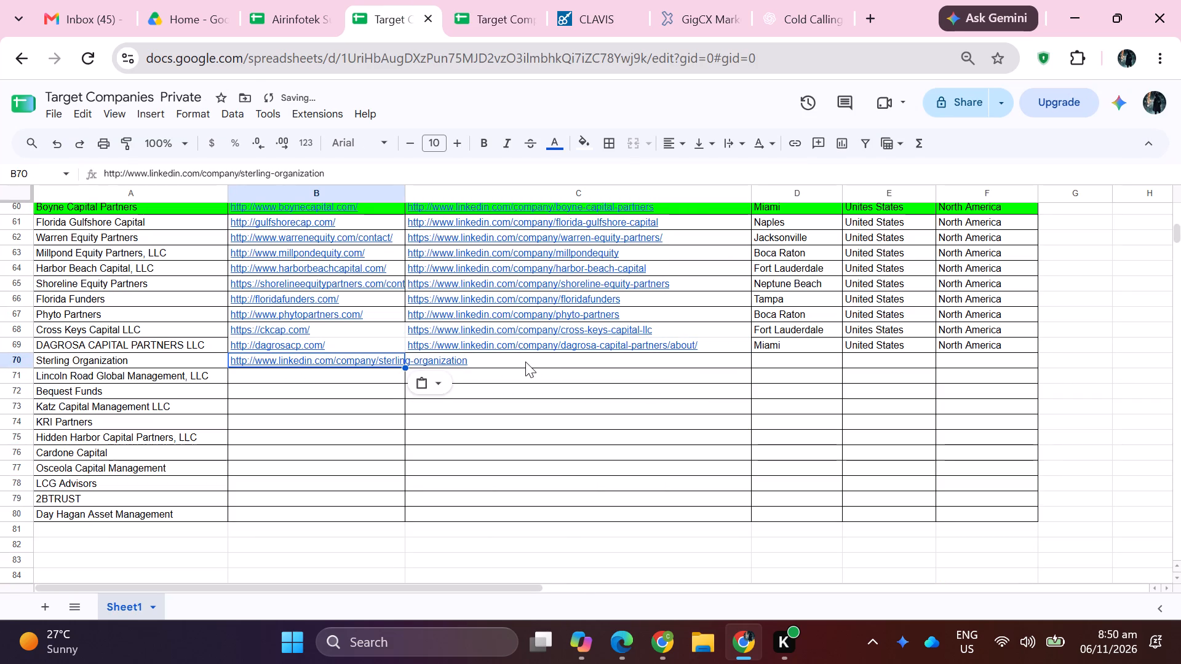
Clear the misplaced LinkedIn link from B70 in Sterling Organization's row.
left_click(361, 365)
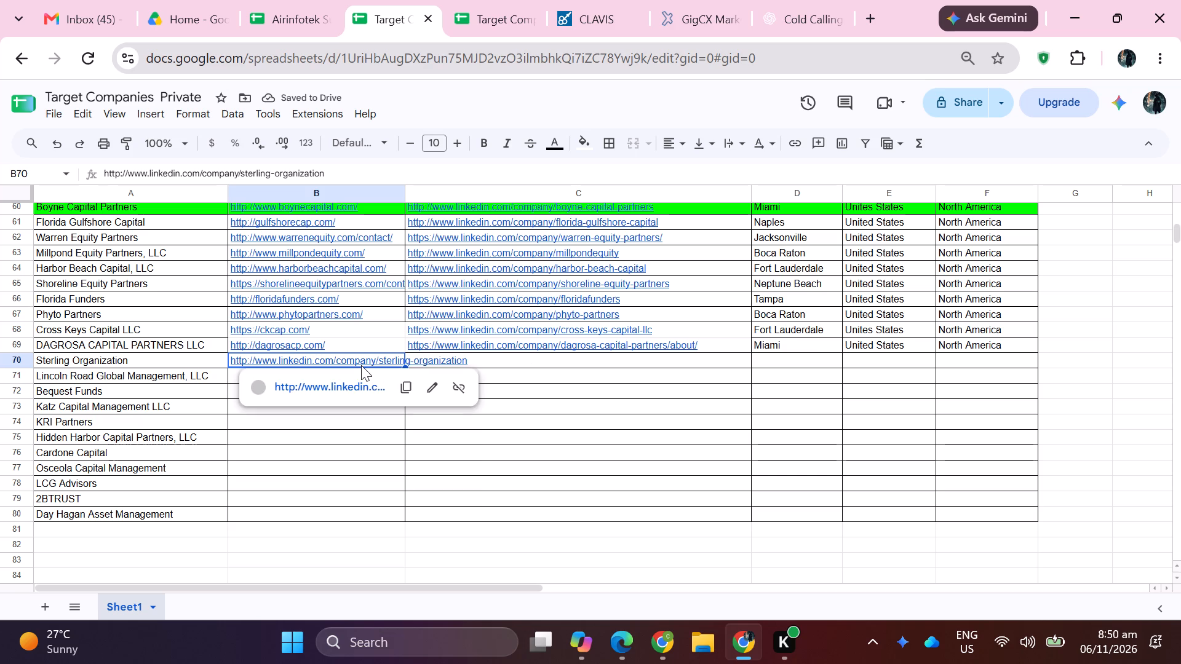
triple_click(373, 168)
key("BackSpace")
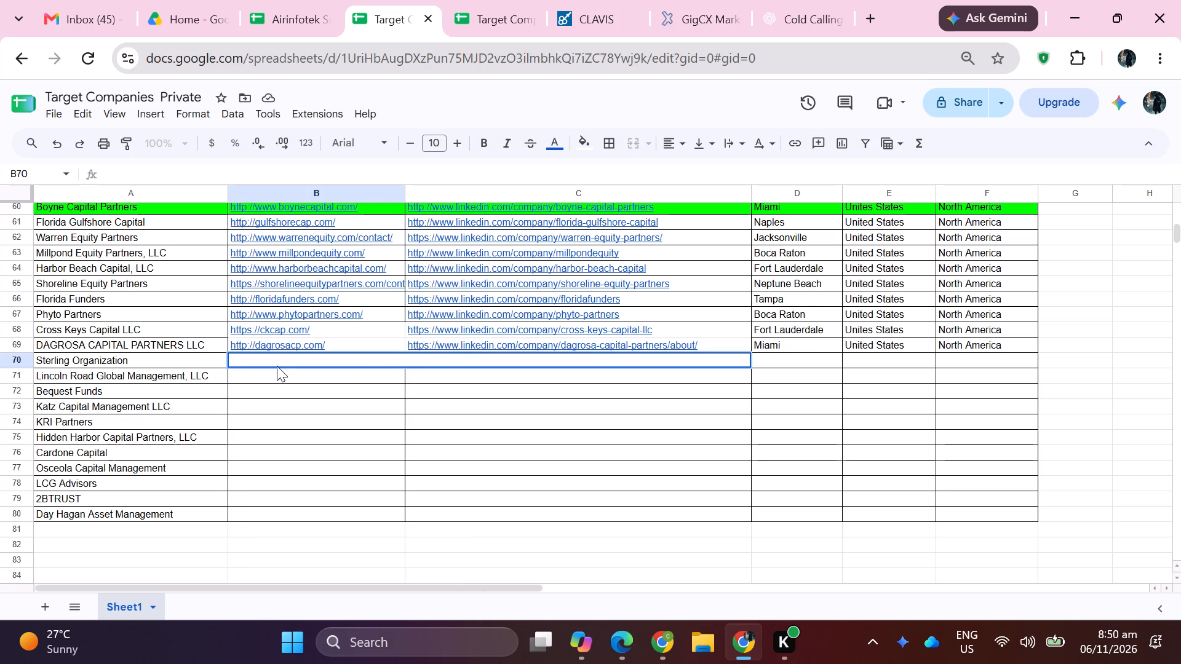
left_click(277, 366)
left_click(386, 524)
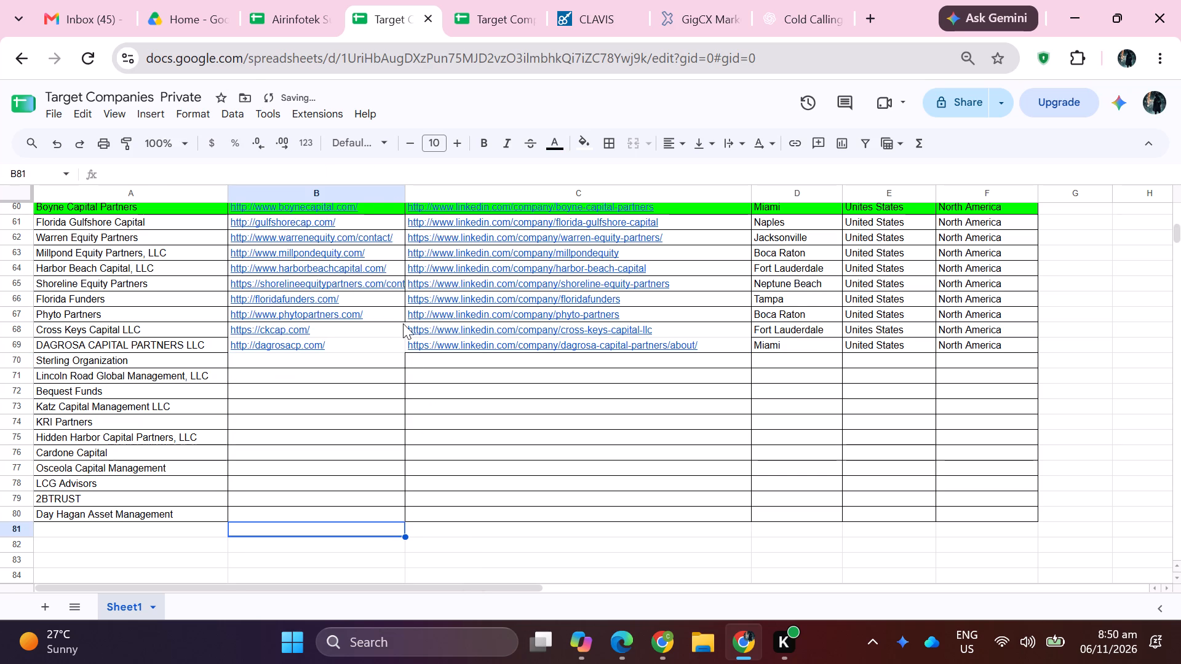
Apply all borders to the range B68:C76 in Target Companies Private.
left_click_drag(403, 323, 405, 362)
left_click(525, 457)
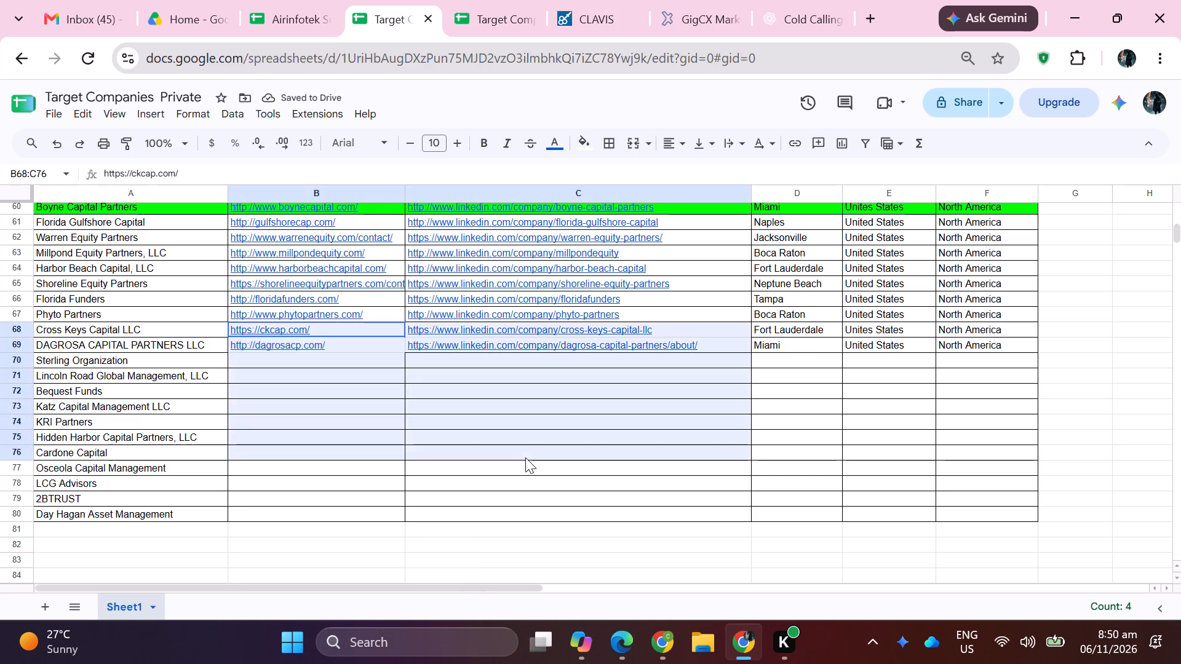
left_click(609, 144)
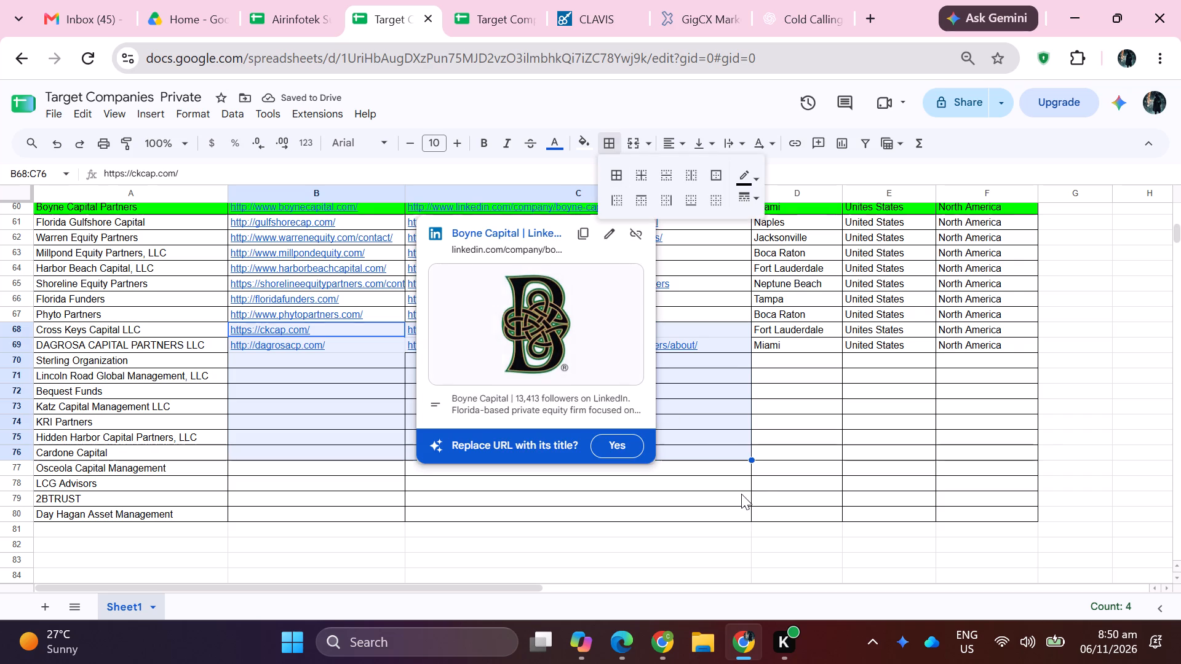
left_click(616, 173)
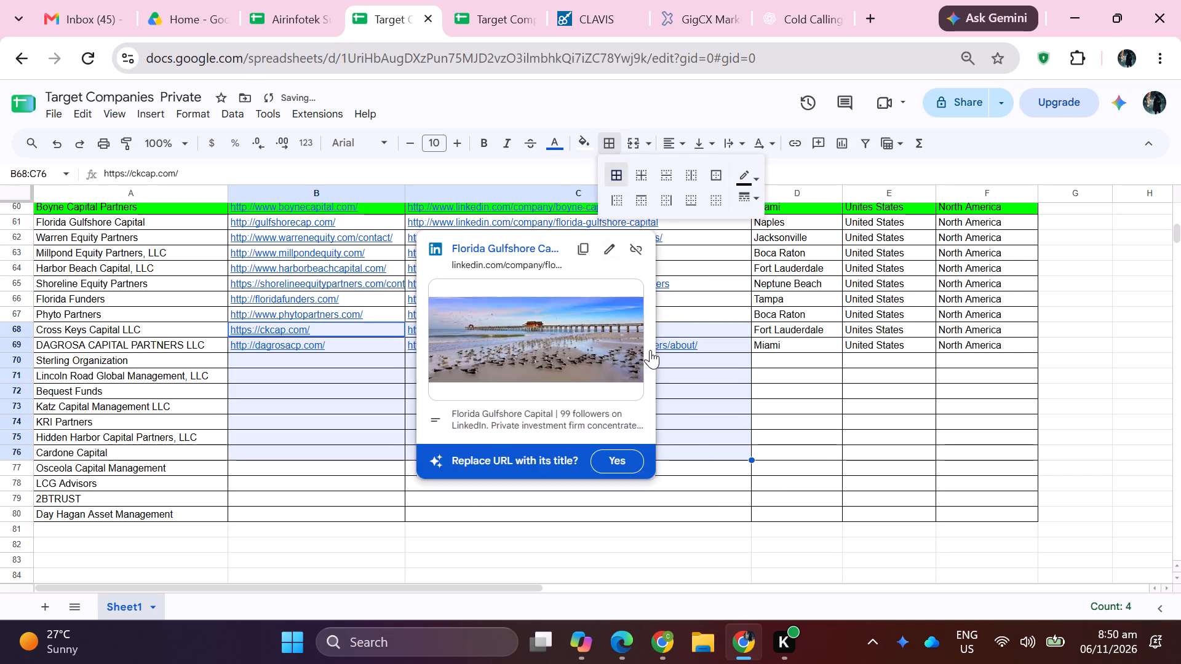
left_click(819, 437)
left_click(341, 363)
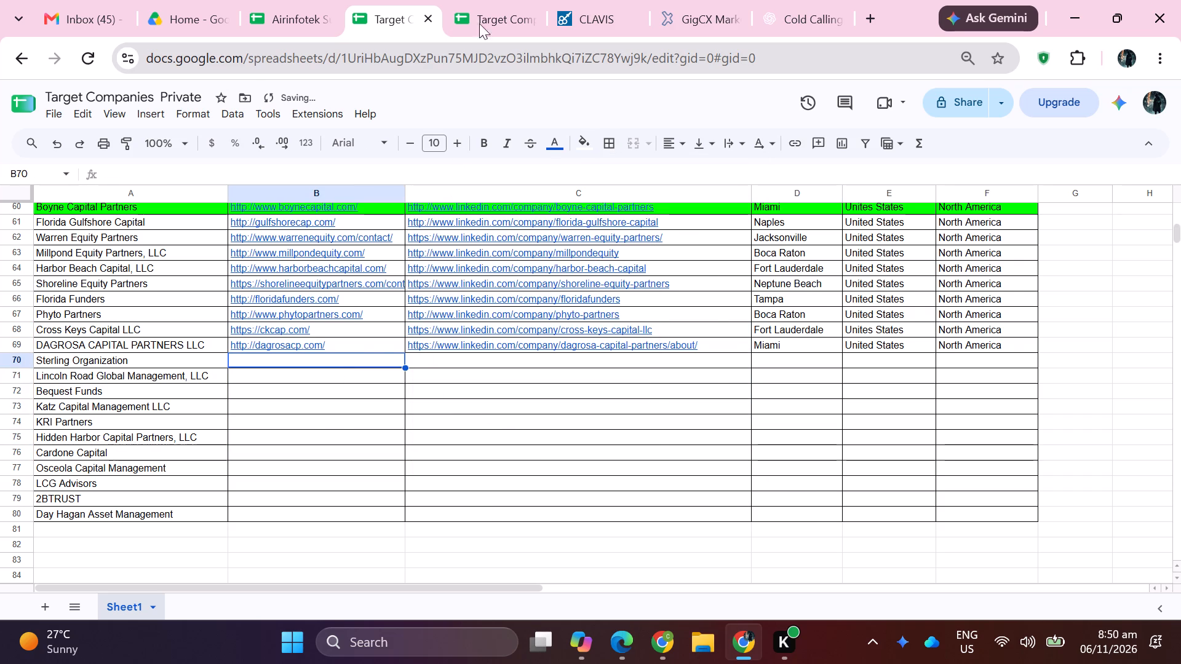
left_click(497, 0)
left_click(345, 412)
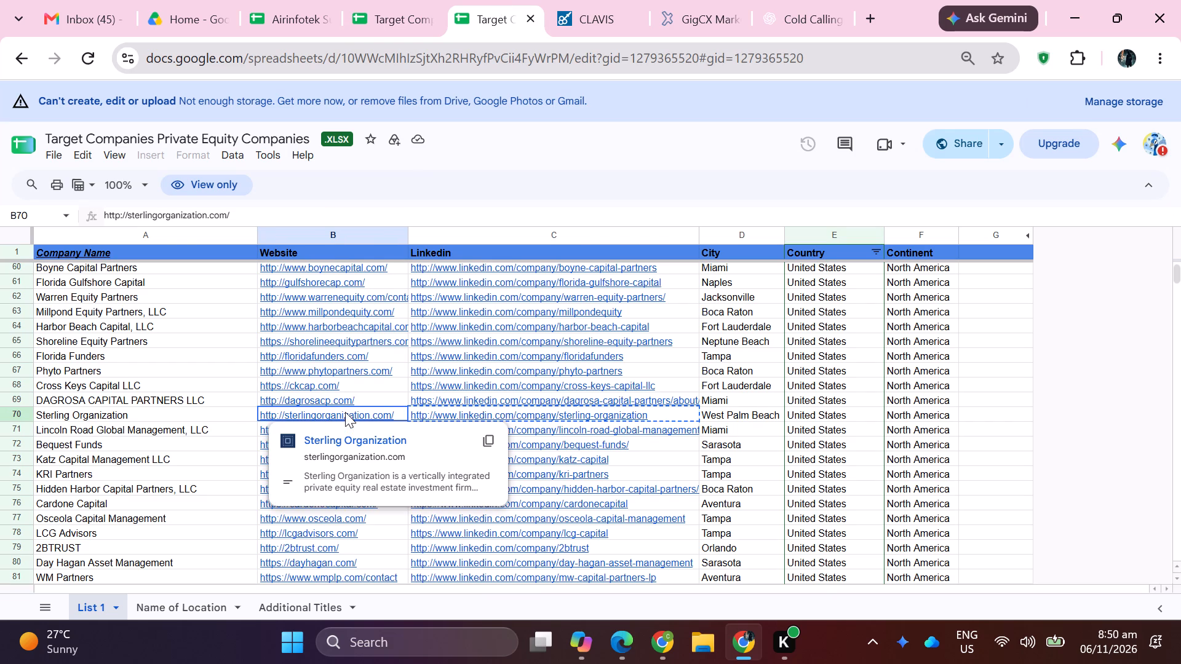
key("ctrl+c")
left_click(401, 0)
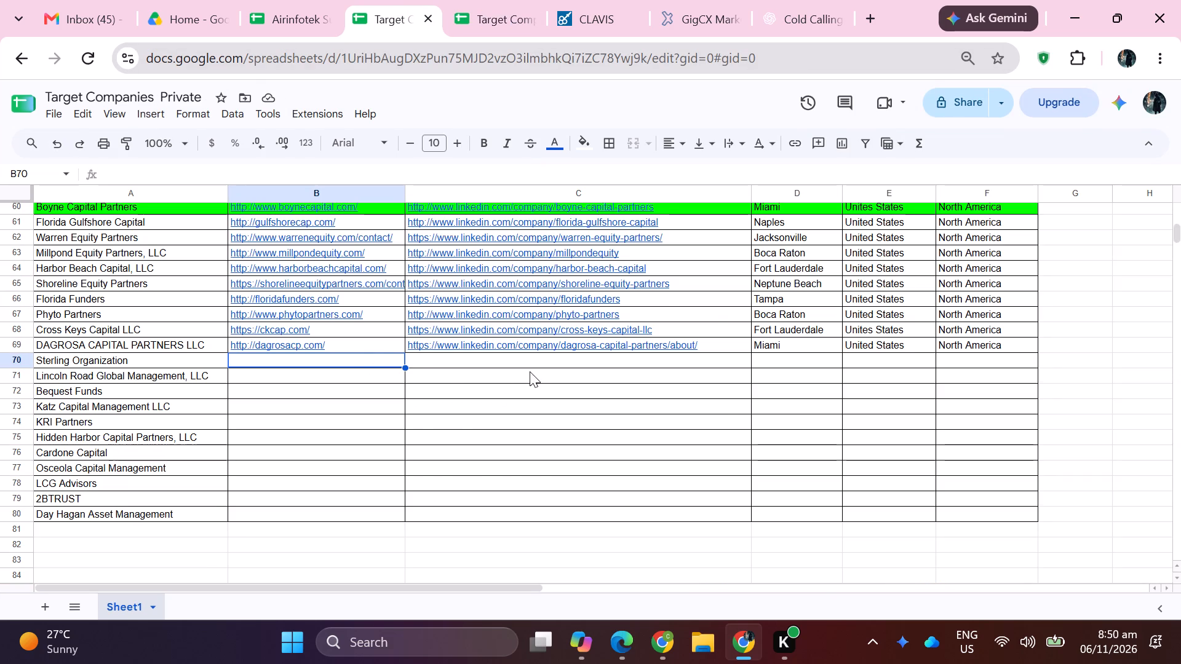
key("ctrl+v")
Copy Sterling Organization's LinkedIn link from C70 of the source list into C70 of Target Companies Private.
left_click(517, 0)
left_click(487, 409)
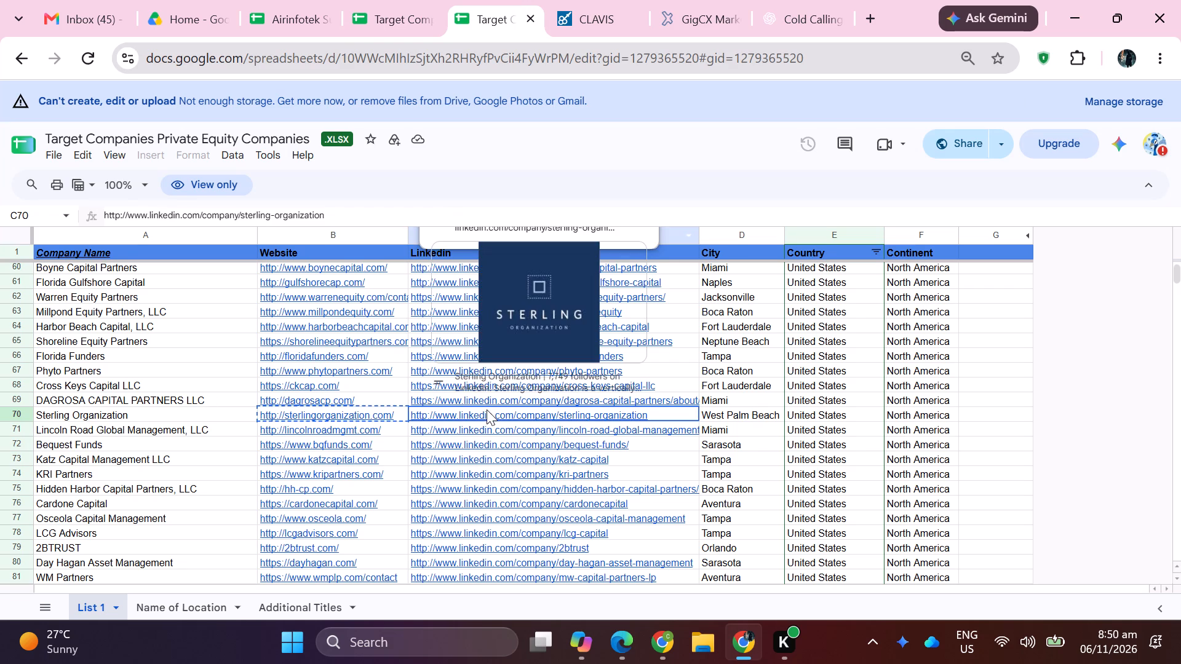
key("ctrl+c")
left_click(380, 0)
left_click(513, 362)
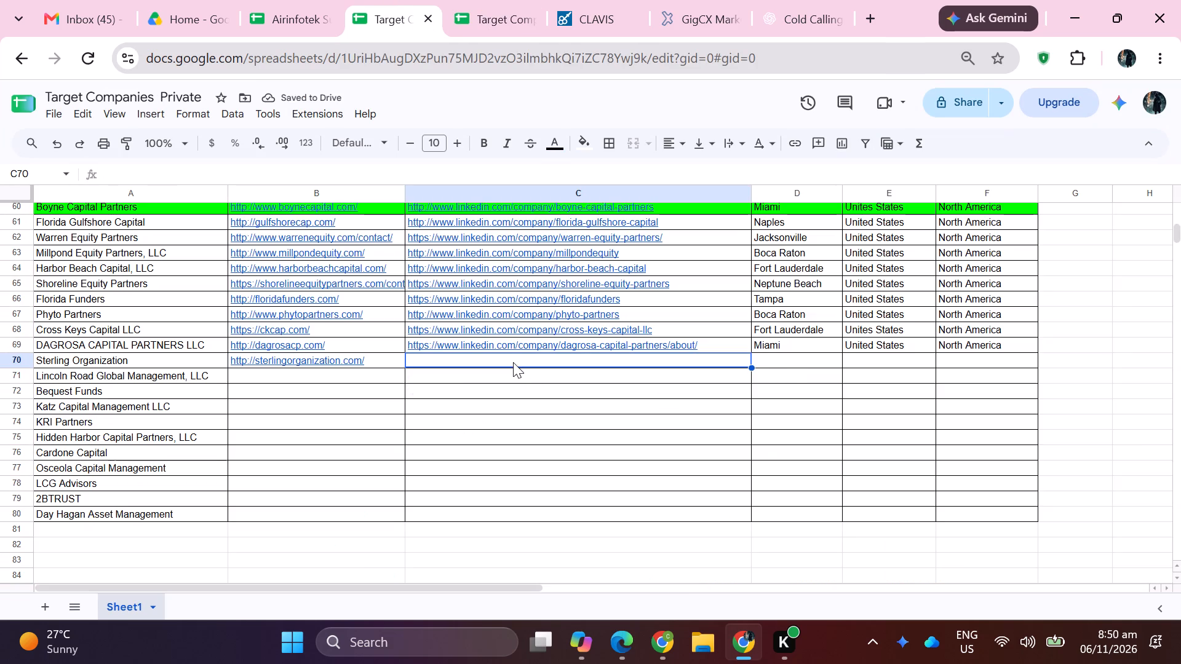
key("ctrl+v")
Look up Sterling Organization's city in the source list and enter West palm beach in D70 of Target Companies Private.
left_click(482, 0)
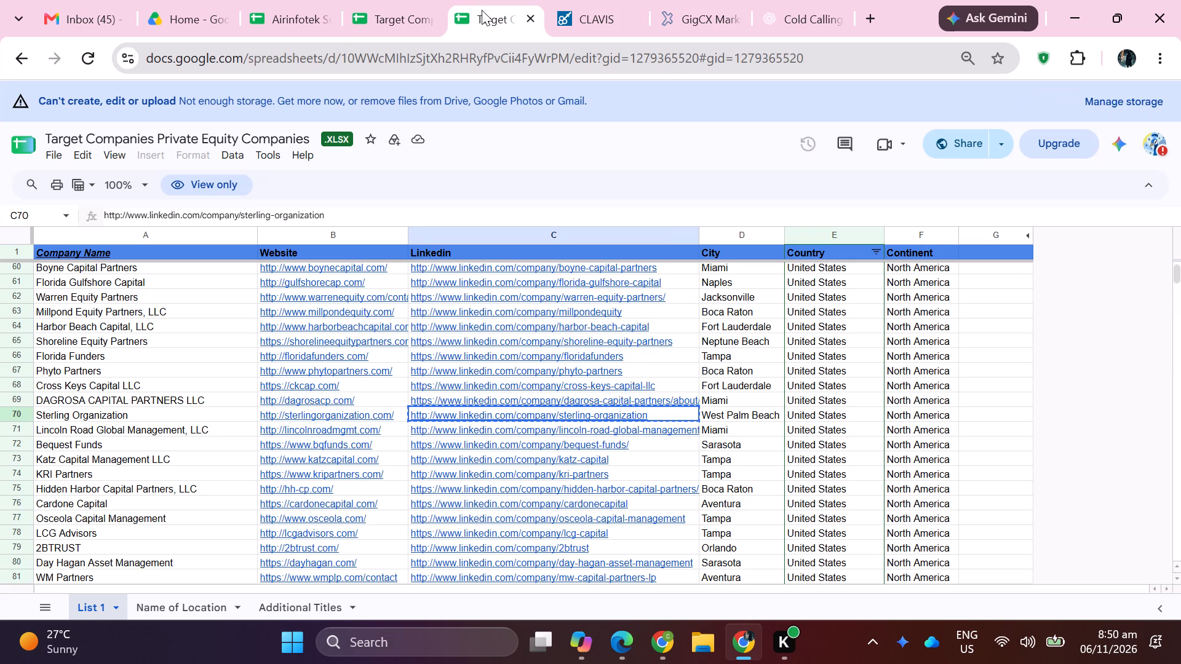
left_click(387, 0)
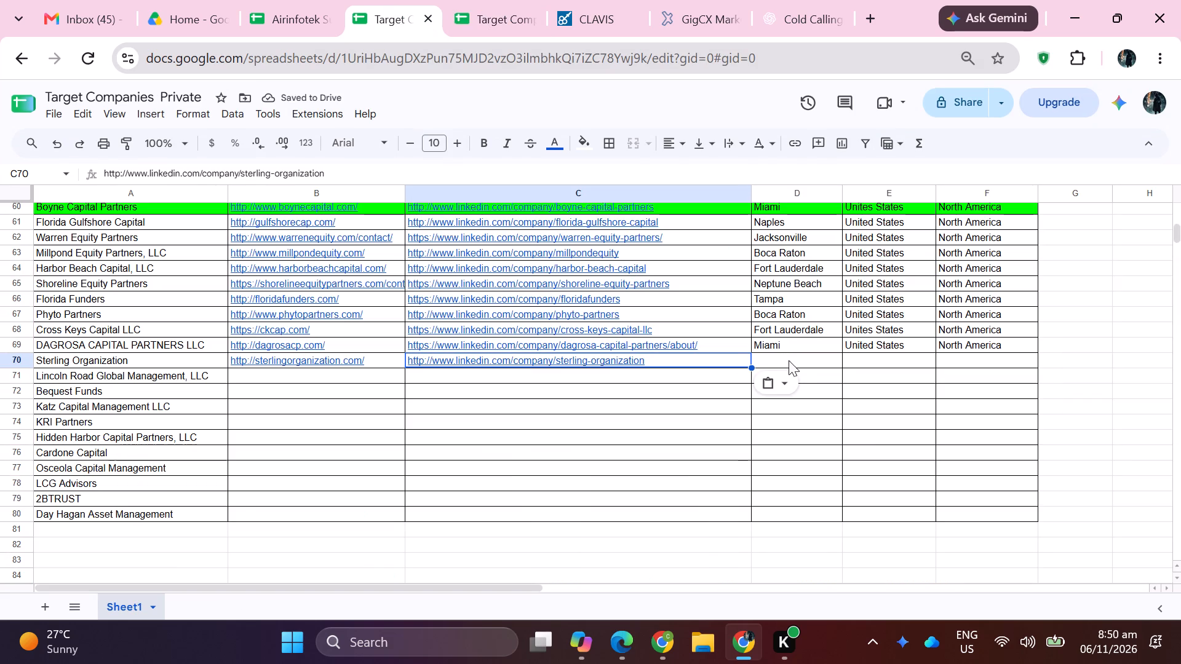
left_click(789, 360)
key("BackSpace")
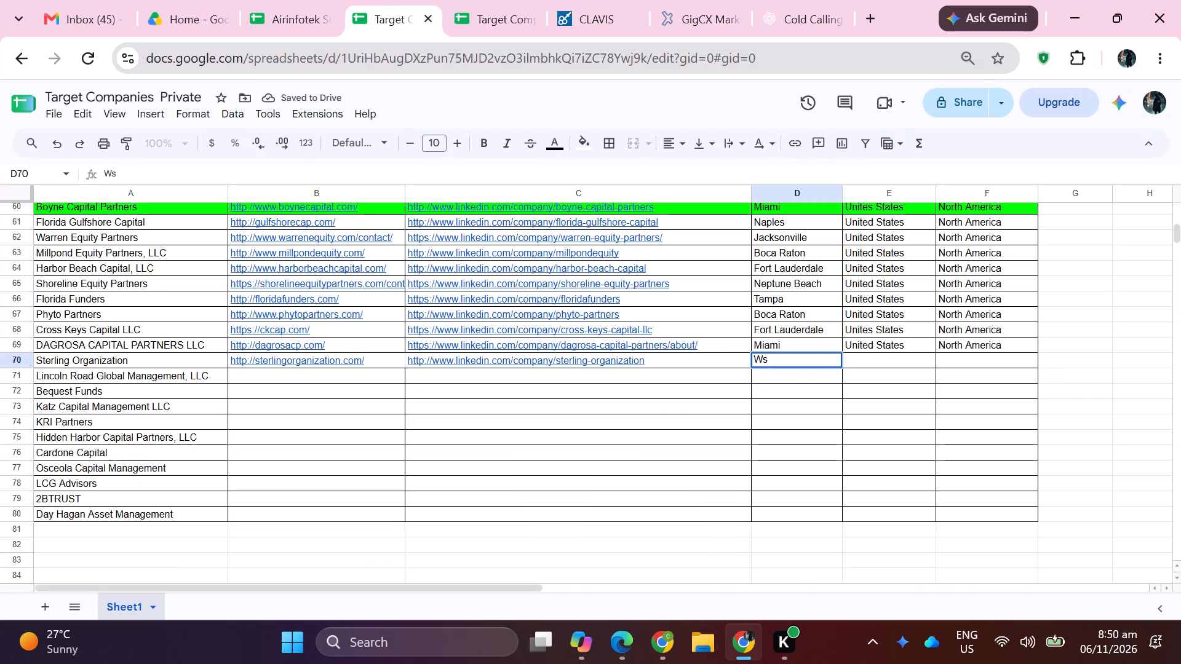
key("BackSpace")
type("es")
type("t palm")
key("space")
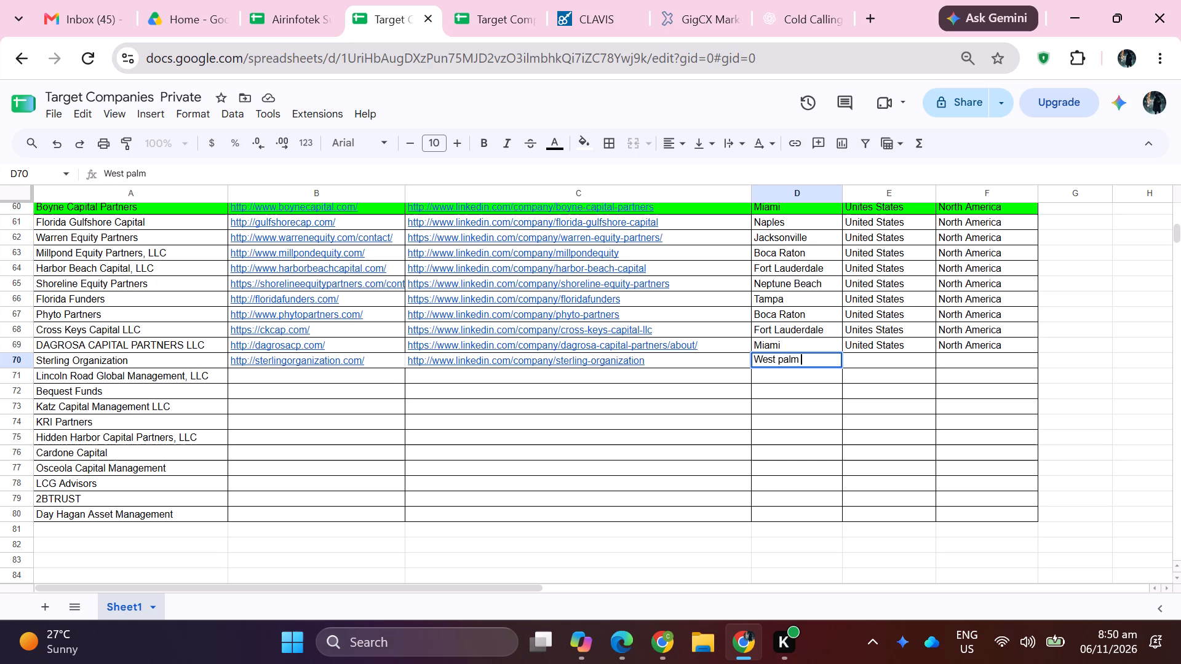
type("lakes")
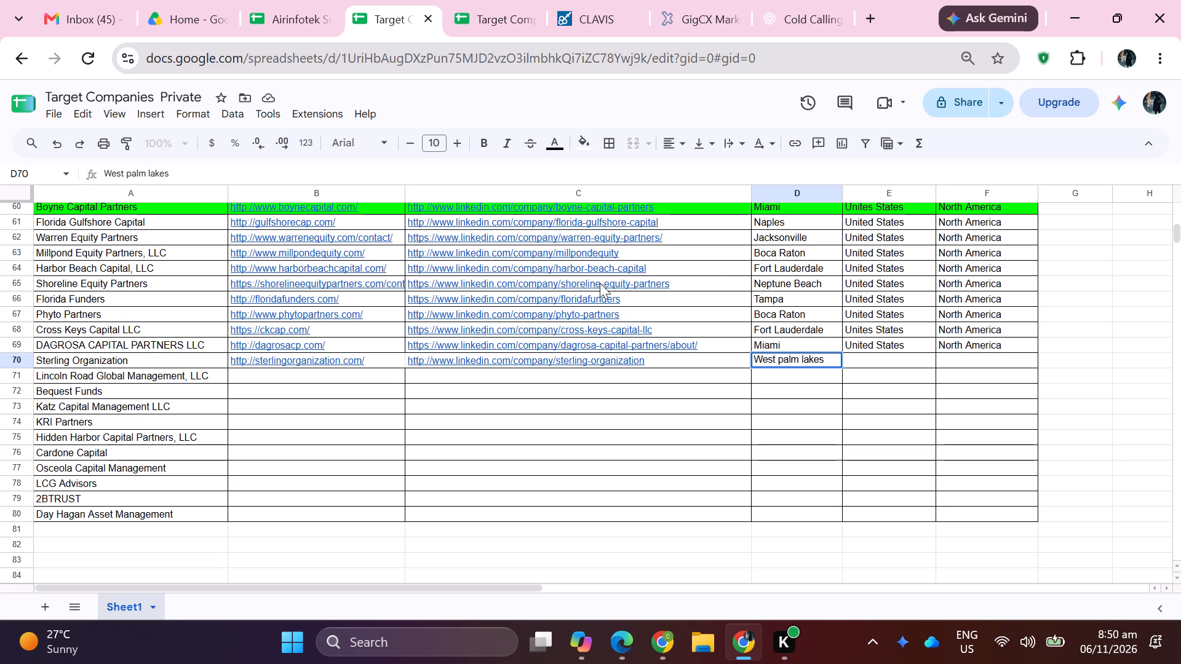
left_click(488, 0)
left_click(379, 0)
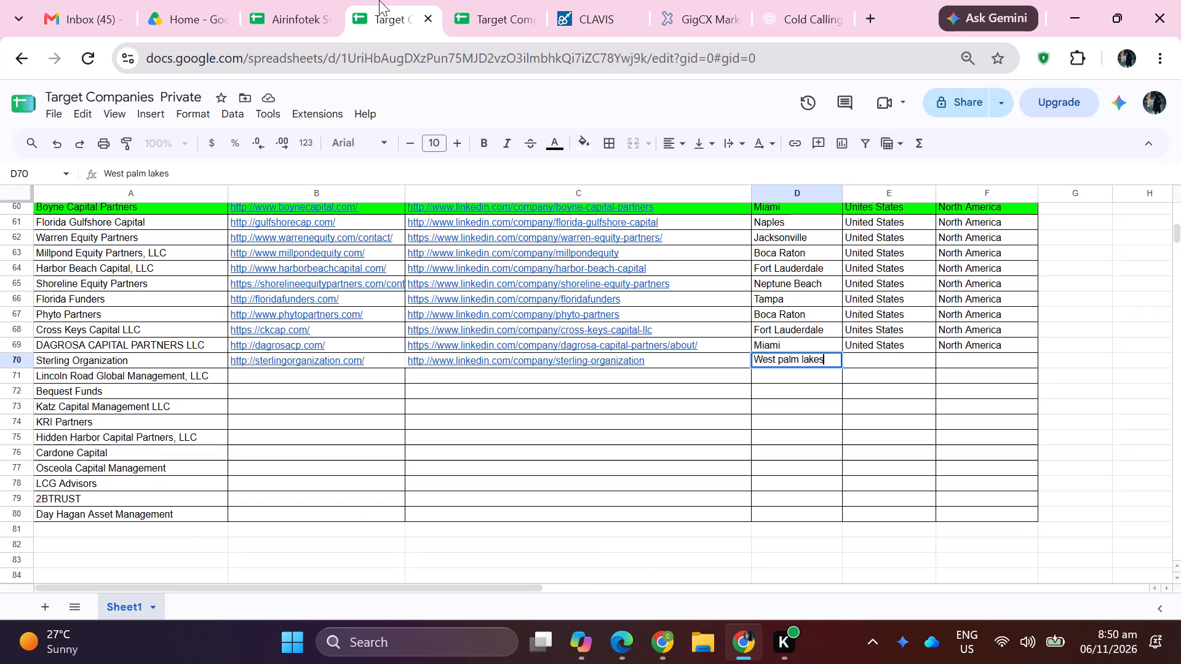
key("BackSpace")
key("BackSpace")
key("BackSpace")
key("BackSpace")
key("BackSpace")
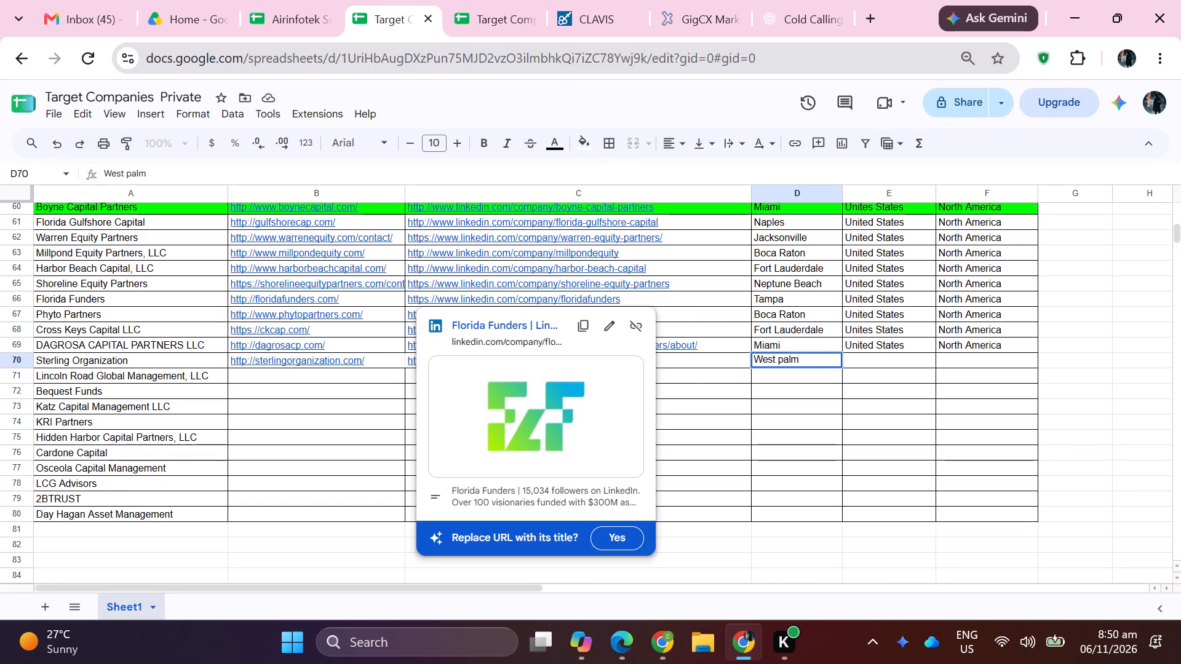
type("beach")
key("Tab")
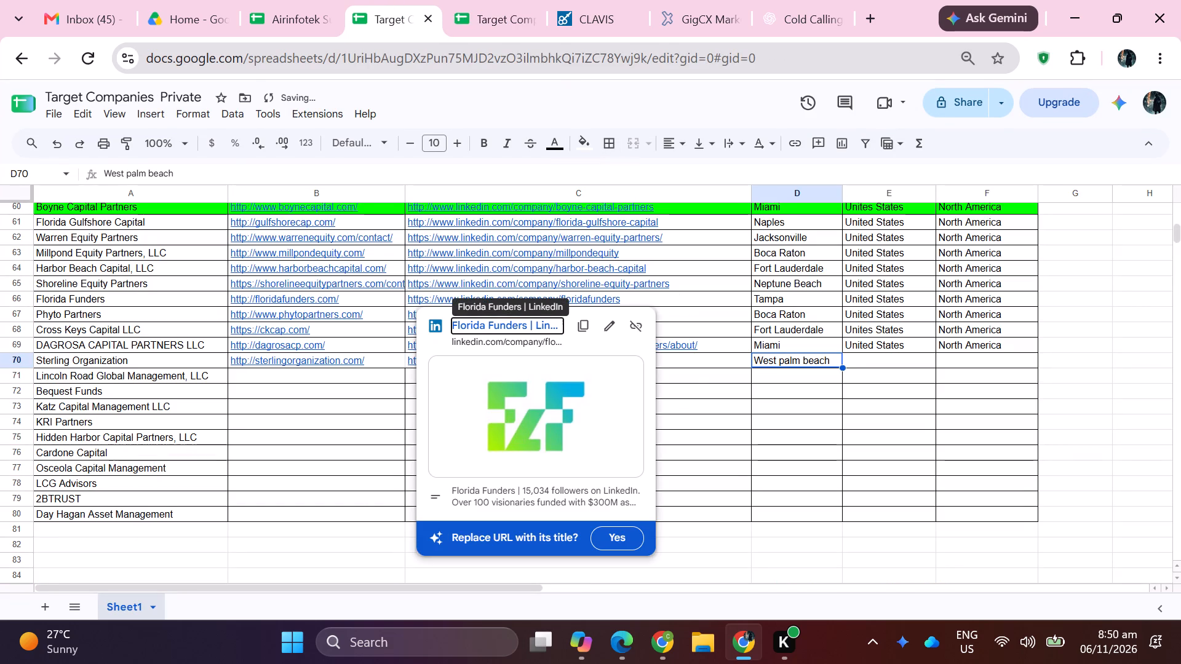
Enter United States as Sterling Organization's country in E70 and North America as its continent in F70.
left_click(889, 361)
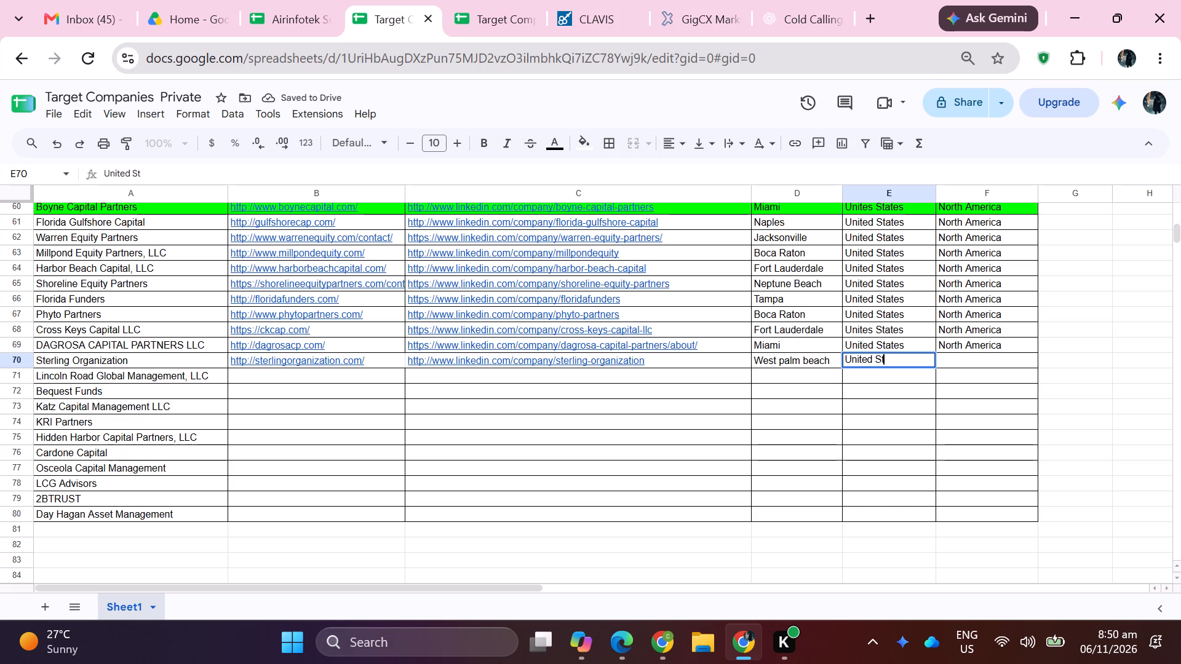
key("Tab")
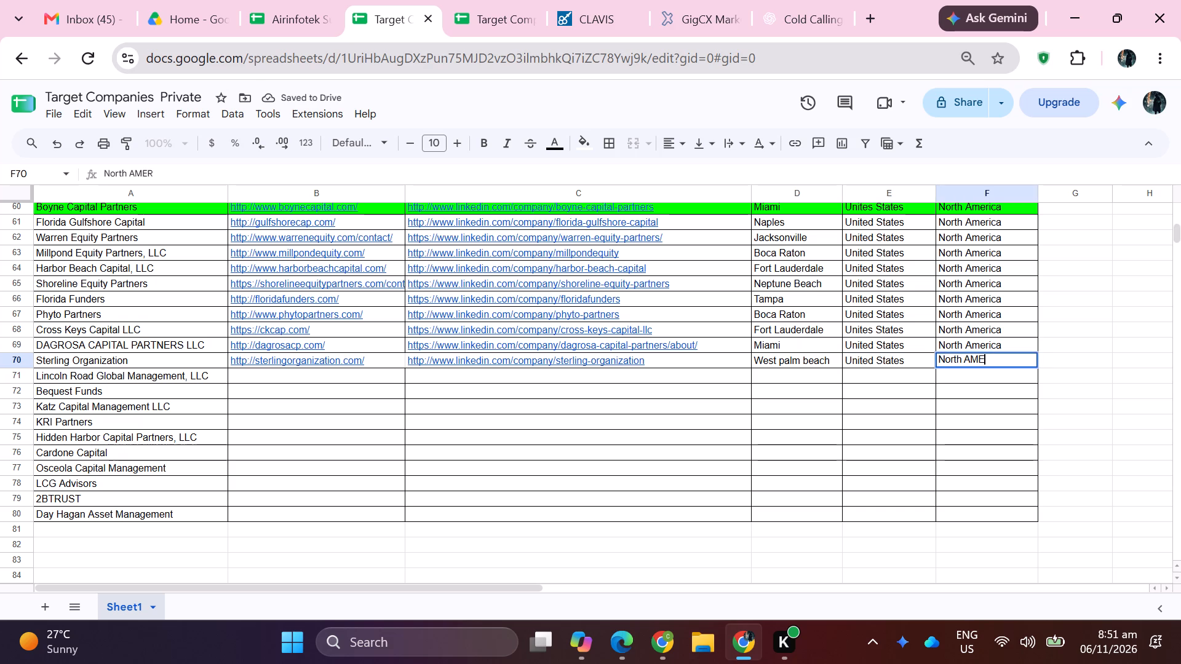
key("BackSpace")
key("BackSpace")
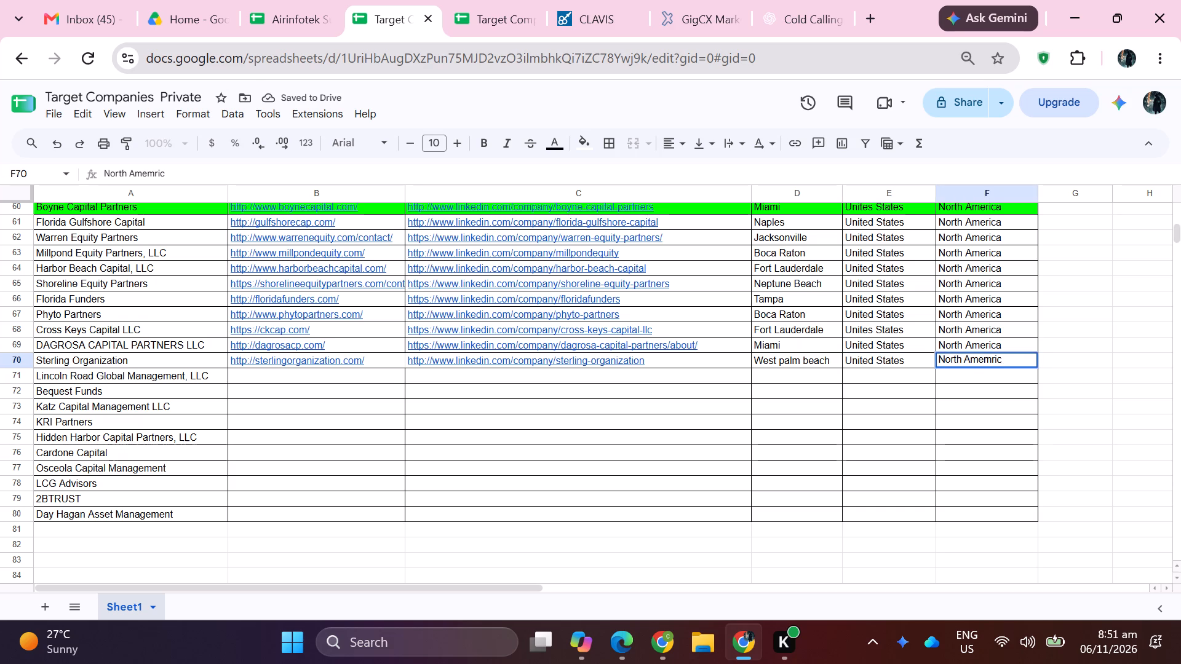
key("BackSpace")
key("BackSpace")
key("BackSpace")
type("RICA")
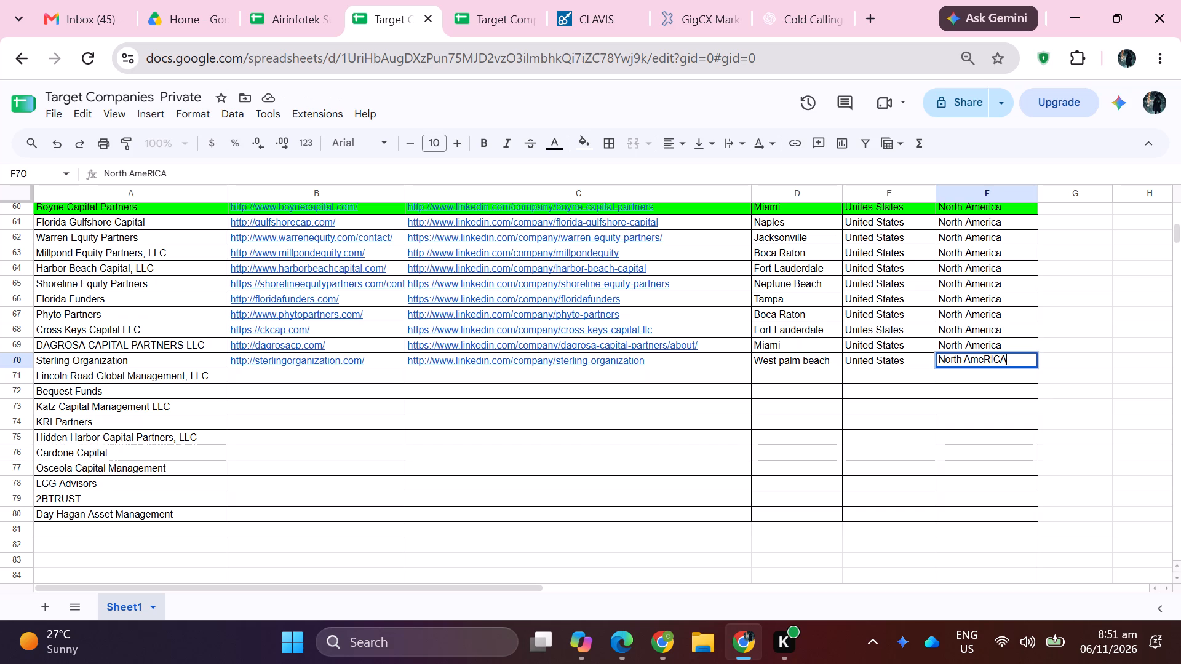
key("BackSpace")
key("BackSpace")
key("BackSpace")
key("BackSpace")
type("rica")
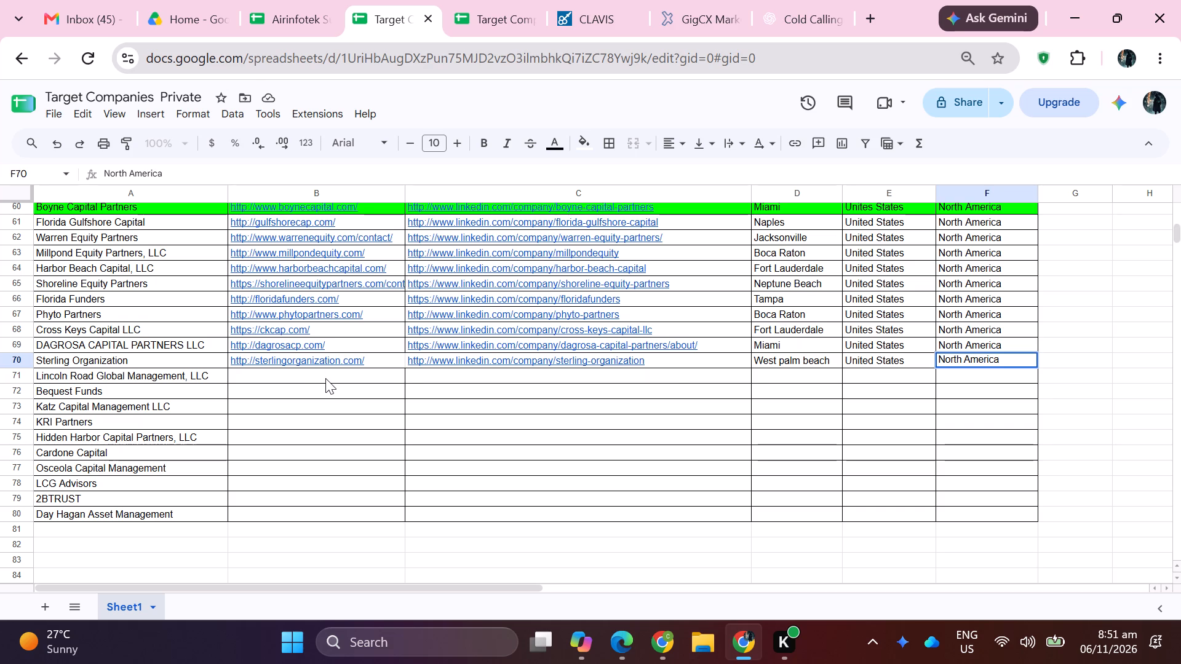
left_click(325, 378)
left_click(496, 0)
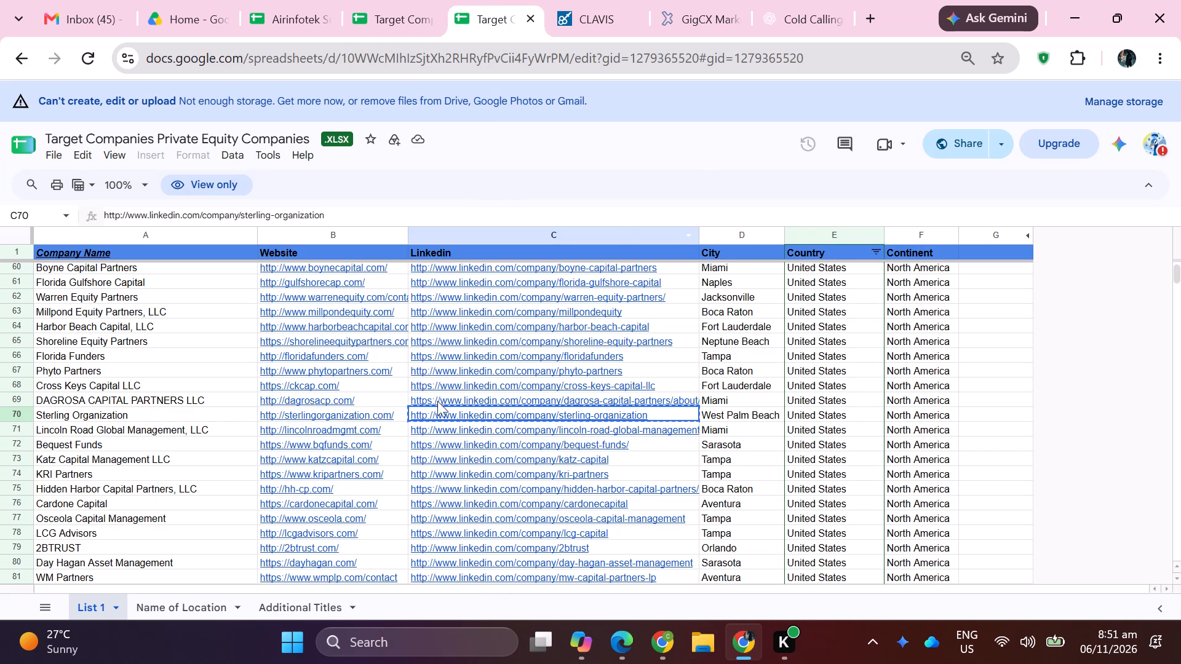
left_click(355, 431)
key("ctrl+c")
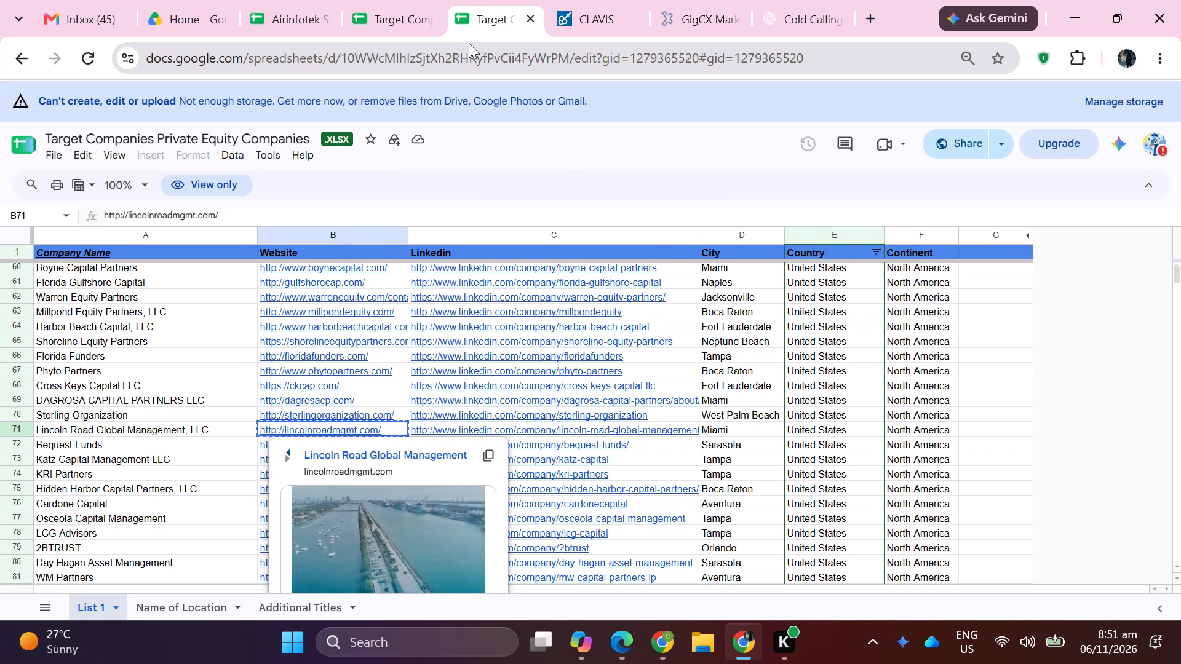
left_click(408, 0)
key("ctrl+v")
Copy Lincoln Road Global Management, LLC's LinkedIn link from C71 of the source list into C71 of Target Companies Private.
left_click(468, 370)
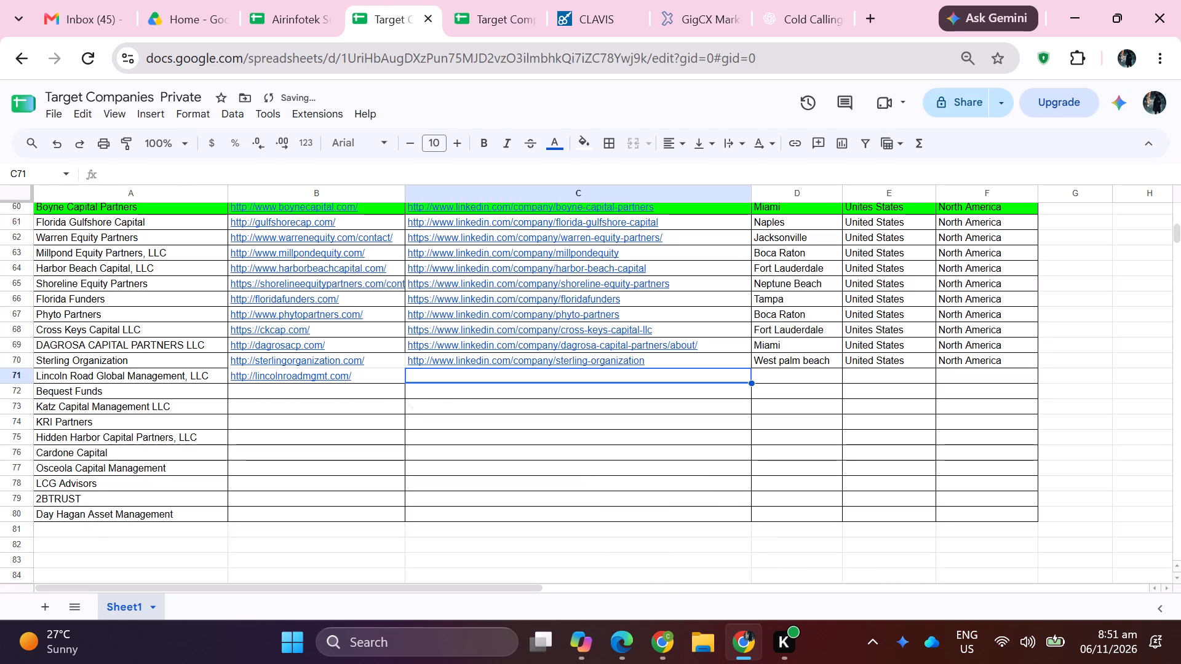
left_click(482, 9)
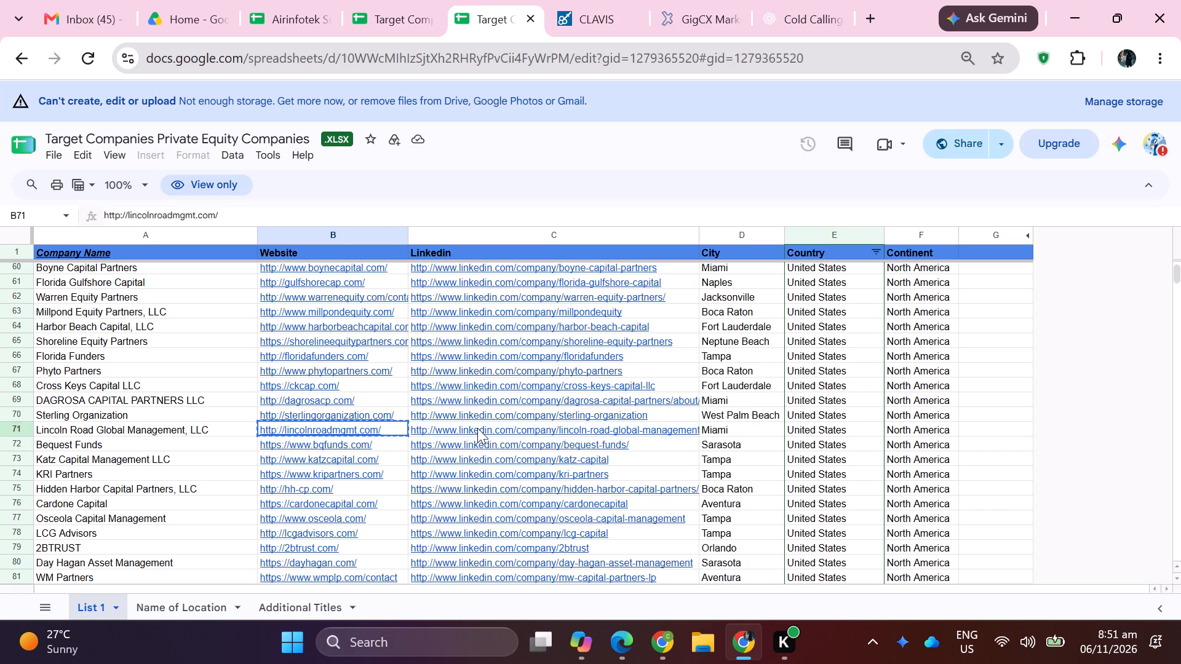
left_click(477, 428)
key("ctrl+c")
left_click(392, 0)
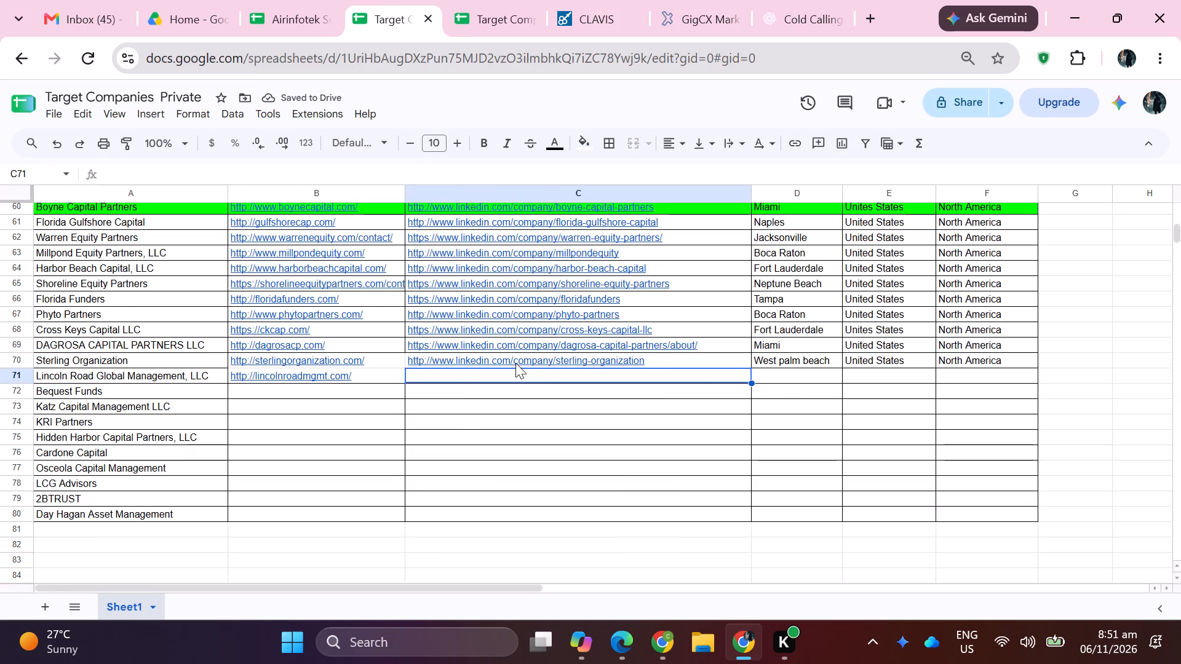
key("ctrl+v")
Look up Lincoln Road Global Management, LLC's city in the source list and enter Miami in D71 of Target Companies Private.
left_click(499, 0)
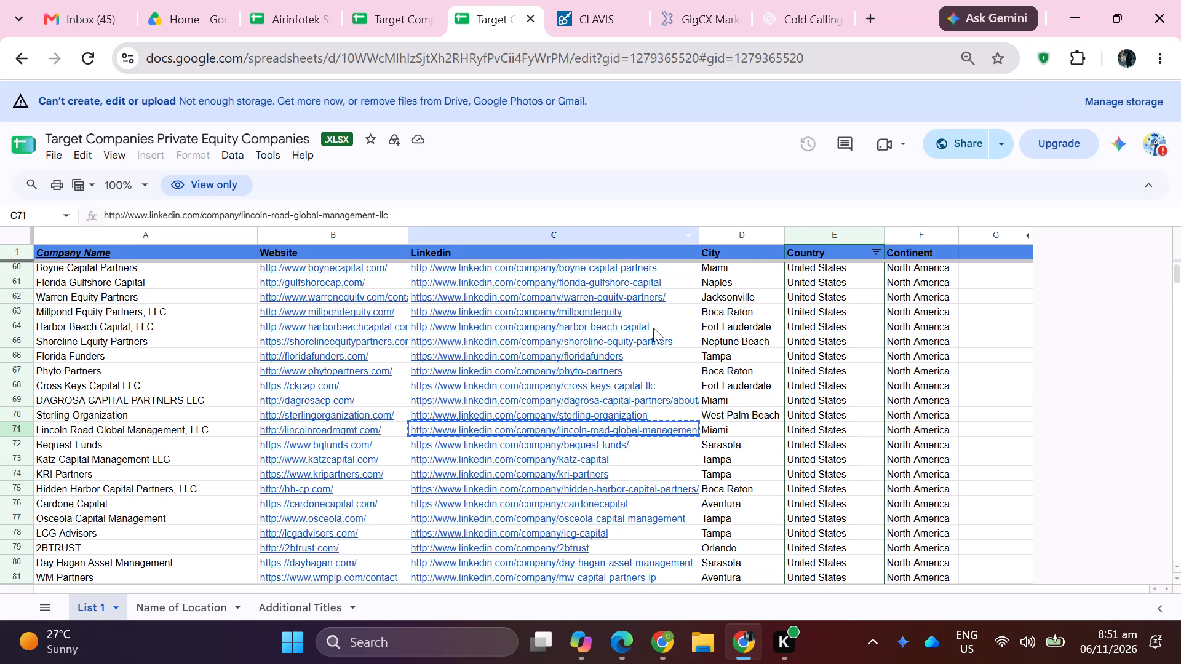
left_click(399, 0)
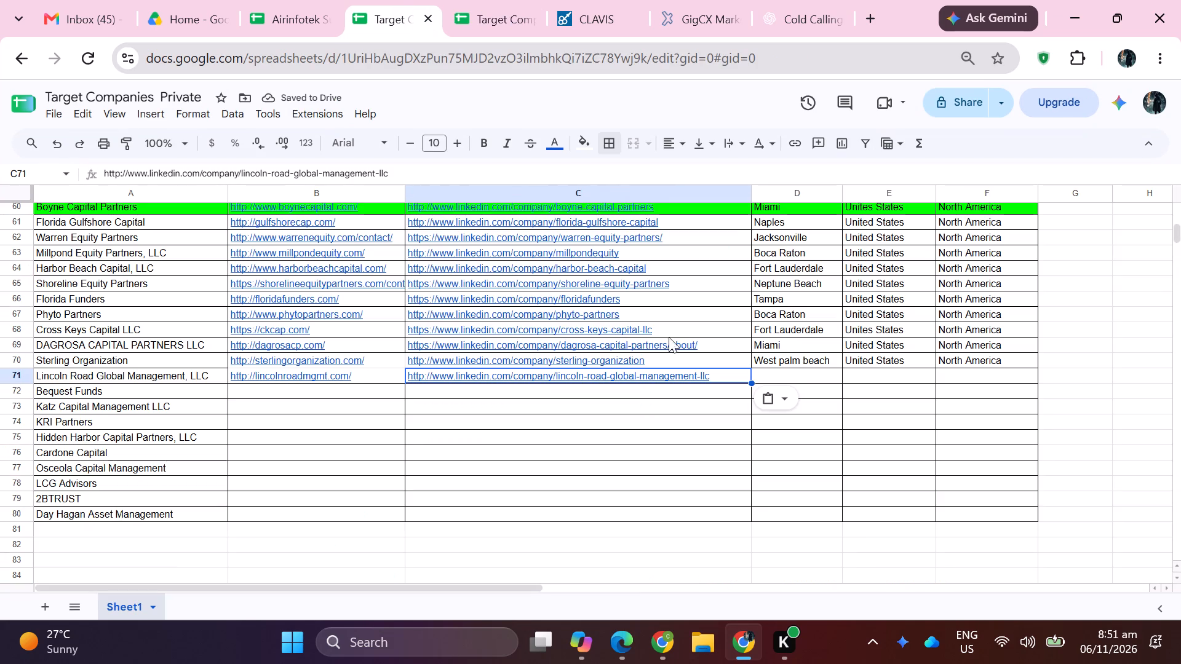
left_click(800, 375)
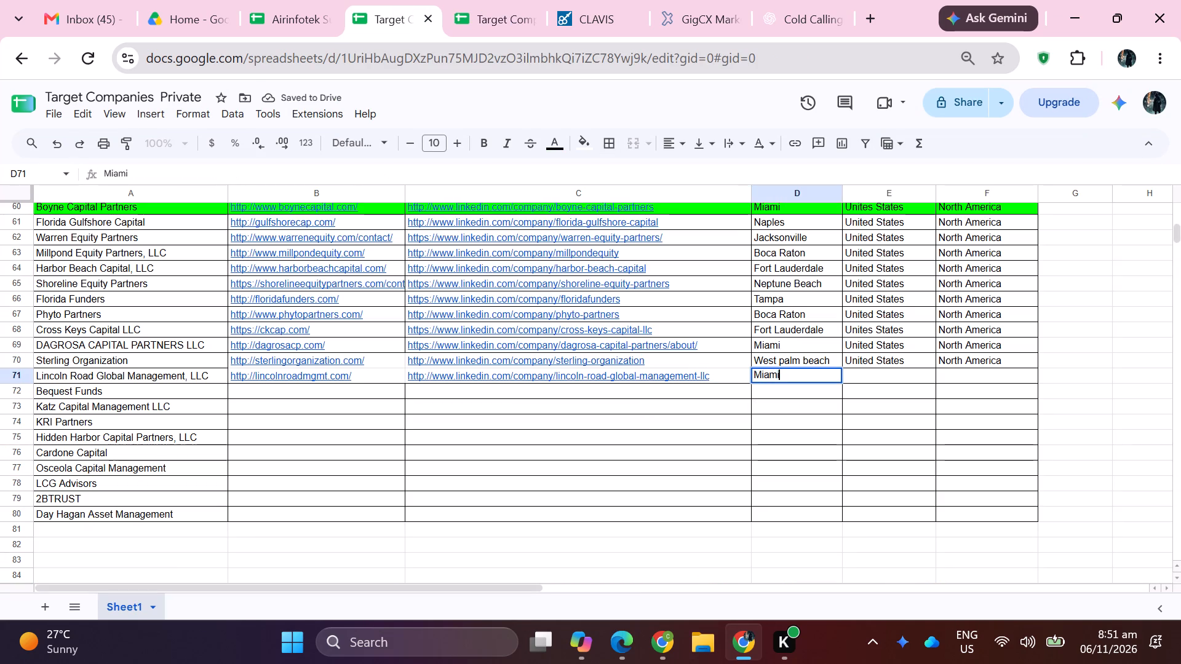
Enter United States as Lincoln Road Global Management, LLC's country in E71 and North america as its continent in F71.
key("Tab")
type("nites")
key("BackSpace")
key("d")
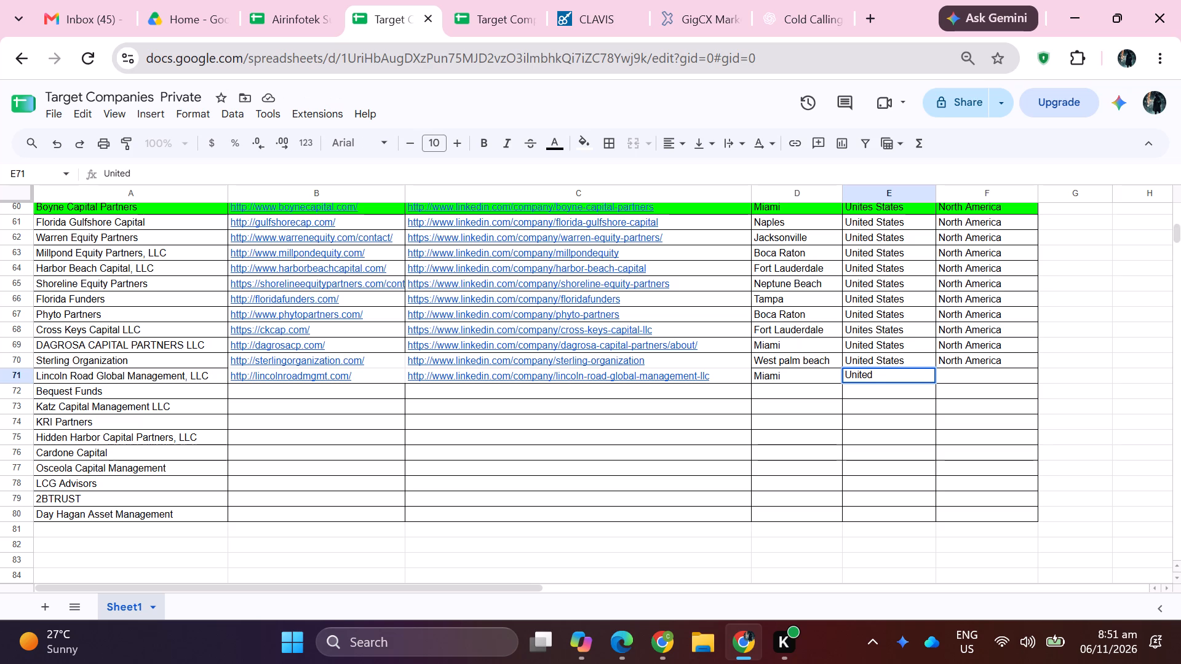
key("Tab")
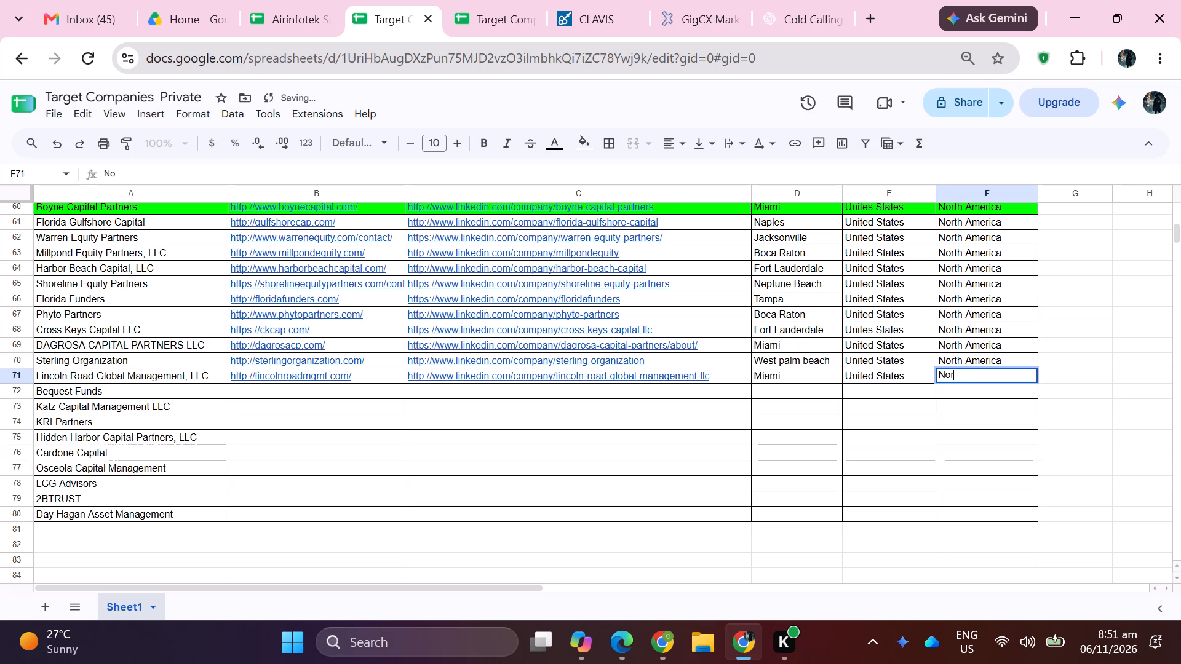
key("BackSpace")
key("BackSpace")
key("BackSpace")
key("BackSpace")
key("BackSpace")
type("merica")
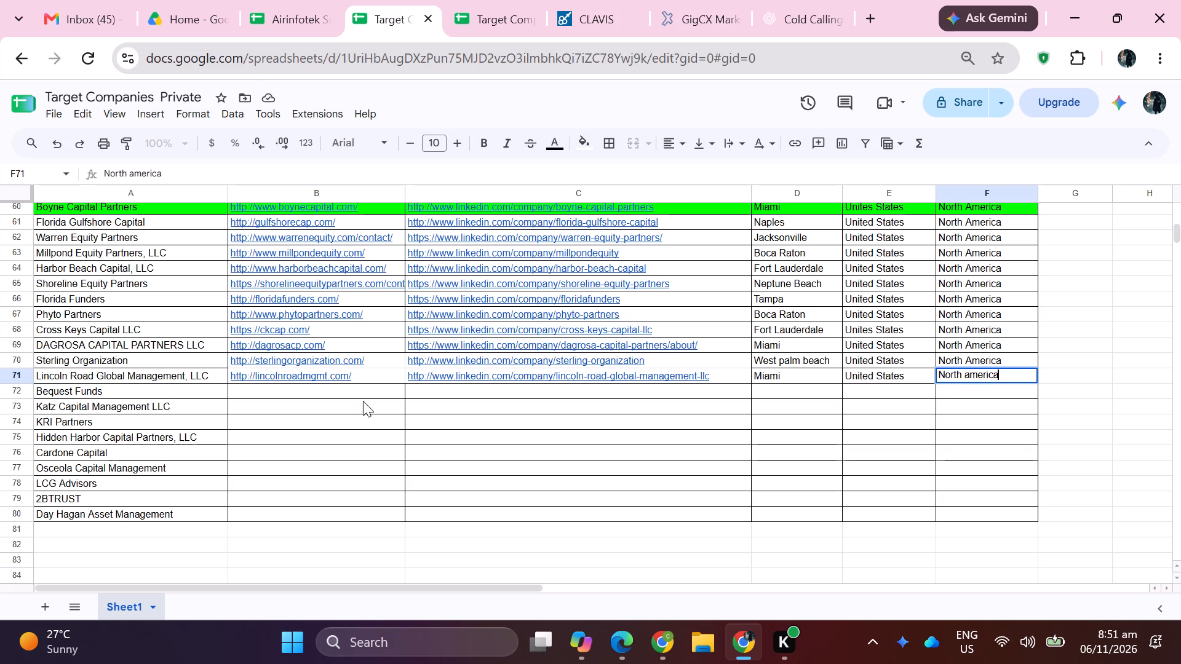
left_click(350, 397)
left_click(508, 0)
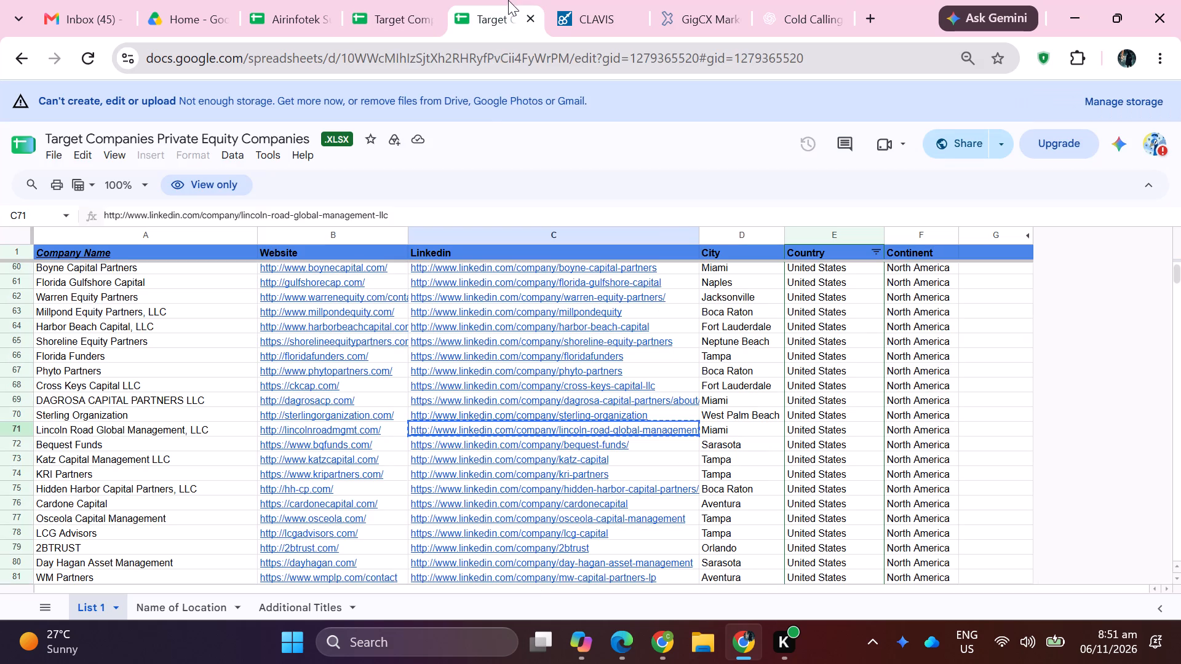
left_click(346, 445)
key("ctrl+c")
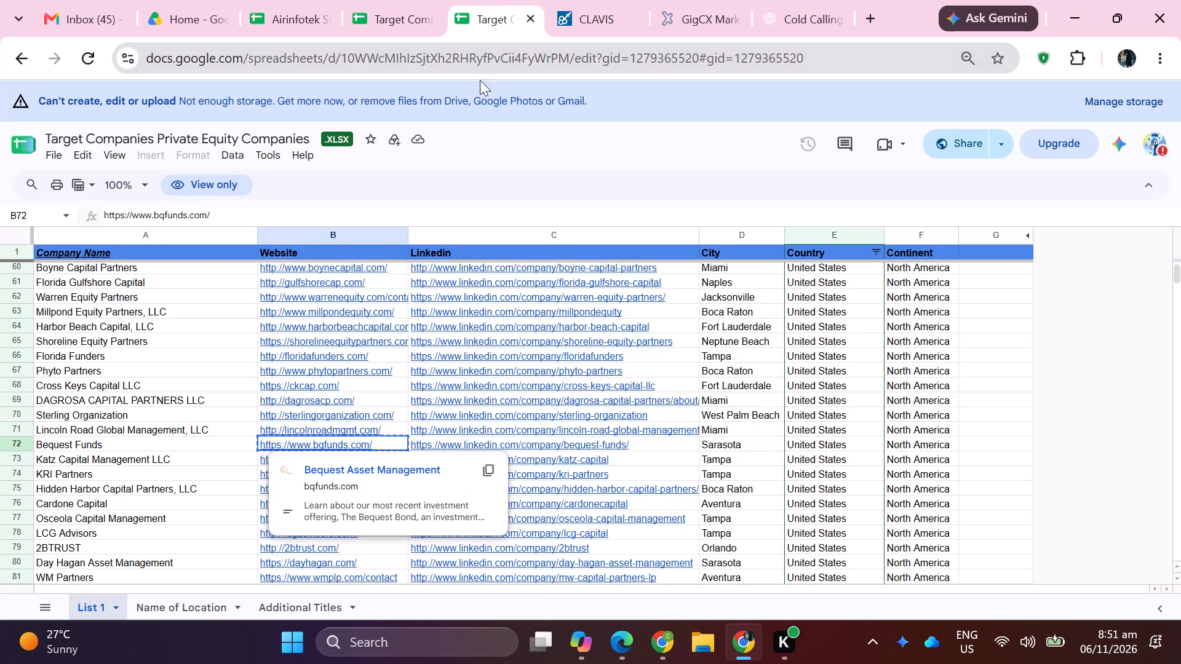
left_click(399, 1)
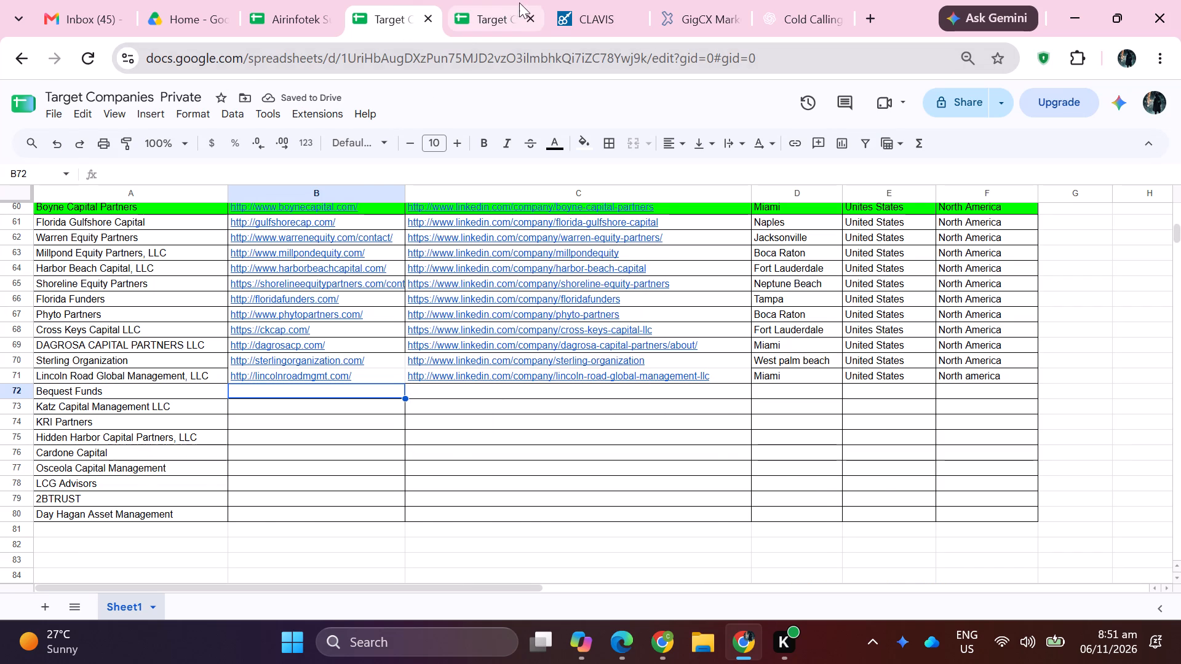
left_click(513, 2)
left_click(388, 0)
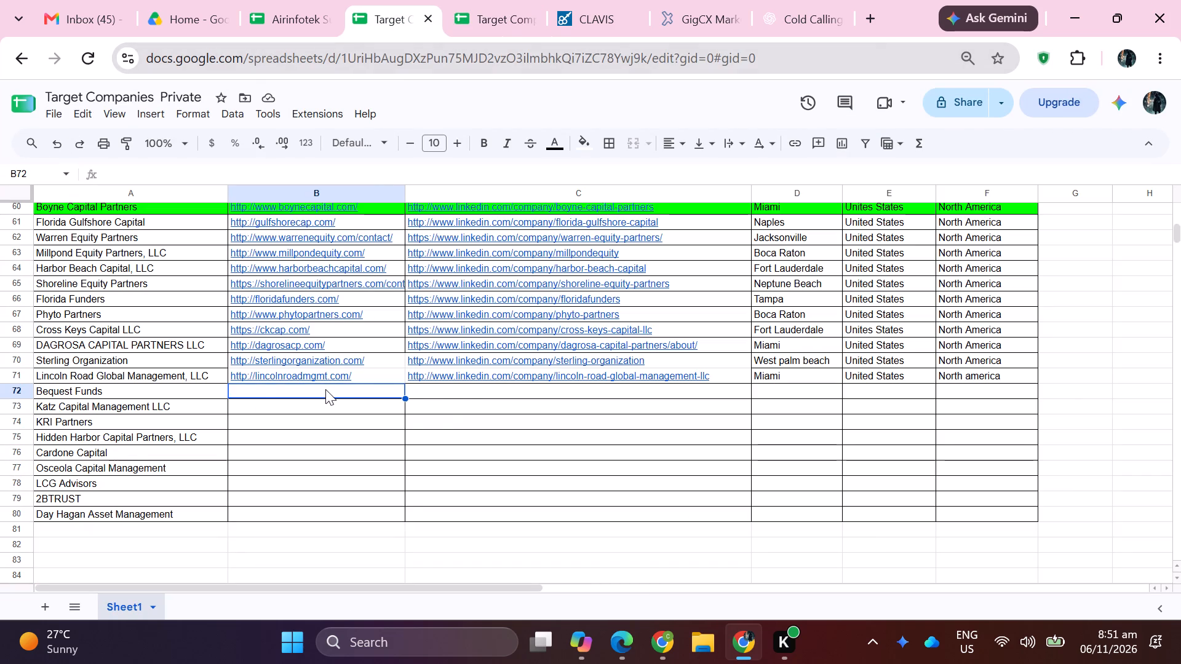
key("ctrl+v")
left_click(469, 387)
left_click(490, 7)
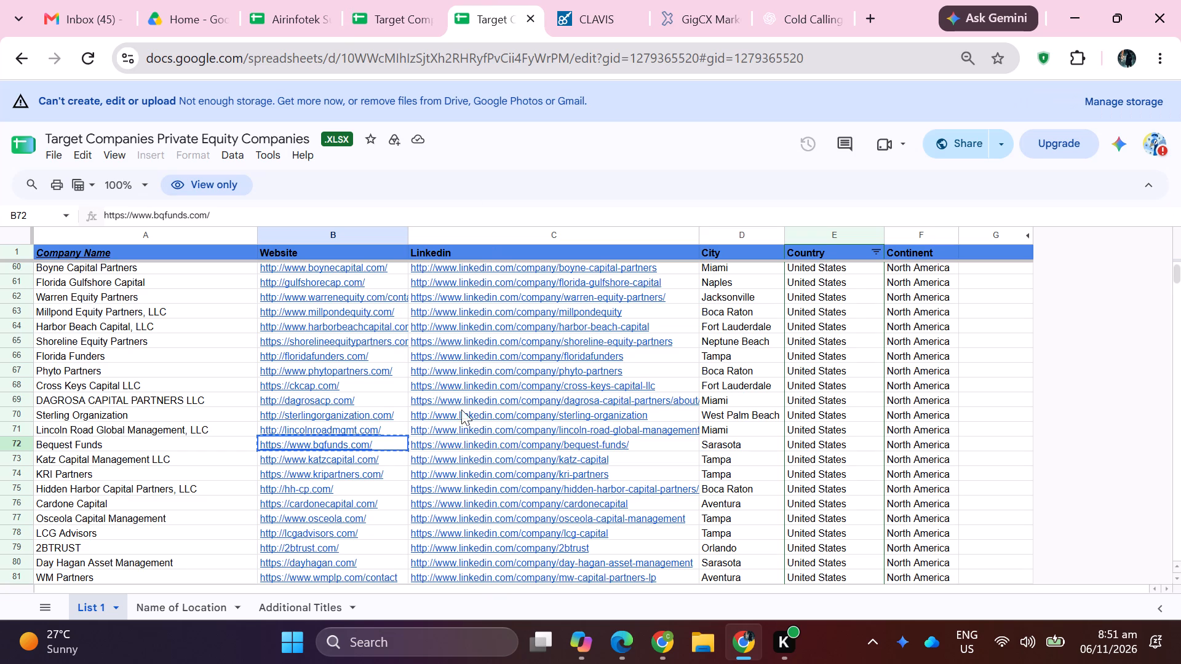
left_click(477, 449)
key("ctrl+c")
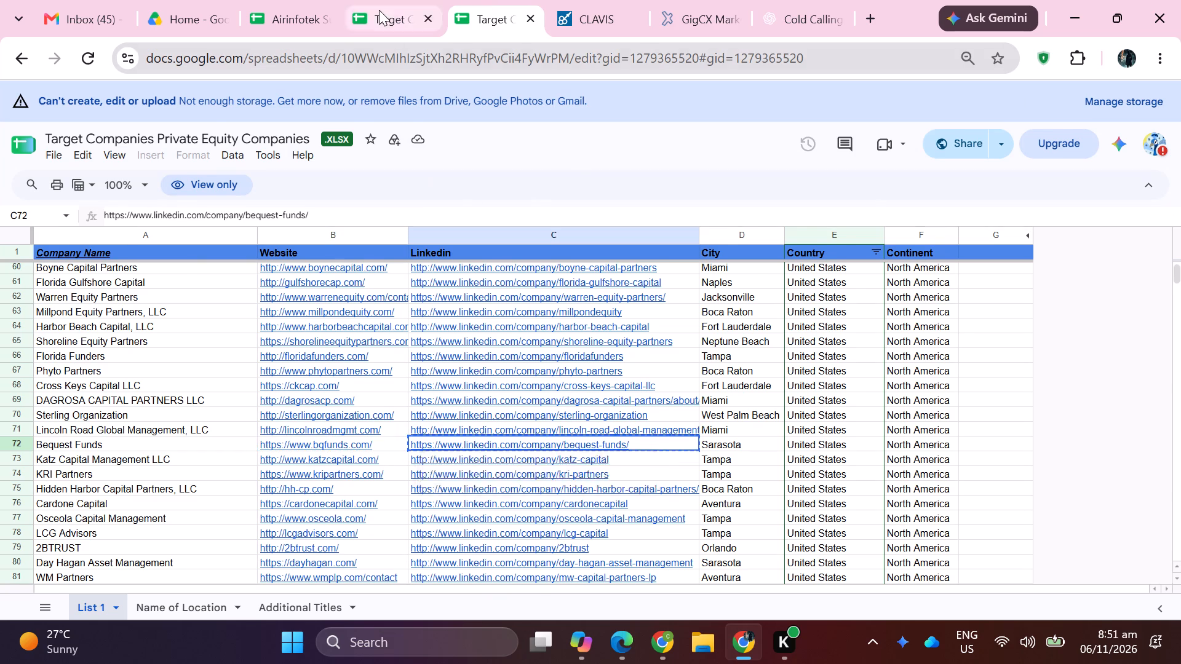
left_click(379, 10)
left_click(514, 389)
key("ctrl+v")
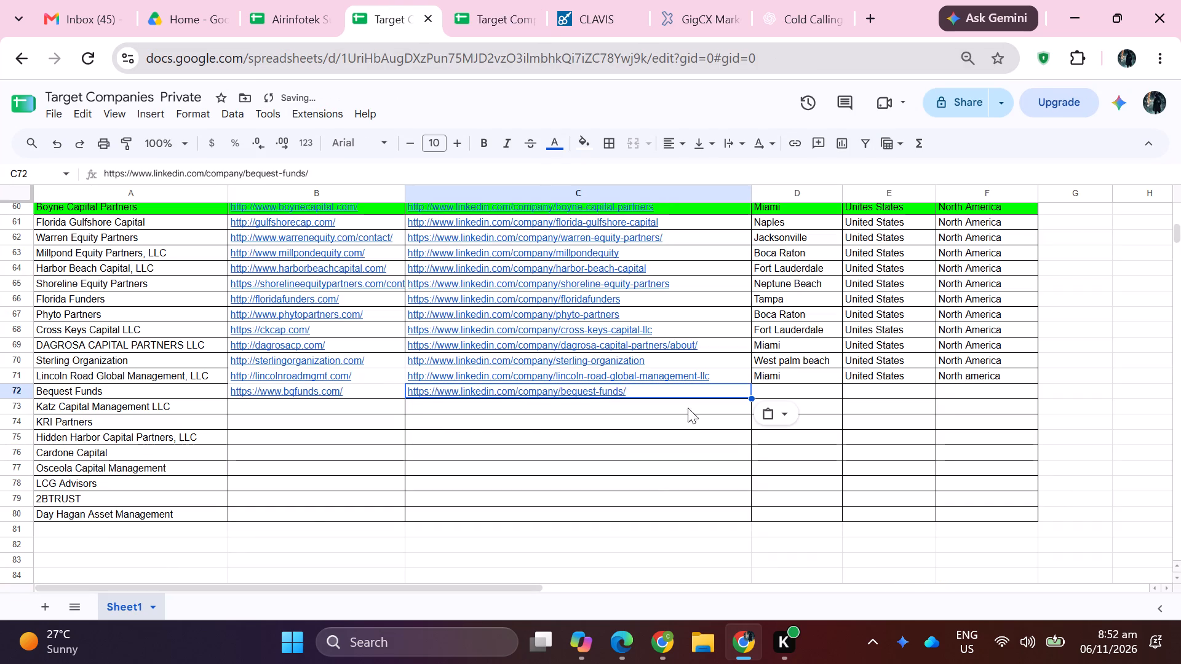
Look up Bequest Funds' city in the source list and enter Sarasota in D72 of Target Companies Private.
left_click(481, 0)
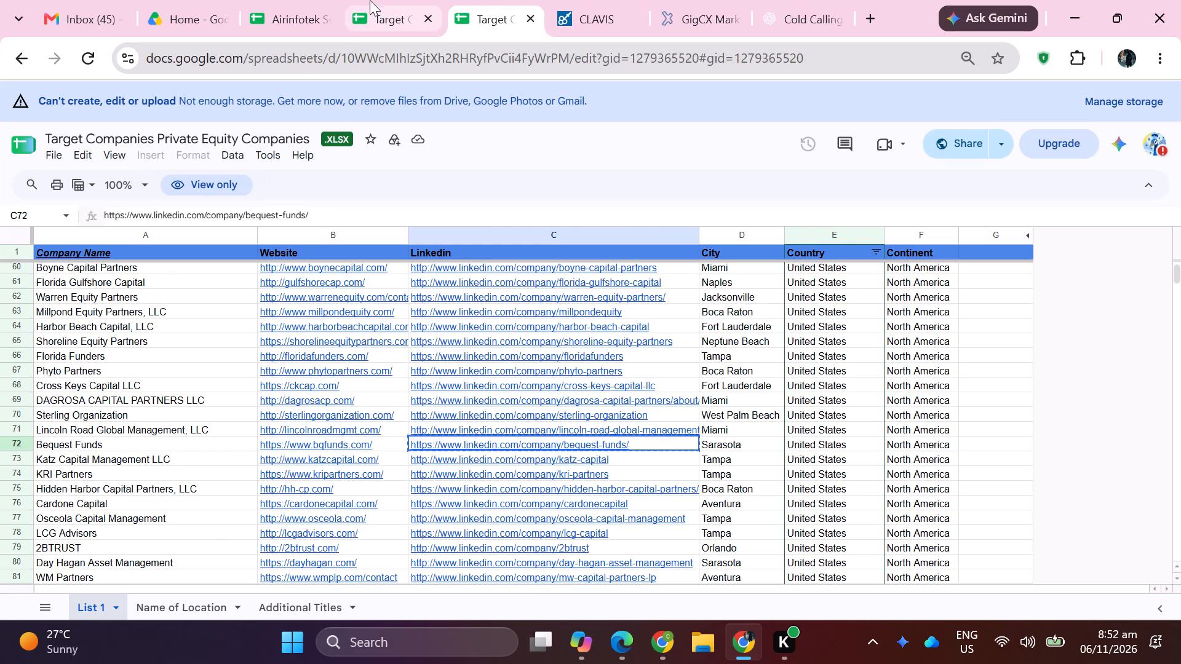
left_click(372, 0)
left_click(787, 387)
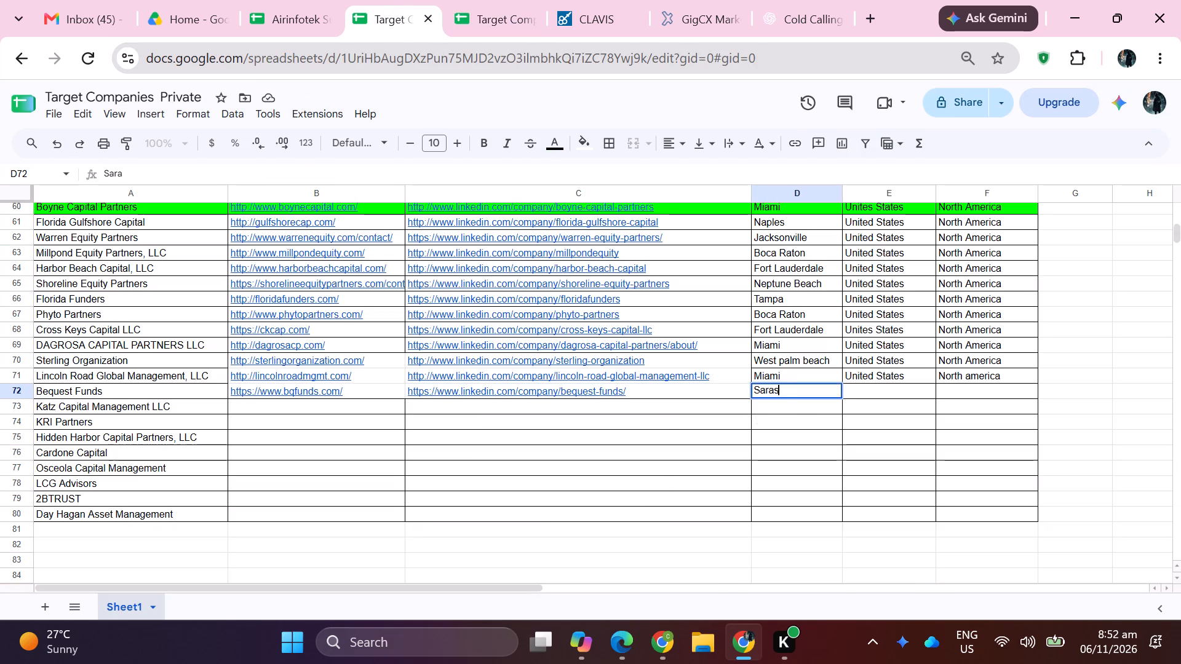
Enter United States as Bequest Funds' country in E72 and North America as its continent in F72.
key("Tab")
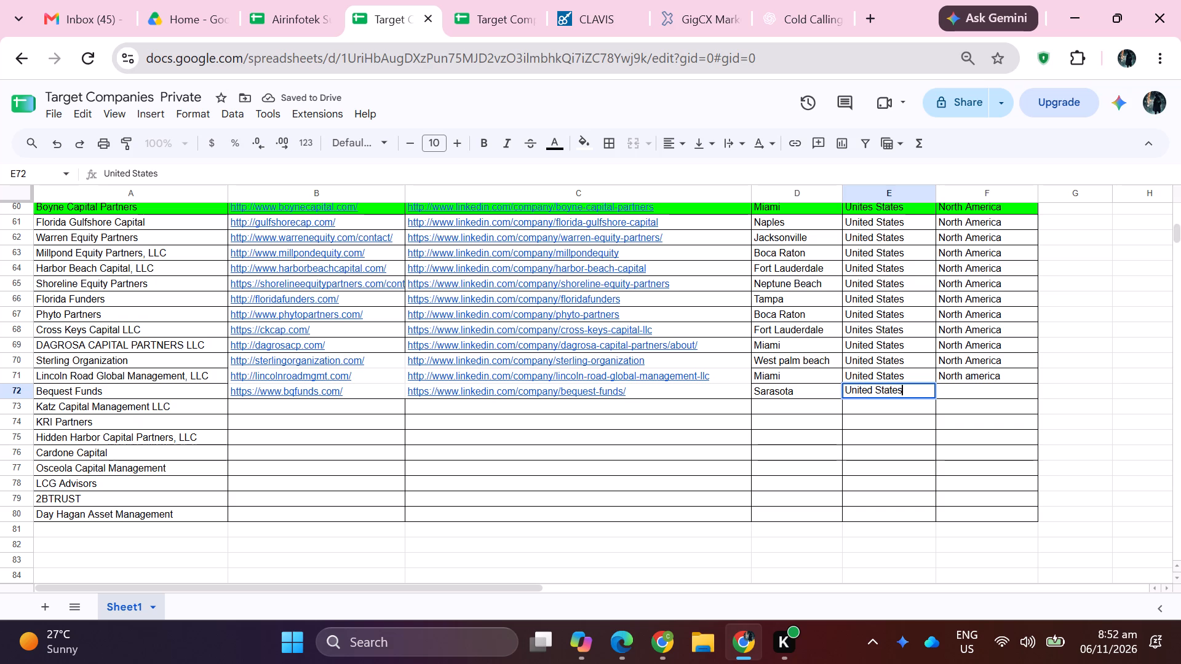
key("Tab")
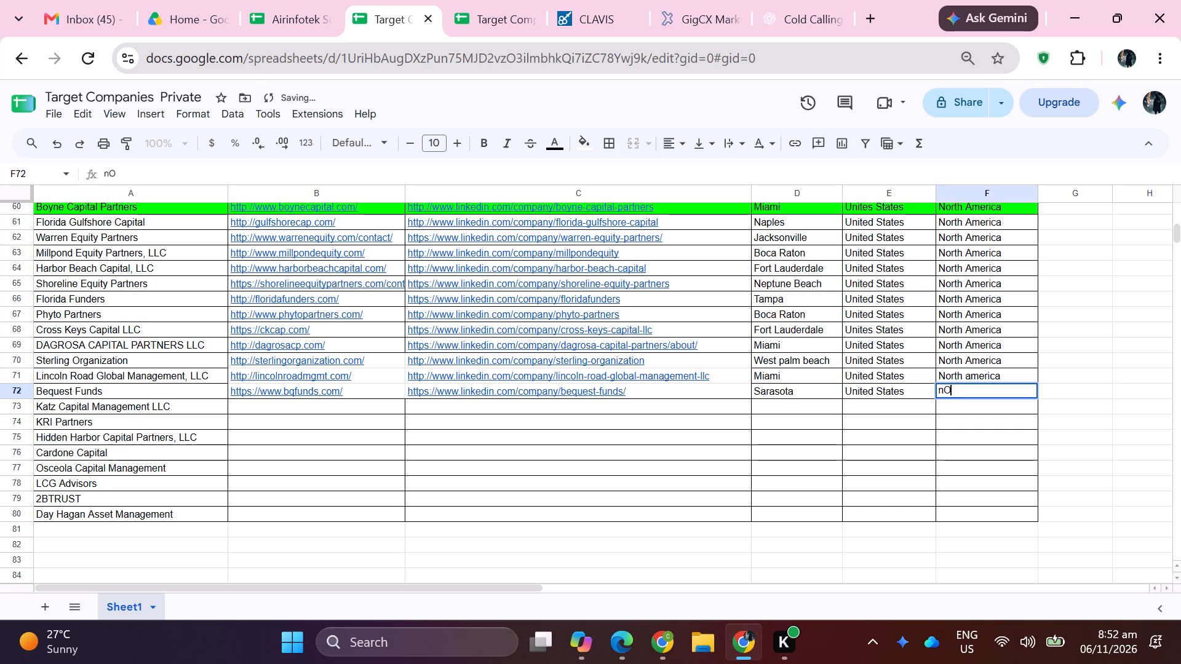
key("BackSpace")
key("BackSpace")
key("BackSpace")
key("BackSpace")
key("BackSpace")
key("BackSpace")
key("BackSpace")
key("BackSpace")
key("BackSpace")
key("BackSpace")
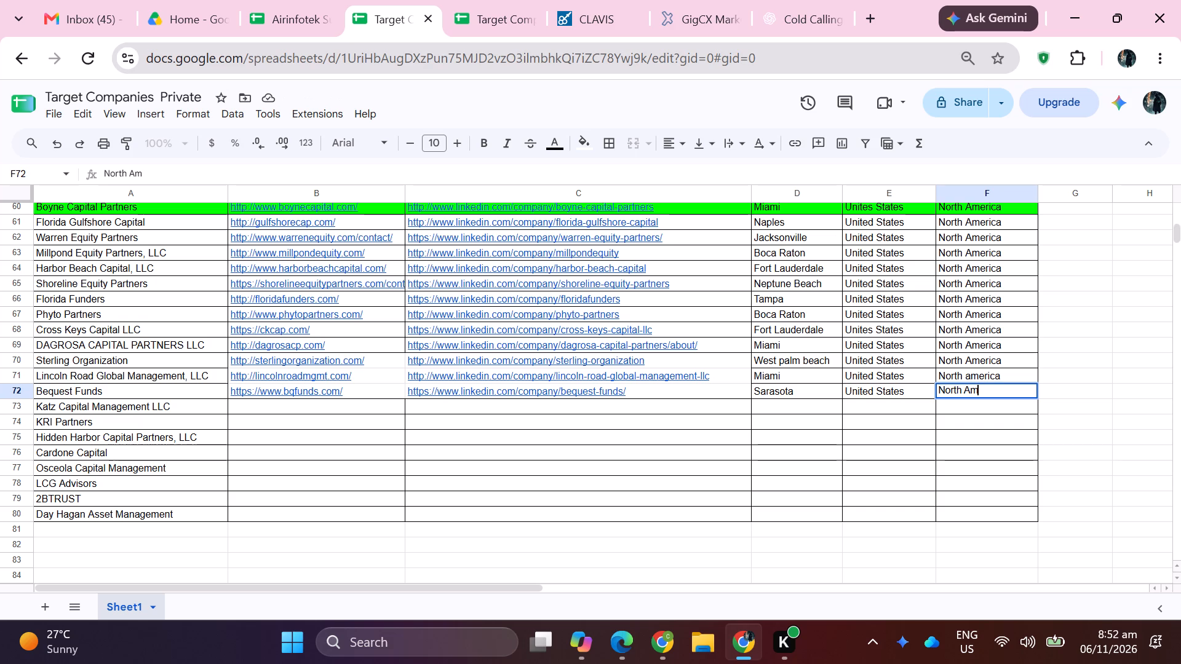
type("erica")
left_click(349, 409)
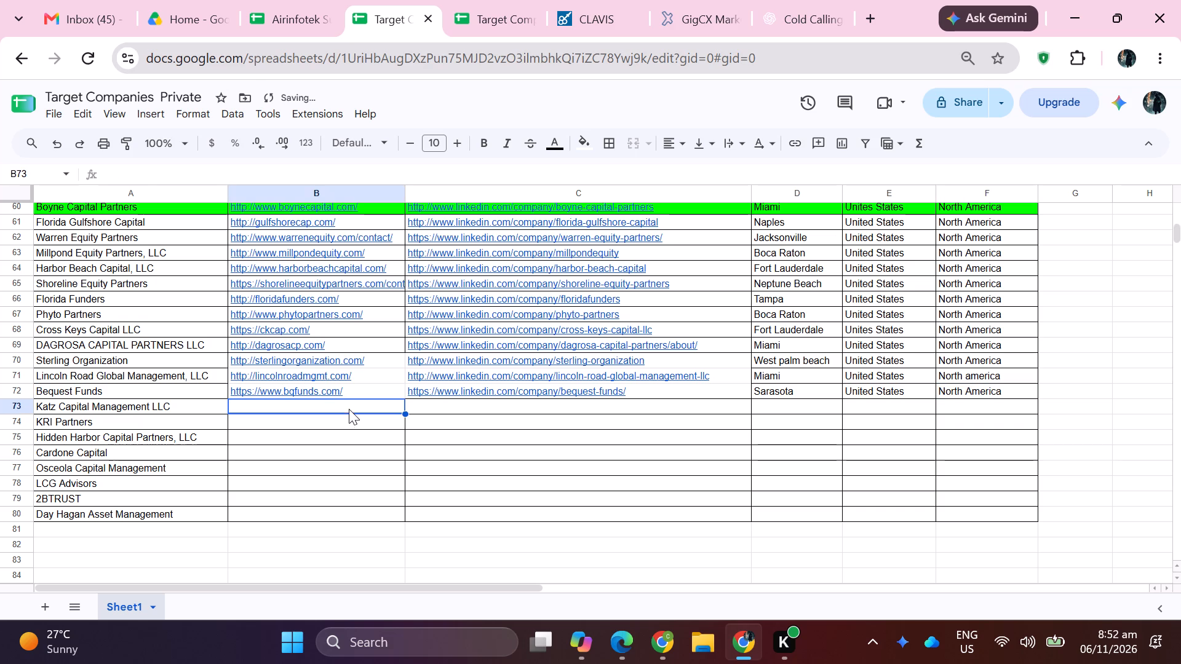
left_click(478, 10)
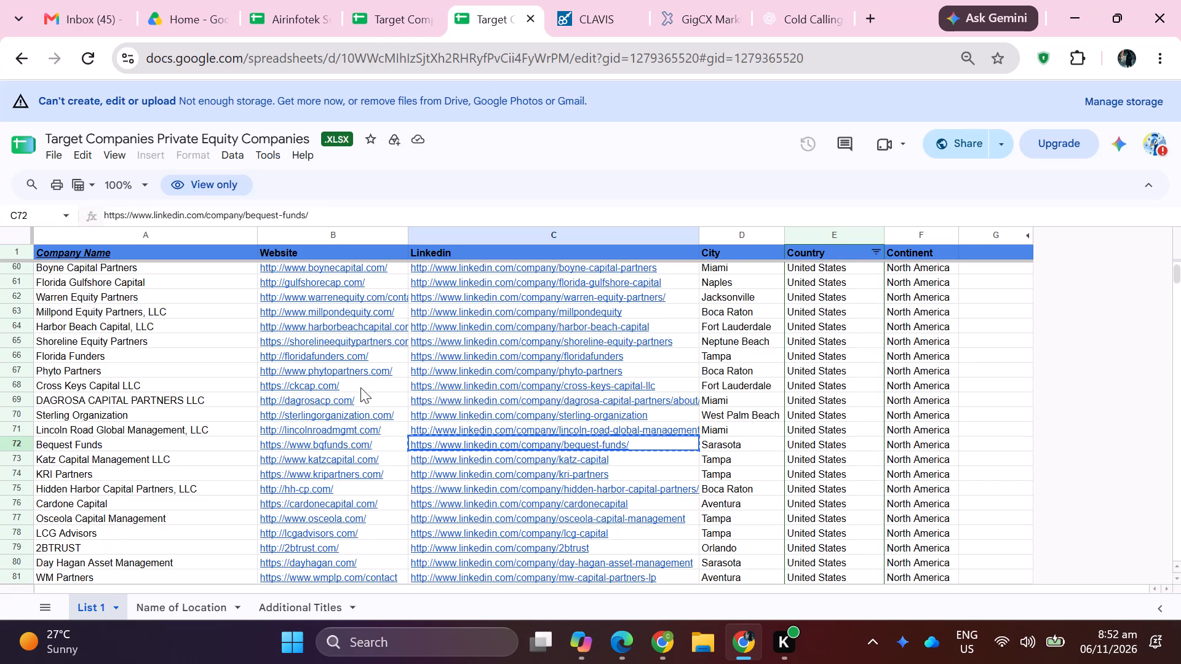
scroll(322, 462, "down", 1)
left_click(338, 370)
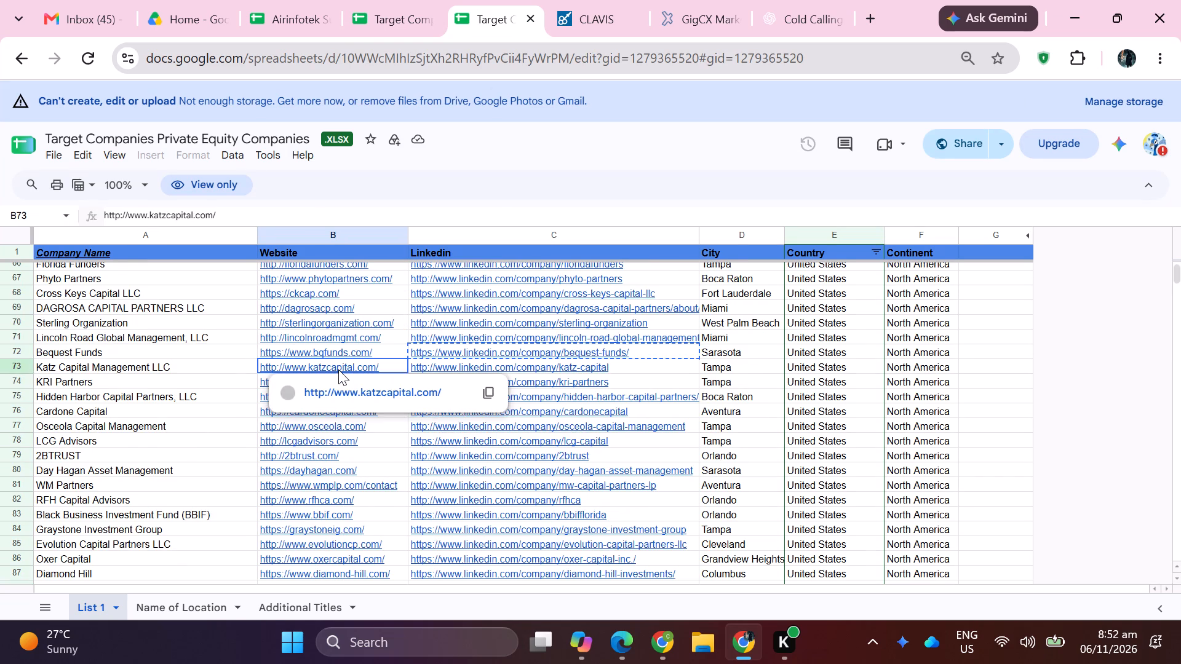
key("ctrl+c")
left_click(404, 0)
key("ctrl+v")
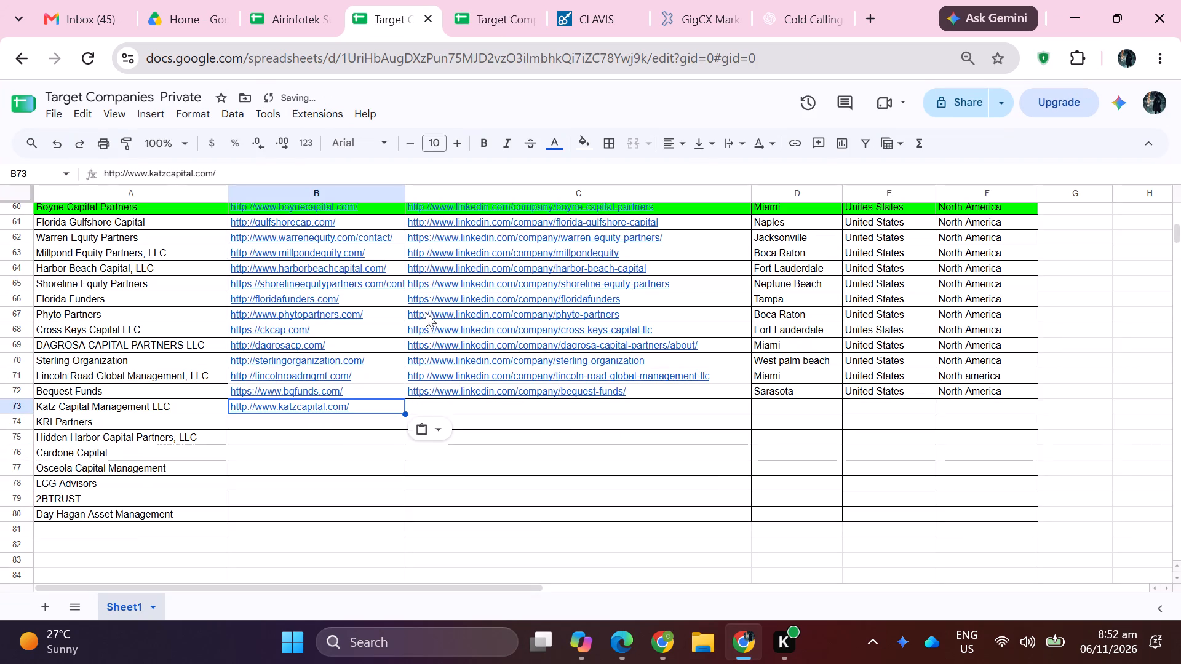
left_click(462, 0)
left_click(466, 370)
key("ctrl+c")
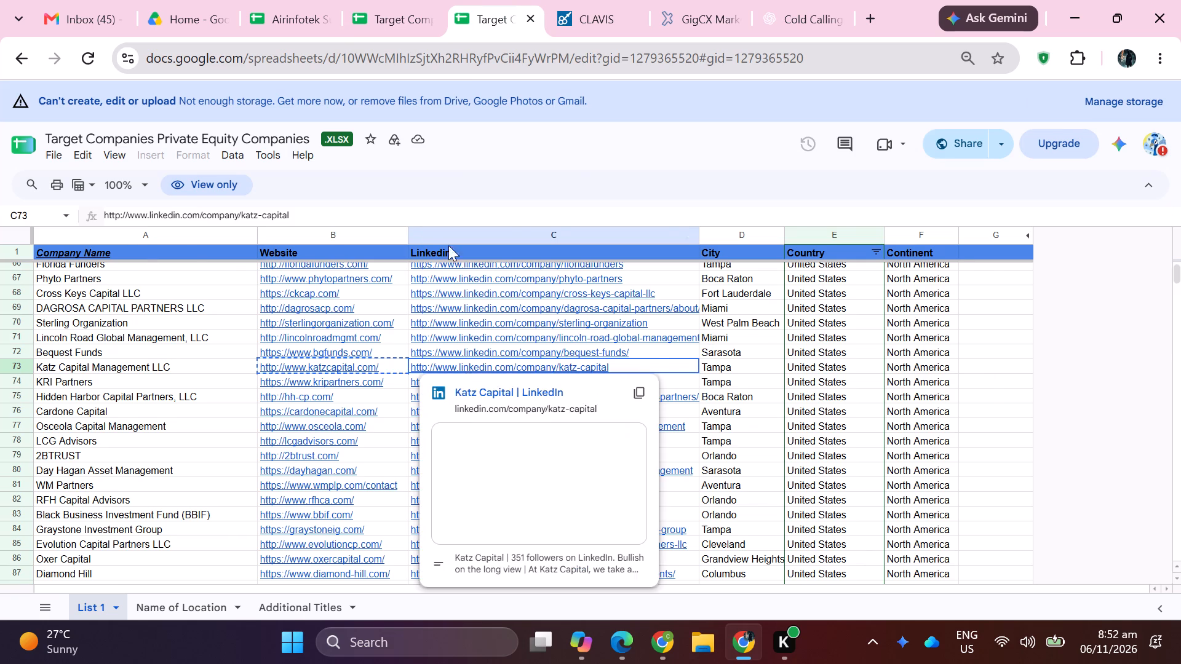
left_click(369, 0)
left_click(475, 406)
key("ctrl+v")
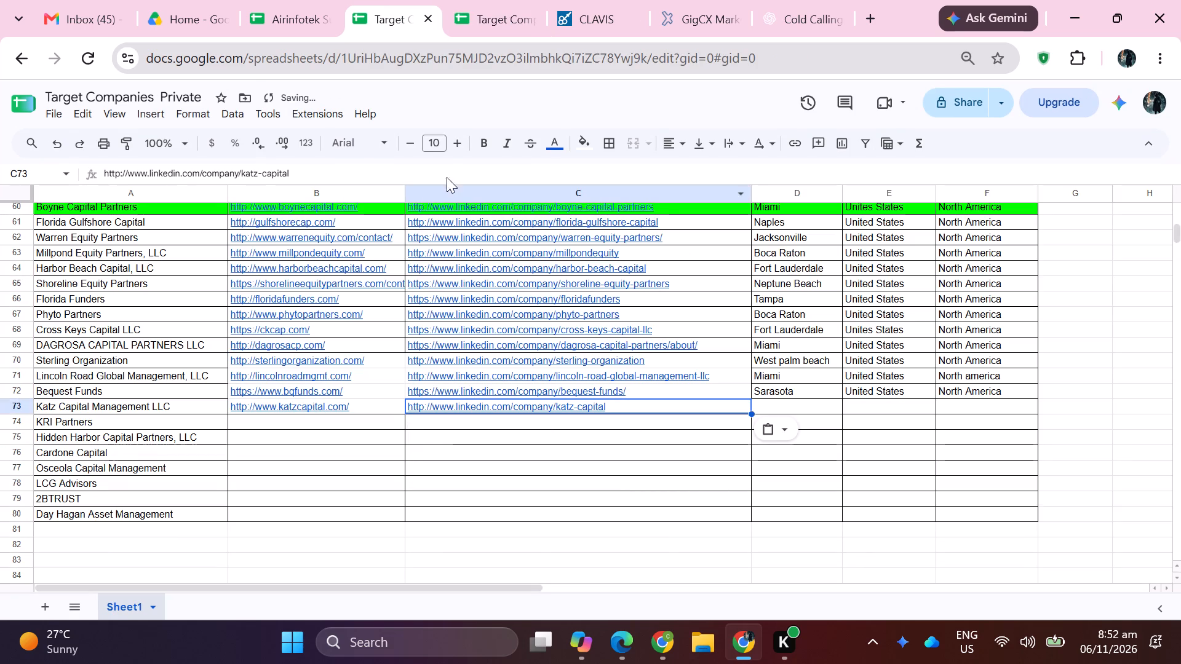
Fill Katz Capital Management LLC's location in D73:F73 from the source list: Tampa, United States, North America.
left_click(466, 25)
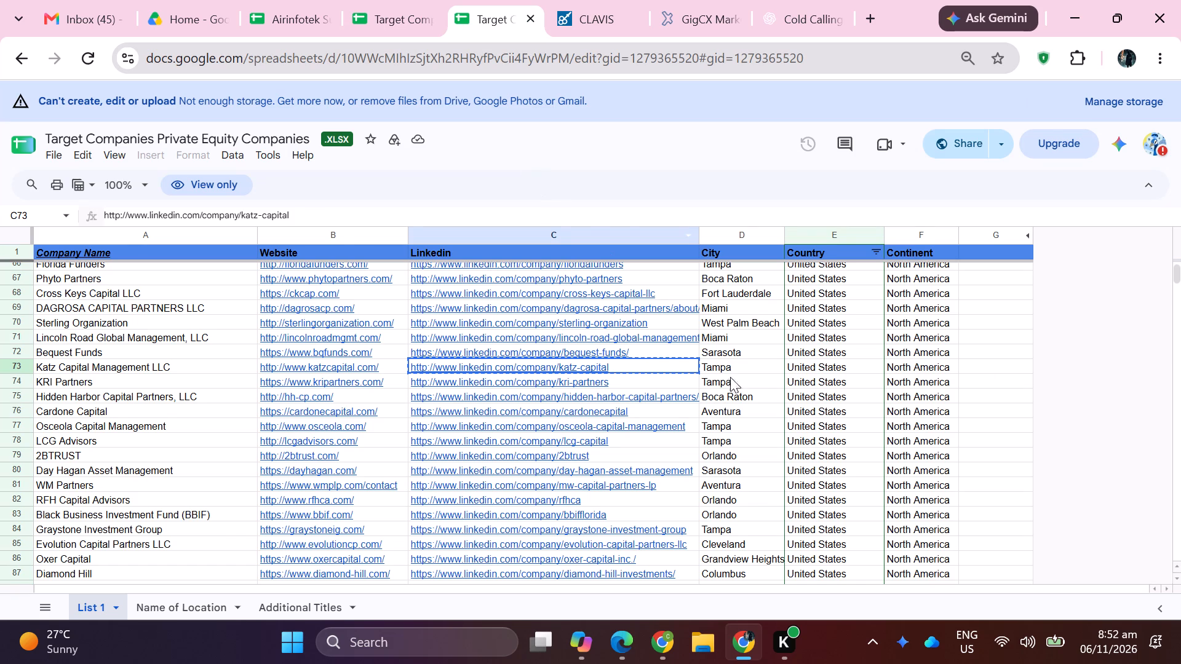
left_click(387, 0)
left_click(799, 408)
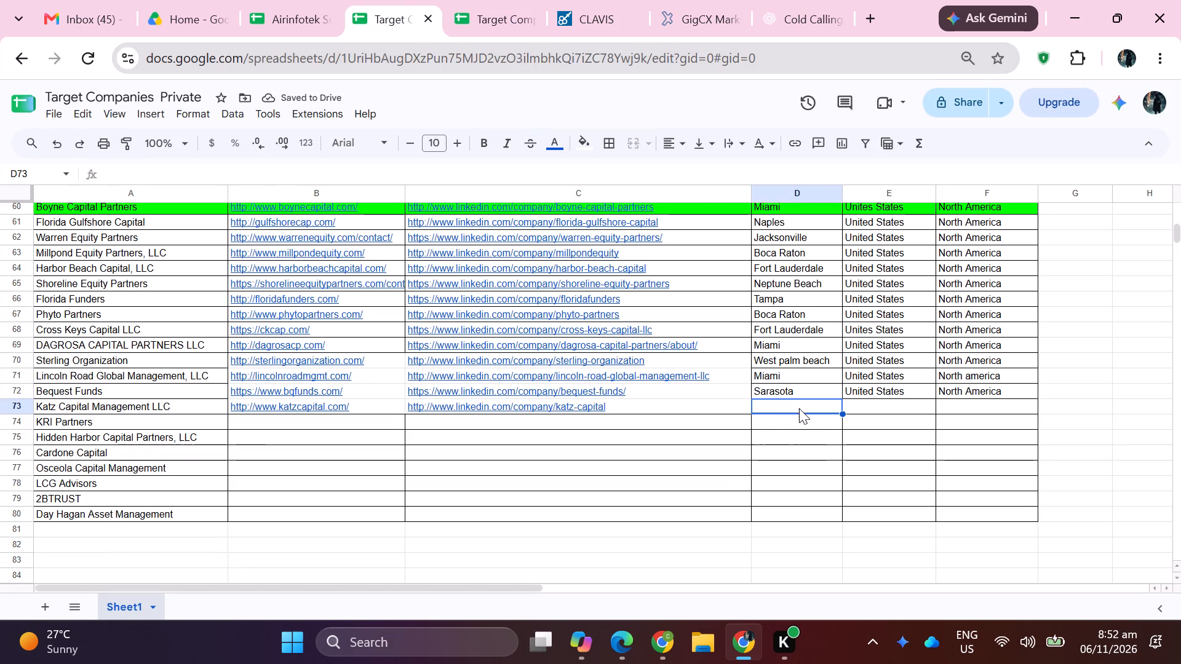
key("Tab")
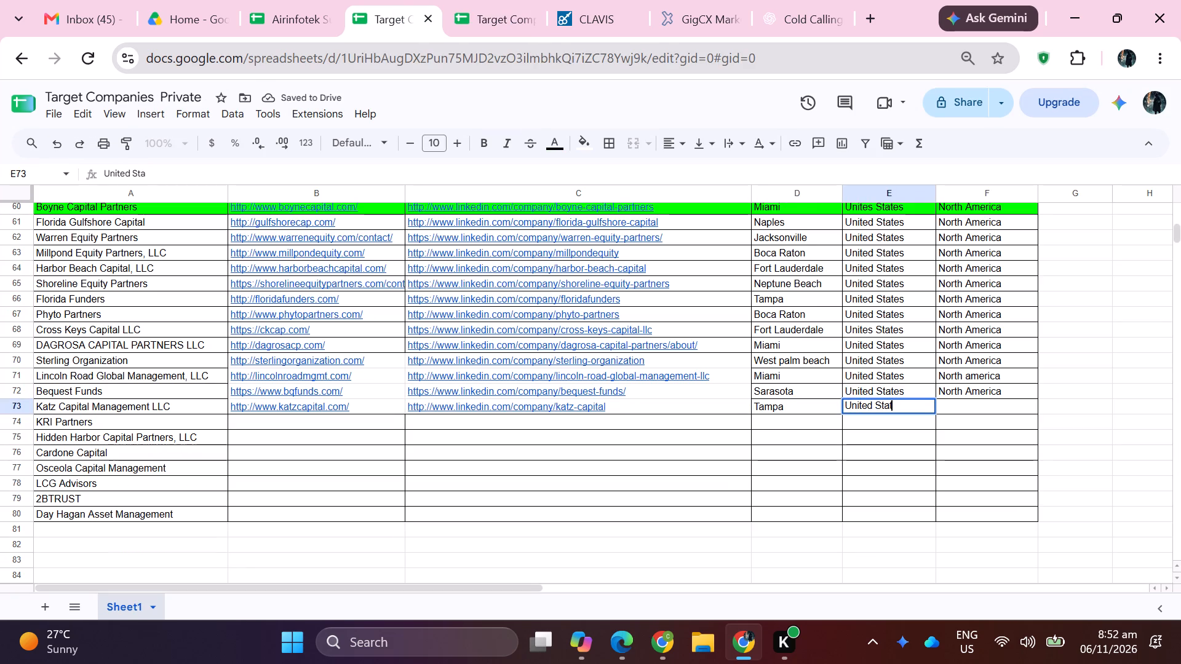
key("Tab")
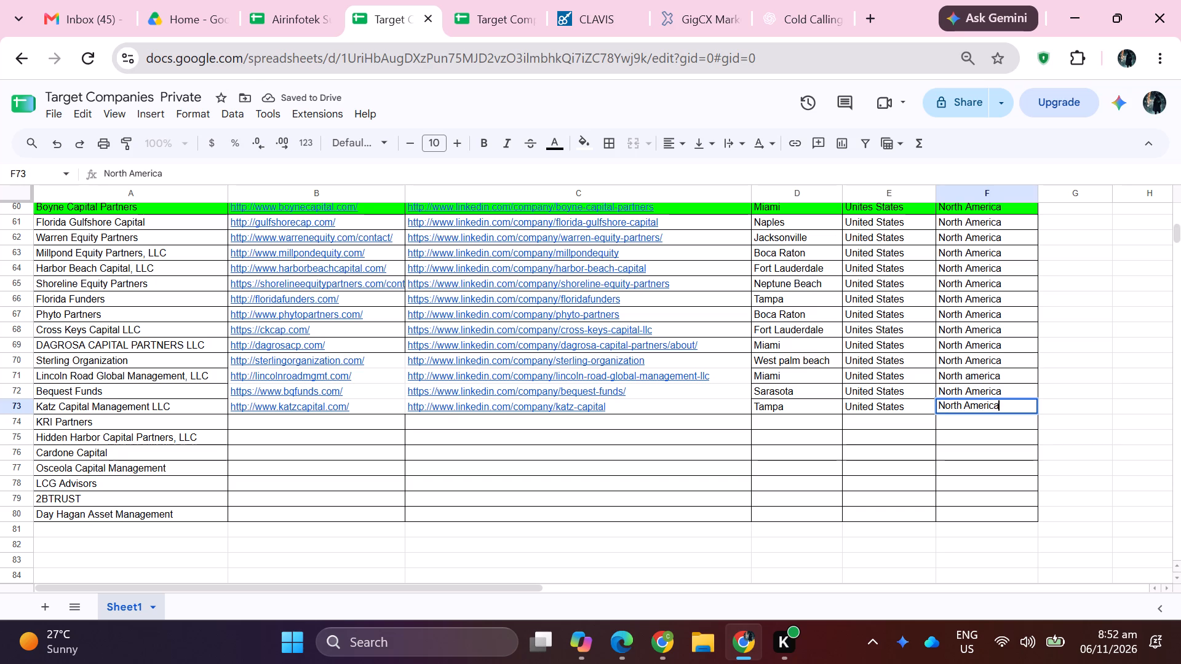
left_click(330, 422)
left_click(476, 0)
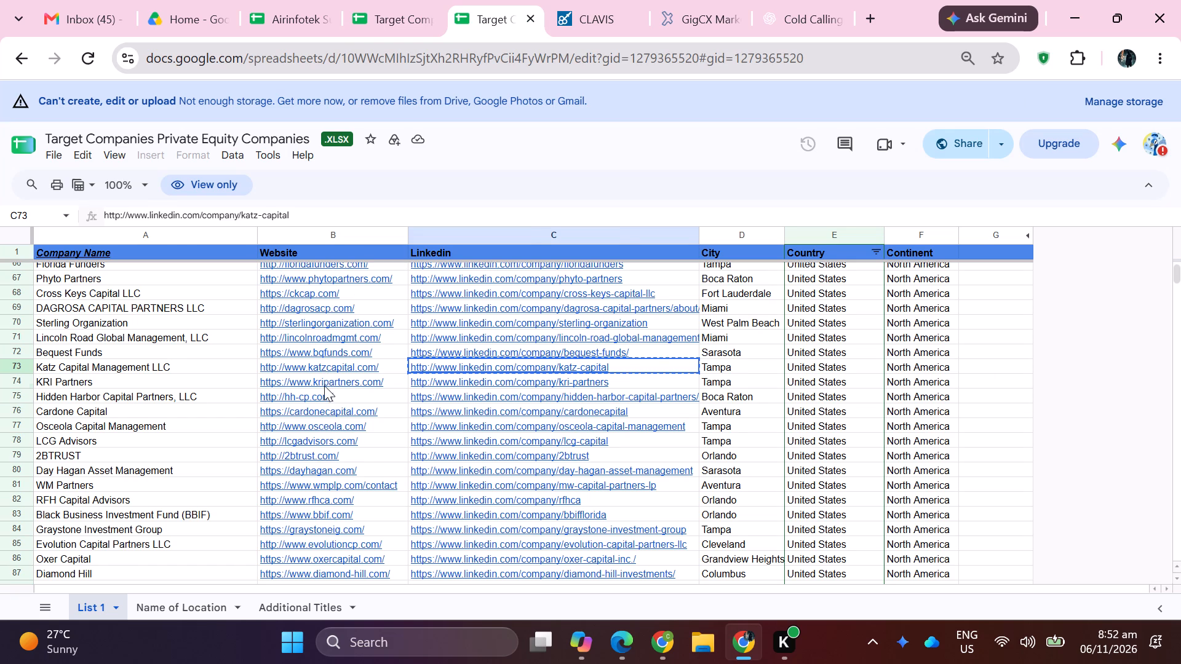
left_click(324, 385)
key("ctrl+c")
left_click(412, 0)
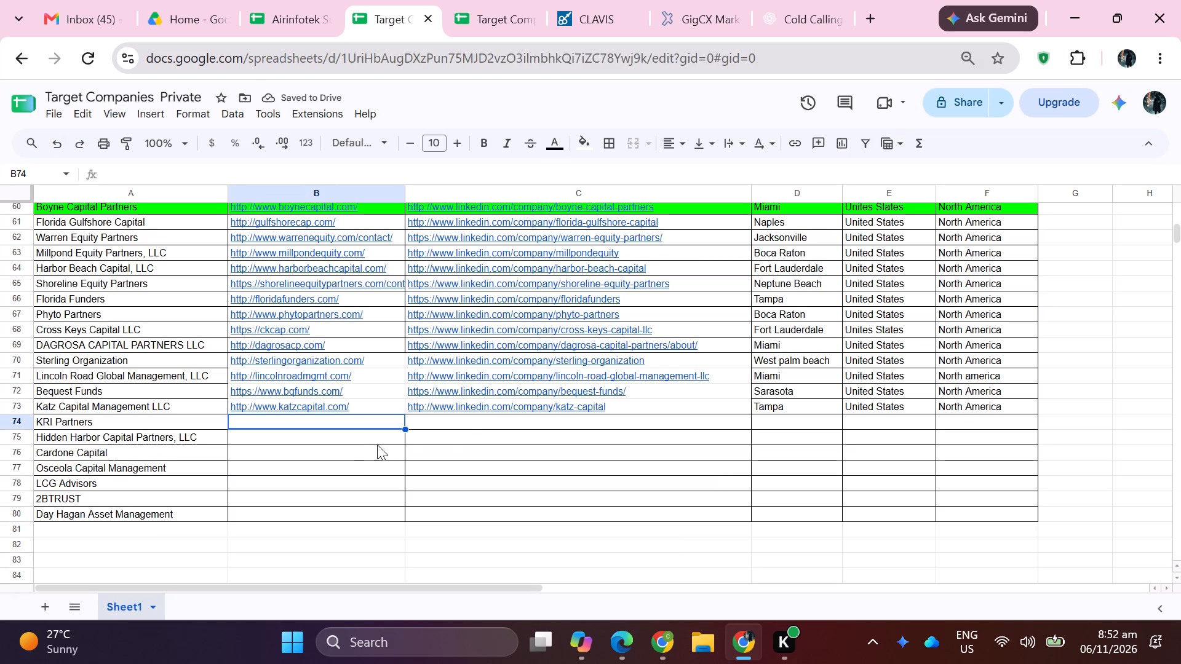
key("ctrl+v")
left_click(471, 428)
left_click(488, 1)
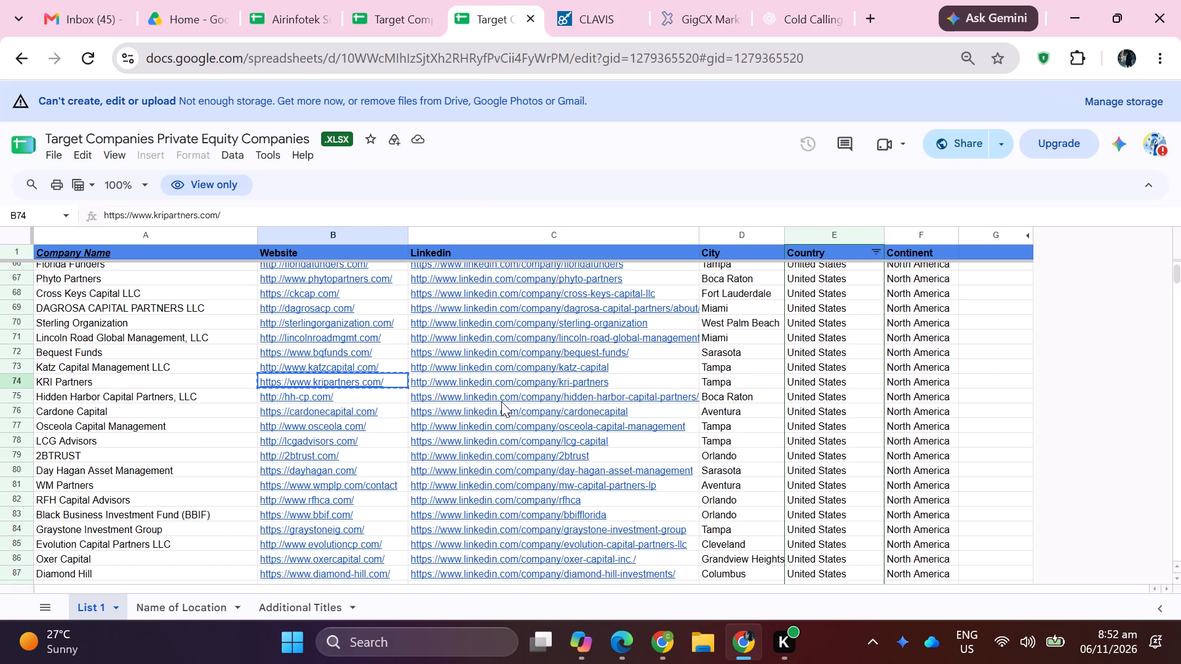
left_click(511, 389)
key("ctrl+c")
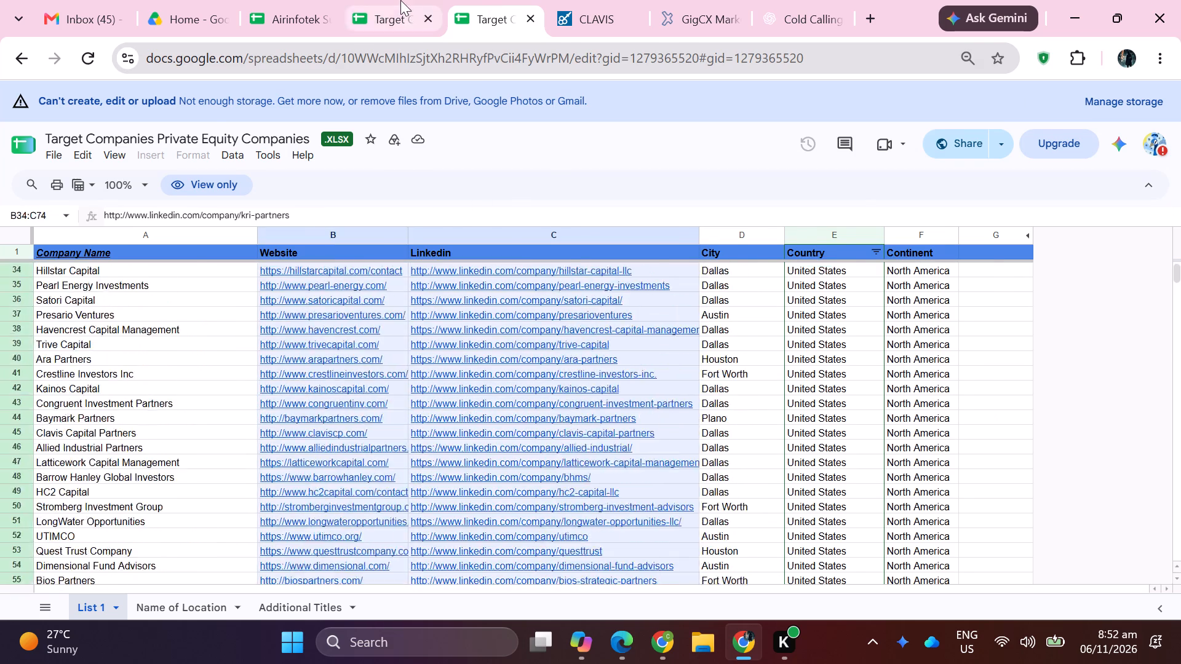
left_click(400, 0)
left_click(599, 426)
key("ctrl+v")
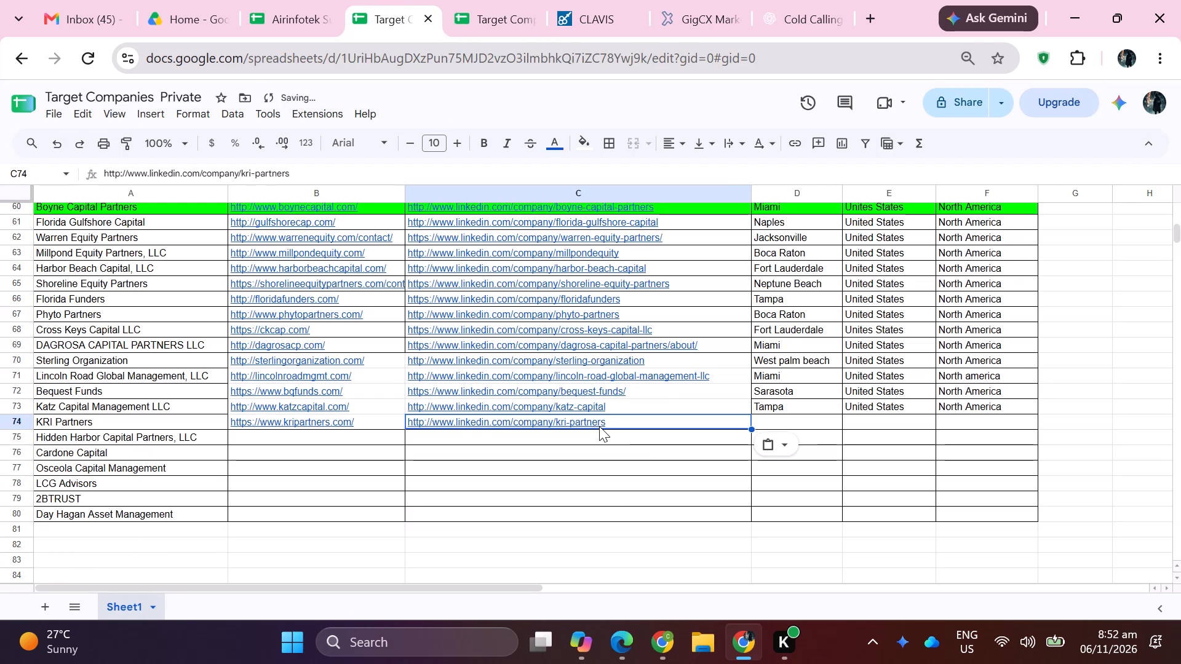
Fill KRI Partners' location in D74:F74 from the source list: Tampa, United States, North America.
left_click(812, 424)
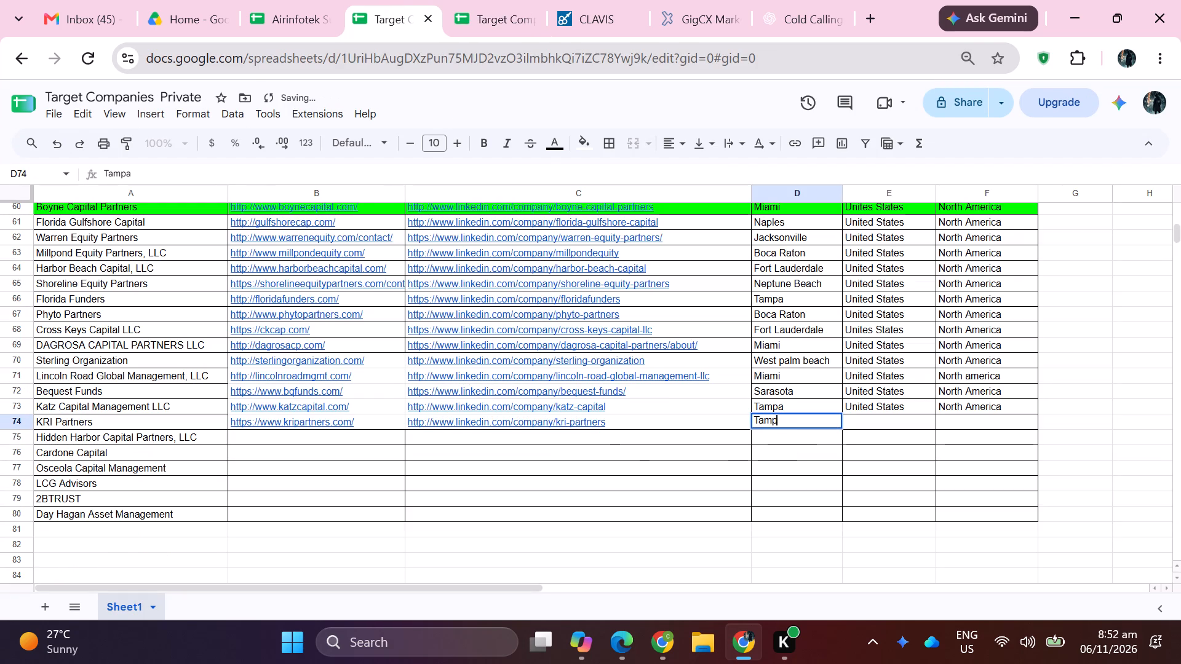
key("Tab")
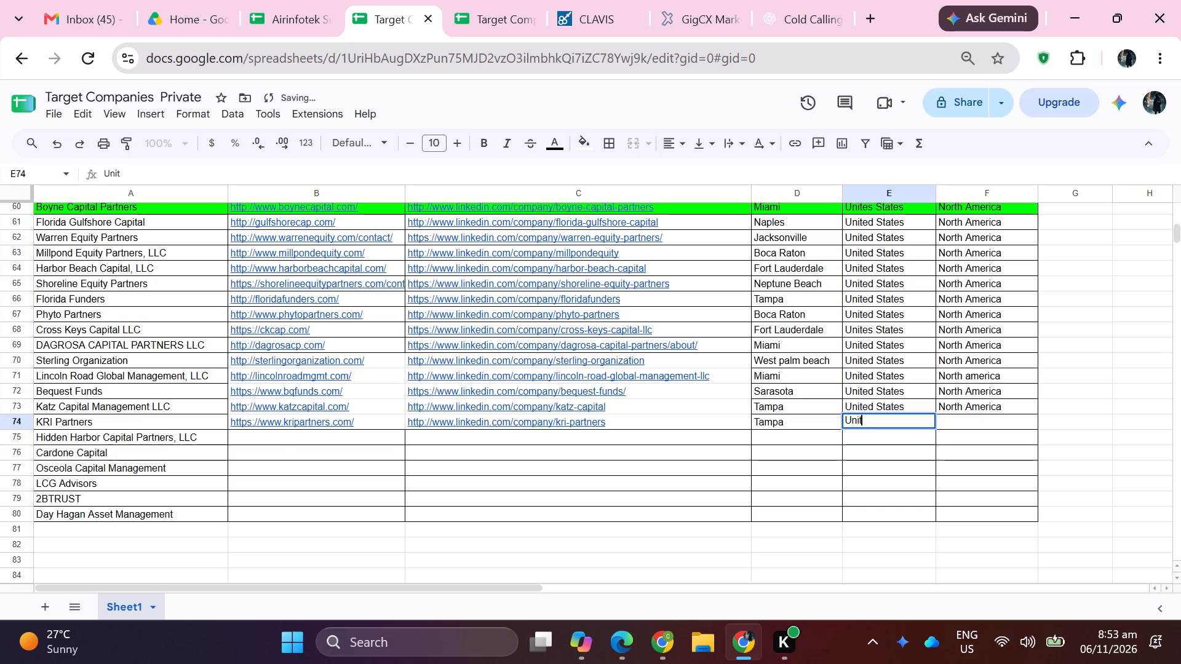
key("Tab")
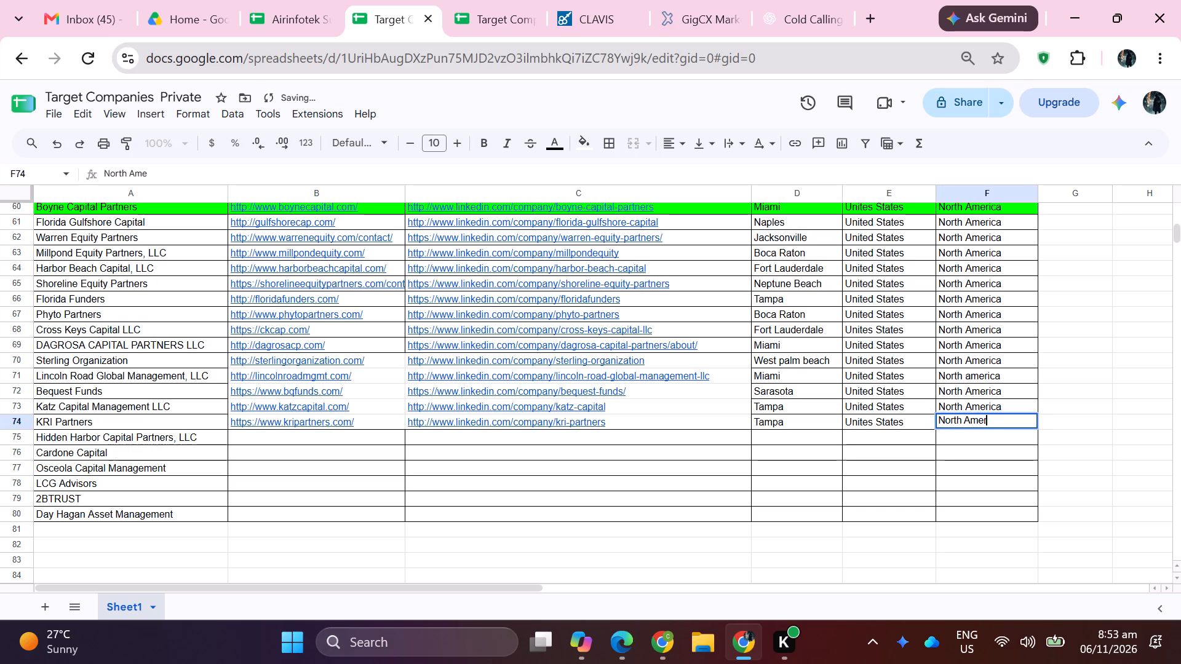
left_click(497, 10)
left_click(893, 495)
scroll(597, 469, "down", 1)
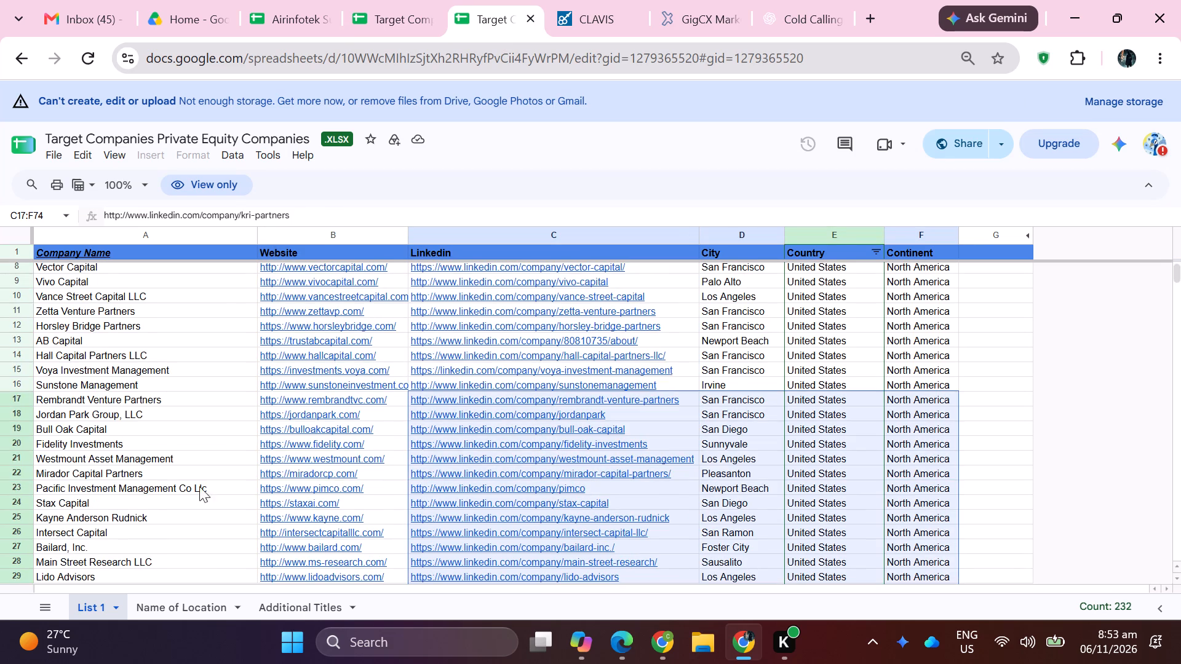
left_click(146, 492)
scroll(447, 518, "down", 4)
left_click(358, 0)
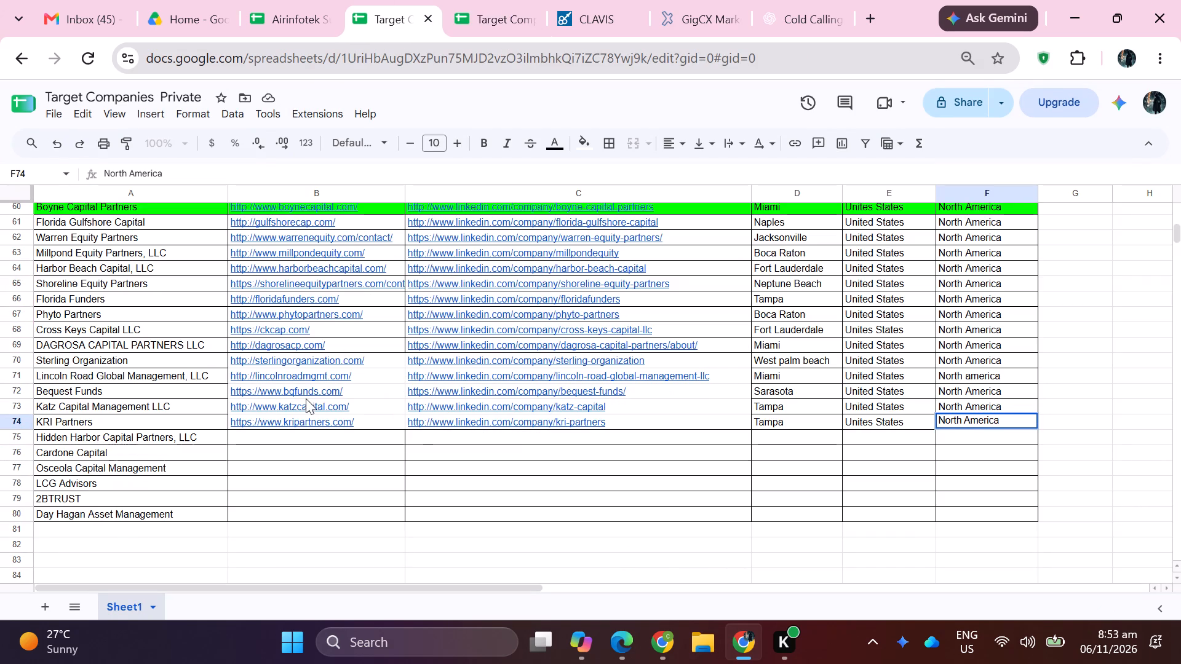
left_click(478, 0)
scroll(421, 311, "down", 2)
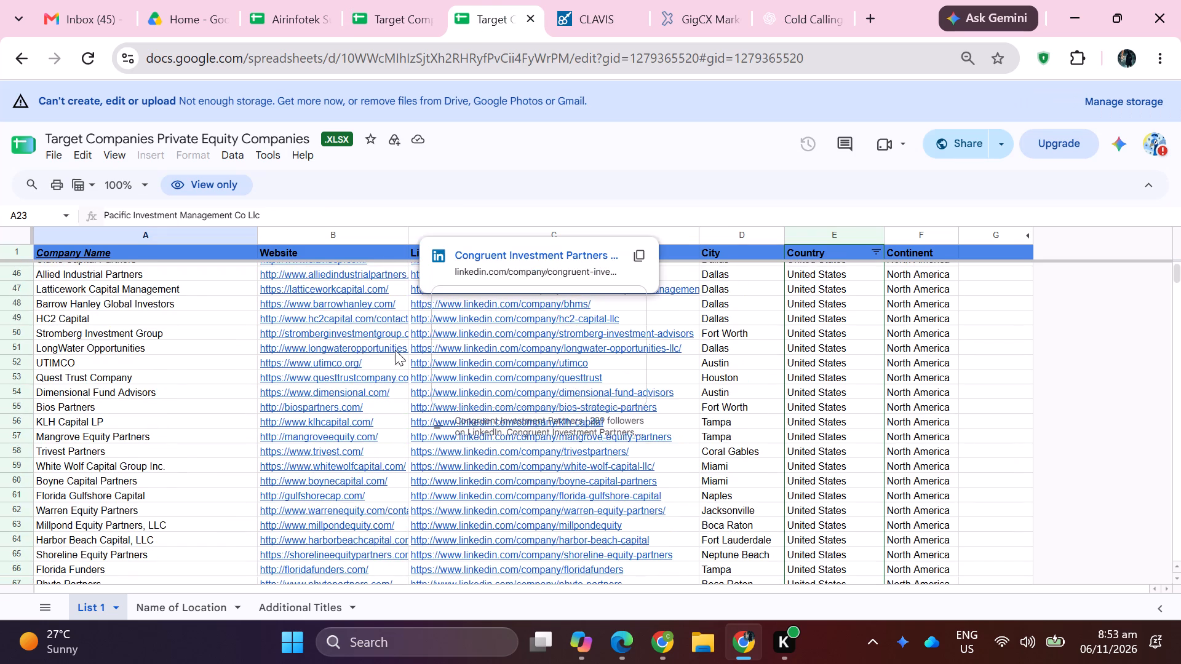
scroll(287, 435, "down", 5)
scroll(296, 433, "up", 1)
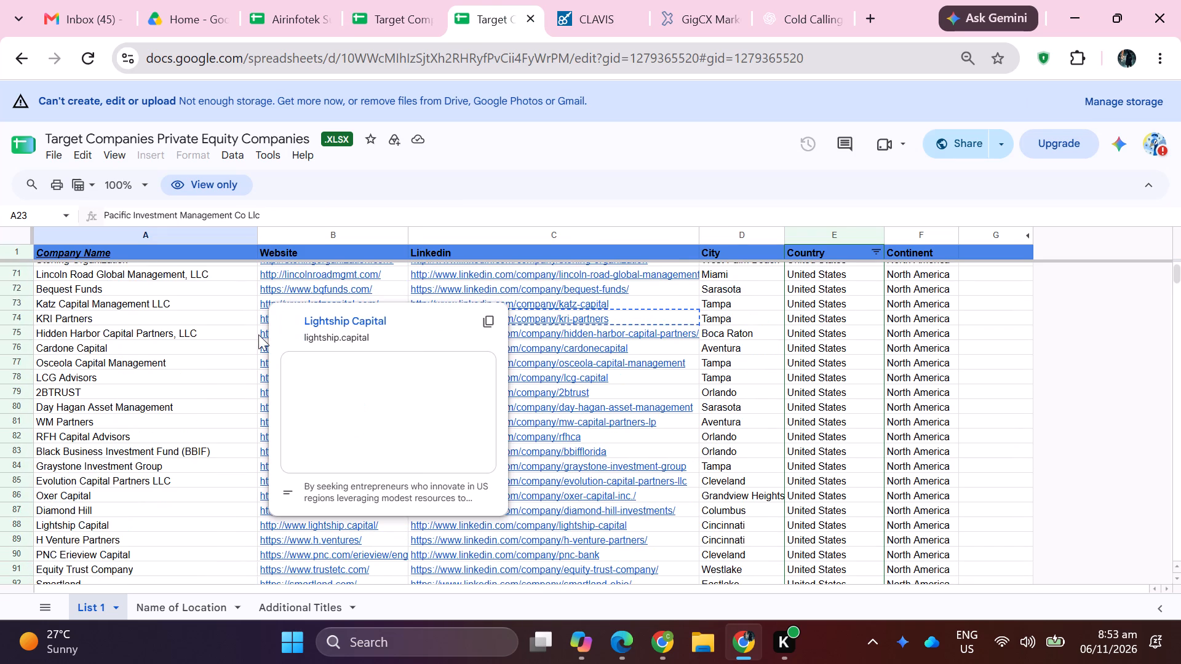
left_click(201, 331)
left_click(340, 335)
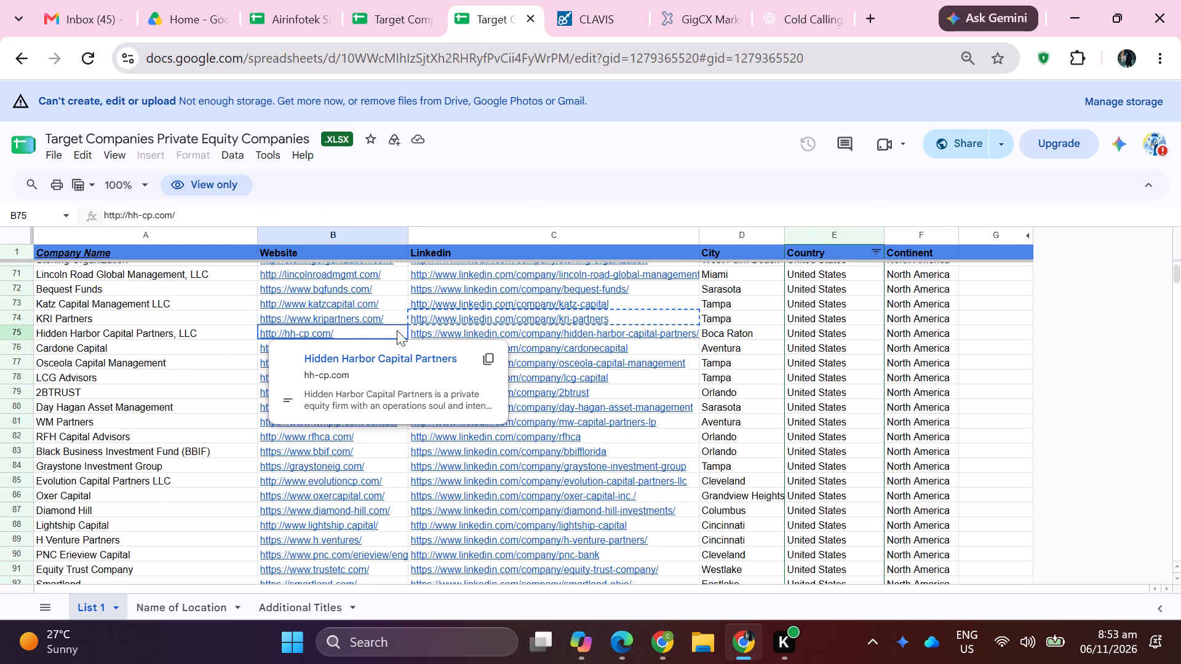
key("ctrl+c")
left_click(399, 0)
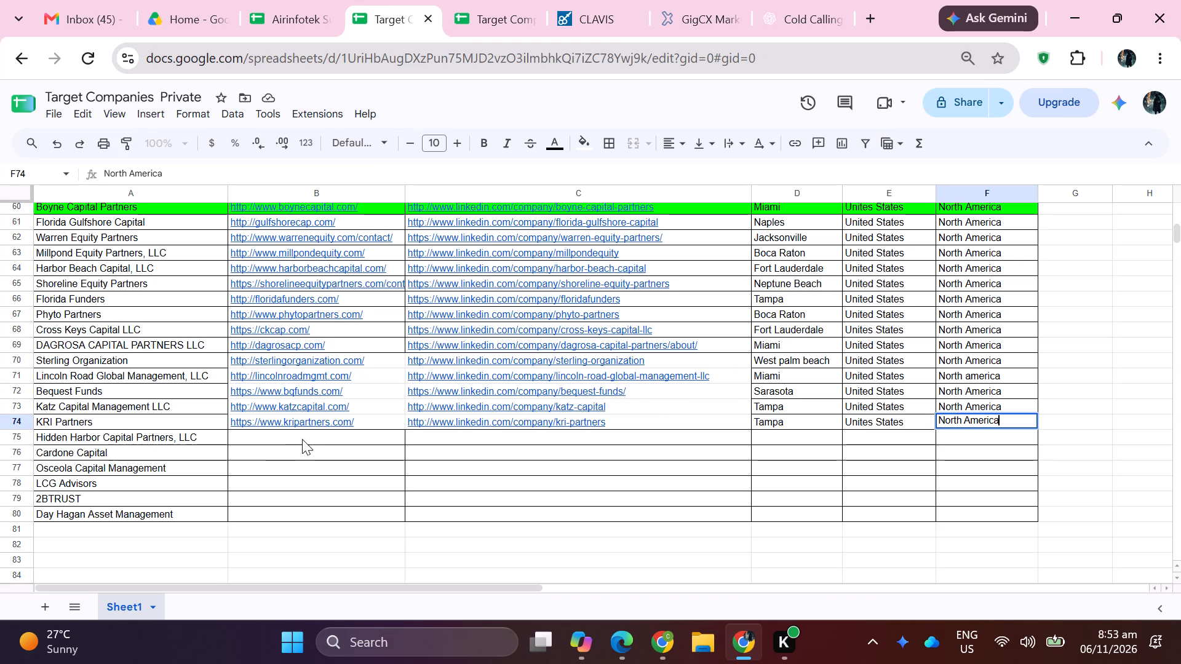
left_click(500, 0)
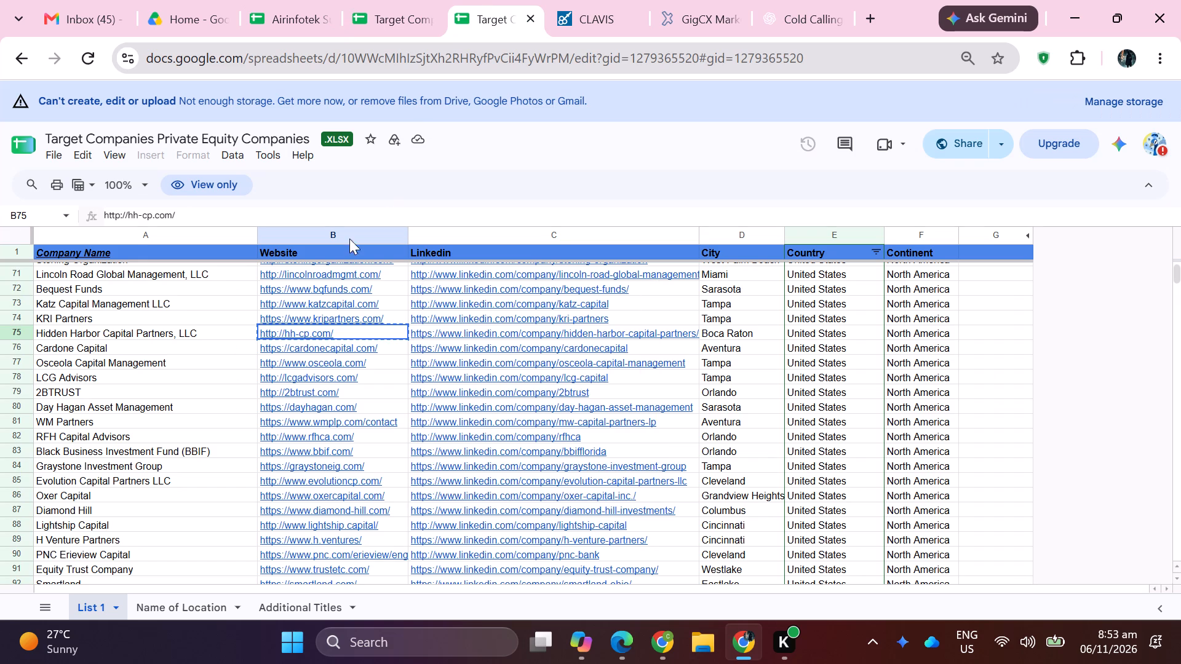
left_click(385, 0)
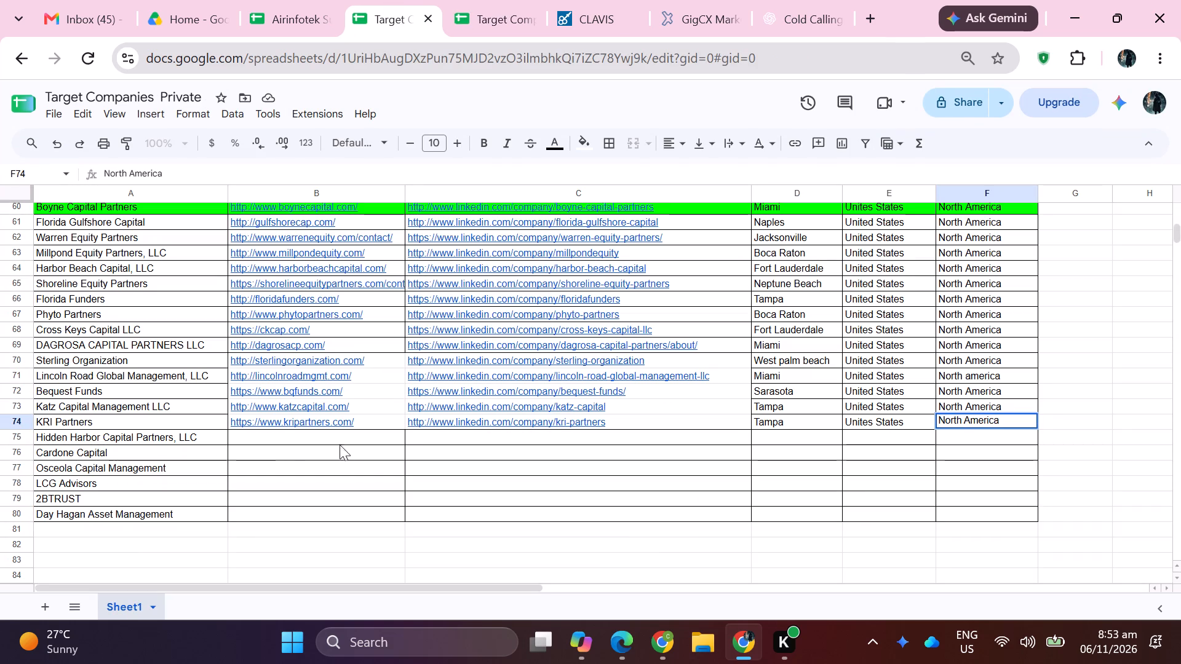
left_click(341, 444)
key("ctrl+c")
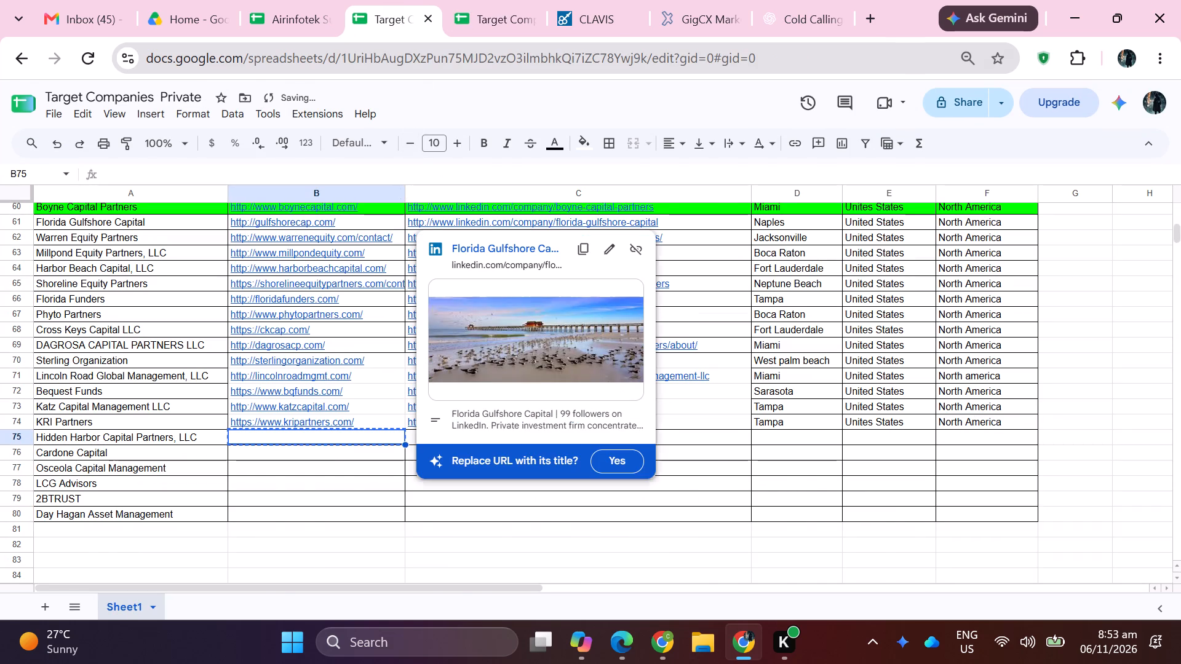
left_click(484, 0)
left_click(334, 335)
key("ctrl+c")
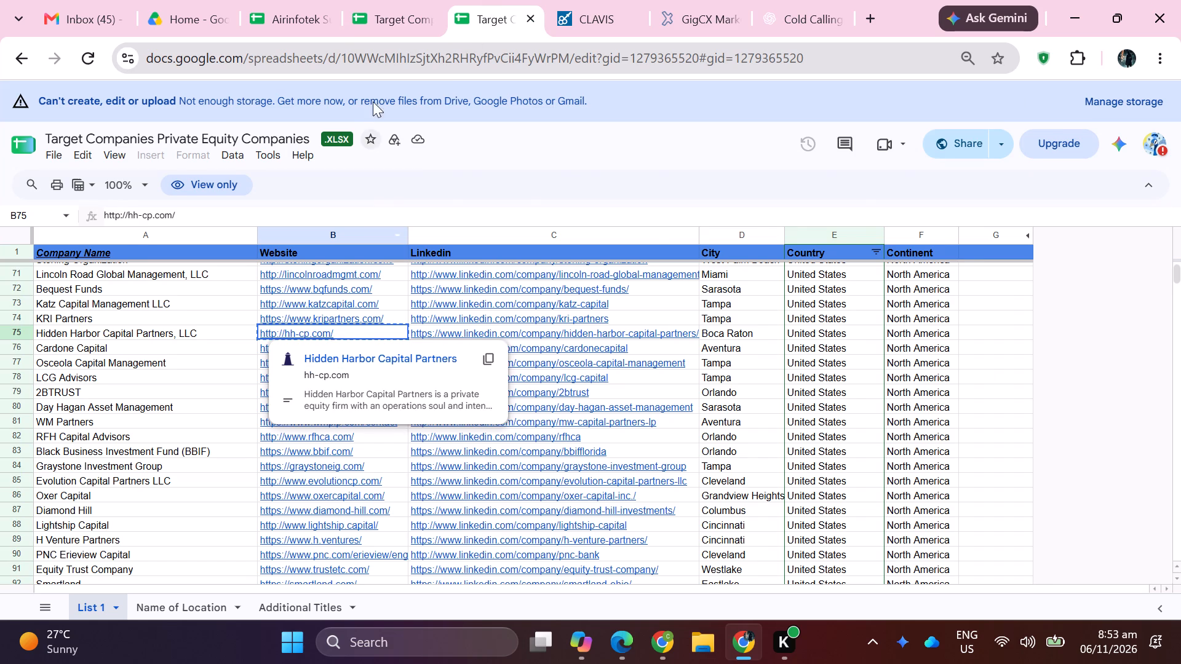
left_click(368, 9)
key("ctrl+v")
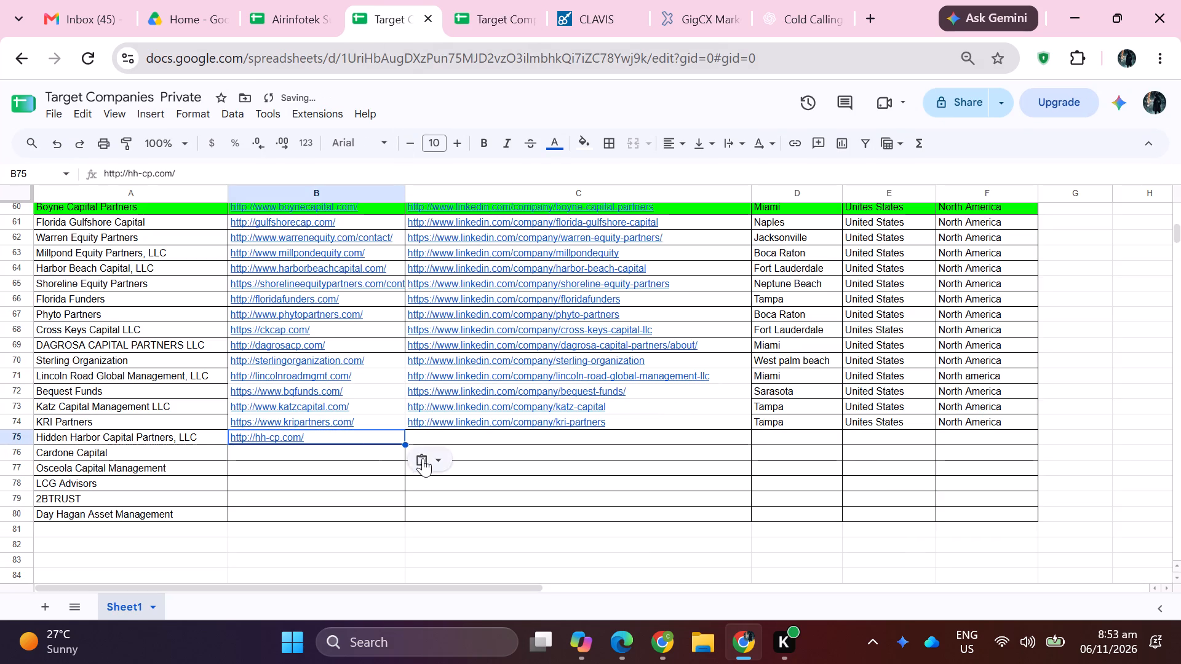
left_click(475, 426)
left_click(358, 438)
left_click(422, 438)
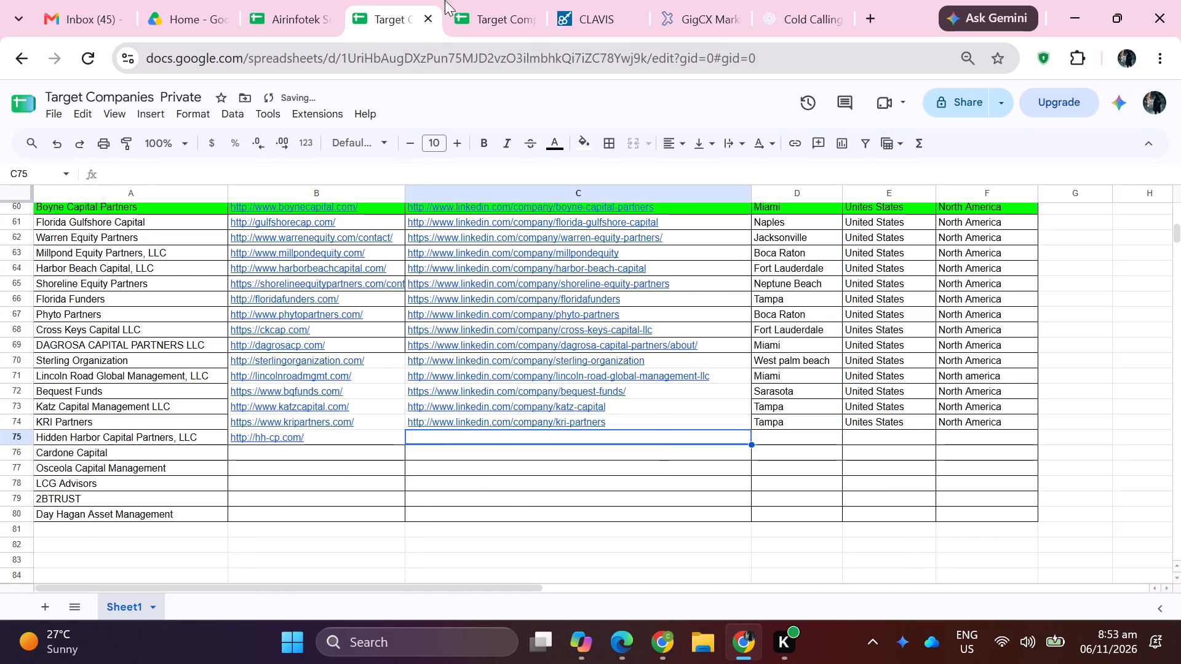
left_click(485, 0)
left_click(466, 331)
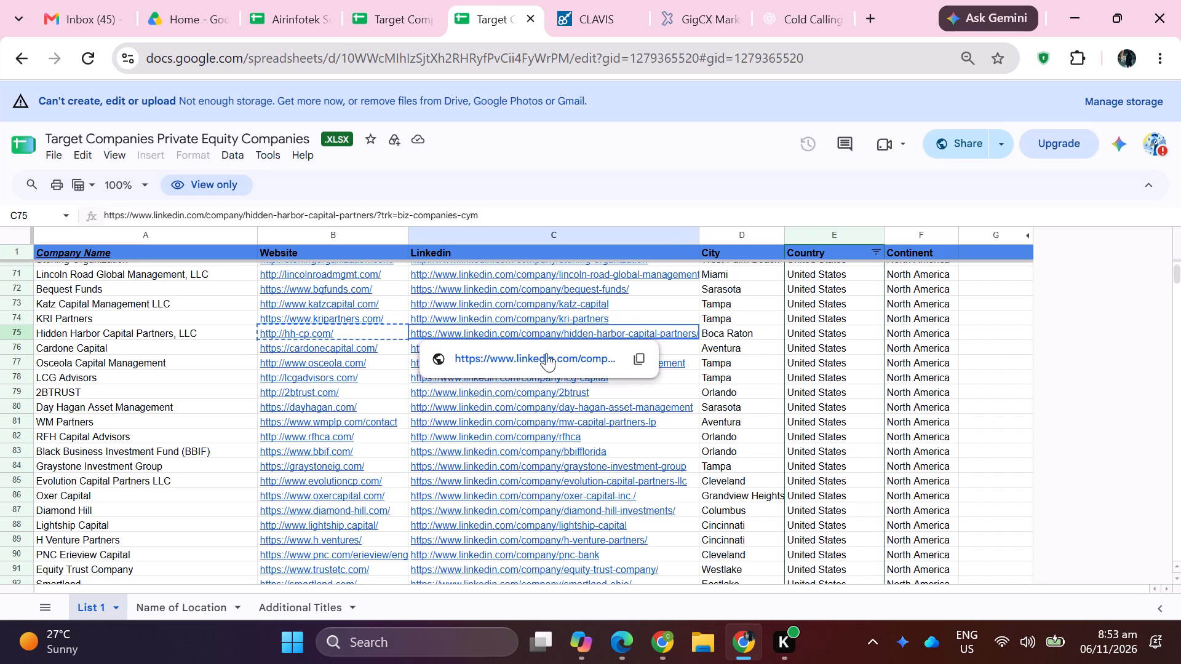
key("ctrl+c")
left_click(412, 1)
key("ctrl+v")
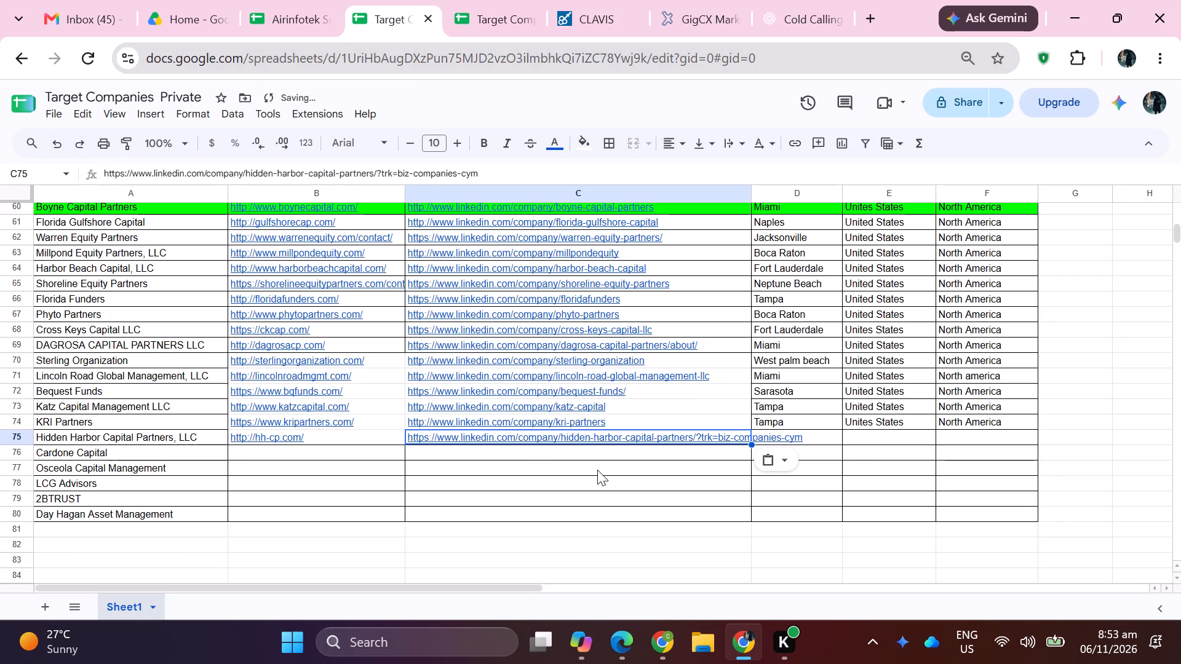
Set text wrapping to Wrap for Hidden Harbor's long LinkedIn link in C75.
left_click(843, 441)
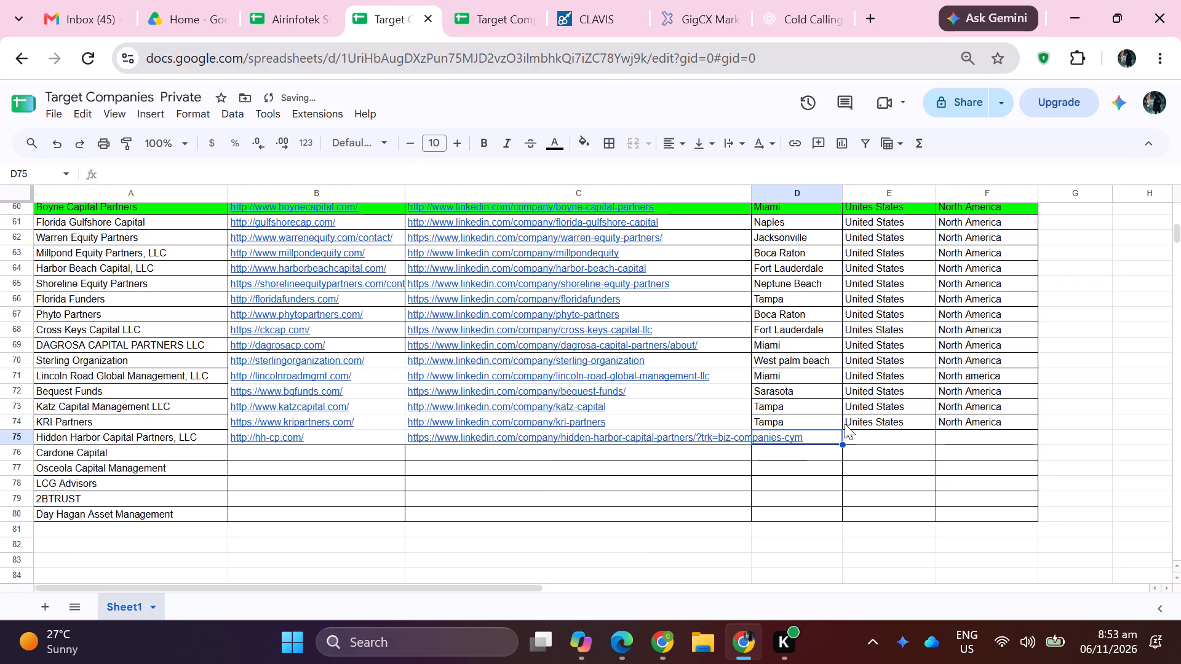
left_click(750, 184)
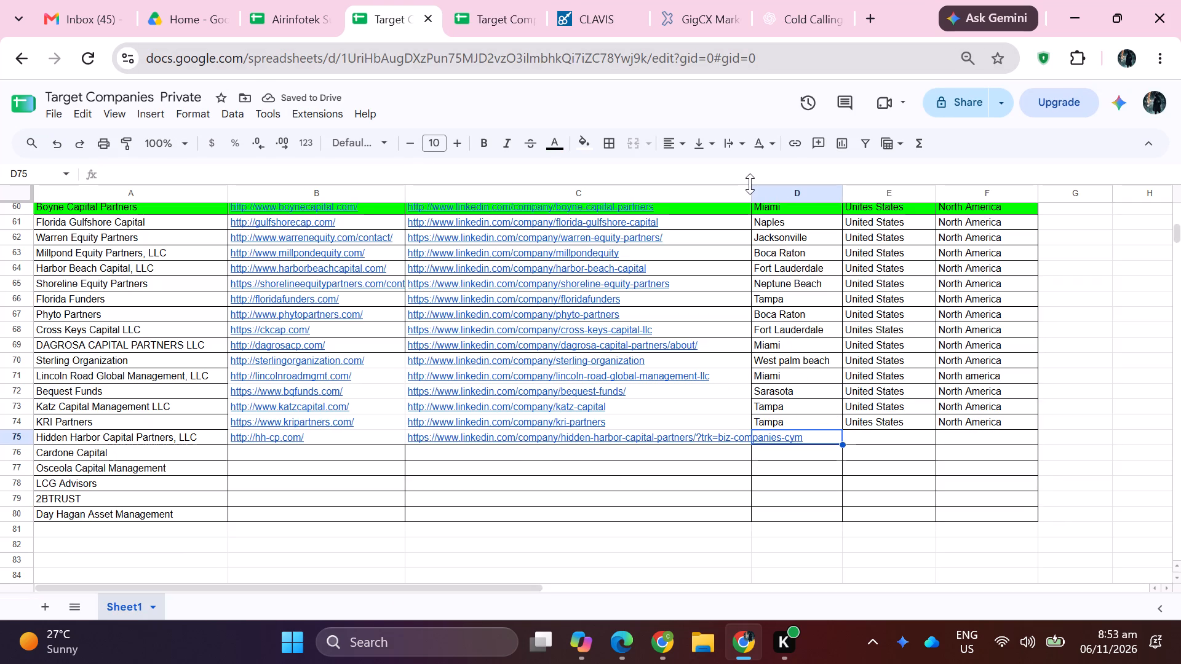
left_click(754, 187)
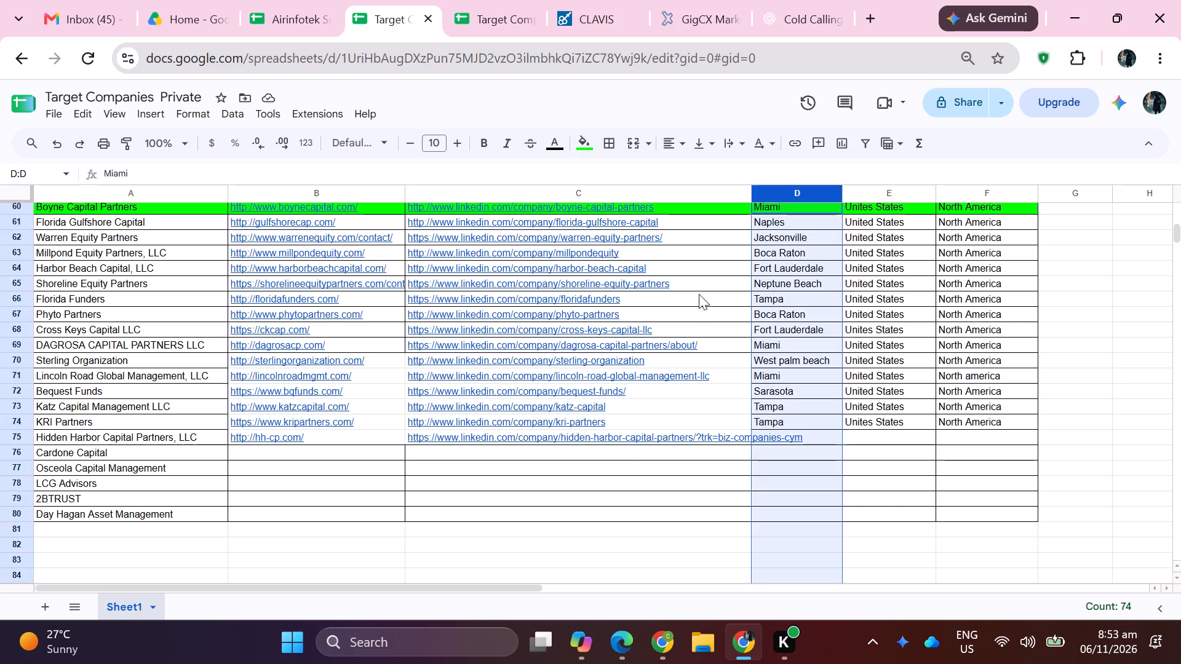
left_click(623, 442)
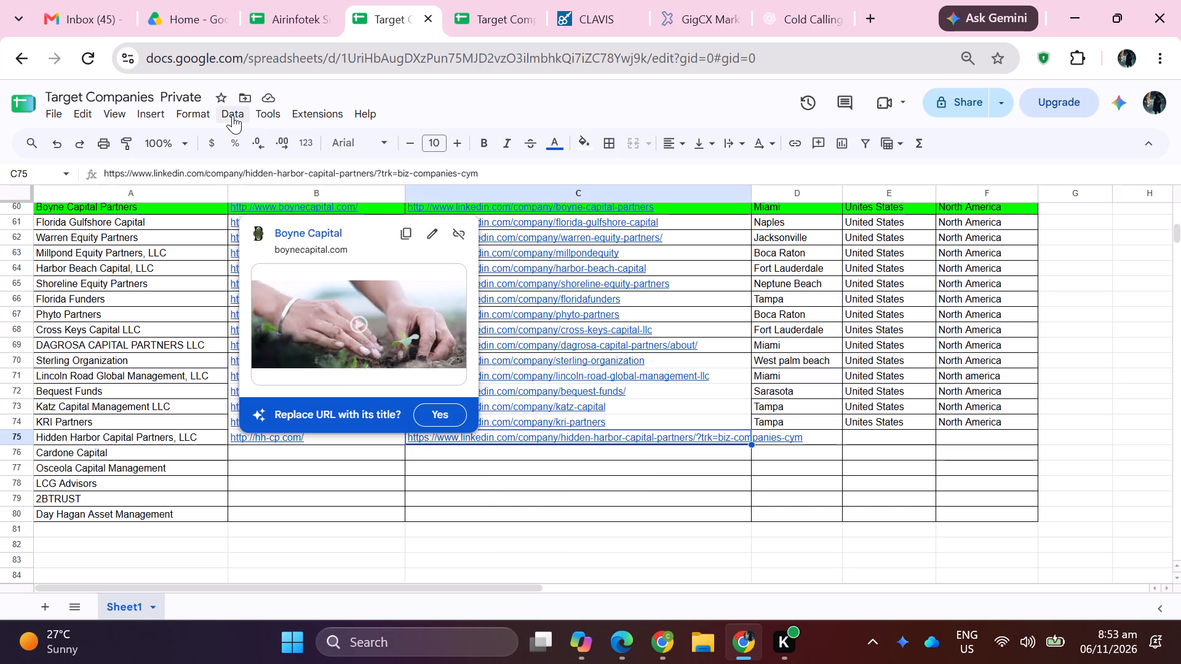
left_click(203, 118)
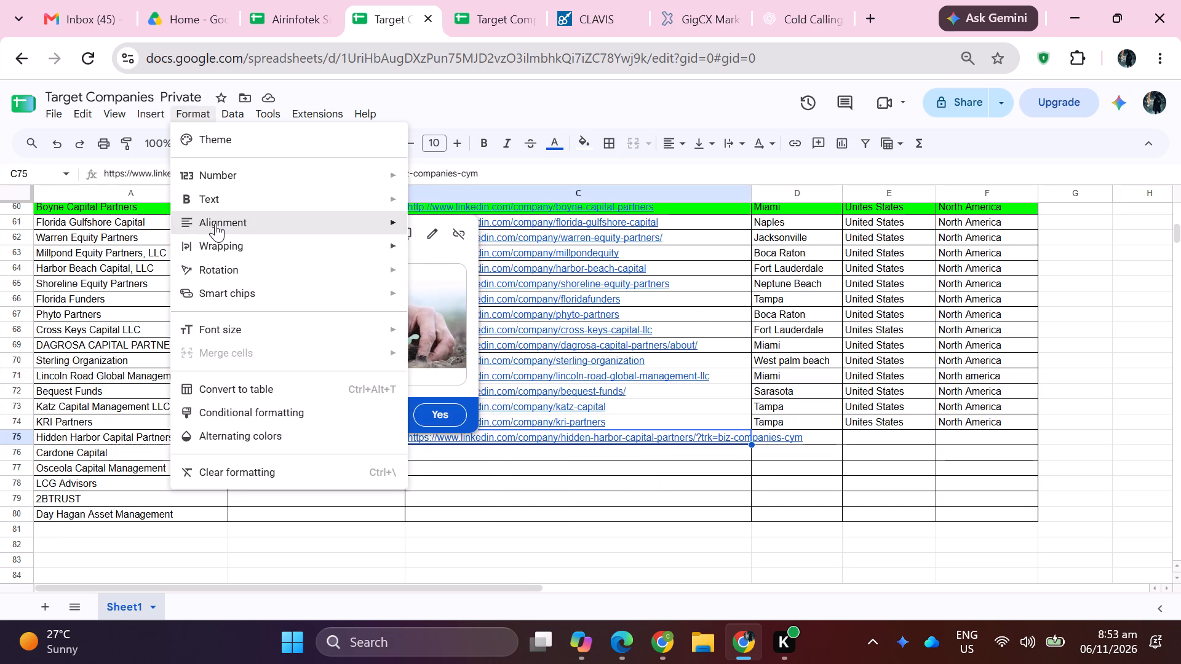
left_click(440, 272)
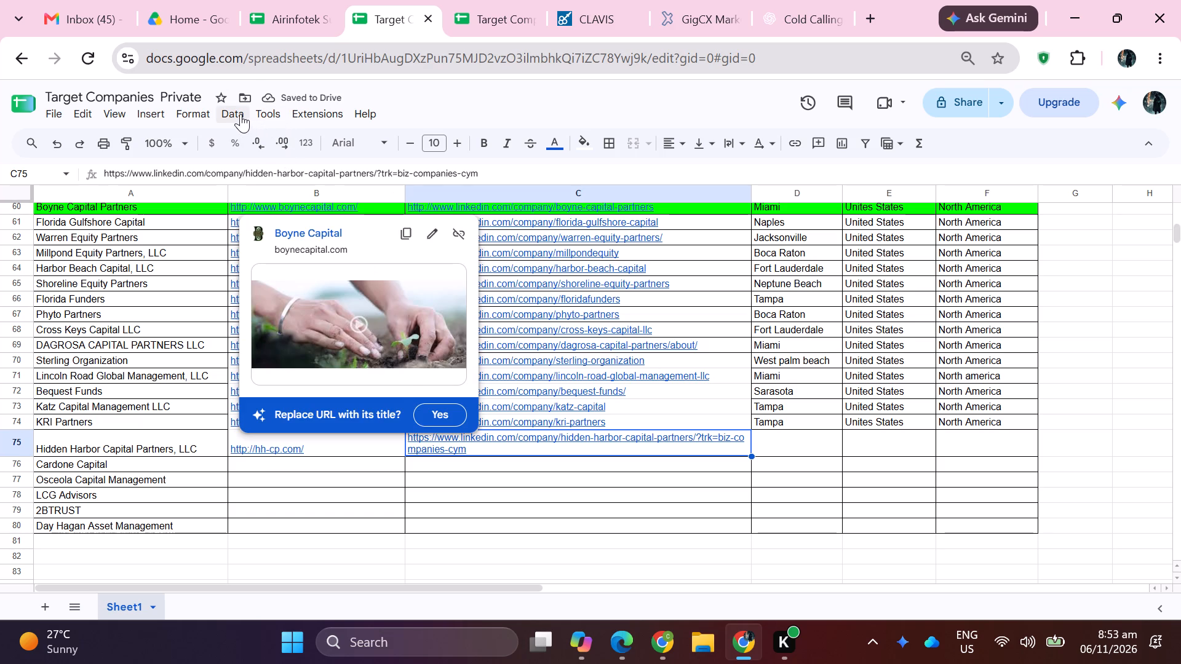
Centre the LinkedIn link horizontally in C75.
left_click(186, 116)
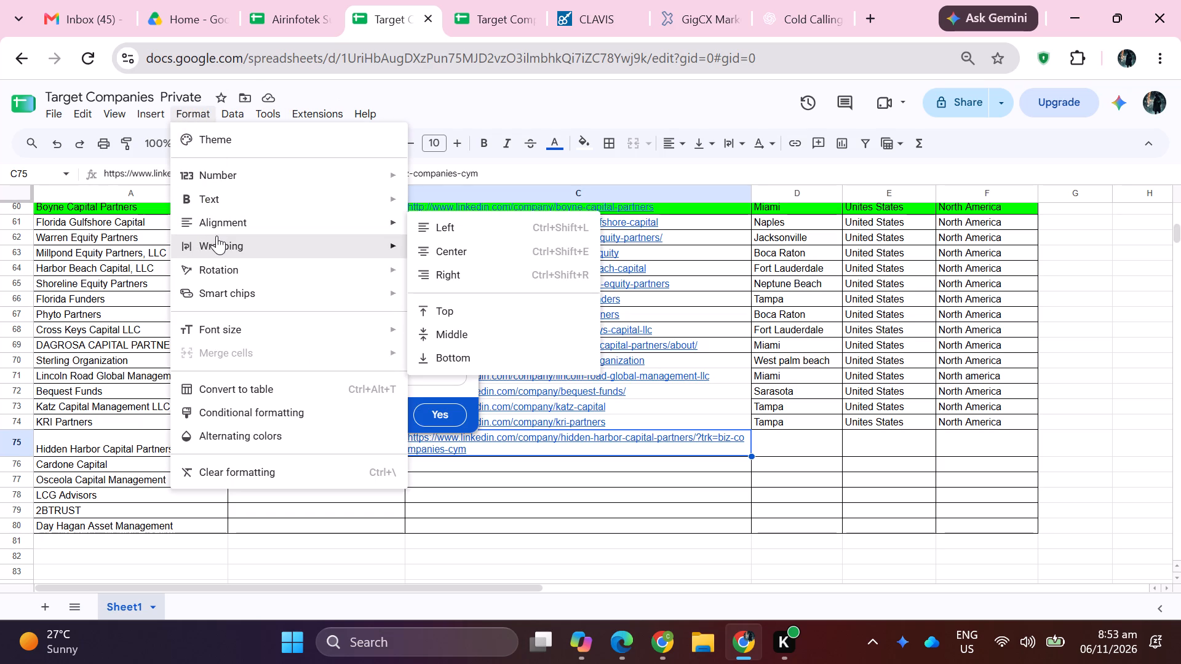
left_click(434, 250)
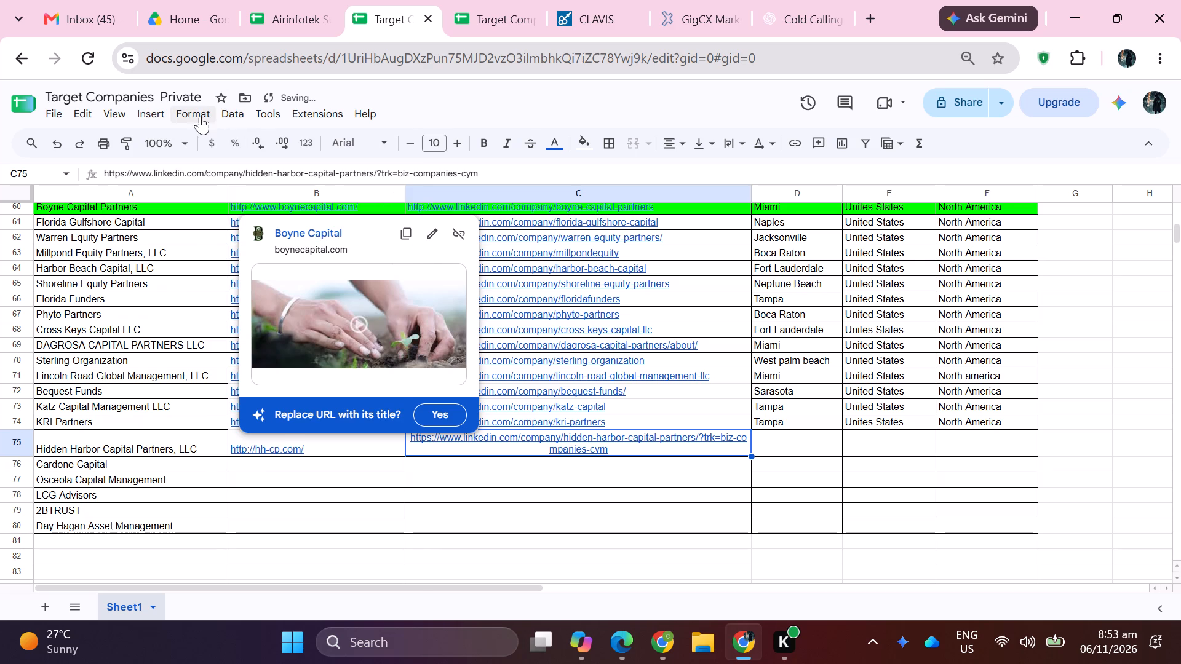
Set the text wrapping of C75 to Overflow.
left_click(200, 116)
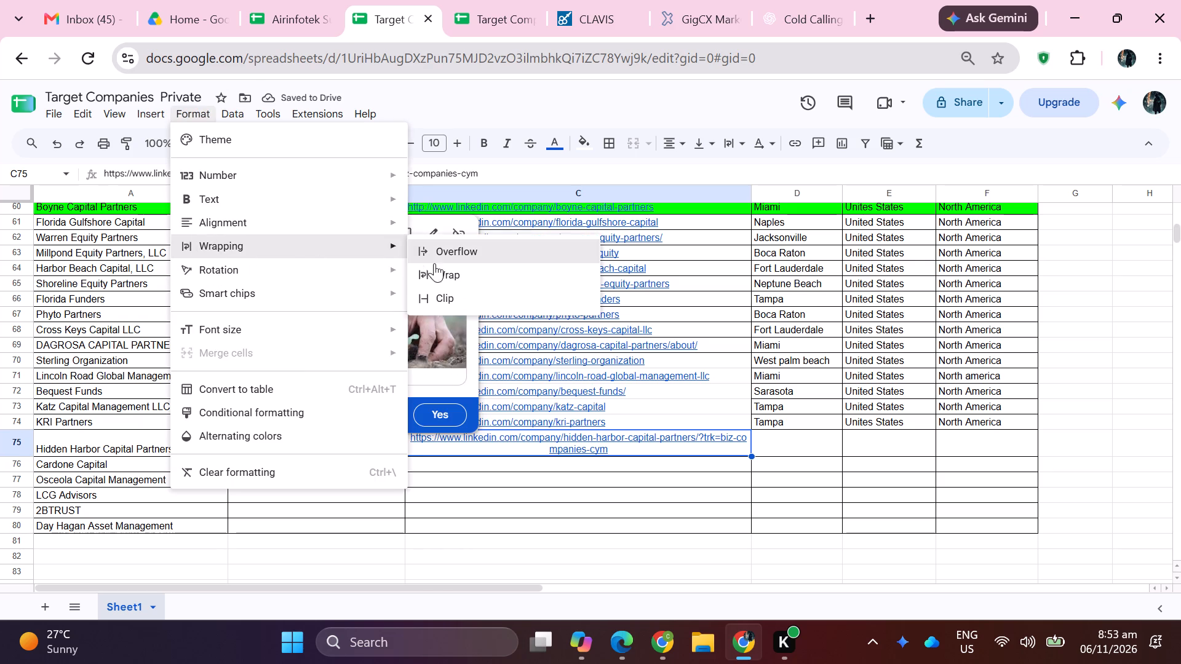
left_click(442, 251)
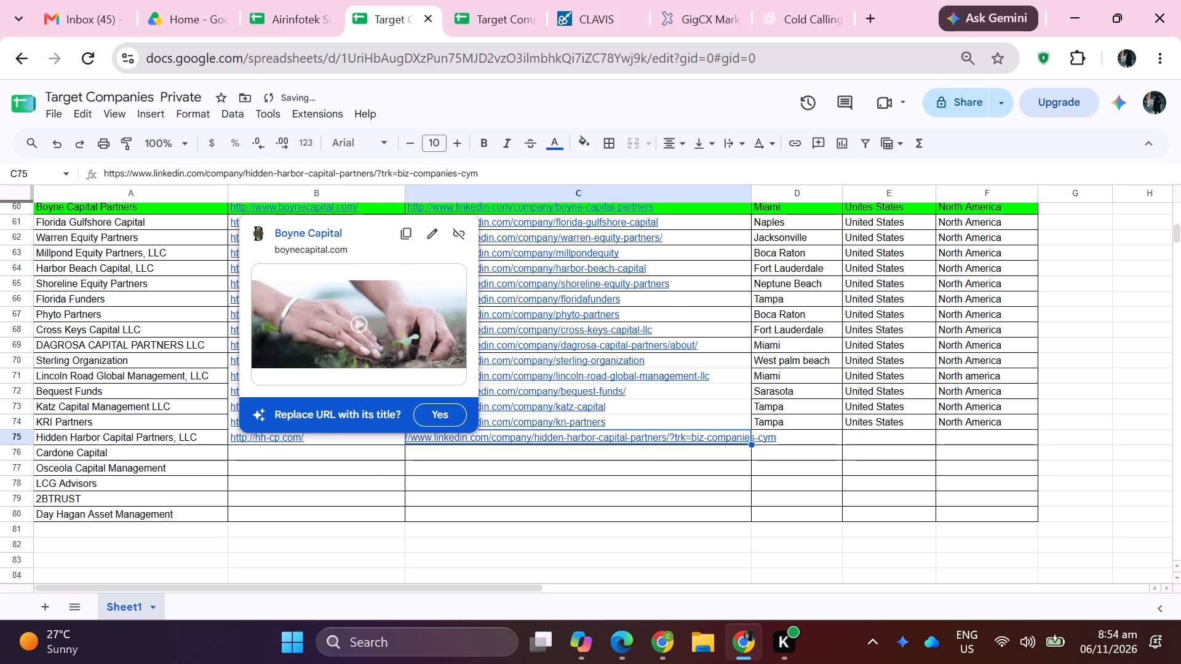
Widen the LinkedIn column C enough to fit Hidden Harbor's full link in row 75.
left_click_drag(749, 197, 776, 197)
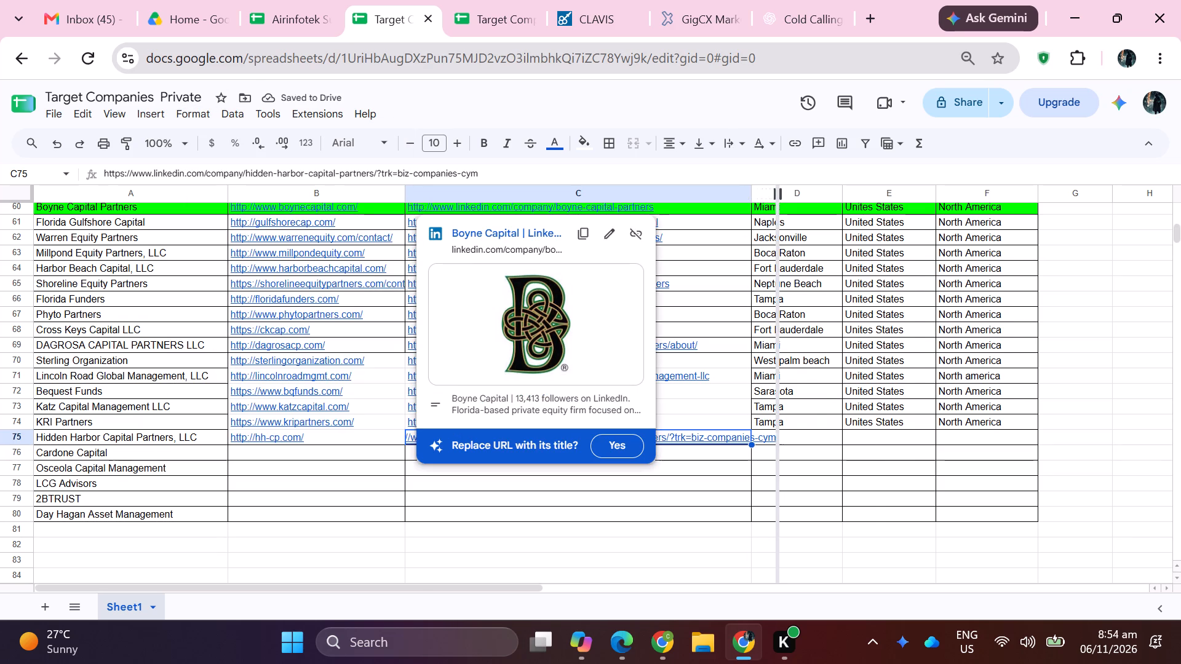
left_click_drag(776, 197, 781, 197)
left_click_drag(784, 195, 795, 199)
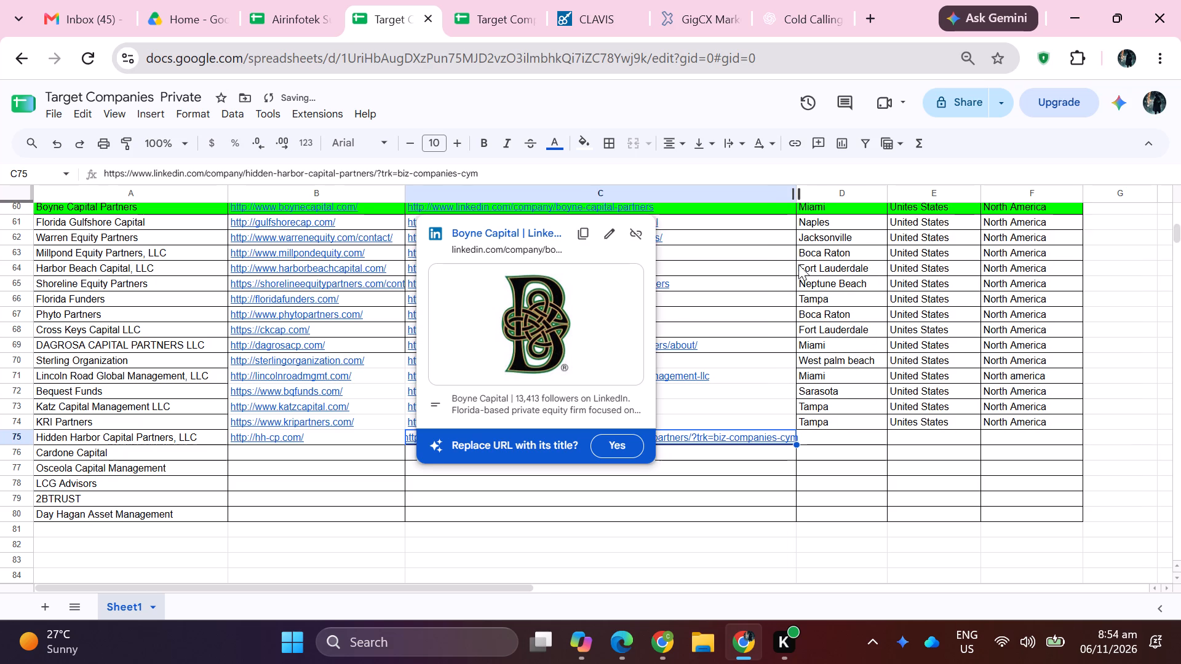
left_click_drag(797, 191, 814, 193)
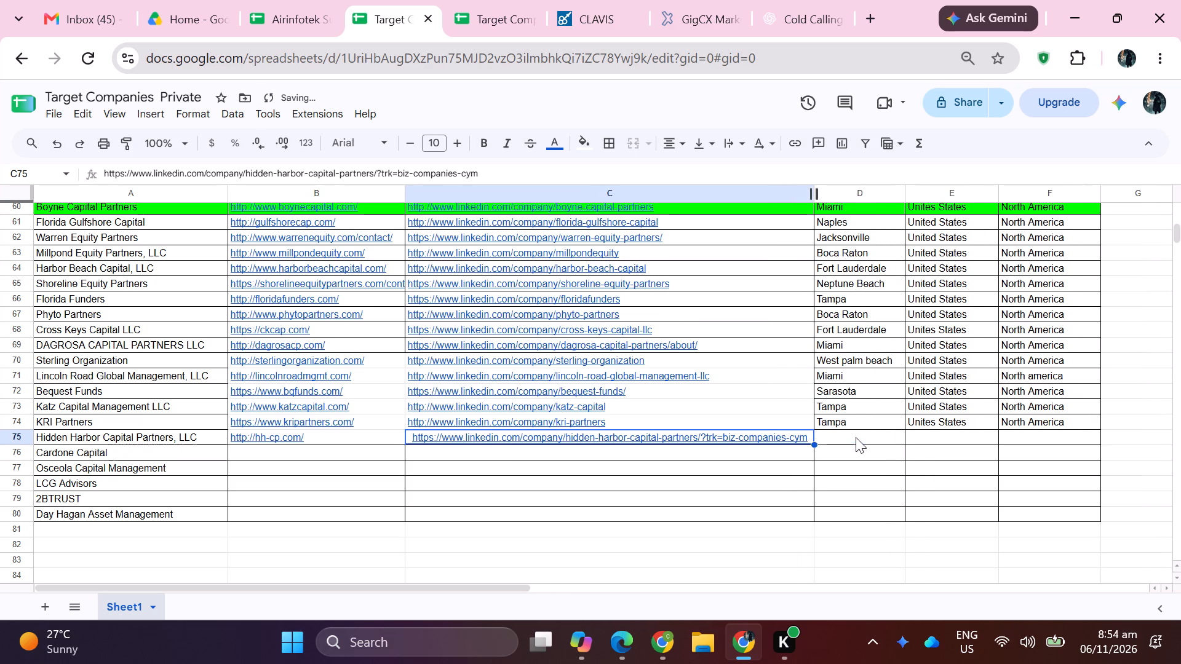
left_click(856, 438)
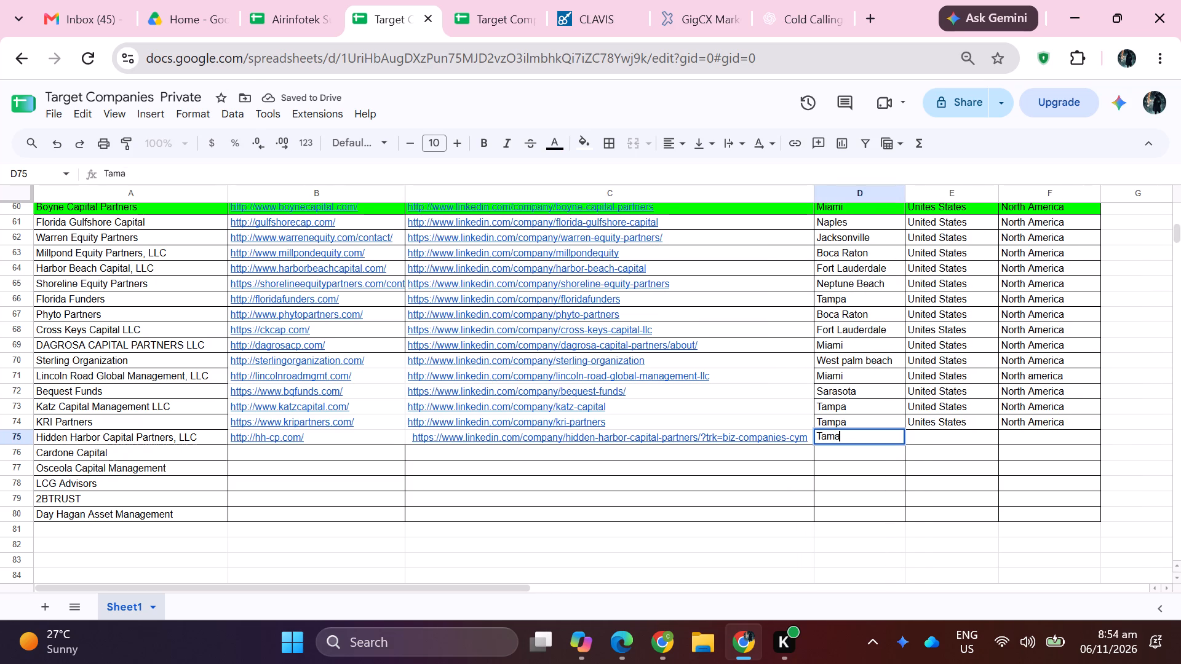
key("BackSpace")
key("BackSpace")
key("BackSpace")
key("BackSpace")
Fill in Hidden Harbor Capital Partners' row 75 with city Boca Raton, country Unites States and continent North America.
left_click(499, 0)
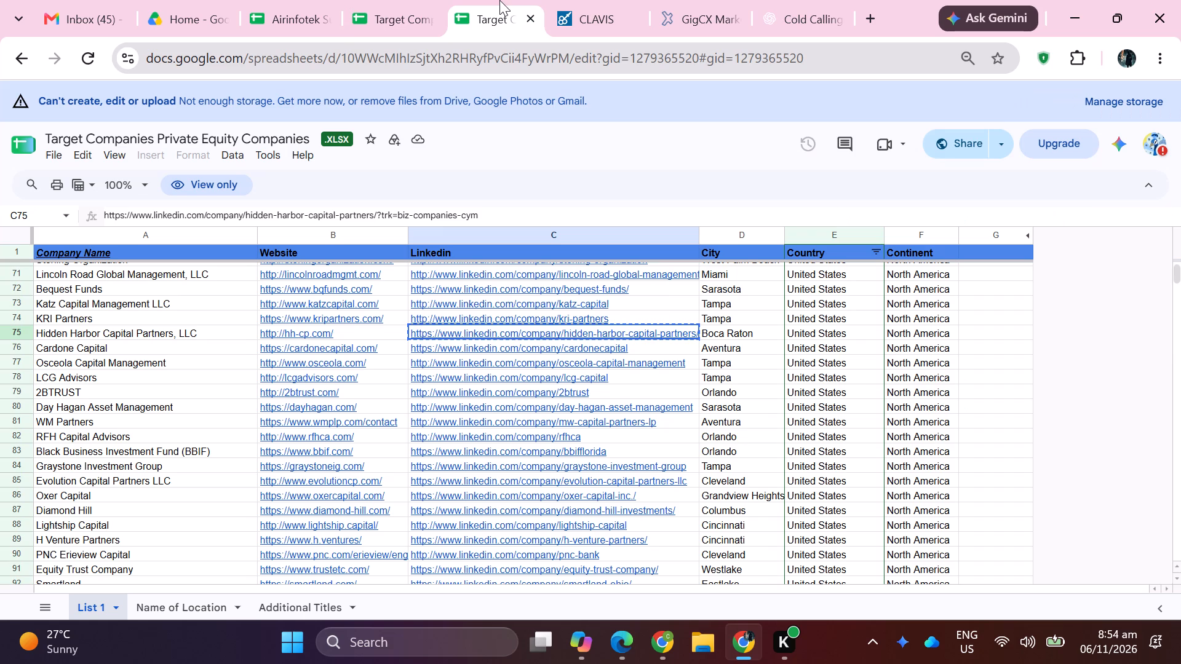
left_click(375, 0)
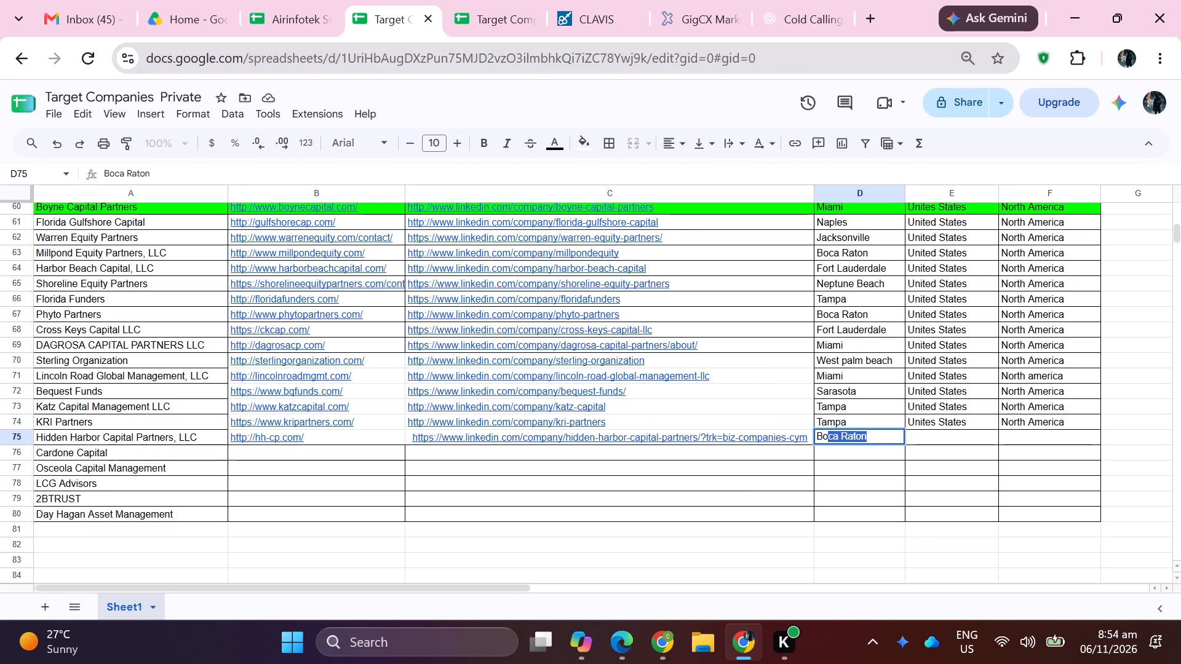
key("Right")
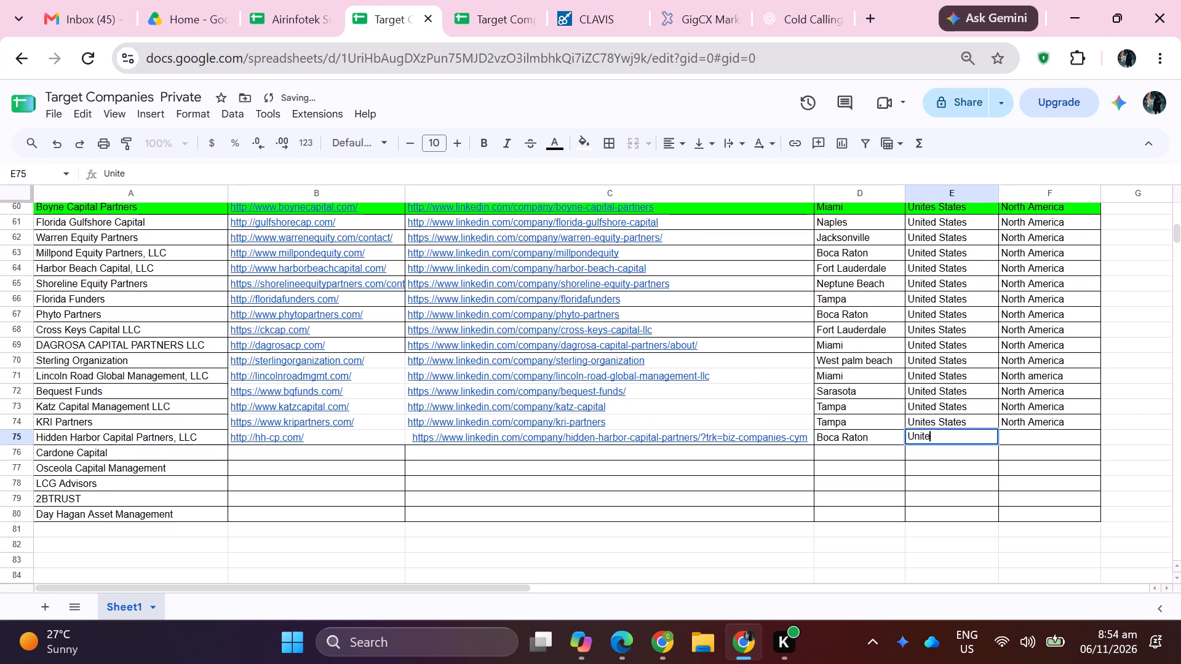
key("Tab")
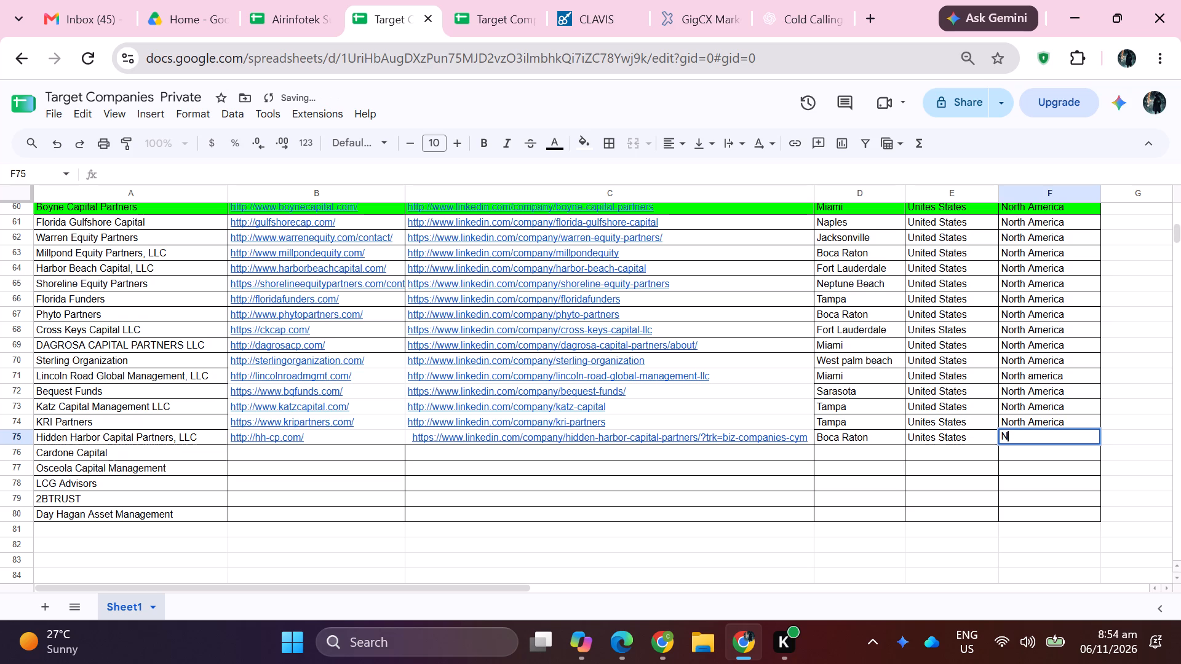
key("BackSpace")
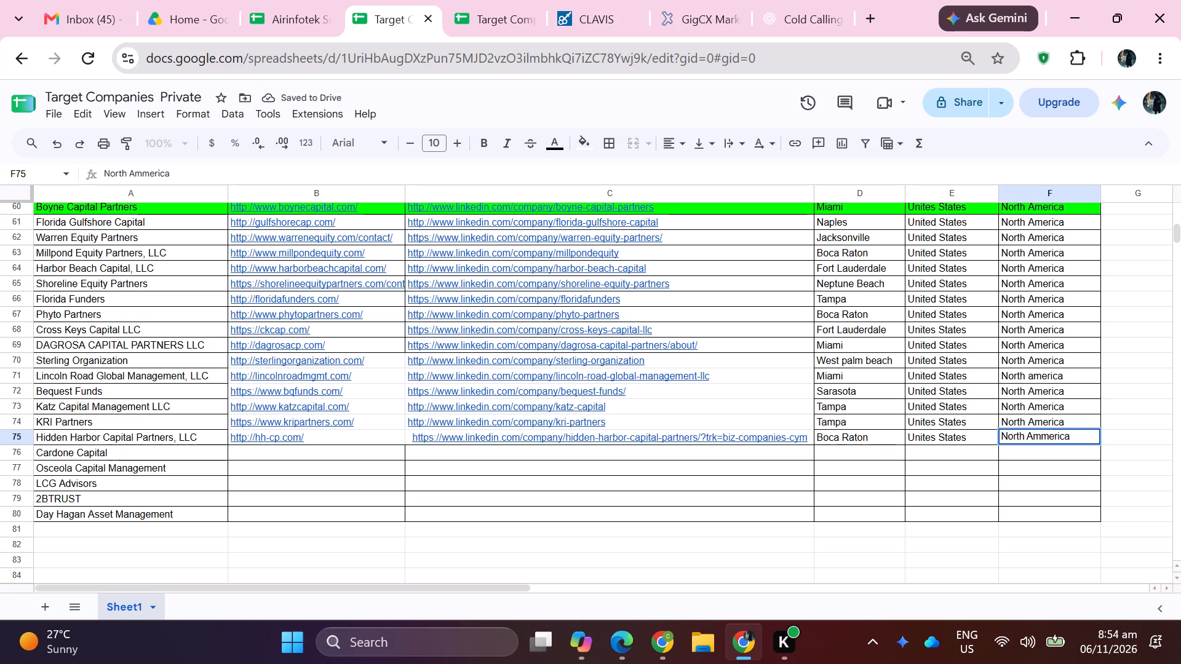
key("BackSpace")
key("BackSpace")
key("BackSpace")
key("BackSpace")
key("BackSpace")
key("BackSpace")
type("erica")
left_click(388, 458)
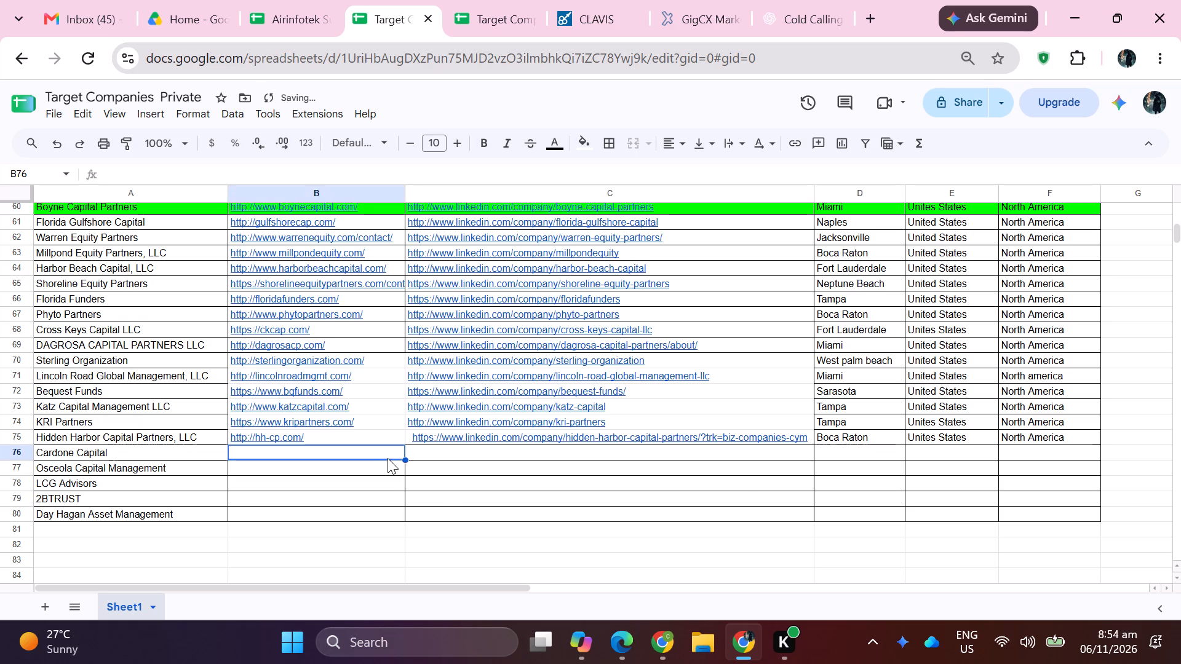
left_click(616, 478)
left_click(343, 457)
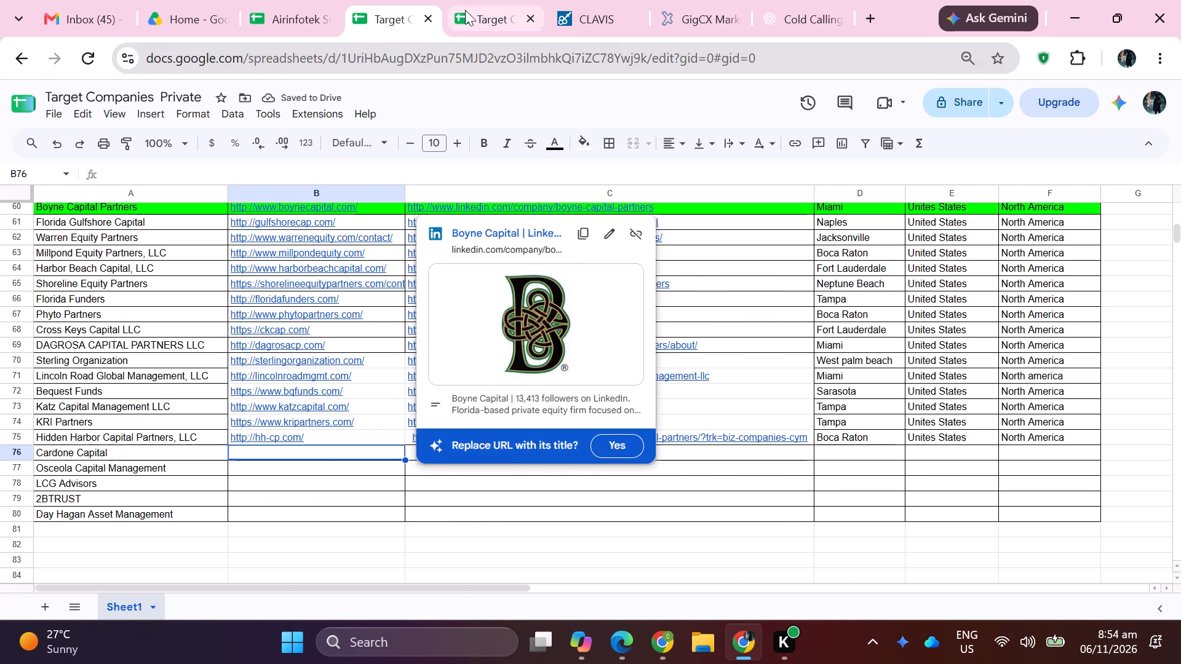
left_click(465, 10)
left_click(322, 350)
key("ctrl+c")
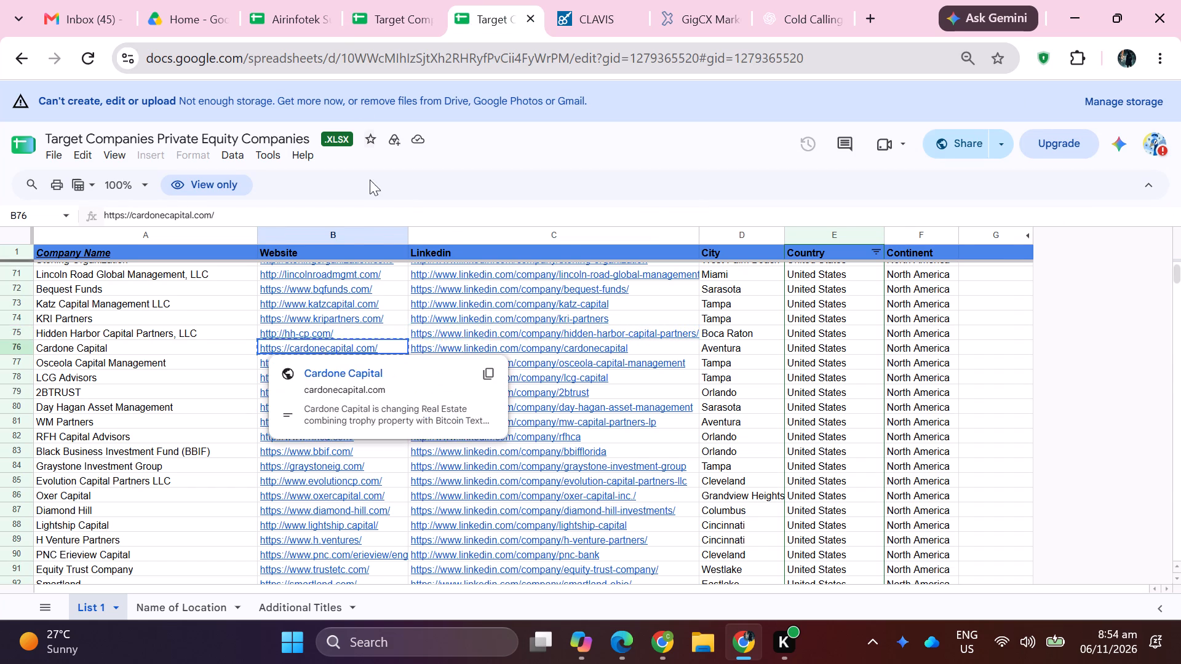
left_click(375, 0)
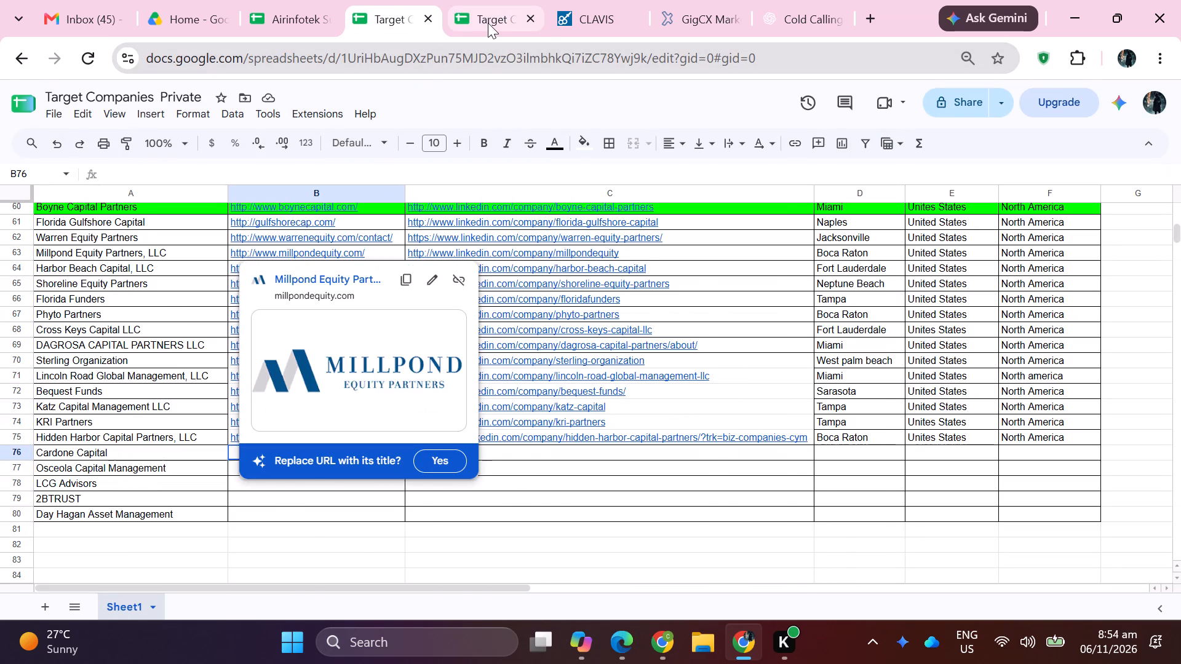
left_click(488, 23)
left_click(390, 0)
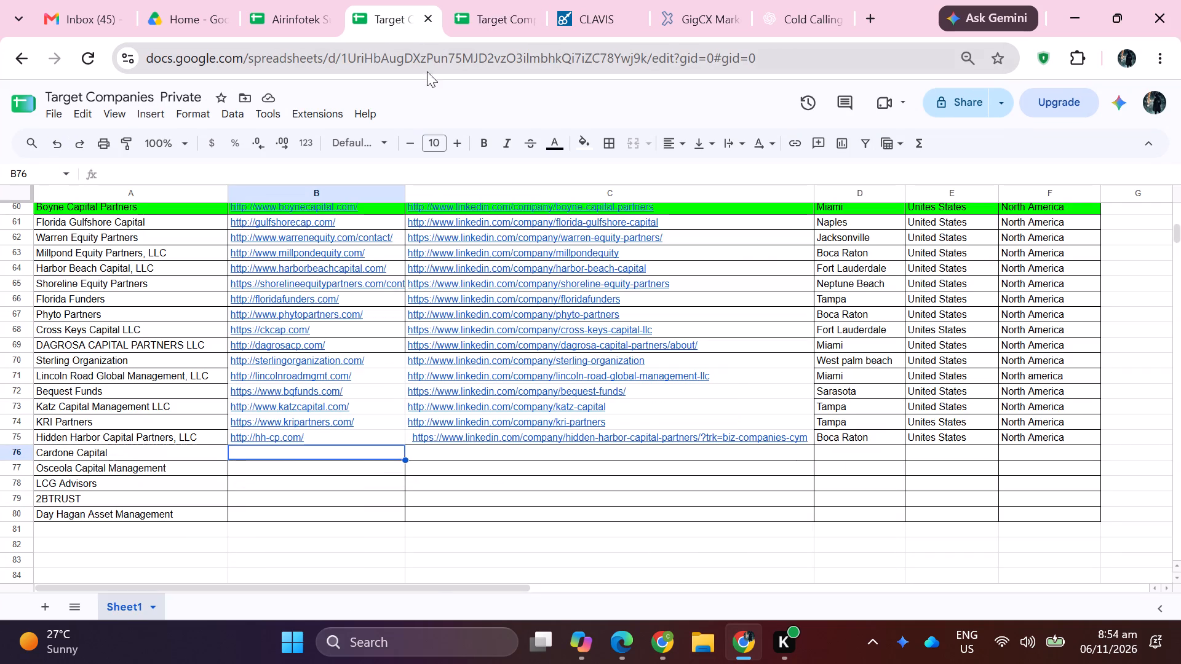
left_click(302, 451)
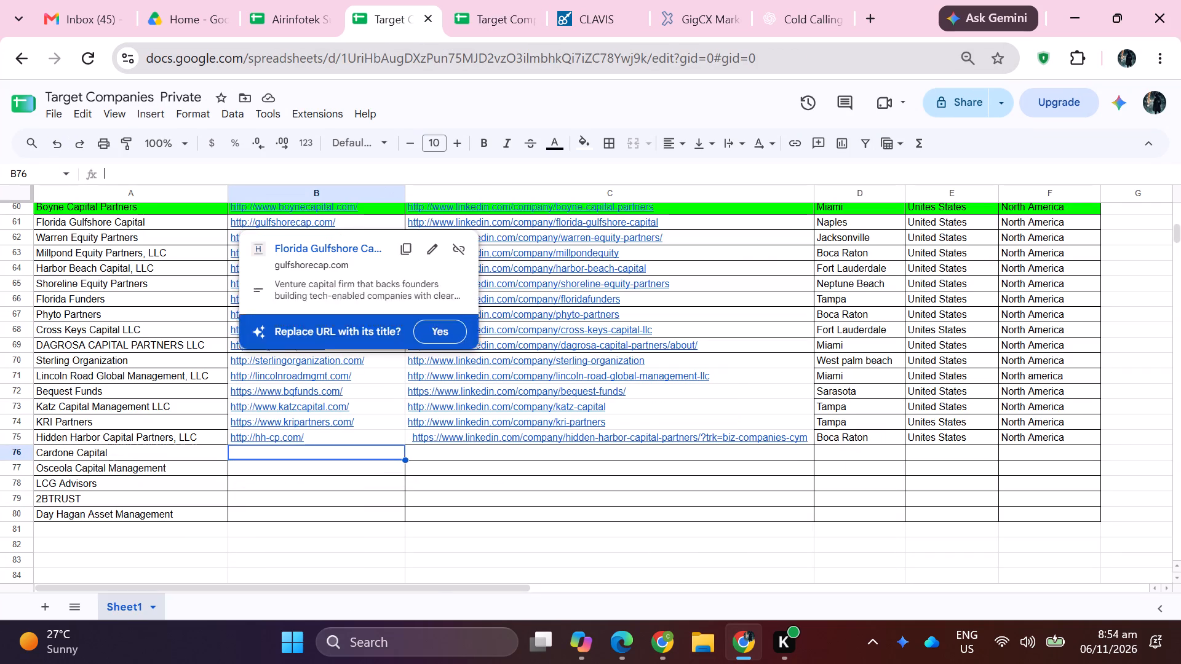
left_click(368, 168)
key("ctrl+v")
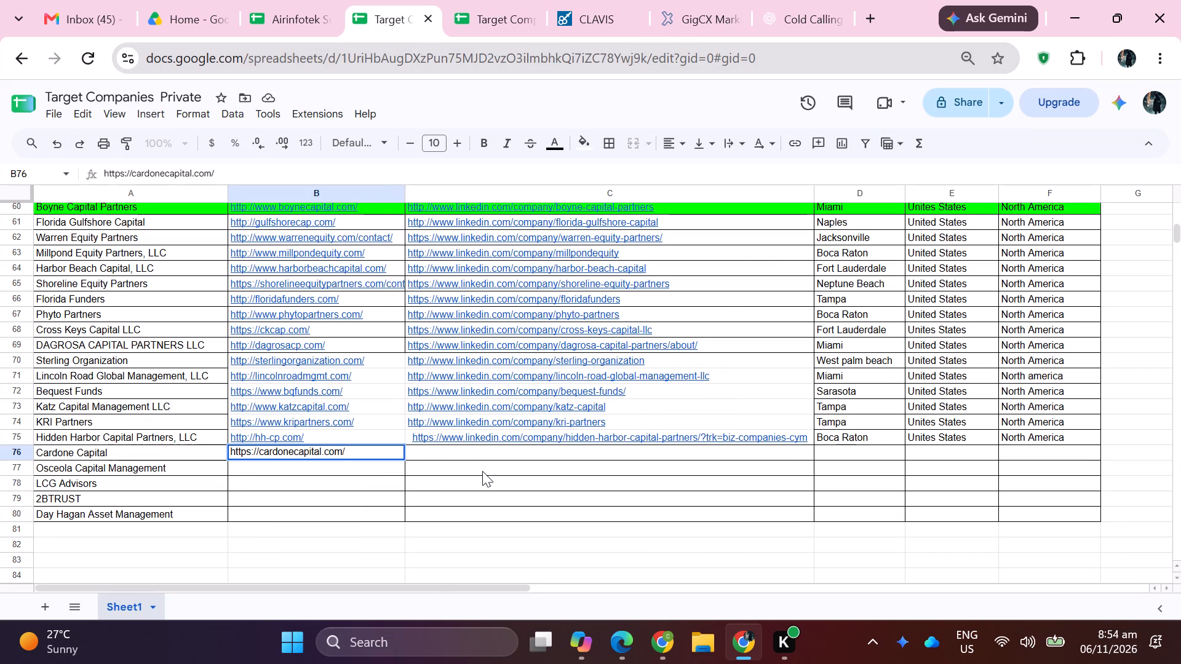
left_click(482, 471)
Copy Cardone Capital's LinkedIn link from the source list into C76 of Target Companies Private.
left_click(496, 0)
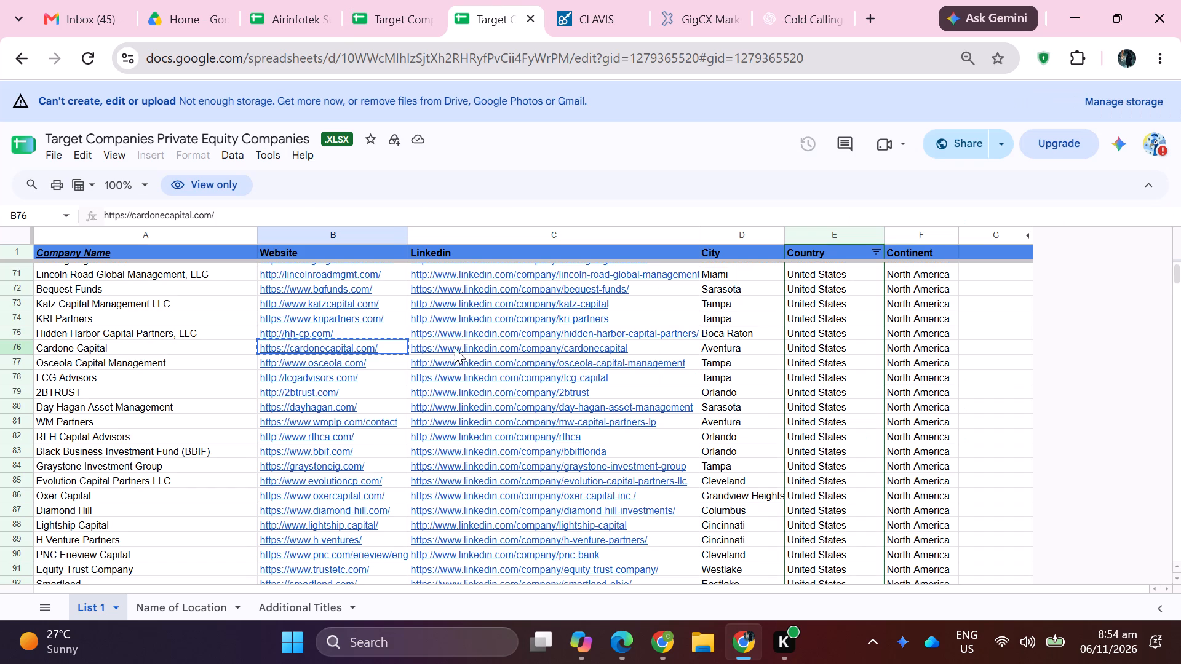
left_click(455, 348)
key("ctrl+c")
left_click(360, 0)
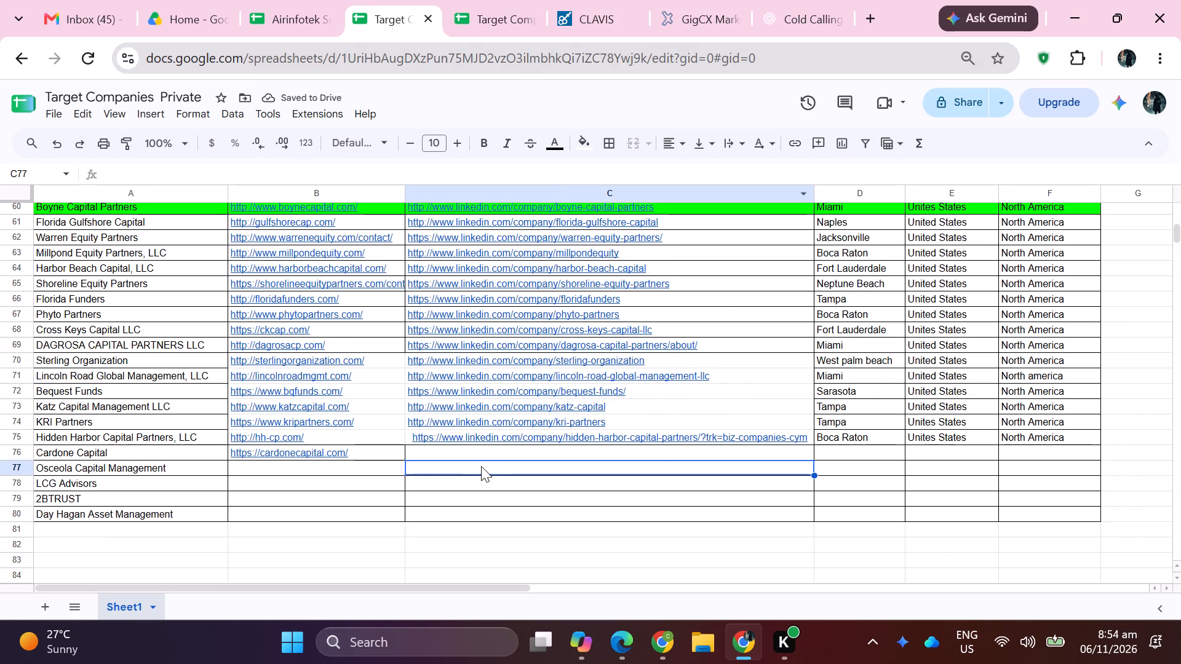
left_click(486, 454)
key("ctrl+v")
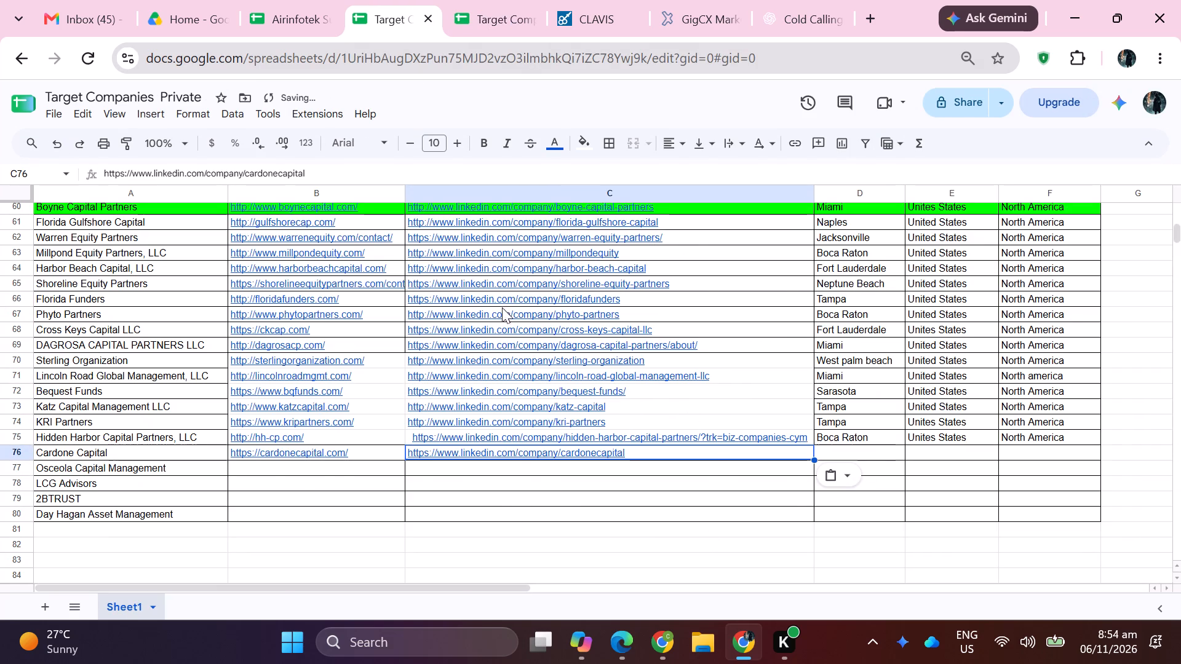
Fill in Cardone Capital's row 76 with city Aventura, country United States and continent North America, as in the source list.
left_click(469, 0)
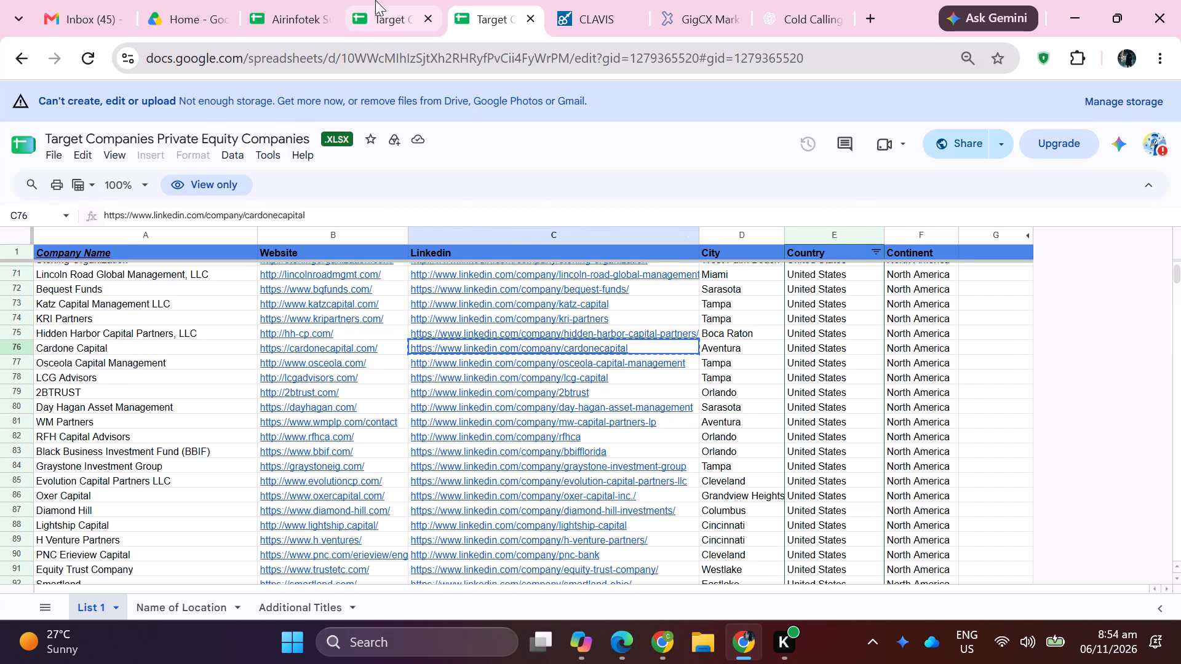
left_click(375, 0)
left_click(853, 456)
type("ventura")
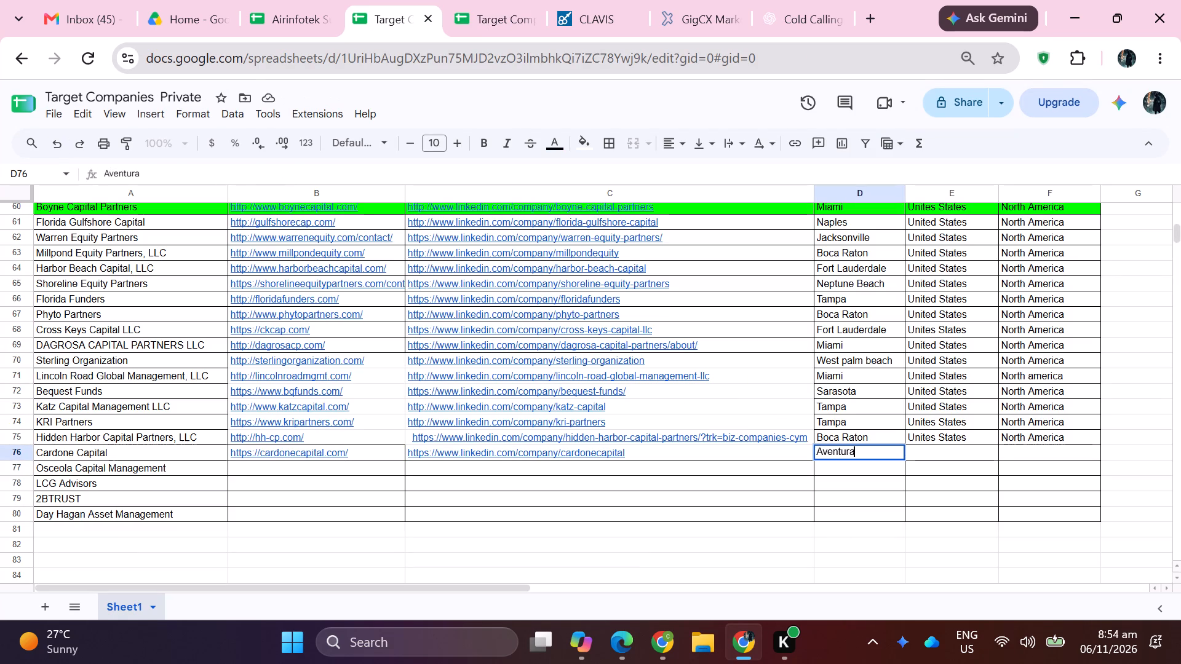
key("Tab")
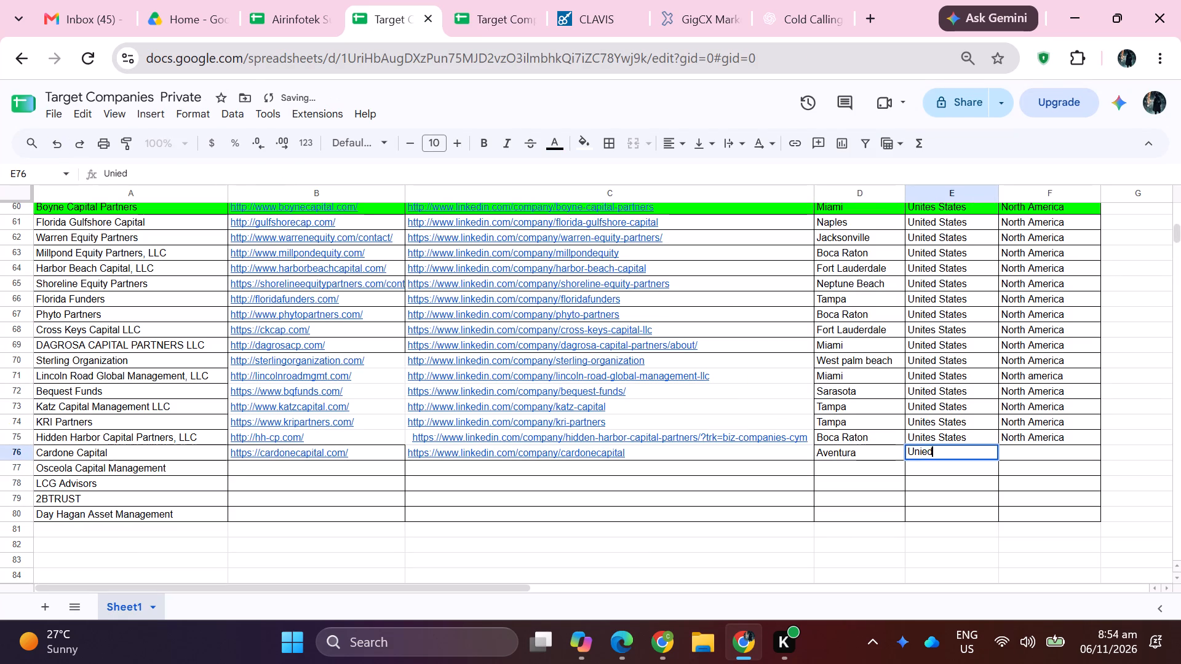
key("BackSpace")
key("BackSpace")
key("BackSpace")
type("ted")
key("BackSpace")
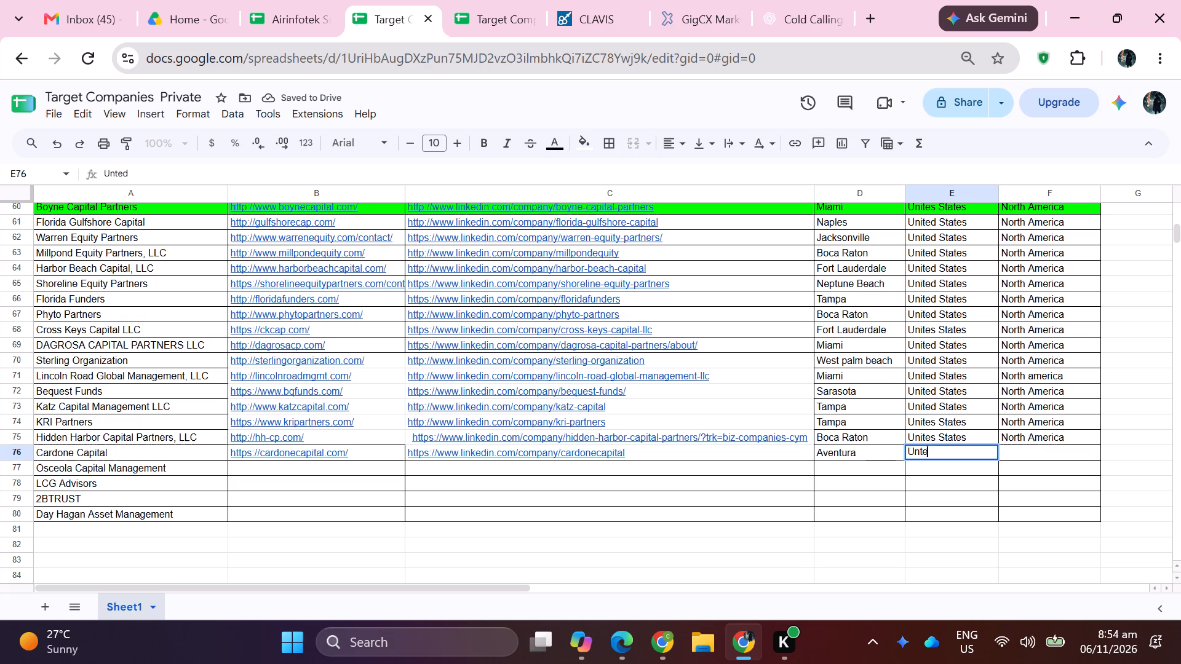
key("BackSpace")
key("BackSpace")
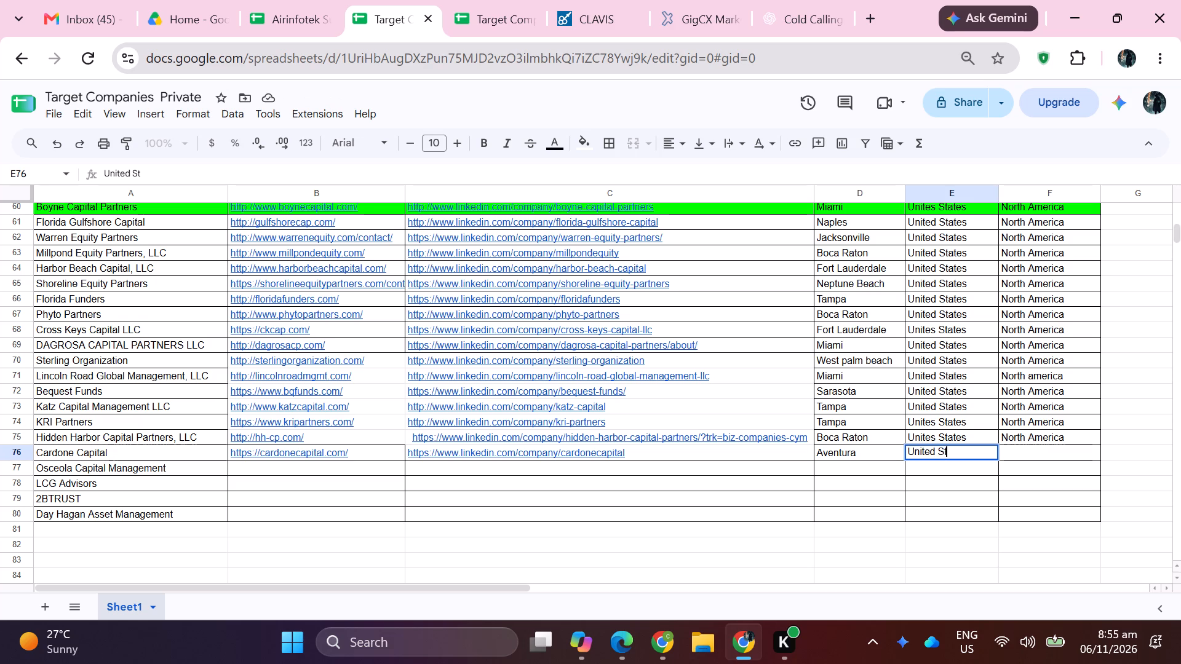
key("Tab")
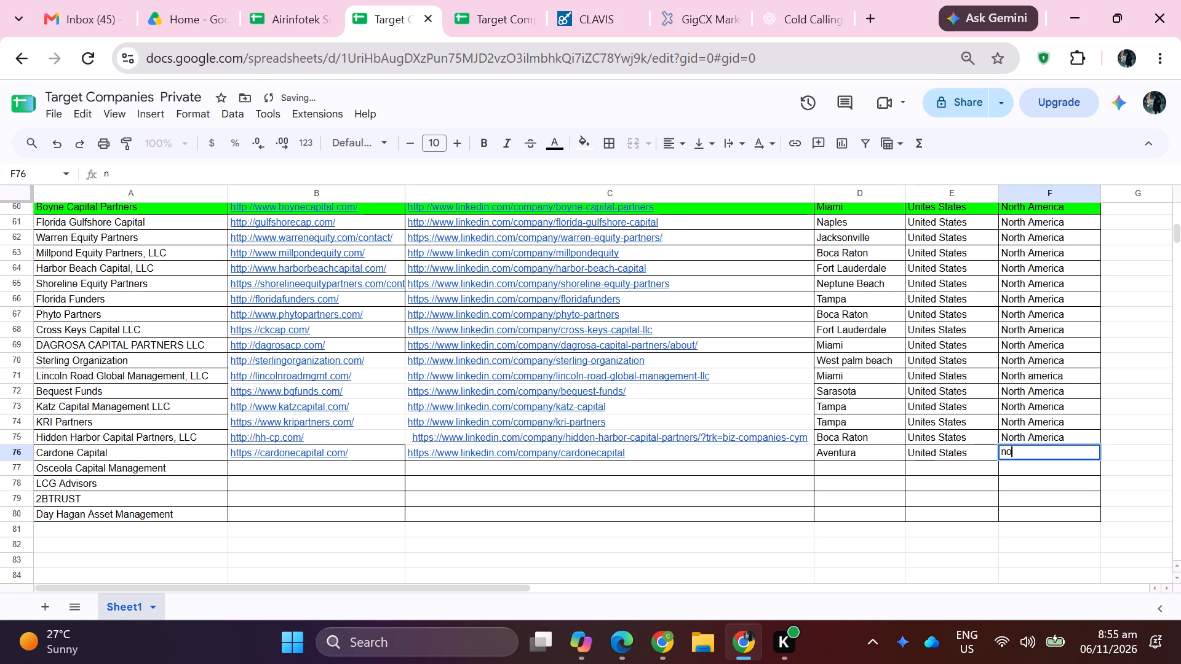
key("BackSpace")
key("BackSpace")
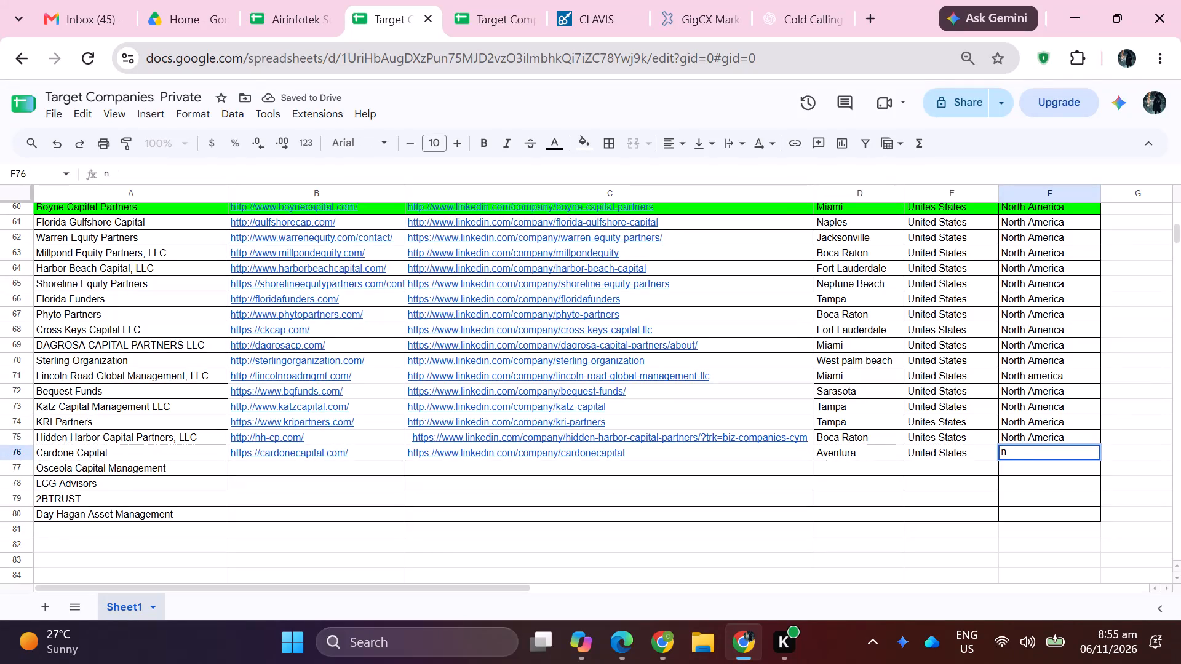
key("BackSpace")
key("BackSpace")
key("BackSpace")
key("BackSpace")
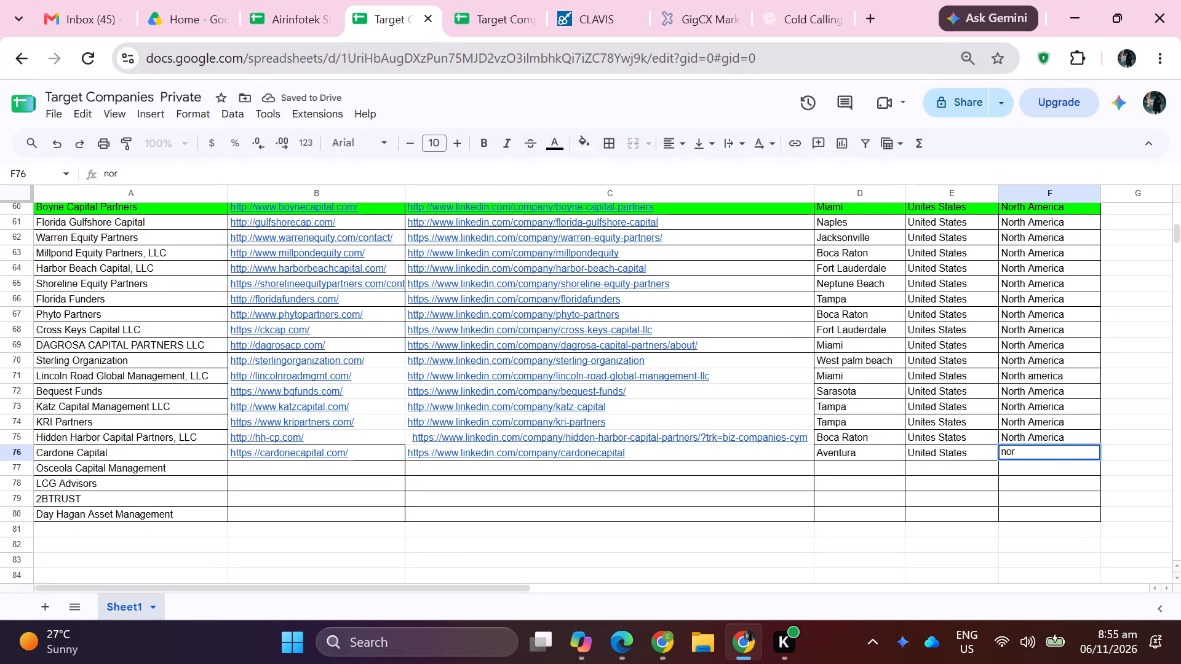
key("BackSpace")
key("BackSpace")
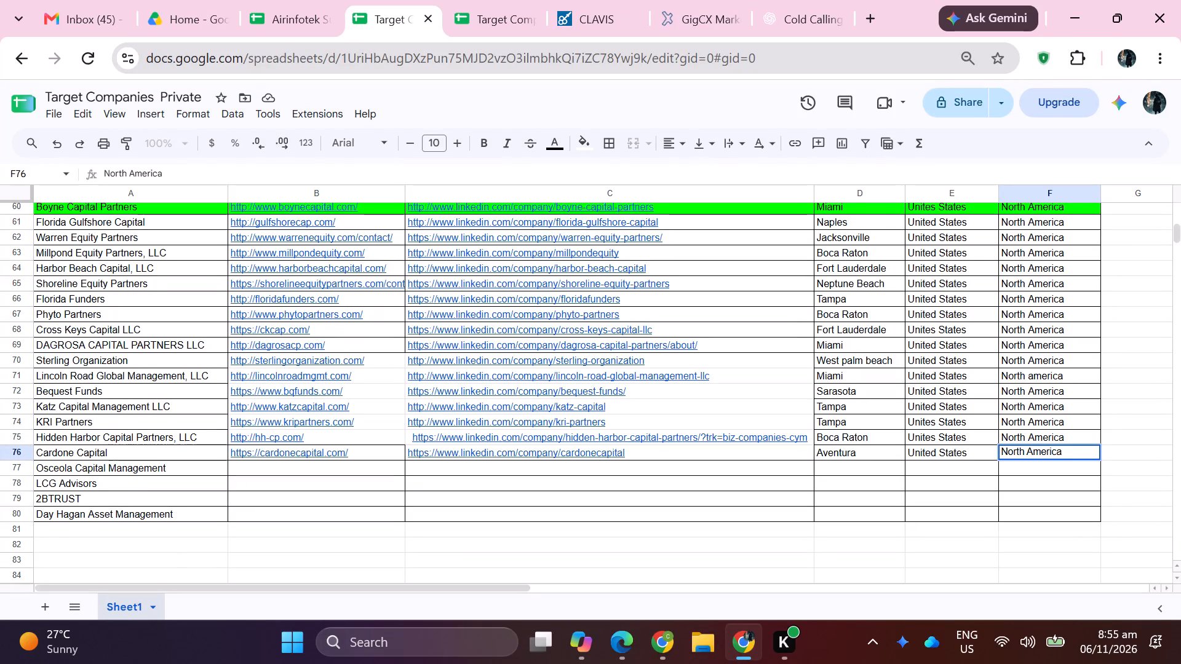
left_click(325, 463)
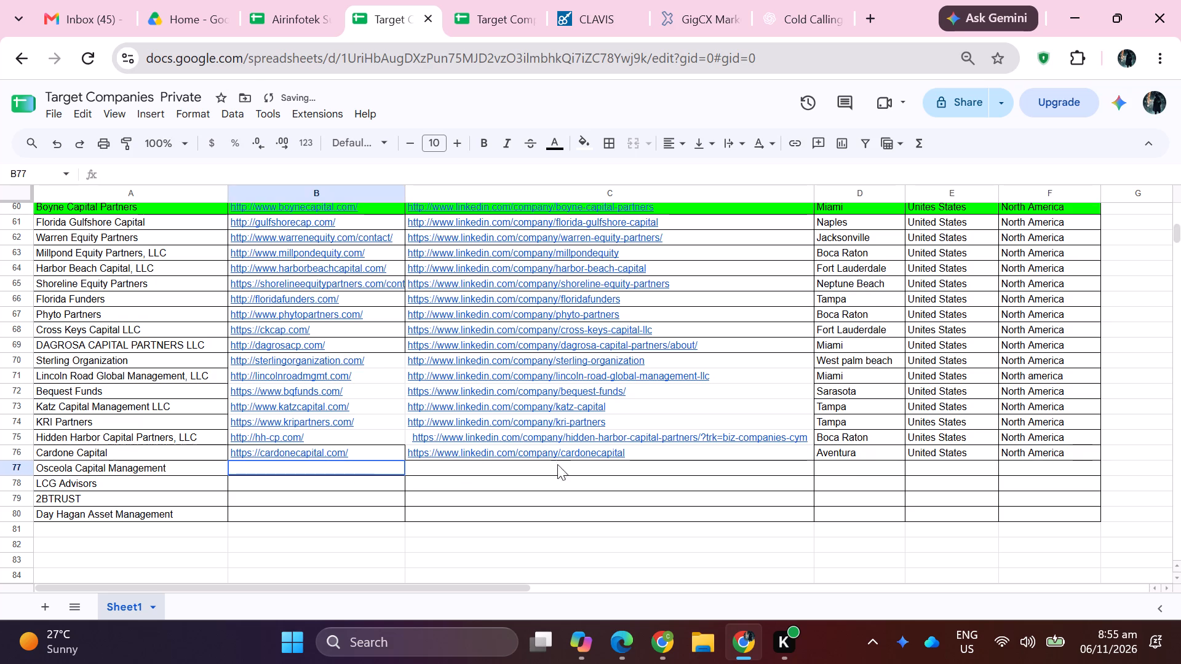
left_click(481, 0)
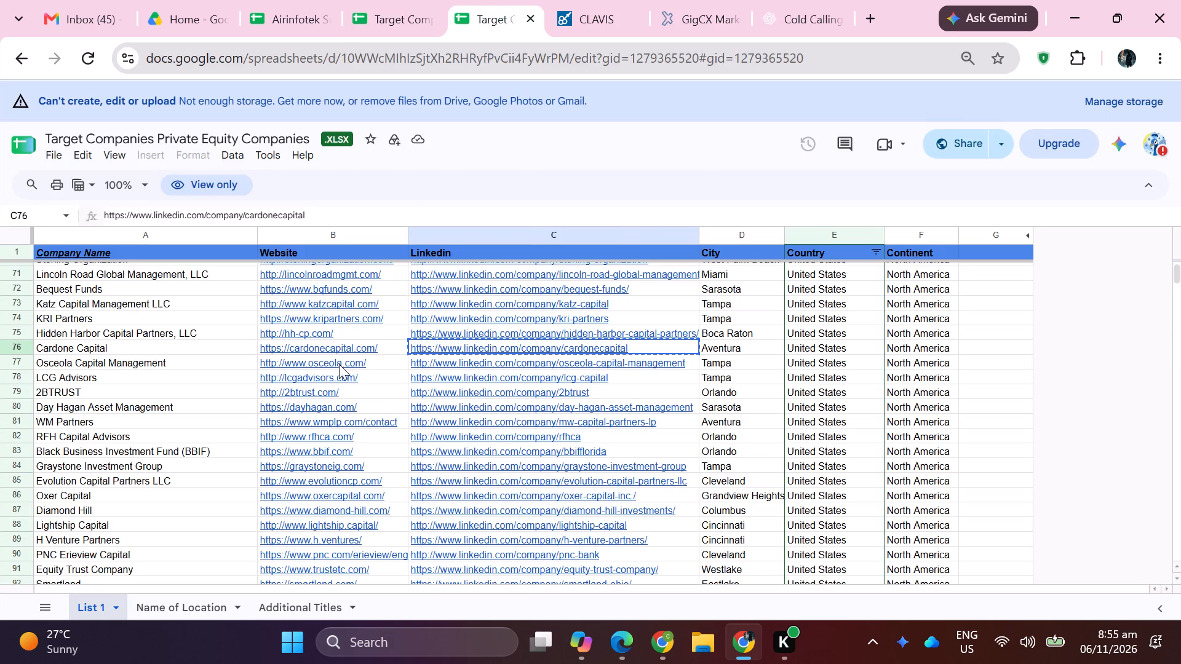
left_click(338, 364)
key("ctrl+c")
left_click(365, 0)
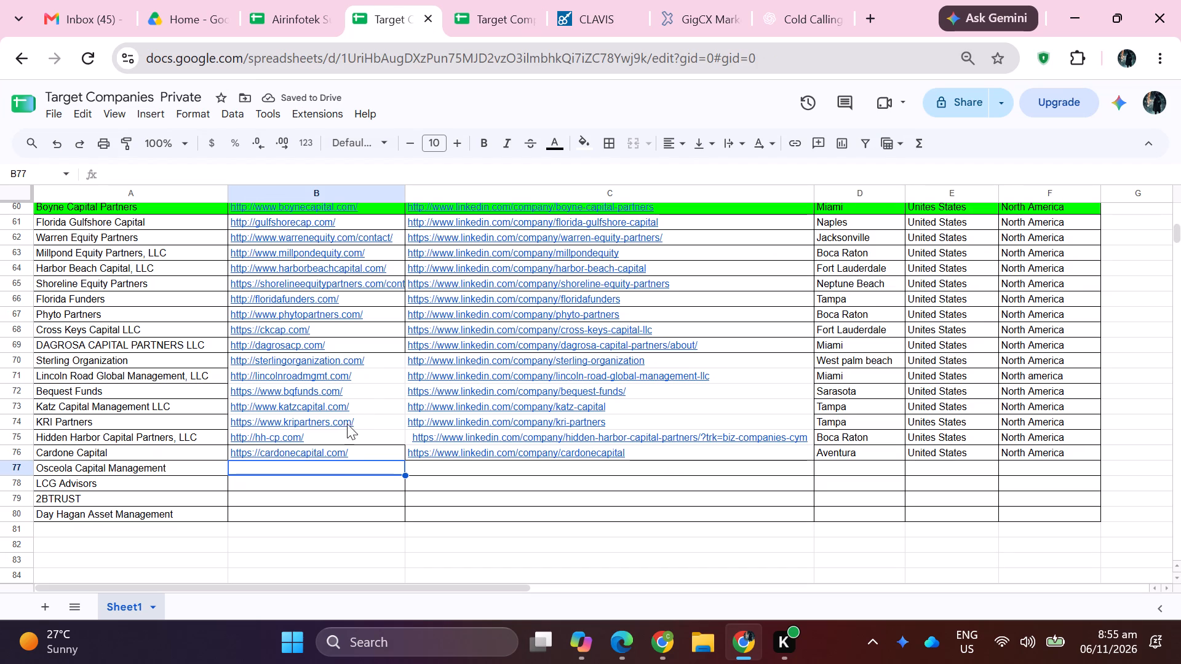
key("ctrl+v")
Copy Osceola Capital Management's LinkedIn link from the source list into C77.
left_click(469, 467)
left_click(491, 0)
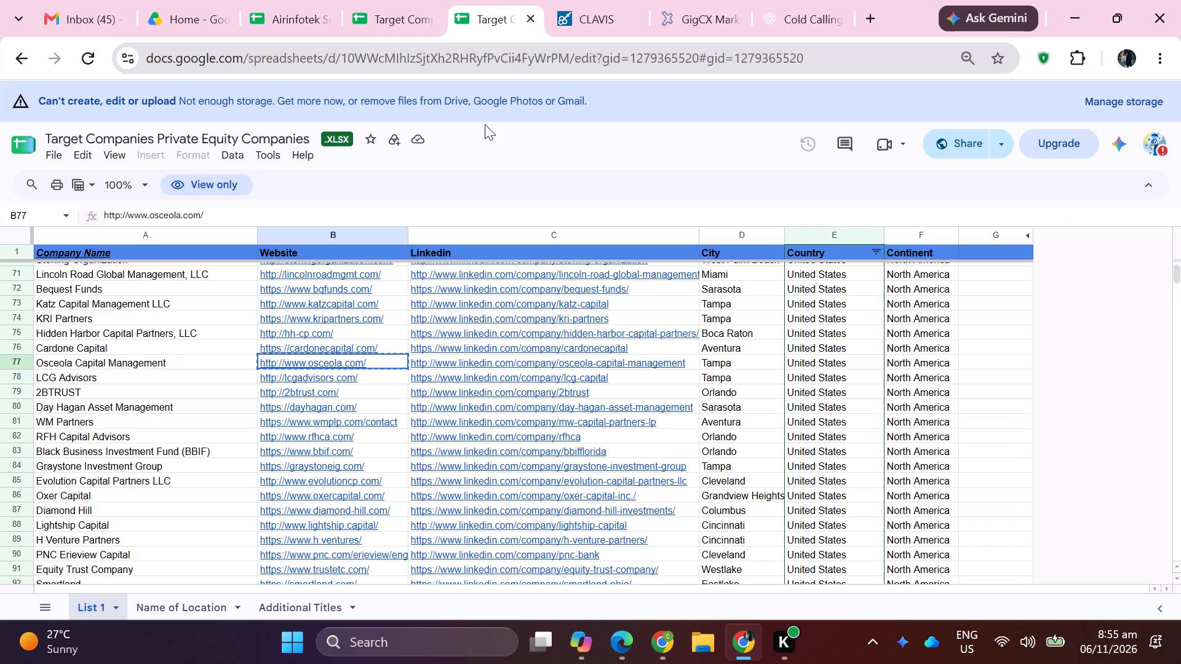
left_click(474, 364)
key("ctrl+c")
left_click(368, 0)
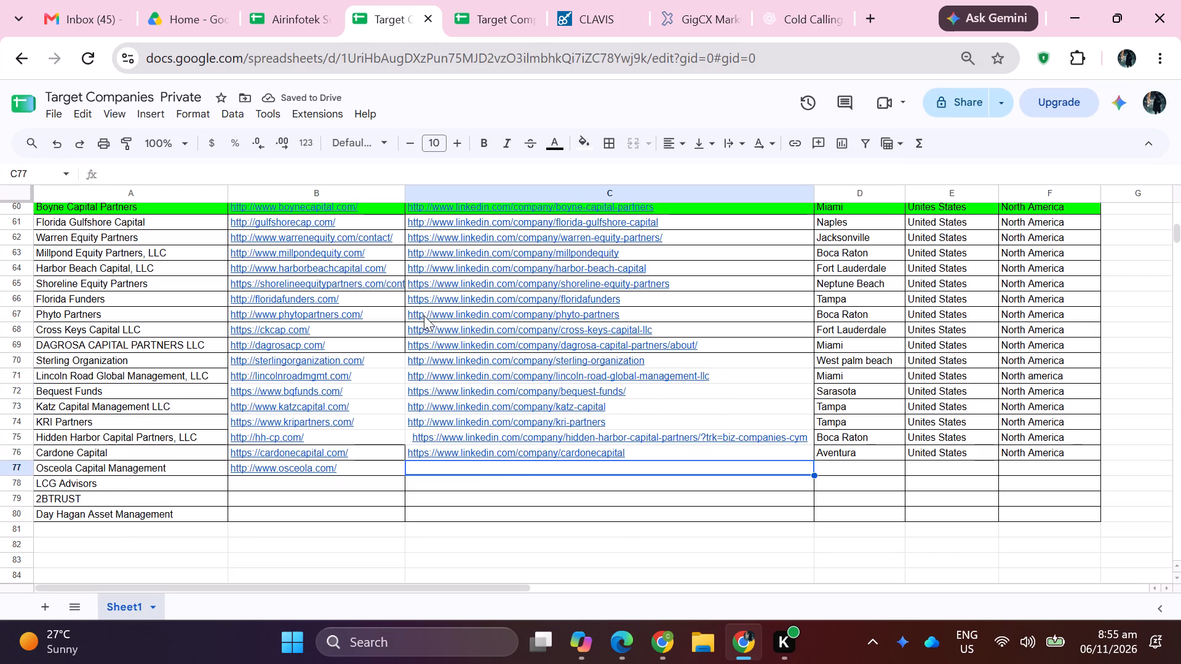
left_click(518, 469)
key("ctrl+v")
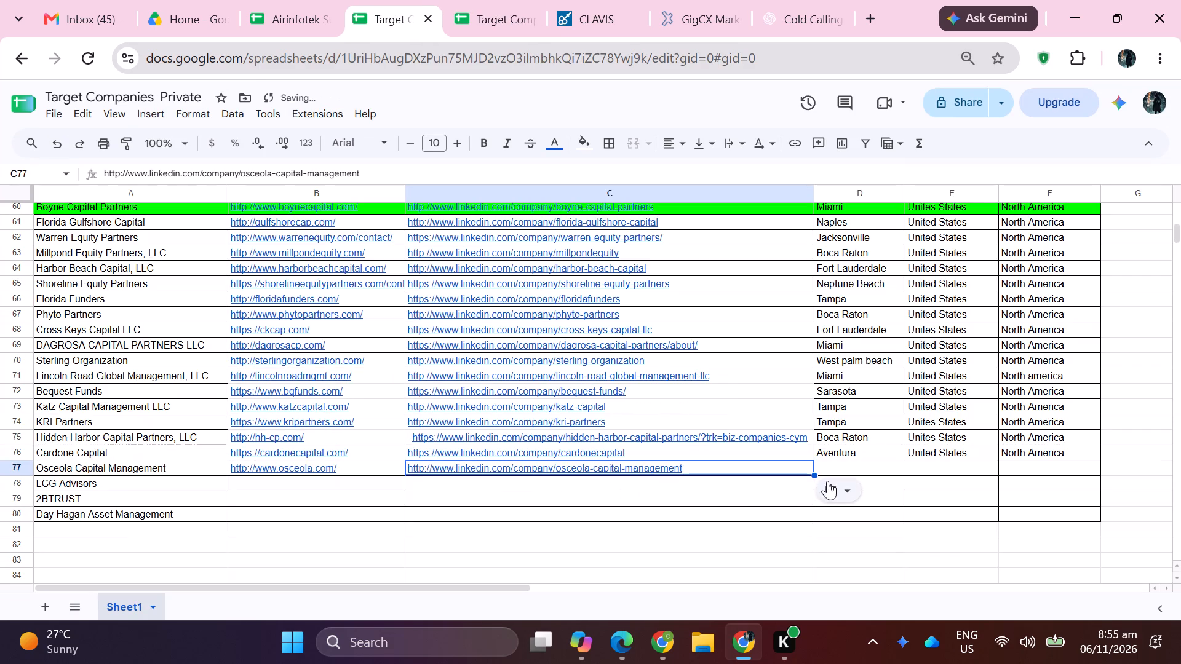
Fill in Osceola Capital Management's row 77 with city Tampa, country United States and continent North America, as in the source list.
left_click(483, 0)
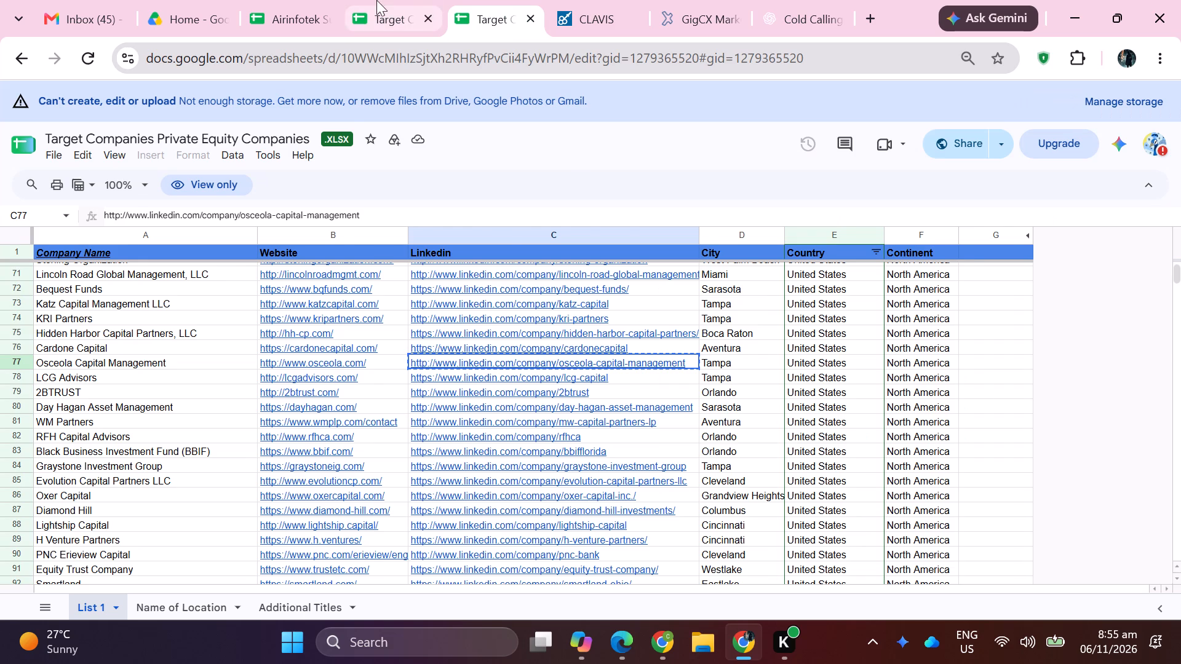
left_click(376, 0)
left_click(859, 465)
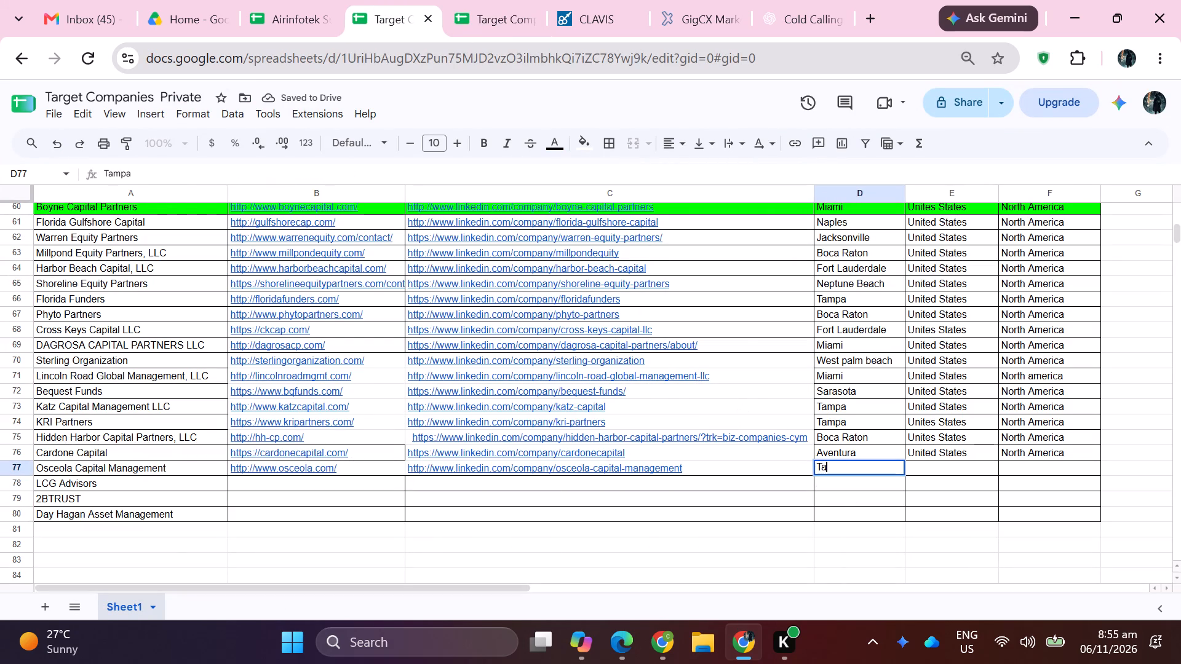
key("Tab")
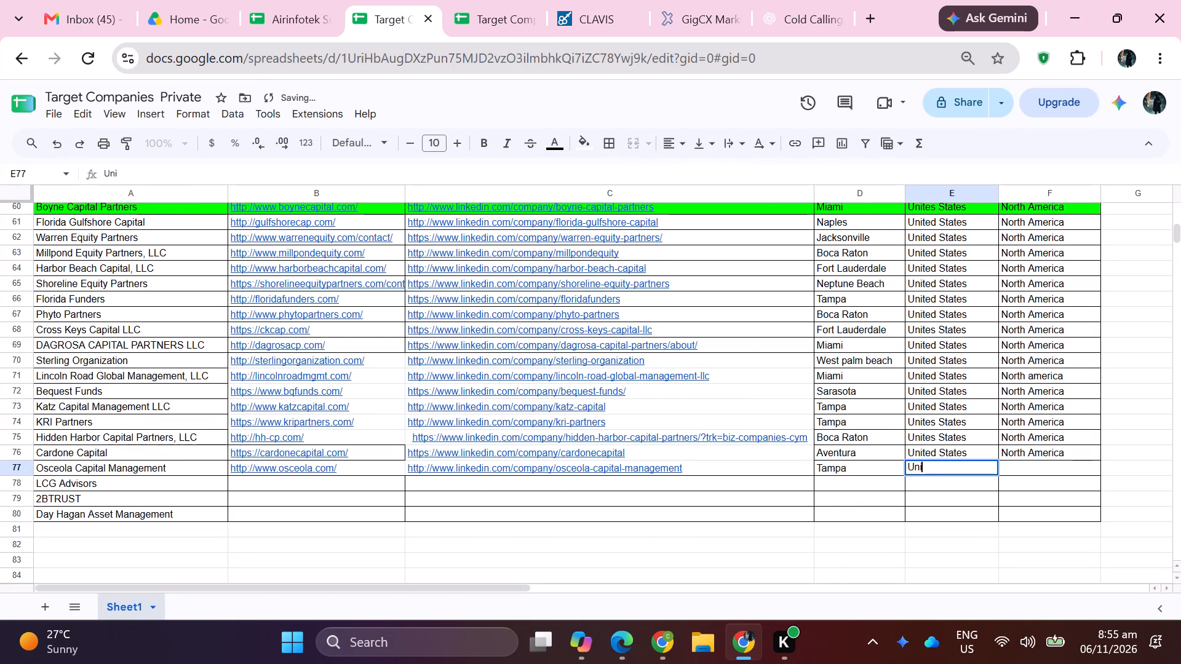
key("Tab")
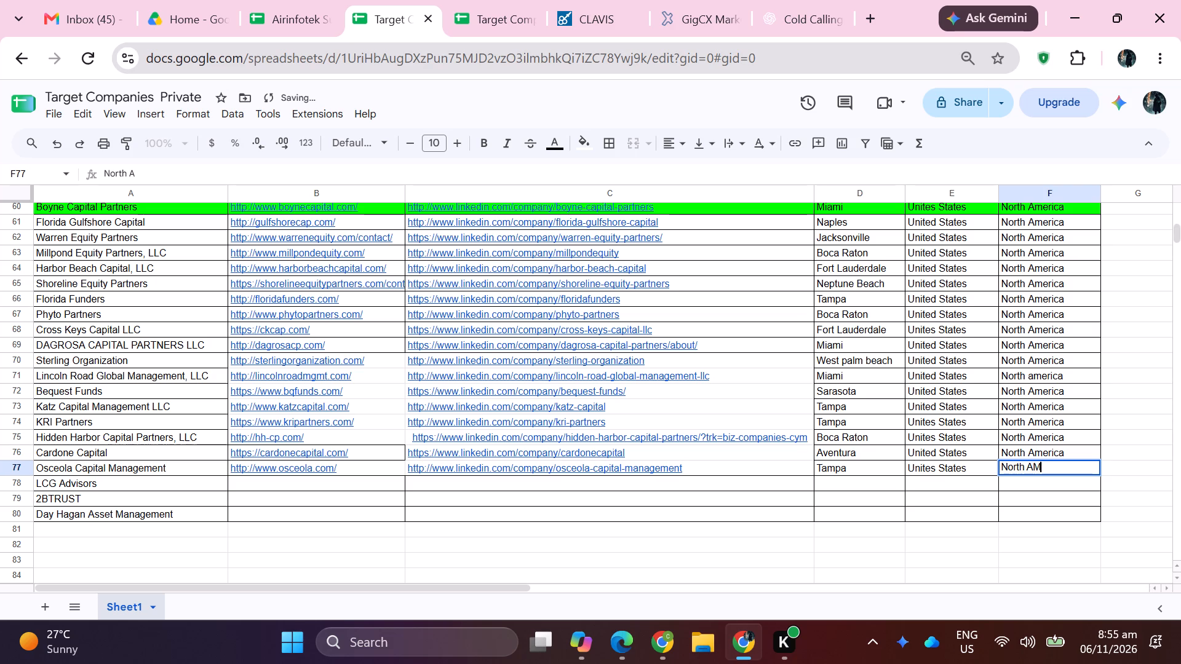
type("meriva")
key("BackSpace")
key("BackSpace")
type("va")
key("BackSpace")
key("BackSpace")
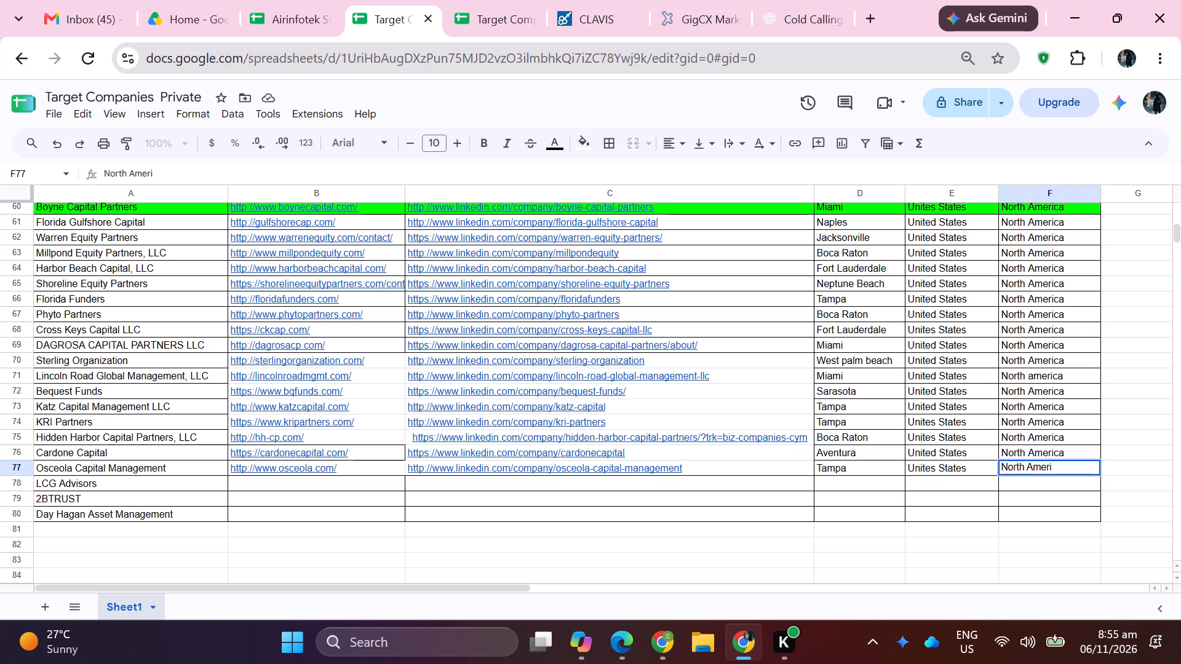
type("ca")
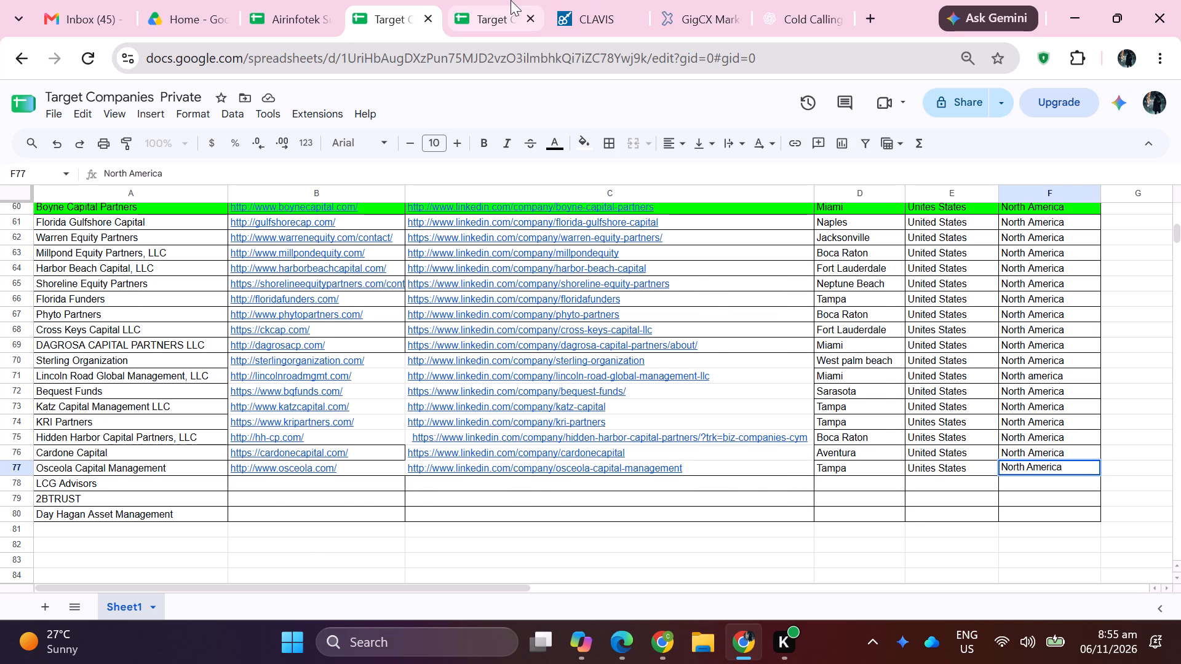
left_click(511, 0)
left_click(321, 381)
key("ctrl+c")
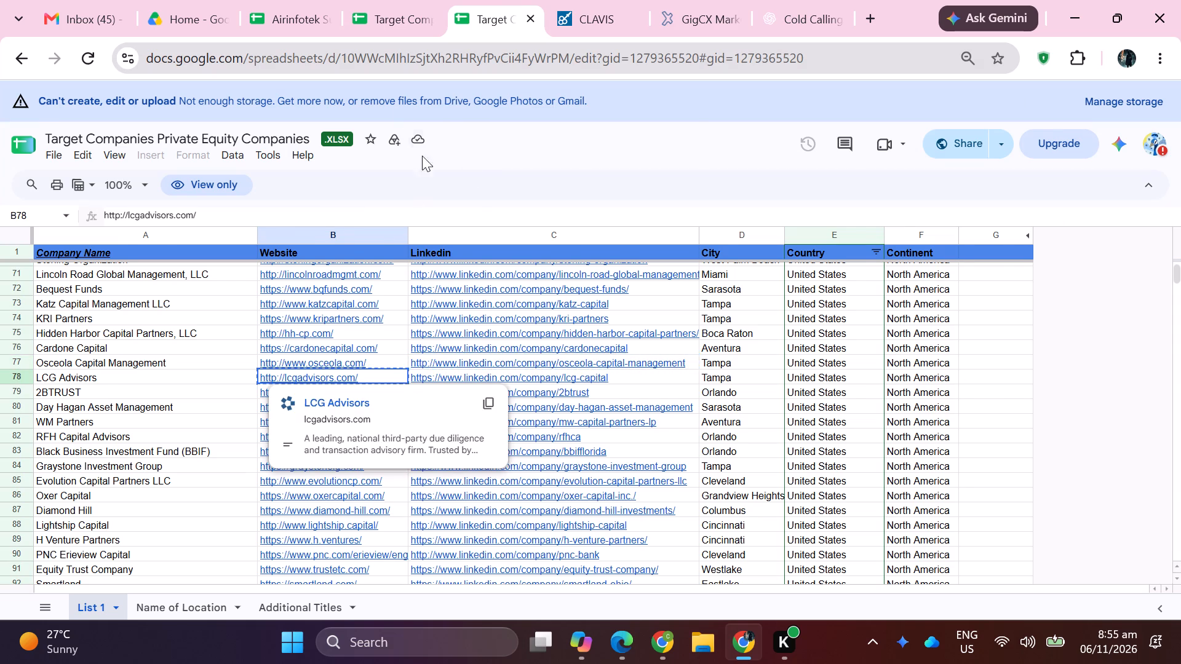
left_click(389, 16)
left_click(317, 483)
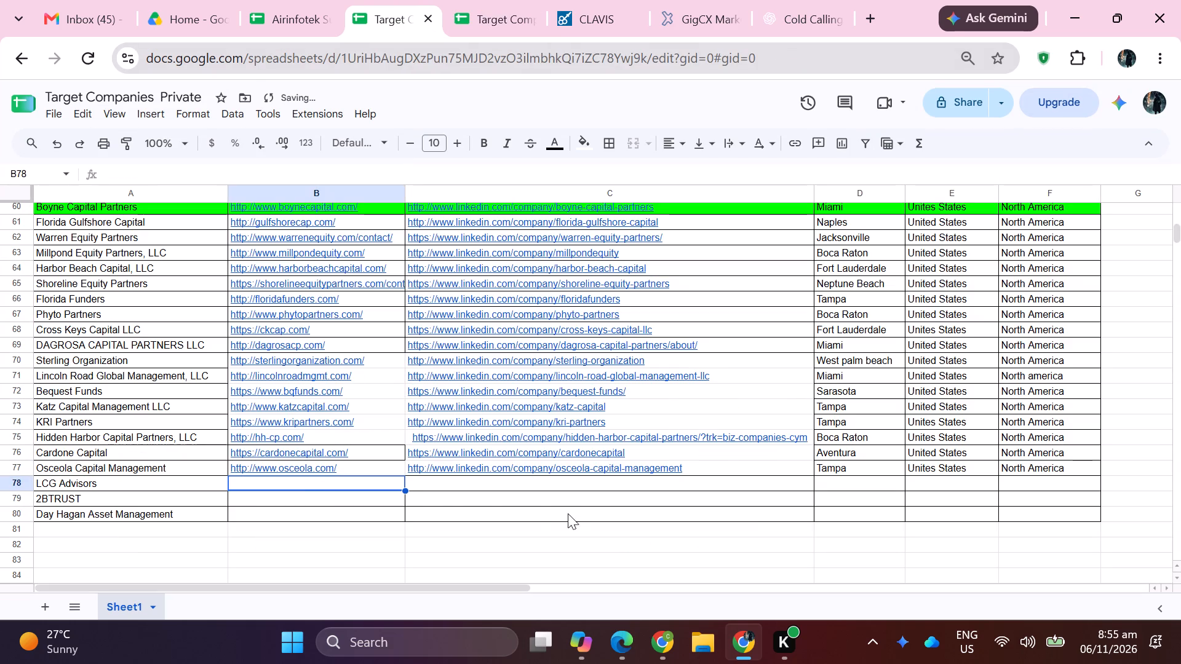
key("ctrl+v")
left_click(487, 0)
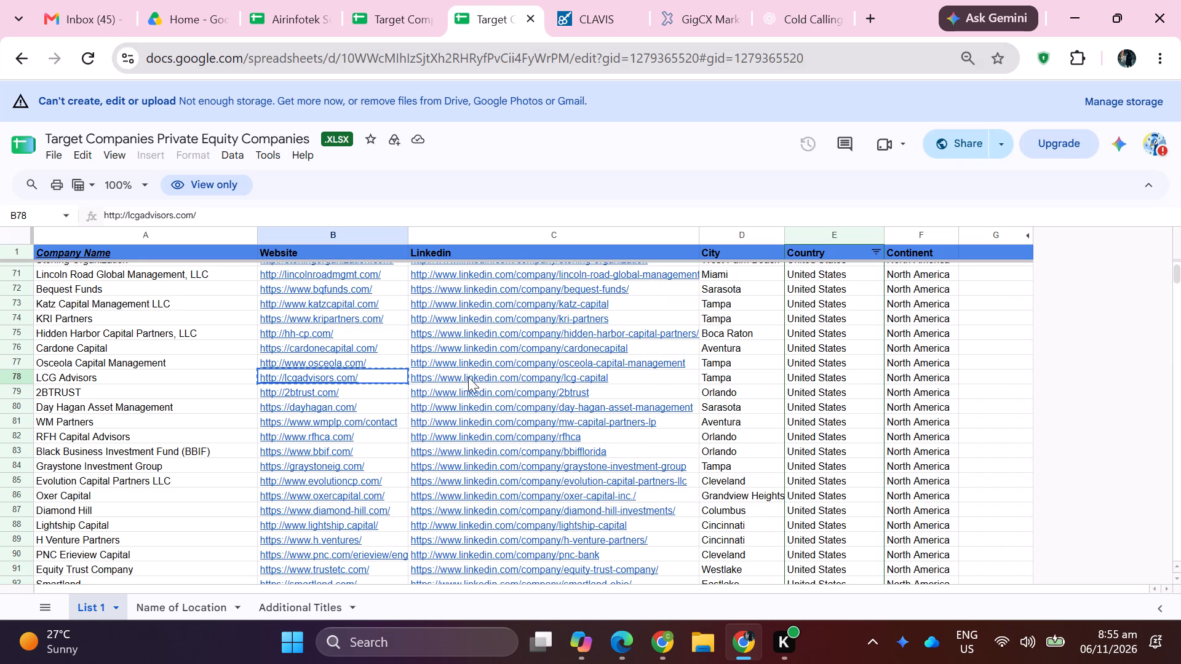
left_click(474, 381)
key("ctrl+c")
left_click(399, 0)
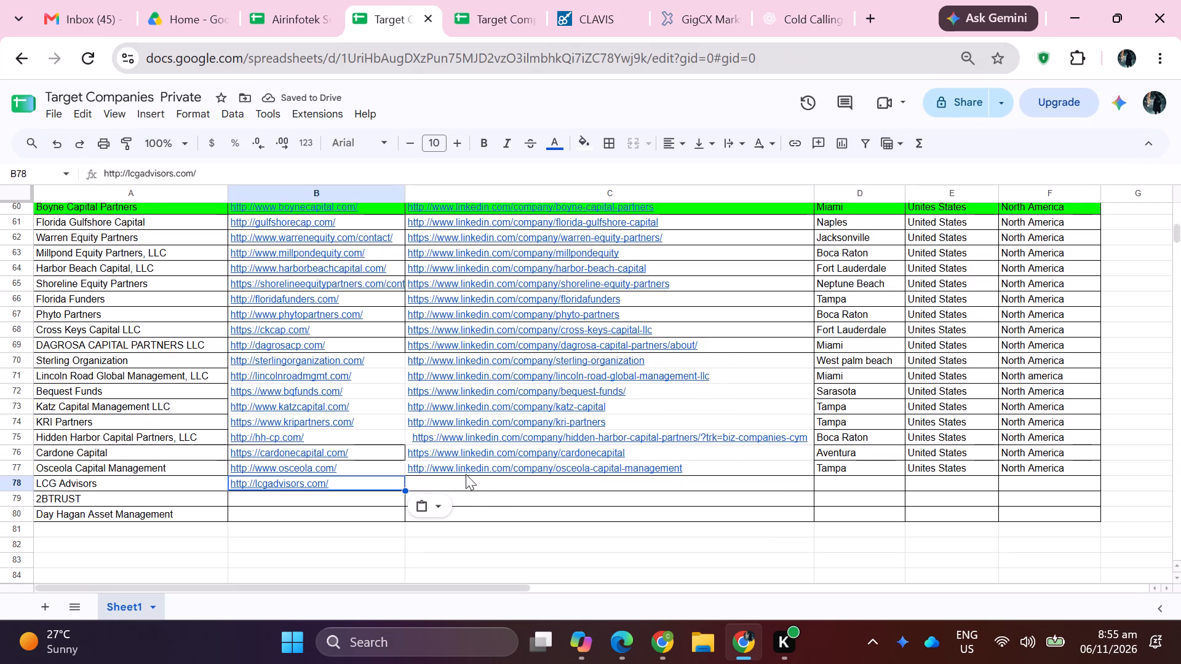
left_click(498, 492)
key("ctrl+v")
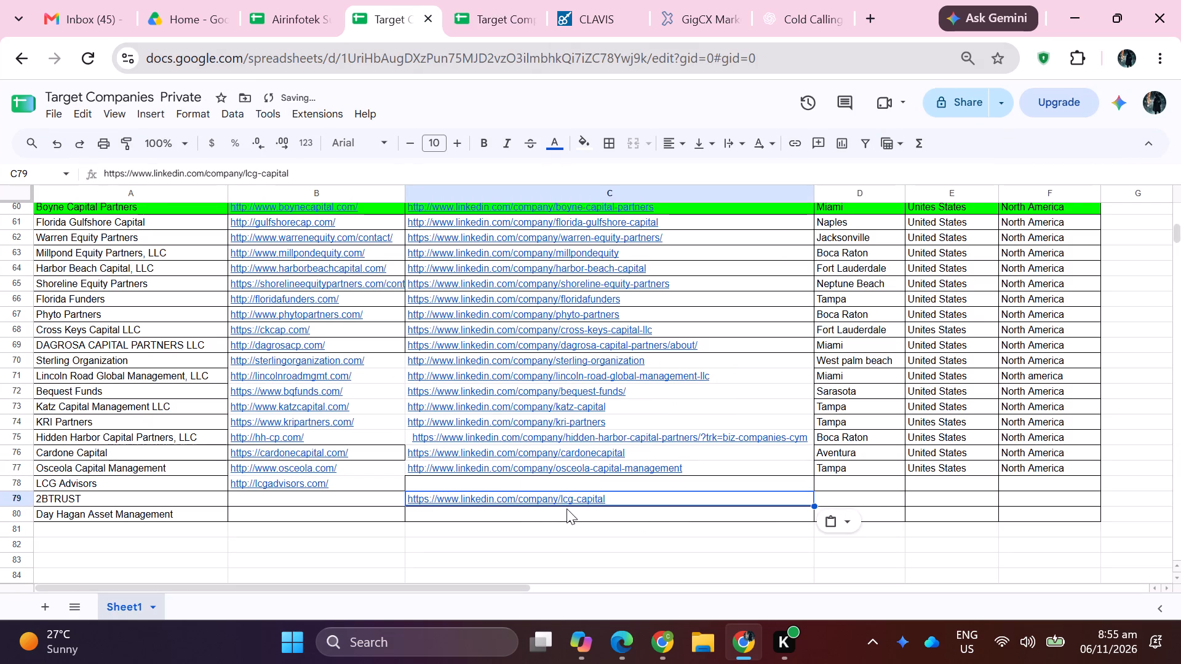
key("BackSpace")
left_click(527, 489)
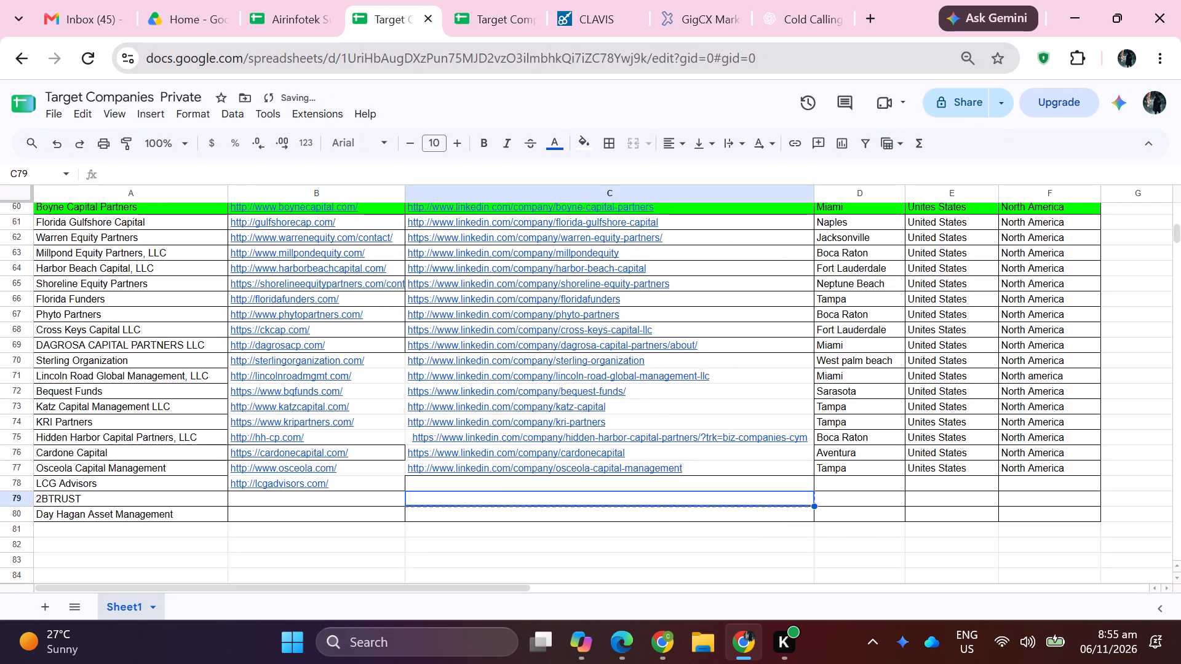
left_click(332, 515)
left_click(478, 481)
key("ctrl+v")
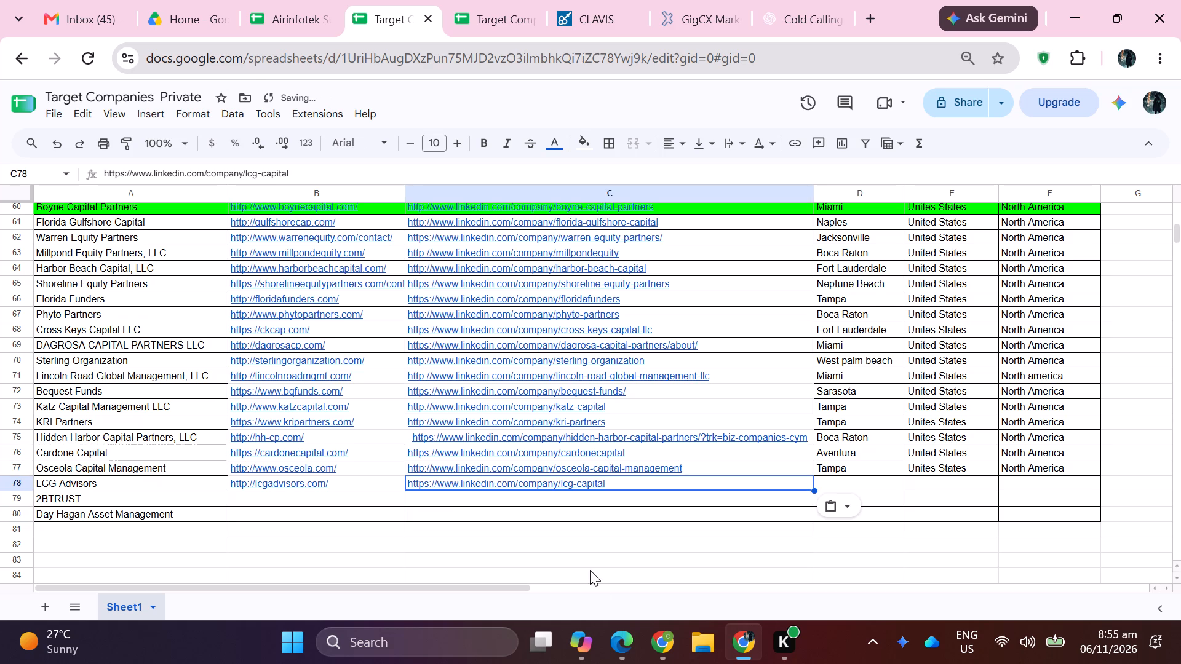
Fill in LCG Advisors' row 78 with city Tampa, country United States and continent North America, as in the source list.
left_click(498, 1)
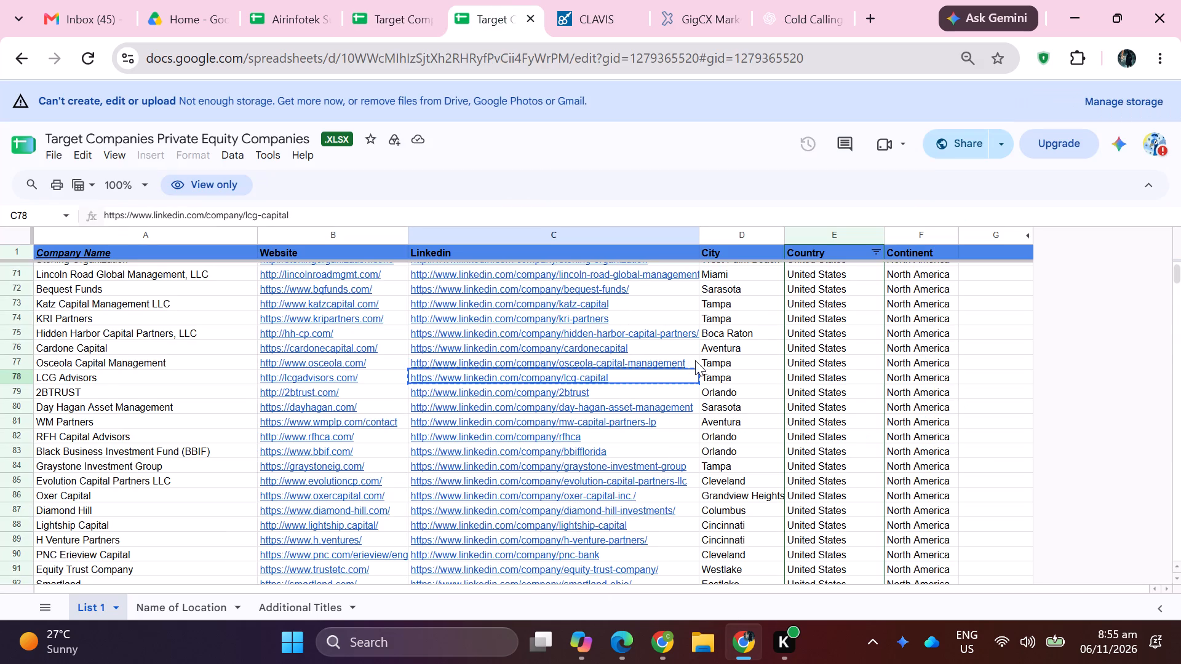
left_click(384, 0)
left_click(859, 491)
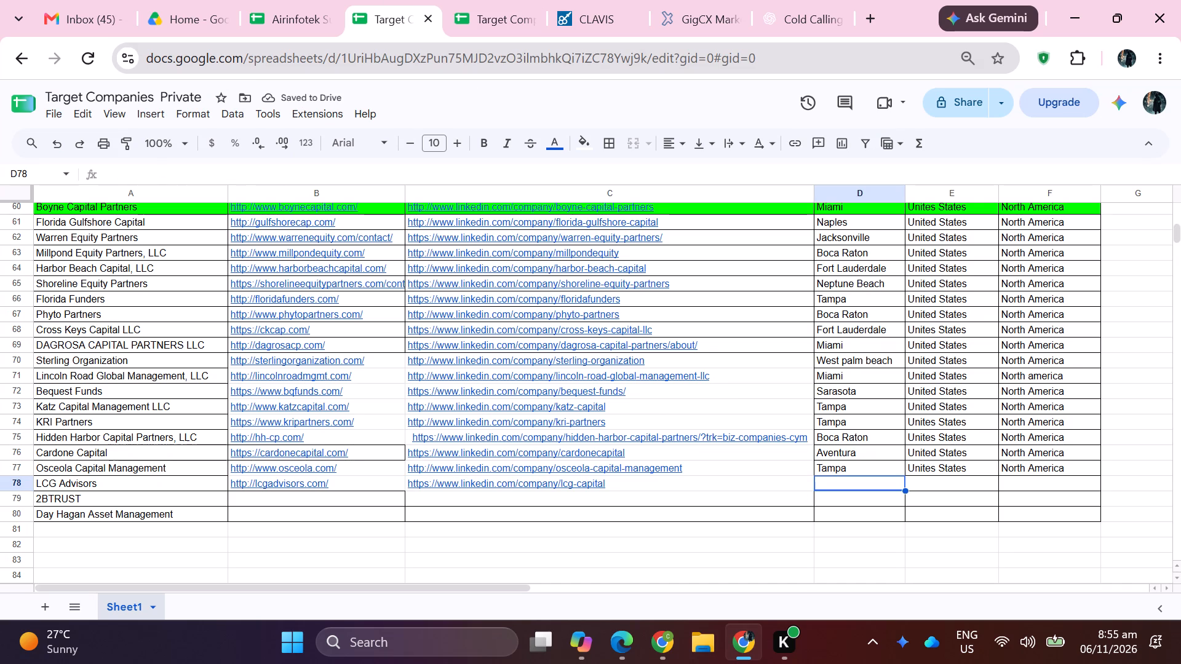
key("t")
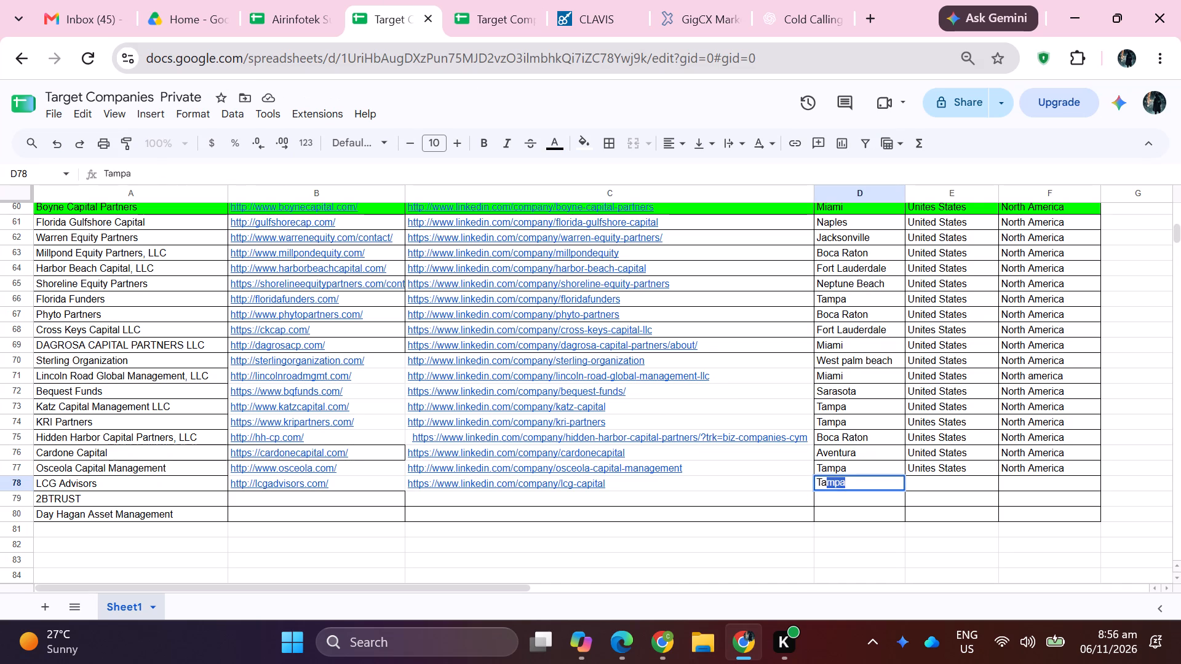
type("aa")
key("BackSpace")
key("Tab")
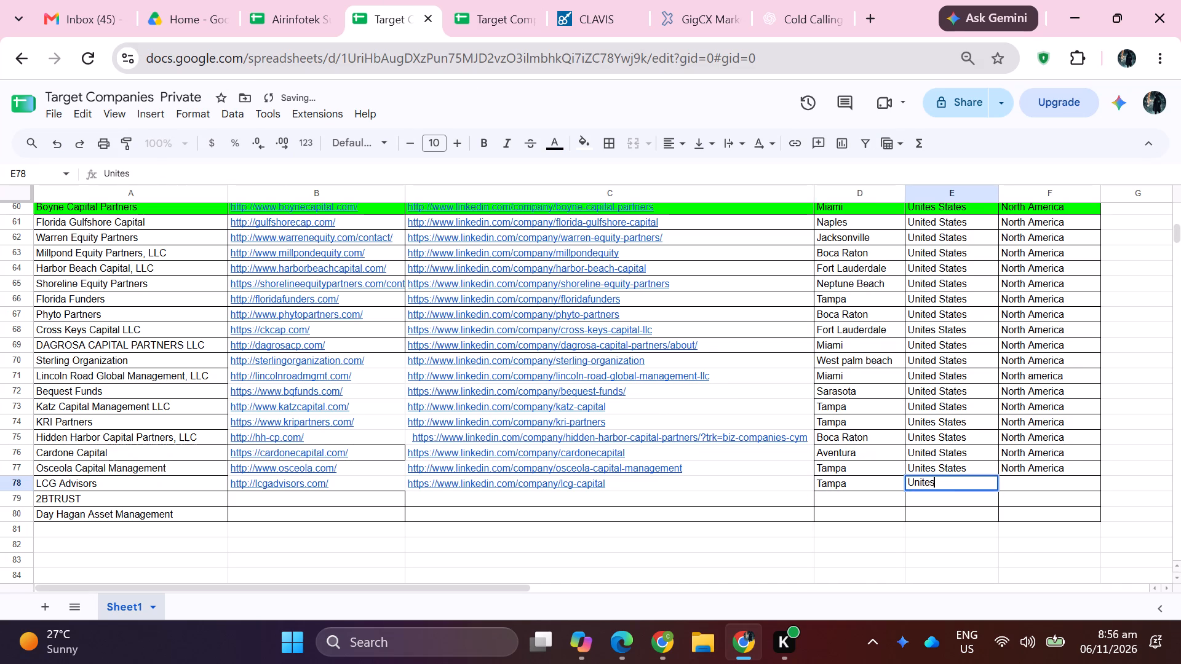
key("BackSpace")
key("Tab")
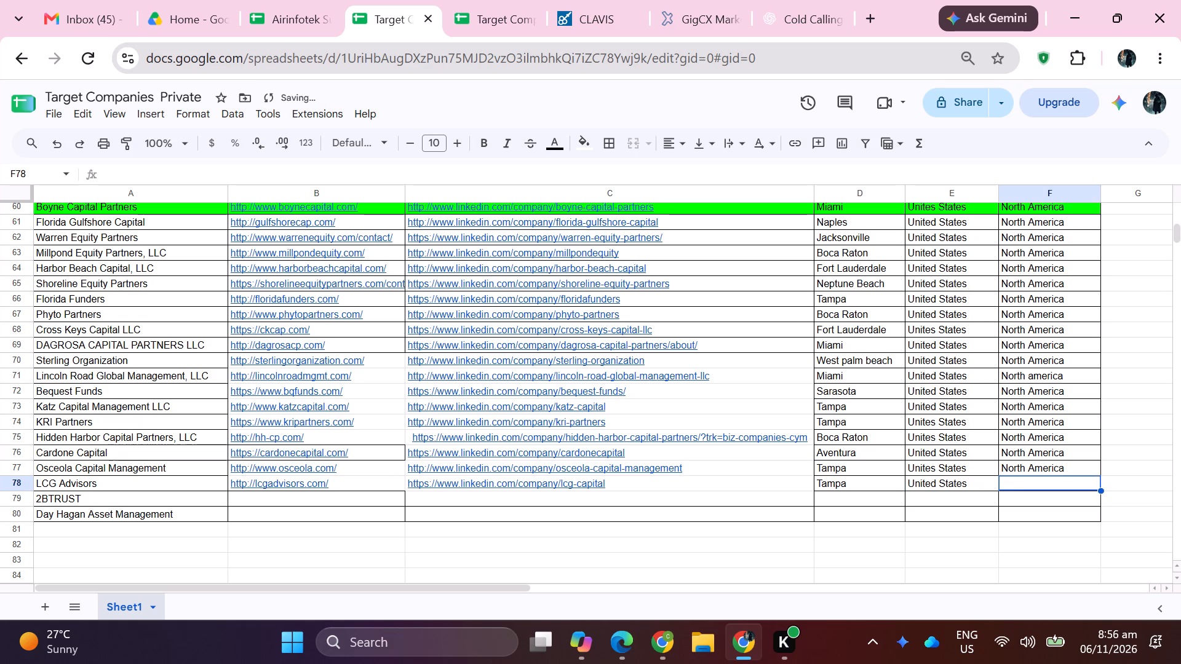
type("rt")
key("BackSpace")
key("BackSpace")
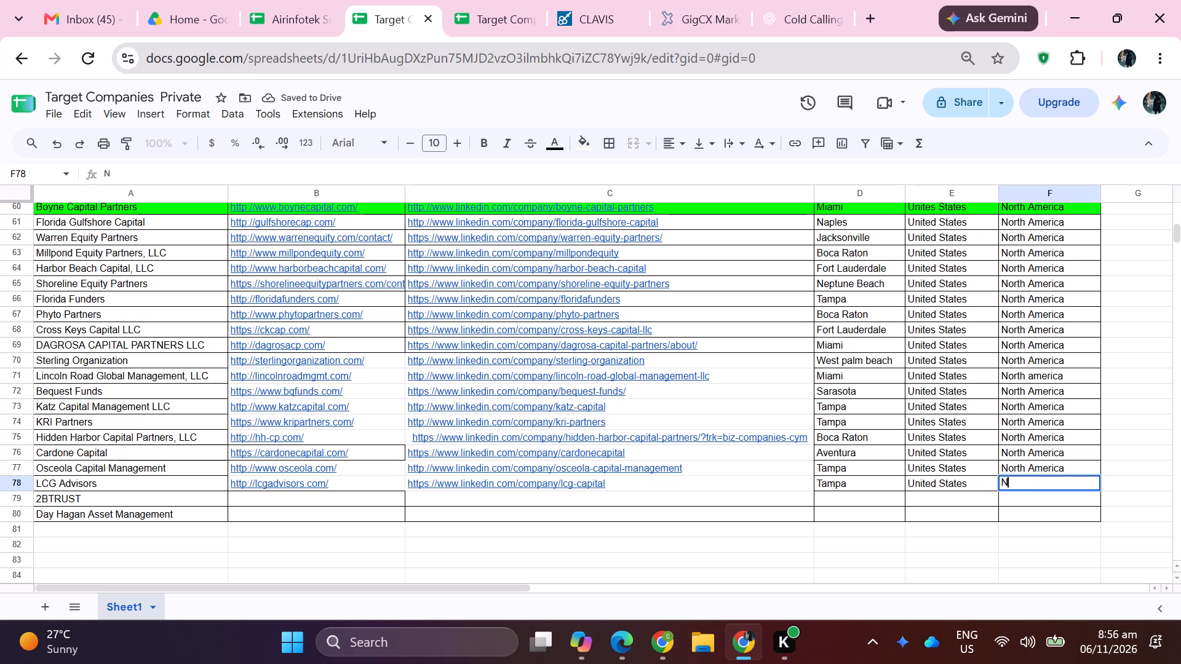
type("ORTH")
key("BackSpace")
key("BackSpace")
key("BackSpace")
key("BackSpace")
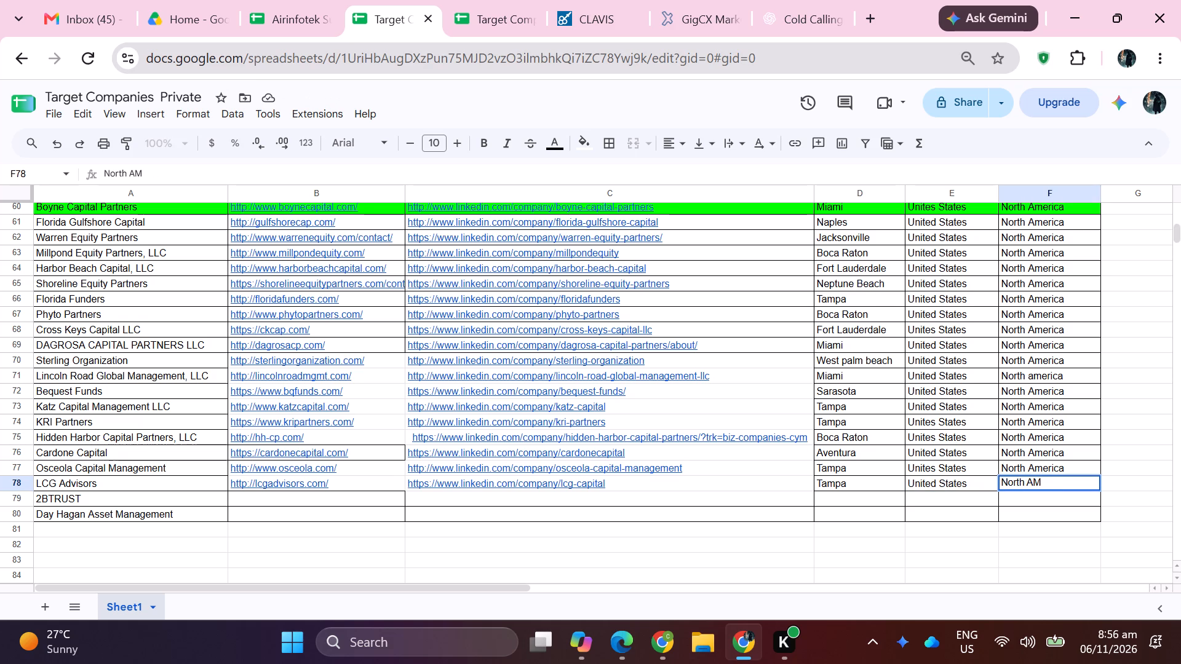
key("BackSpace")
key("BackSpace")
key("BackSpace")
key("BackSpace")
key("BackSpace")
key("Tab")
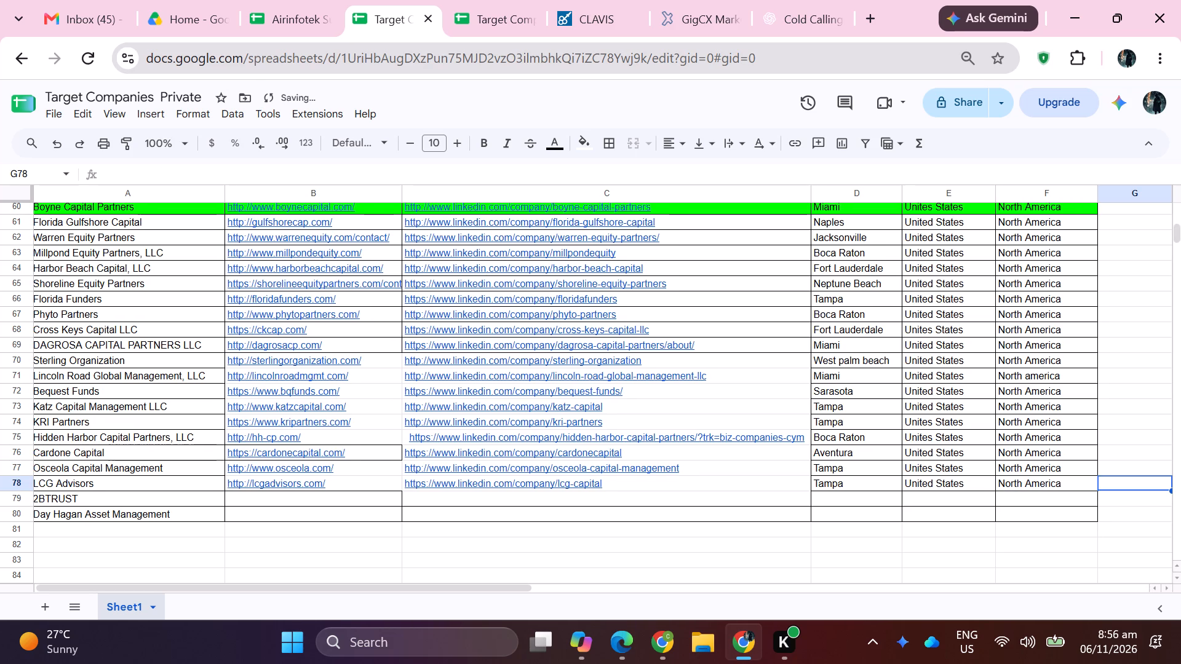
left_click(260, 494)
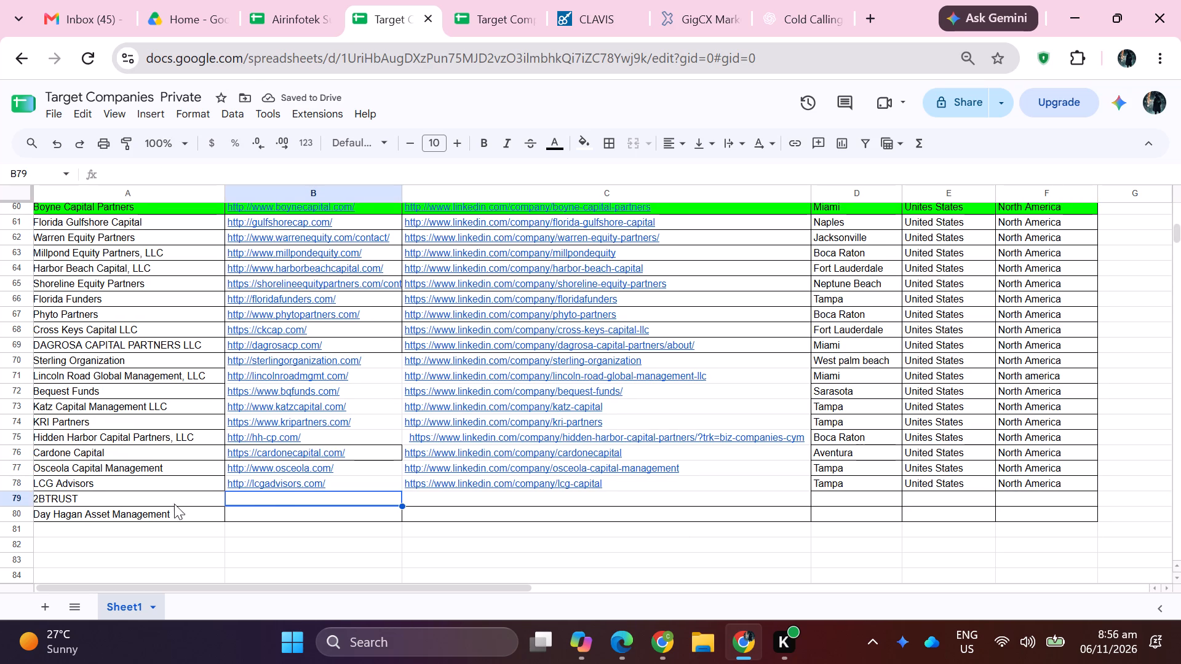
left_click(483, 0)
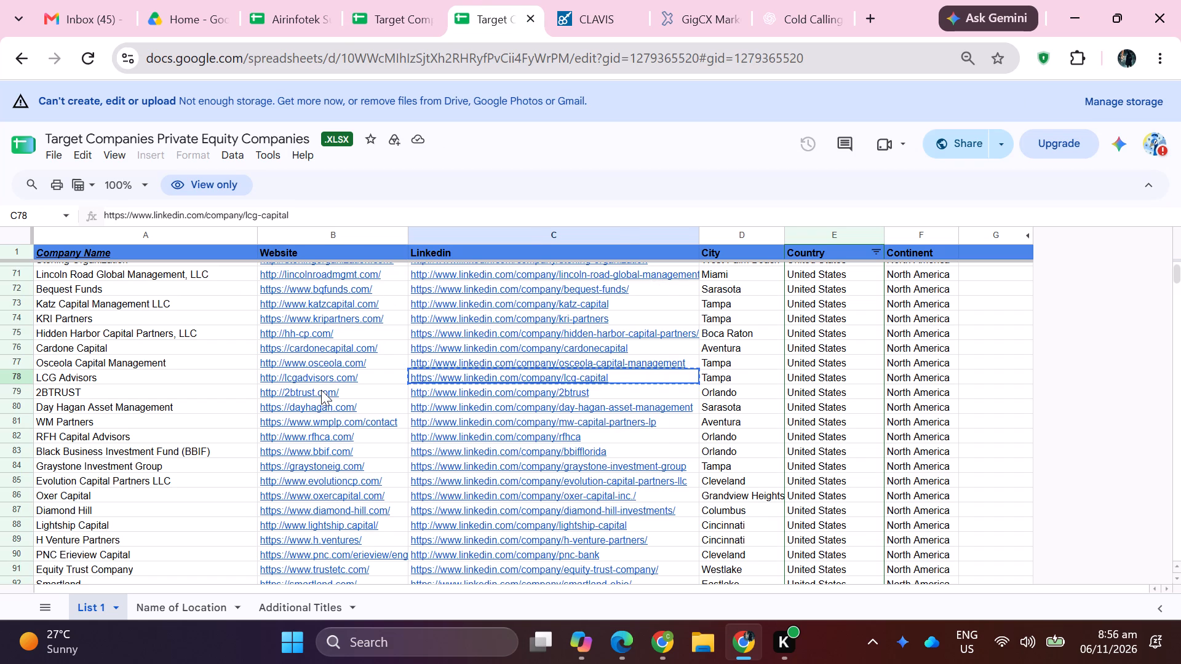
left_click(321, 390)
key("ctrl+c")
left_click(400, 0)
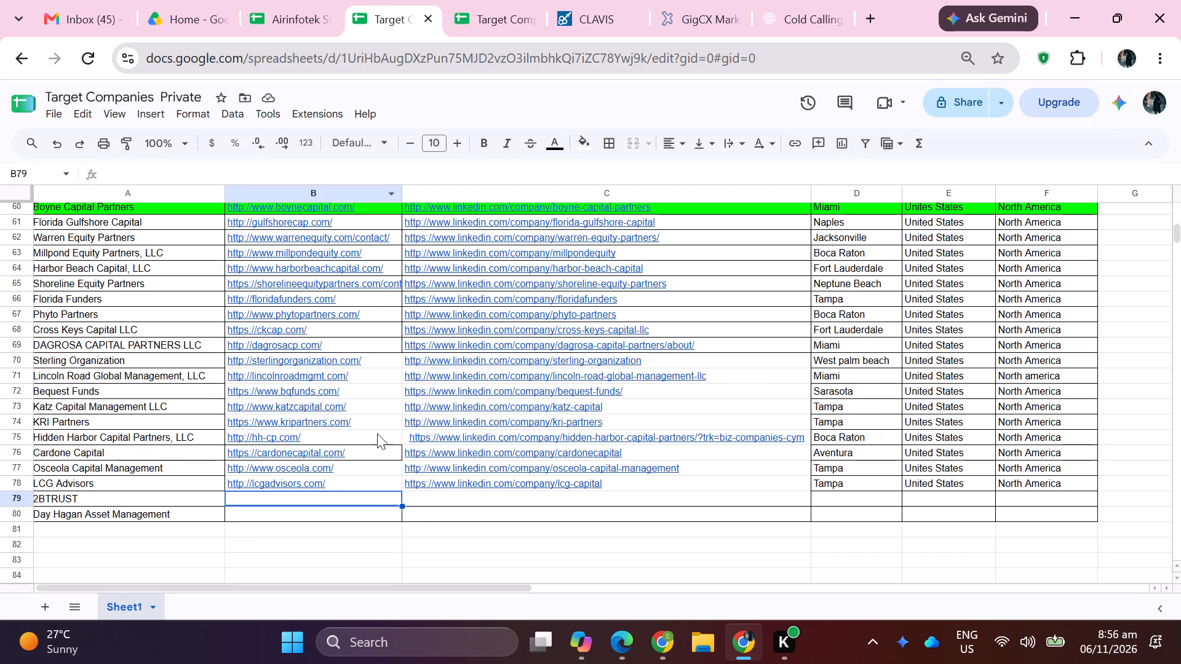
key("ctrl+v")
left_click(487, 0)
left_click(453, 387)
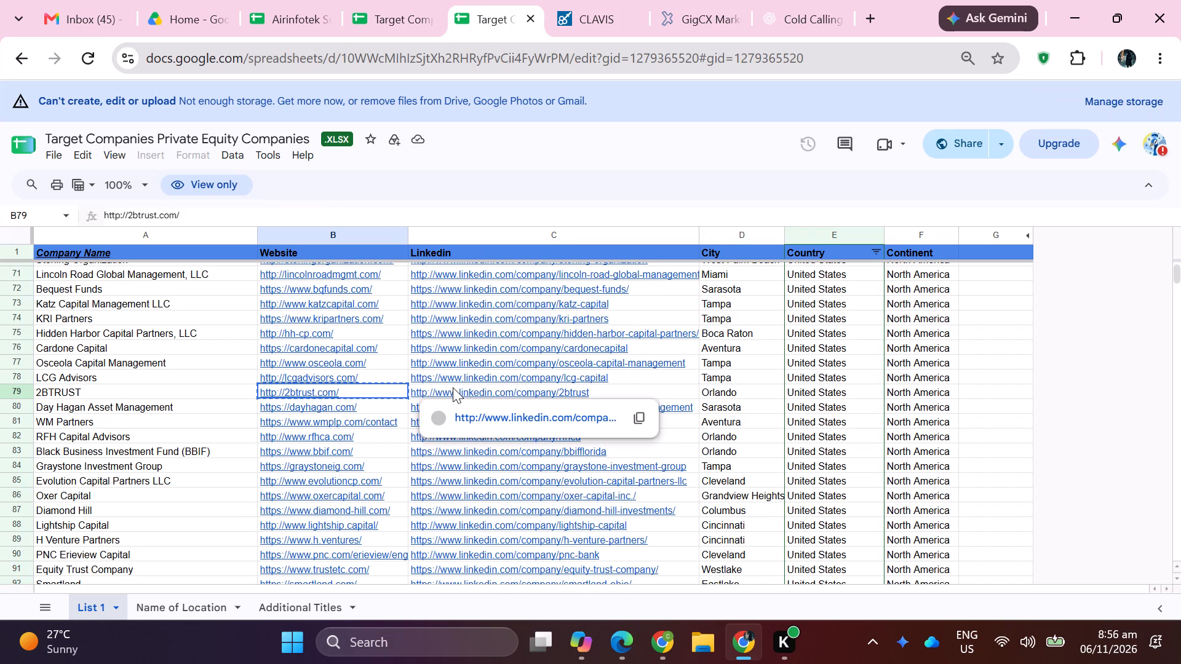
key("ctrl+c")
left_click(387, 0)
left_click(538, 502)
key("ctrl+v")
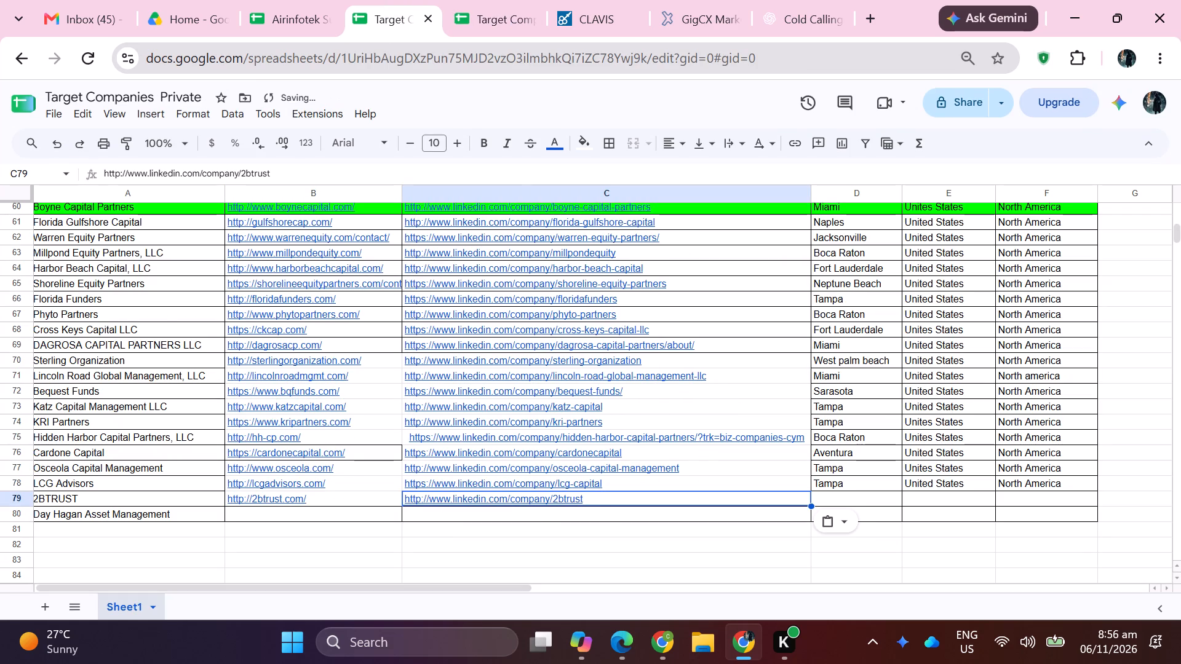
Fill in 2BTRUST's row 79 with city Orlando, country United States and continent North America, as in the source list.
left_click(487, 0)
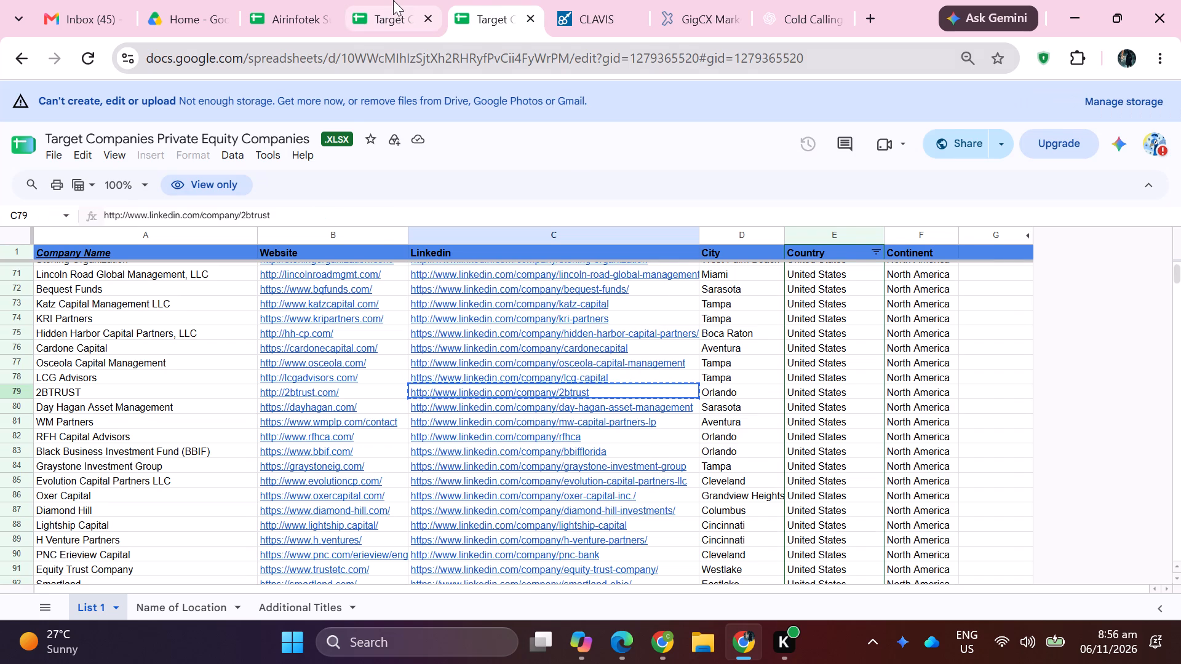
left_click(393, 0)
left_click(860, 497)
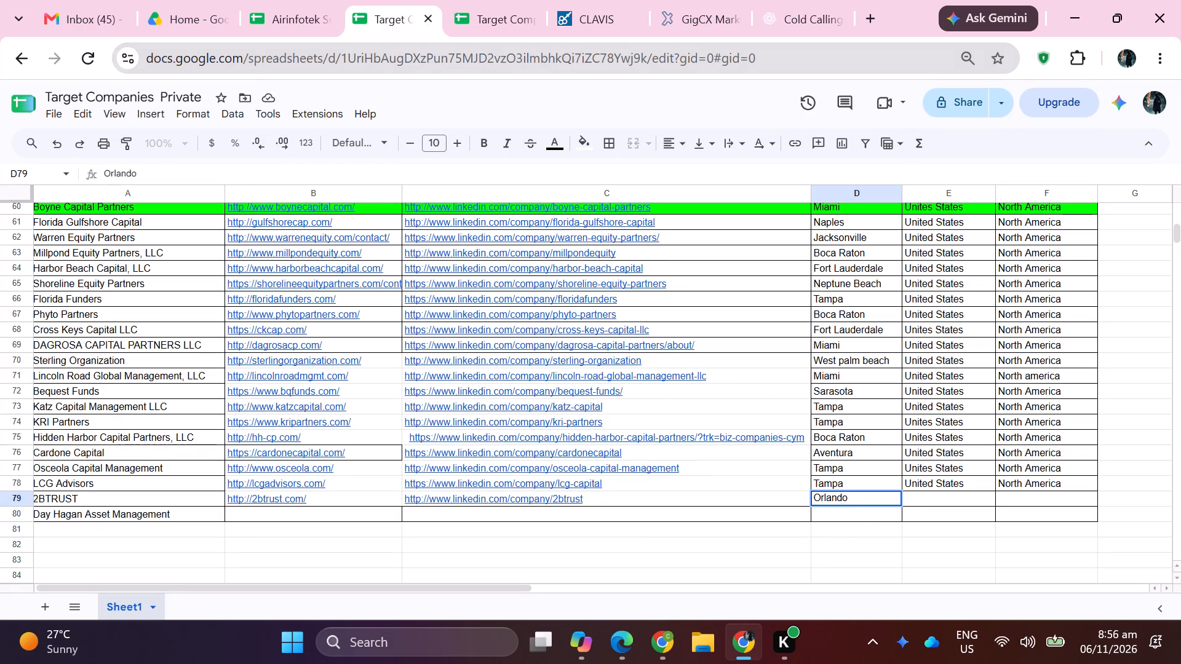
key("Tab")
key("BackSpace")
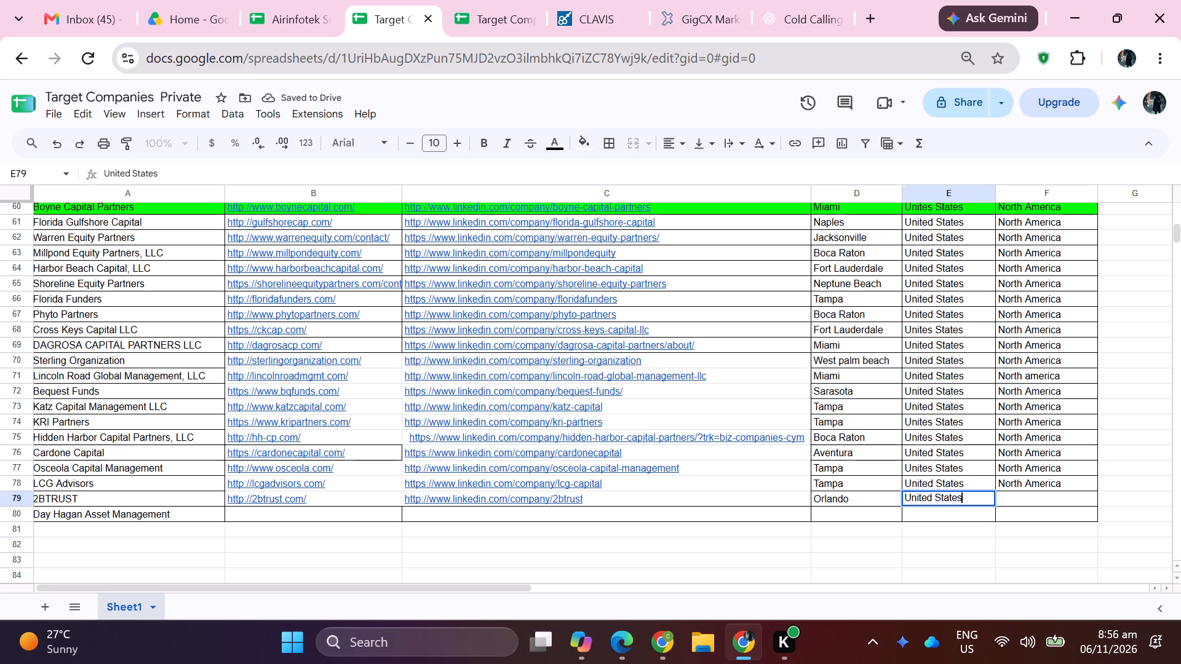
key("Tab")
key("BackSpace")
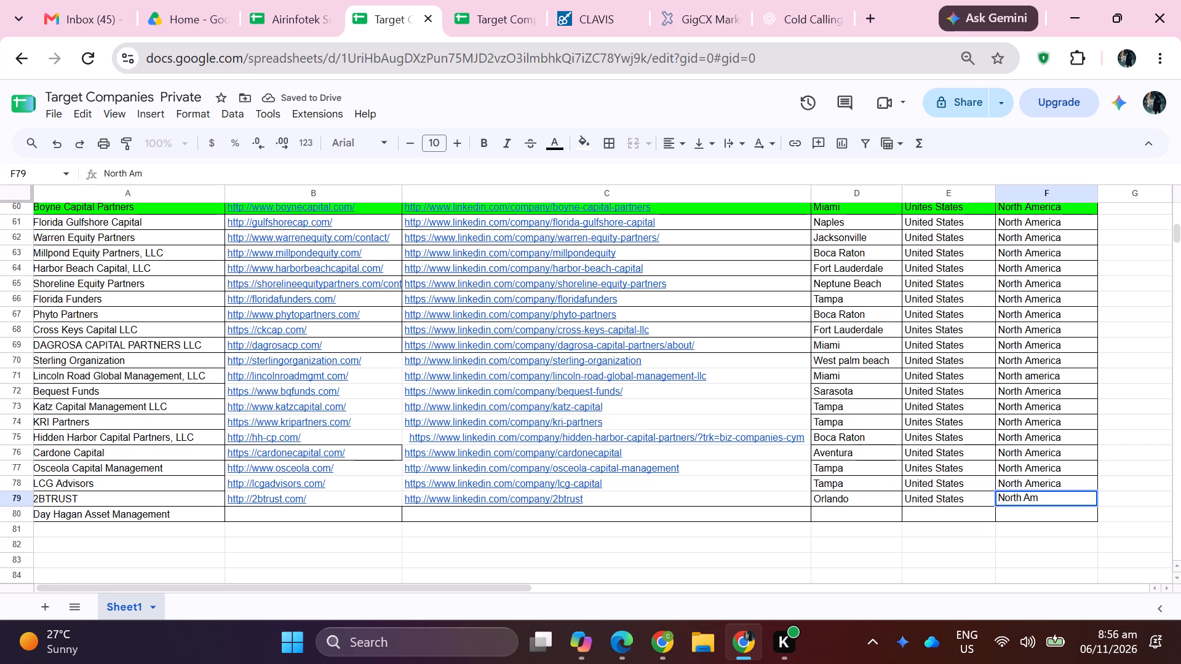
key("BackSpace")
key("BackSpace")
key("BackSpace")
type("er")
type("ica")
key("Tab")
left_click(316, 518)
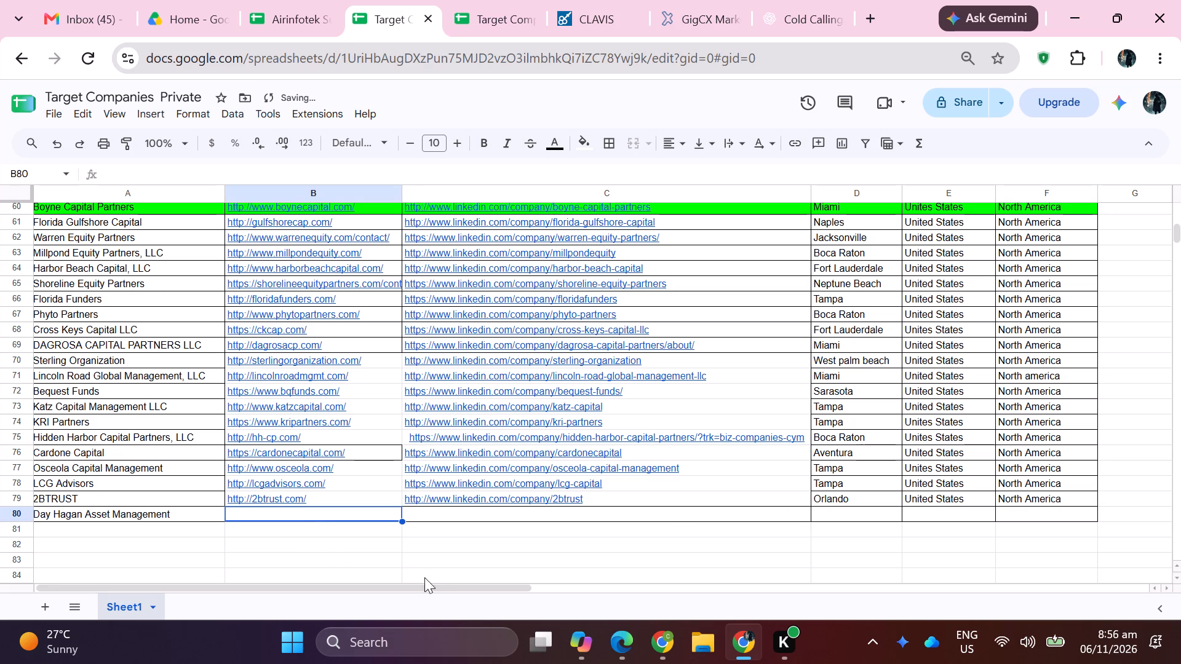
left_click(482, 0)
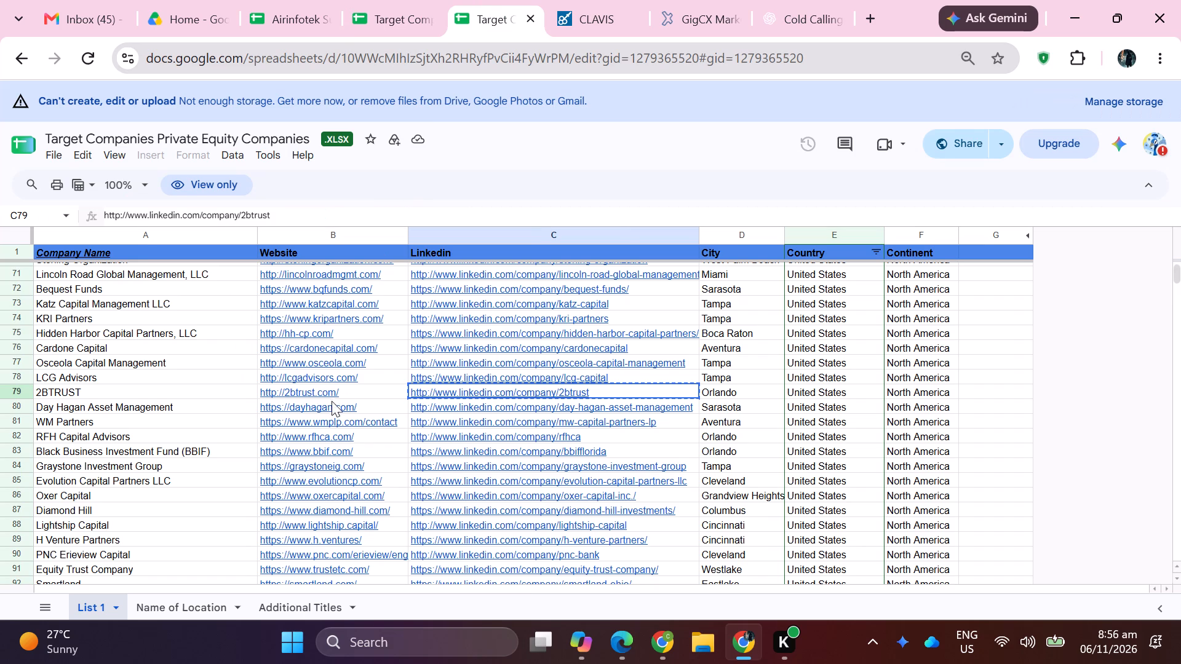
left_click(332, 401)
key("ctrl+c")
scroll(638, 380, "down", 2)
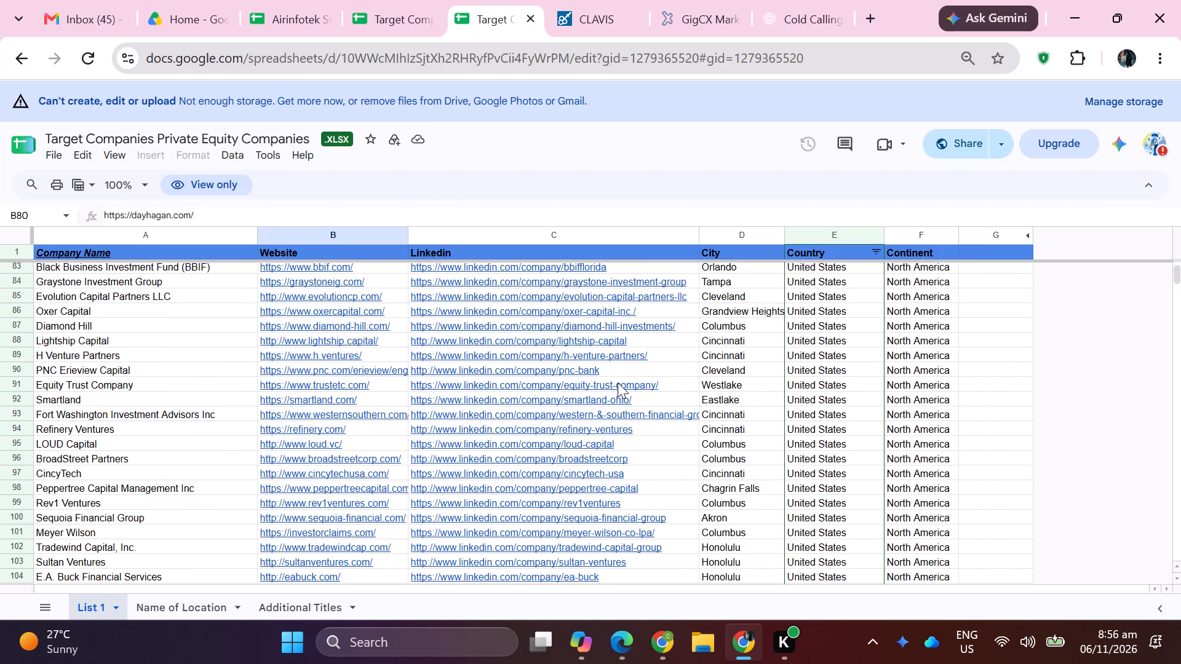
scroll(618, 382, "up", 1)
left_click(400, 20)
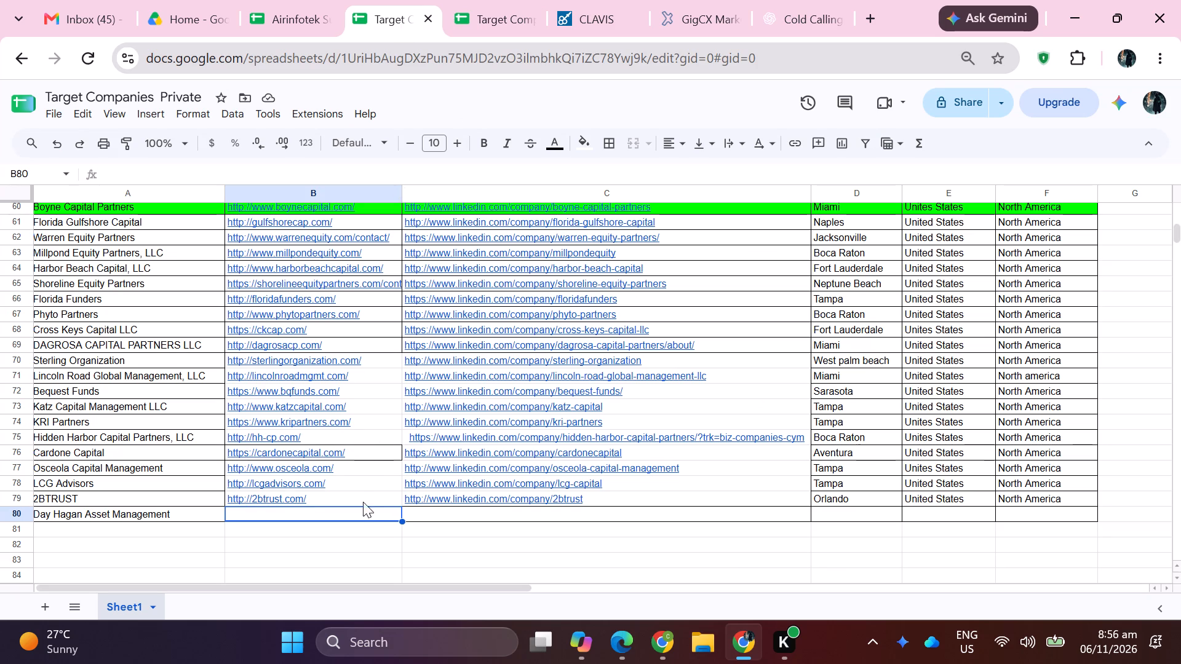
key("ctrl+v")
left_click(499, 515)
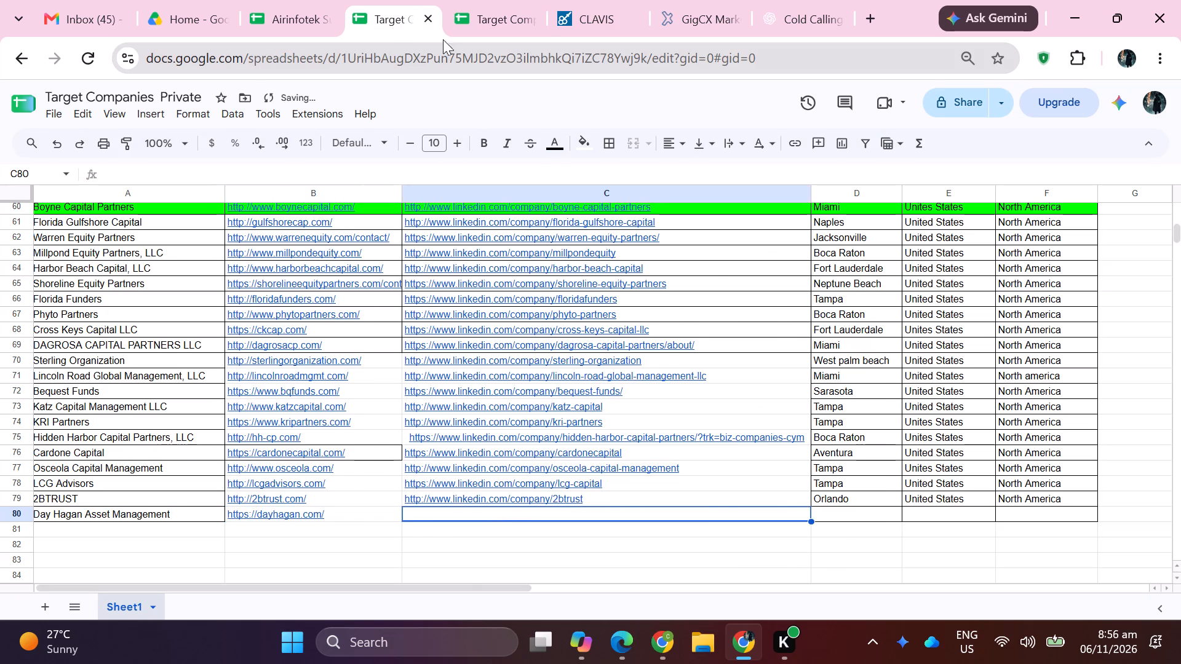
left_click(469, 0)
left_click(491, 315)
key("ctrl+c")
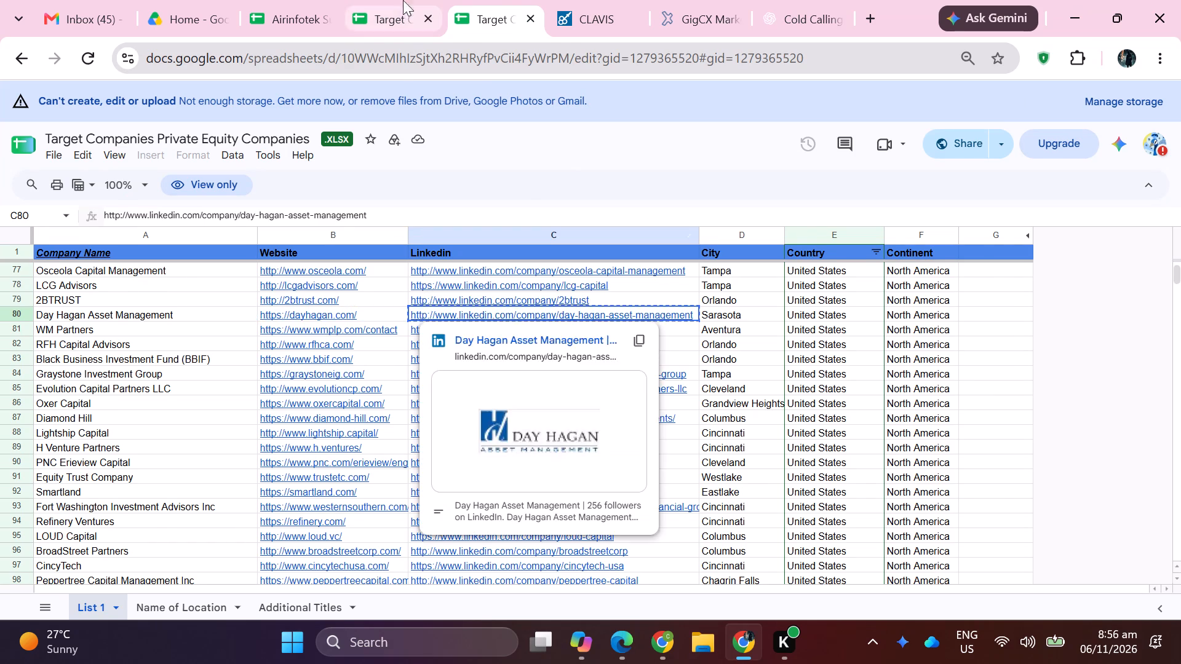
left_click(396, 0)
key("ctrl+v")
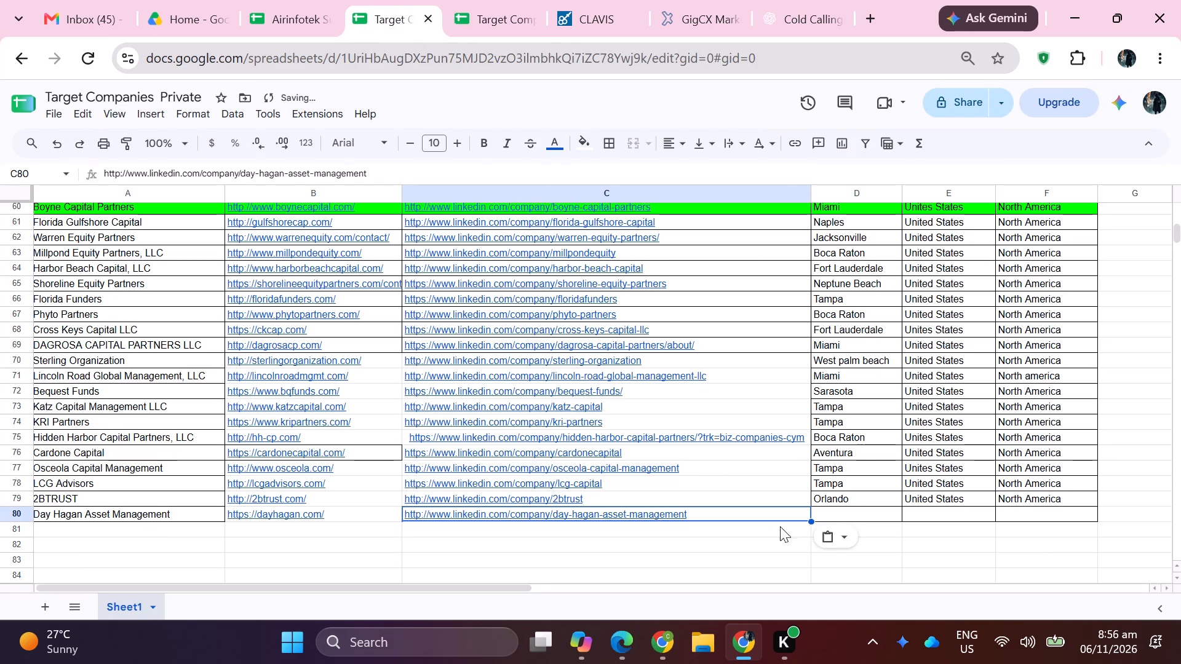
Fill in Day Hagan Asset Management's row 80 with city Sarasota, country United States and continent North America, as in the source list.
left_click(841, 514)
left_click(462, 0)
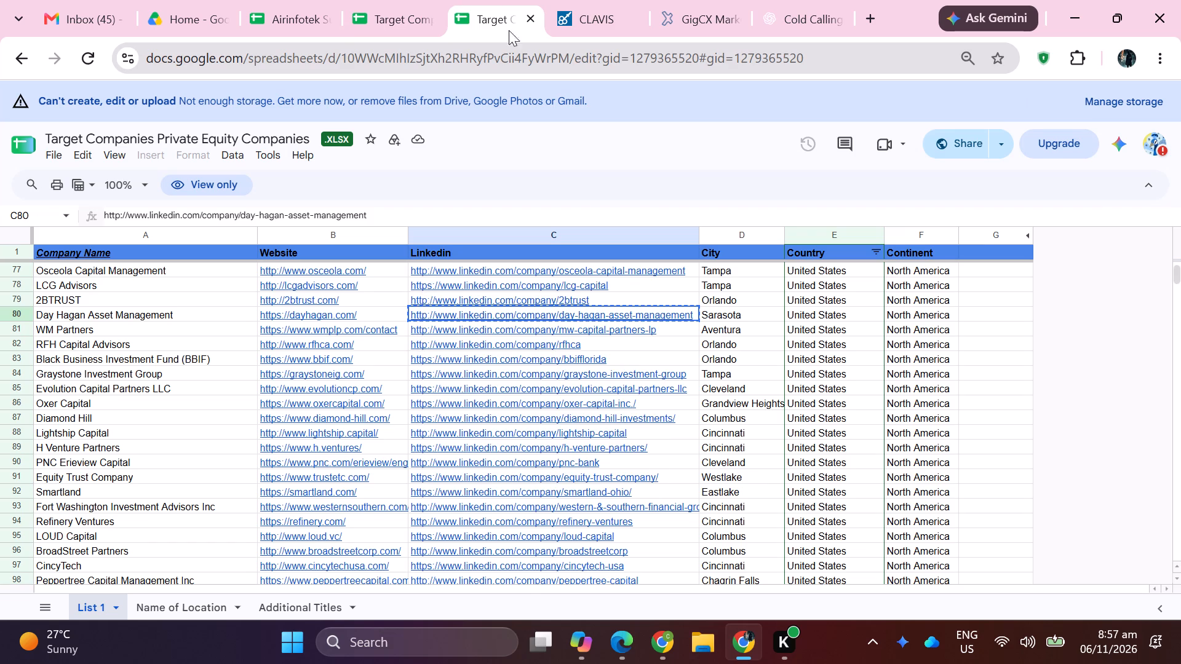
left_click(368, 0)
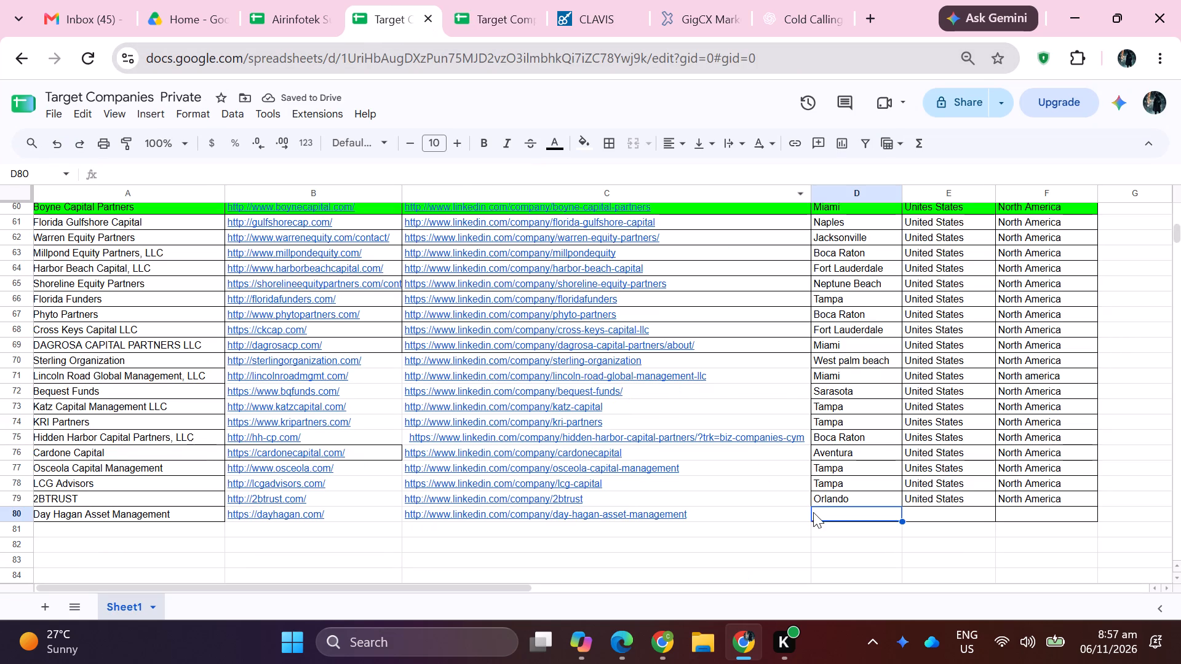
left_click(832, 510)
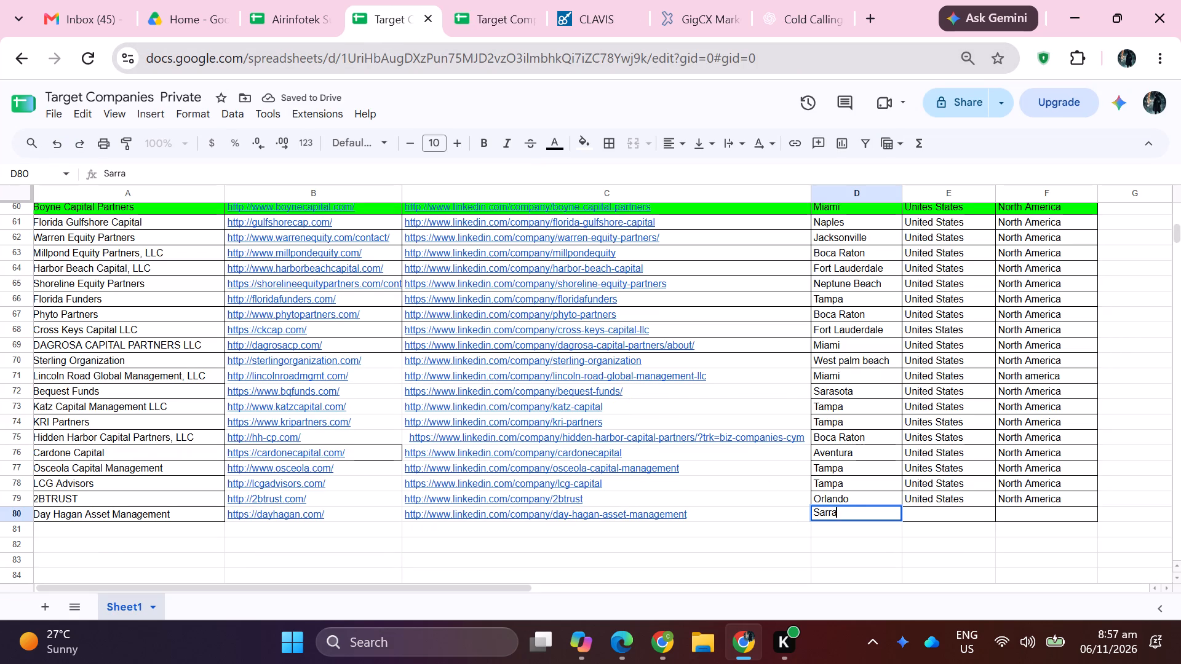
key("BackSpace")
key("BackSpace")
type("asota")
key("Tab")
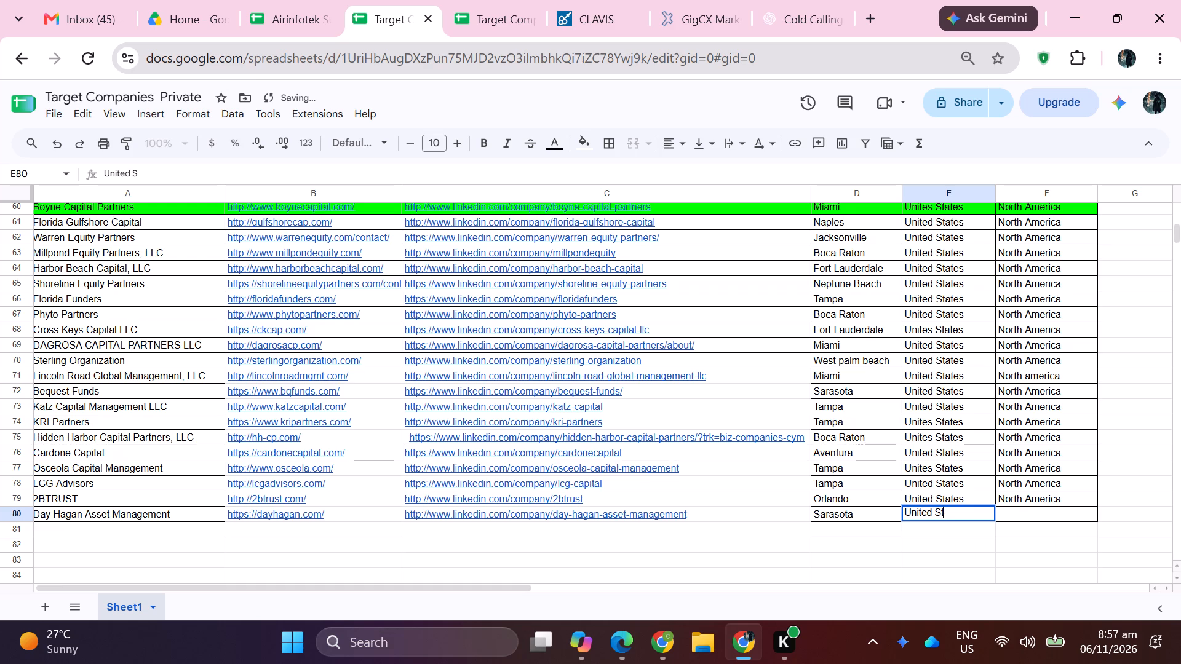
key("Tab")
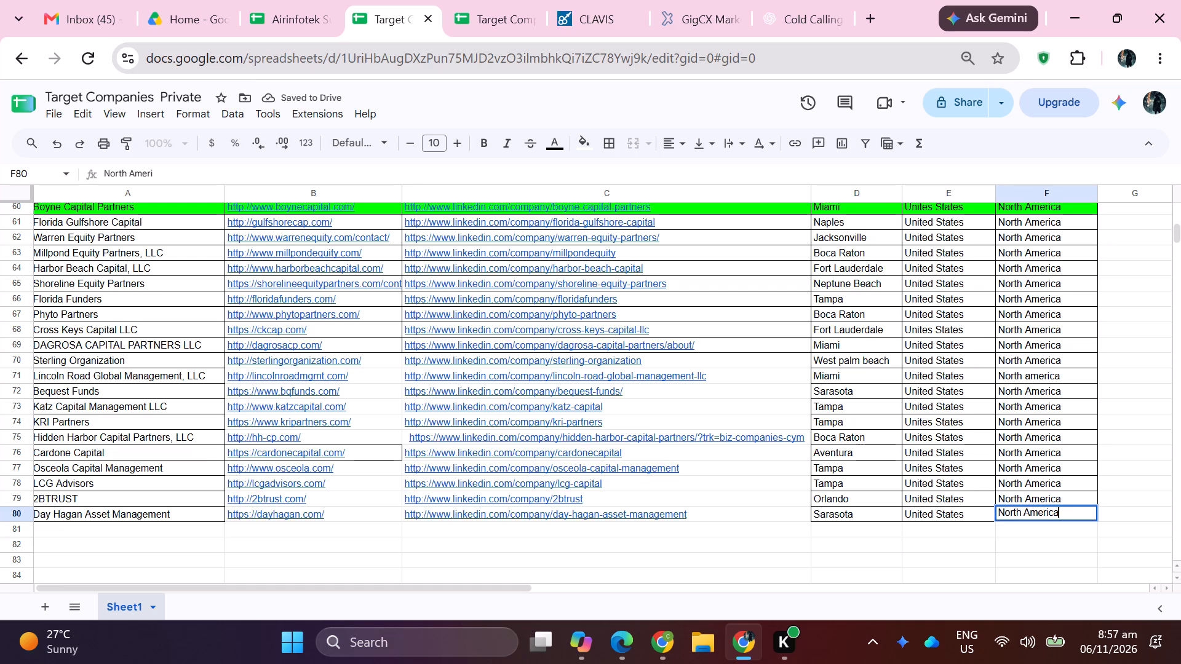
scroll(798, 519, "down", 1)
left_click(581, 489)
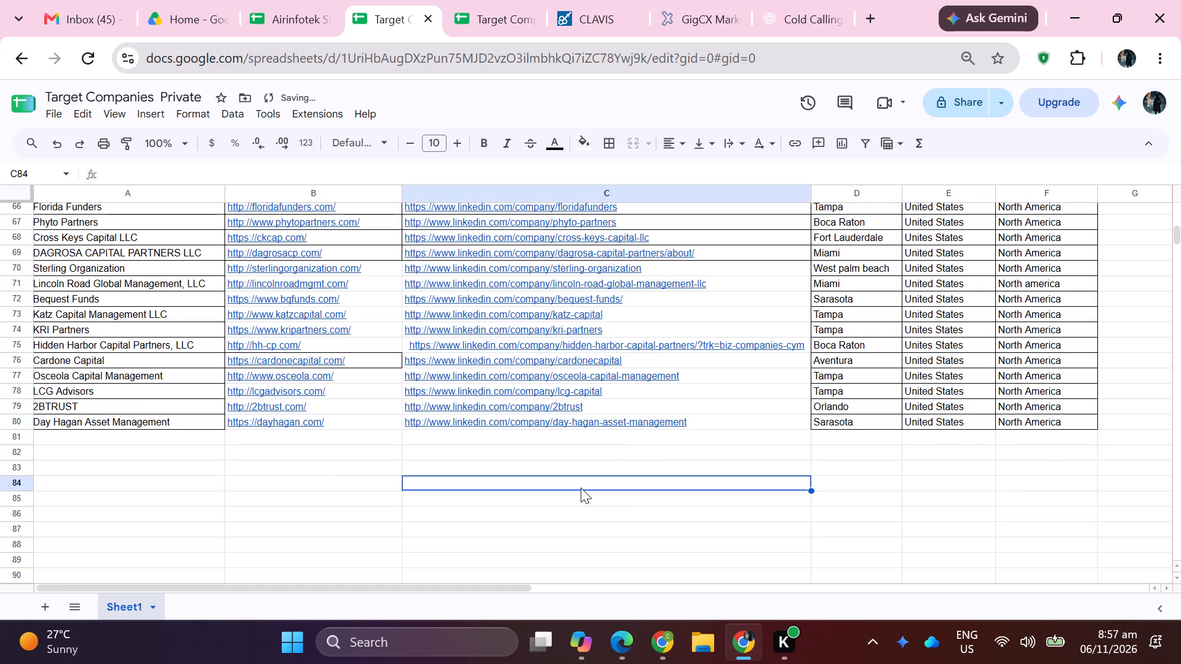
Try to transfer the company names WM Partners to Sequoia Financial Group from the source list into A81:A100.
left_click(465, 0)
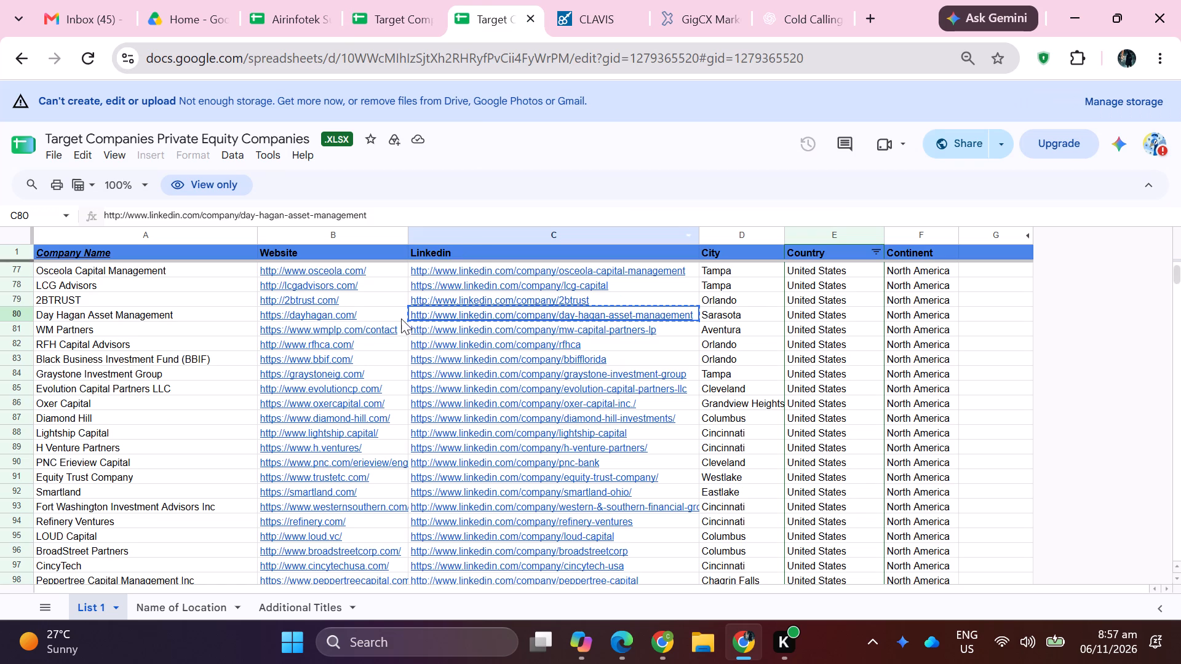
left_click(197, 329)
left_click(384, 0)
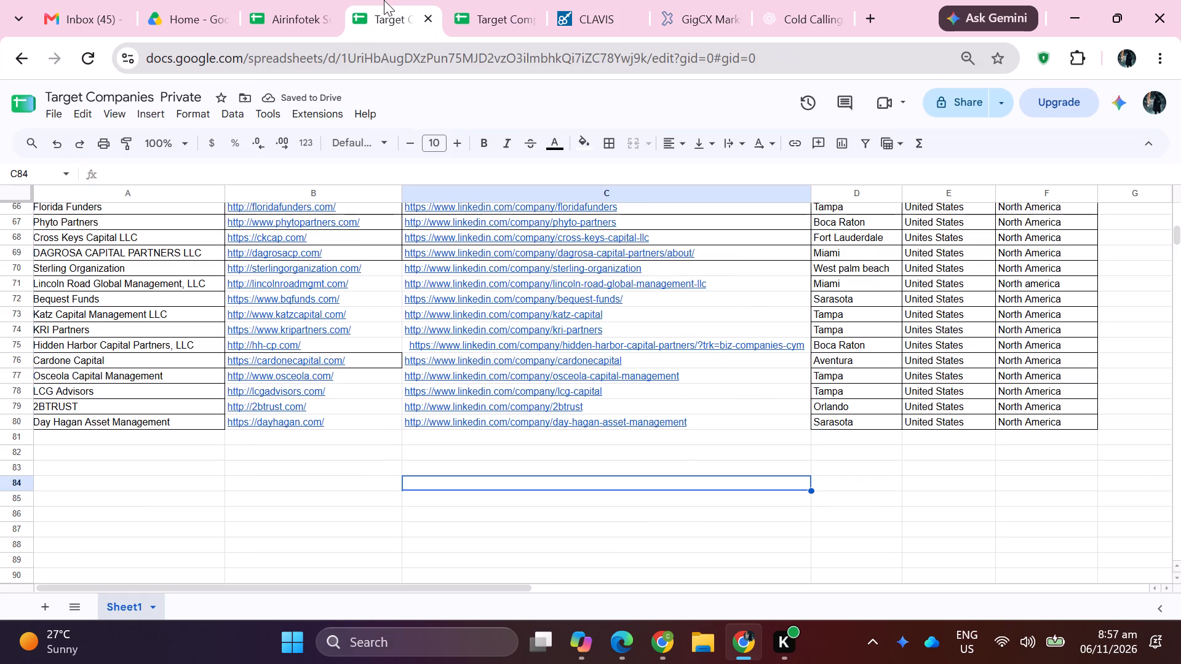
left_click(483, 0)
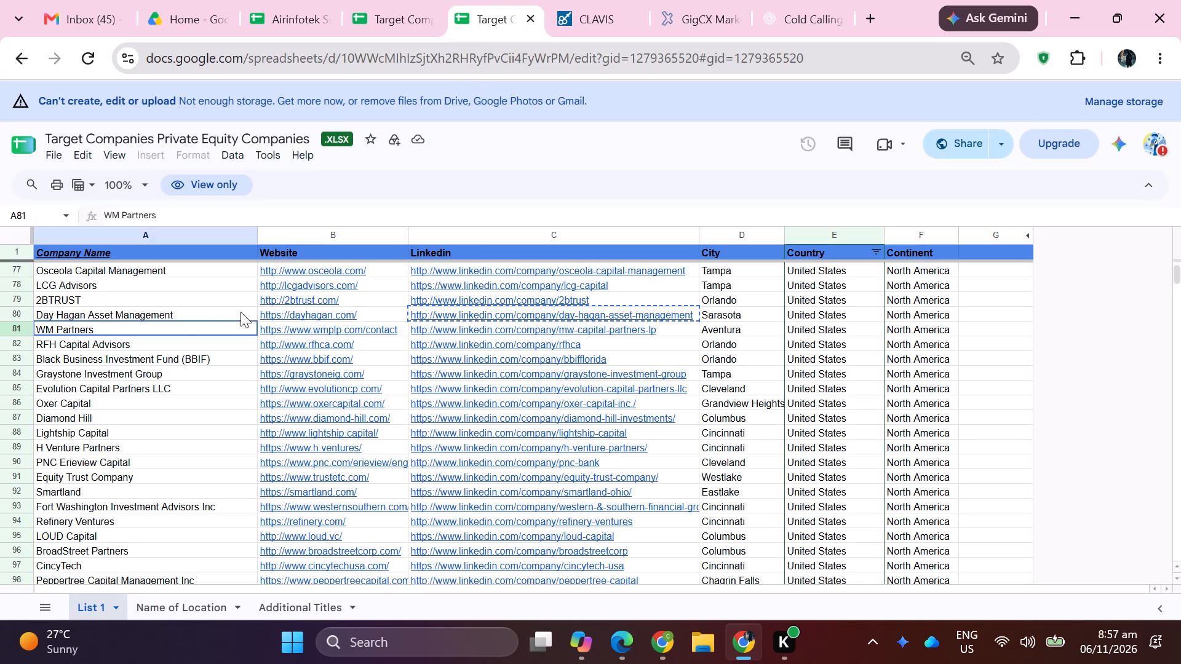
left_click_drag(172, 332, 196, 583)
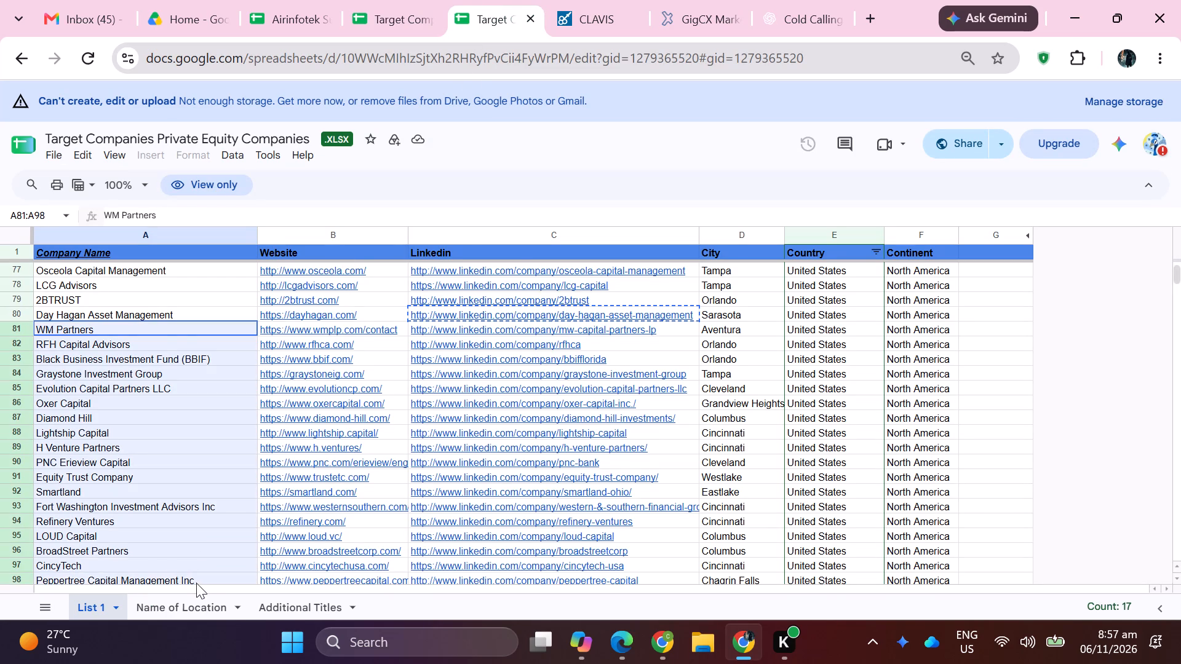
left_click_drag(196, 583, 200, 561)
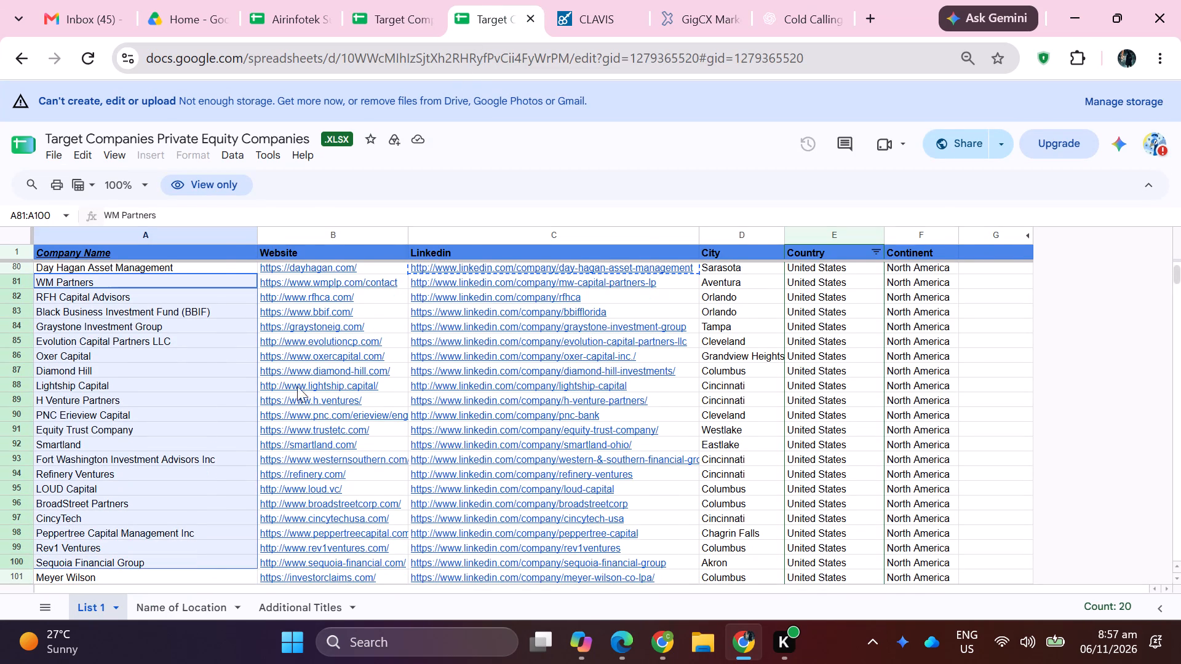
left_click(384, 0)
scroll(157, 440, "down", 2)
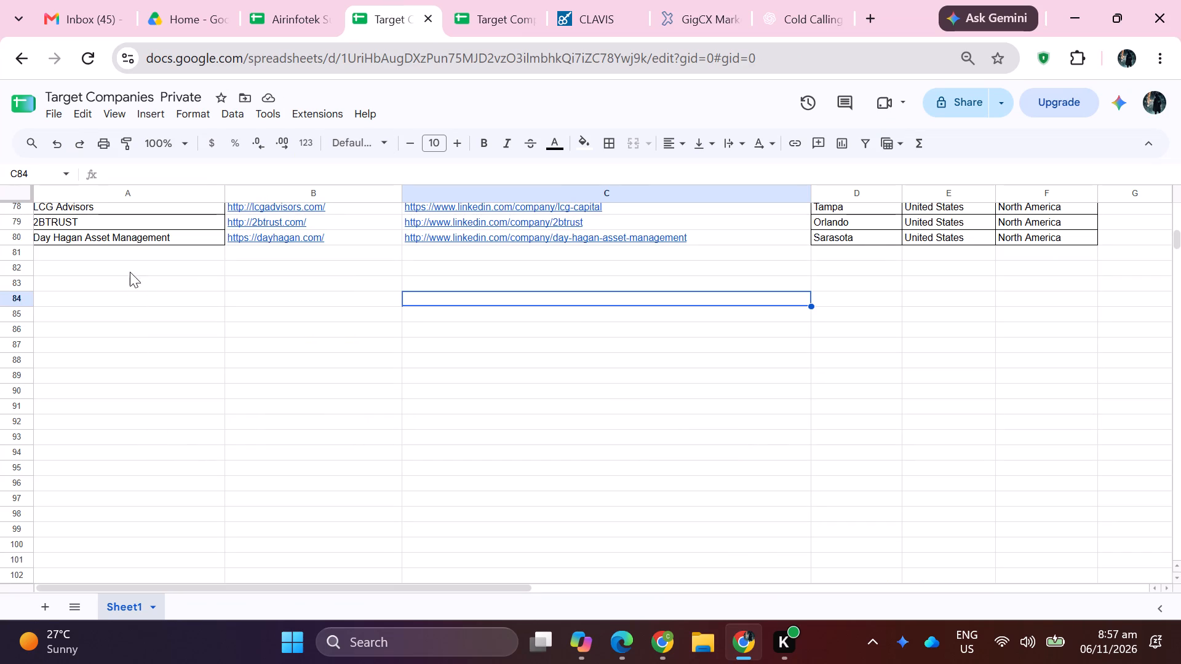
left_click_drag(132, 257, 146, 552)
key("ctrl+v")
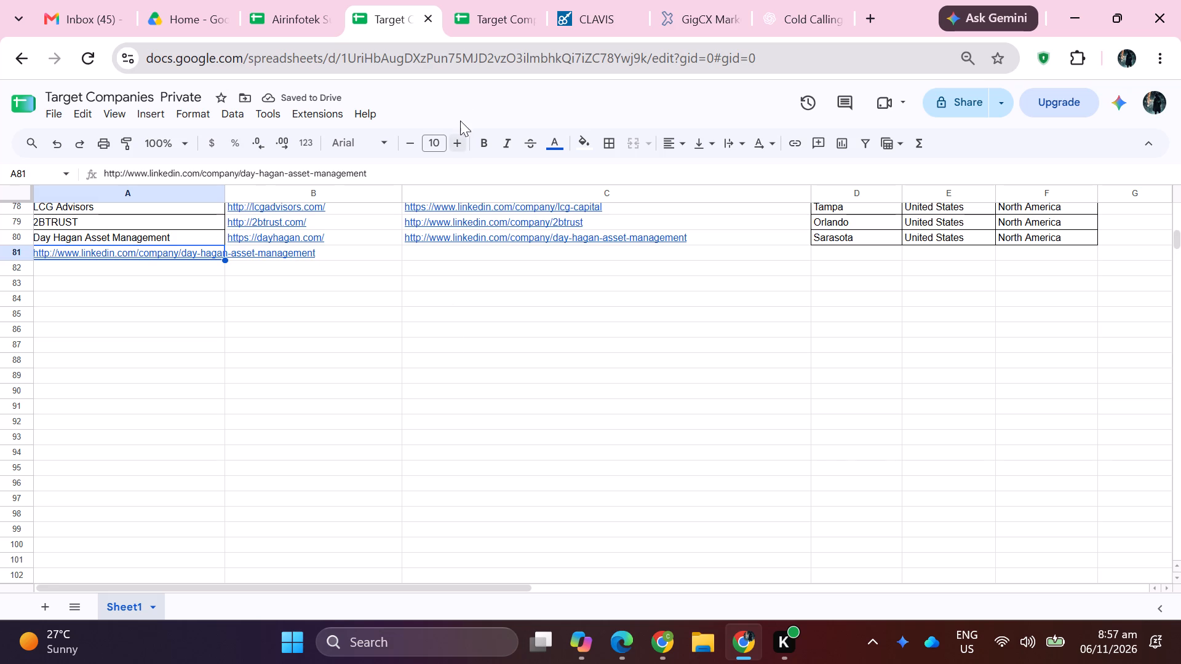
Copy the company names WM Partners to Sequoia Financial Group from the source list into A81:A100, clearing the stray LinkedIn link from A81.
left_click(476, 17)
left_click(344, 349)
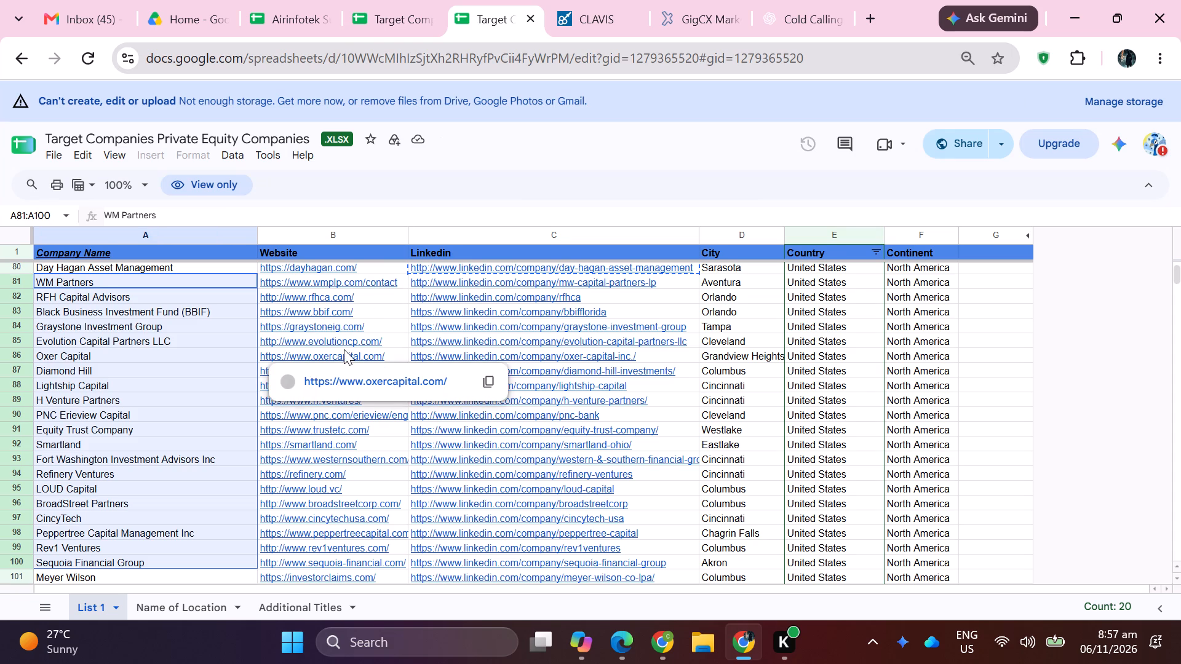
left_click_drag(118, 279, 165, 543)
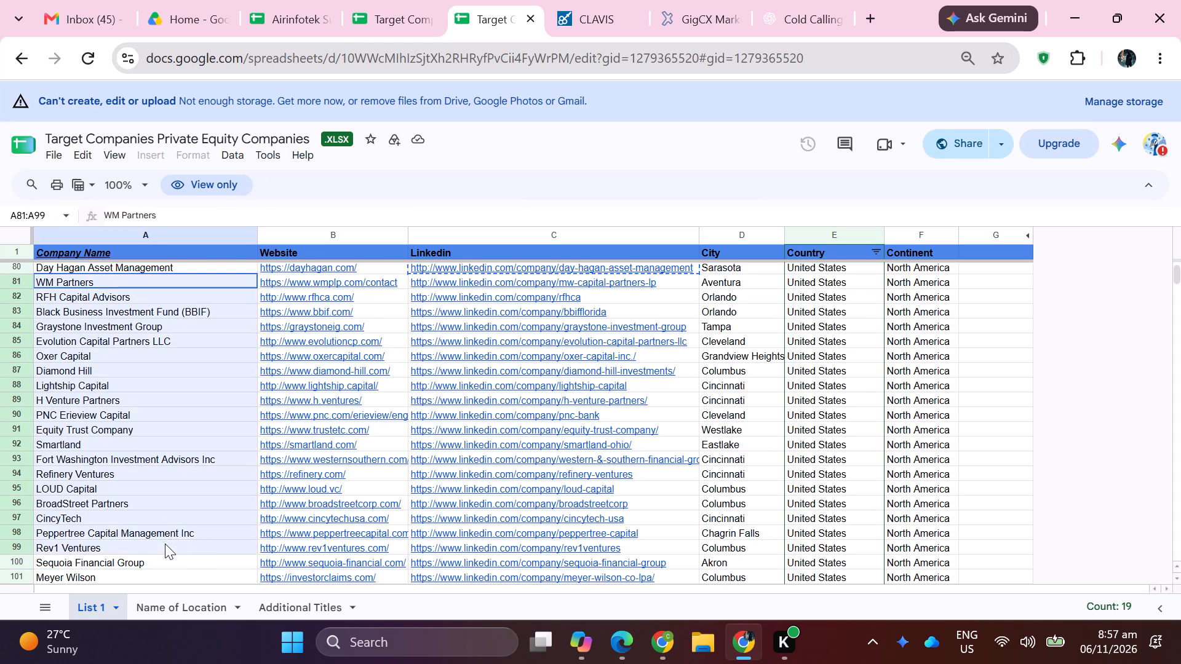
left_click_drag(165, 543, 163, 559)
key("ctrl+c")
left_click(386, 12)
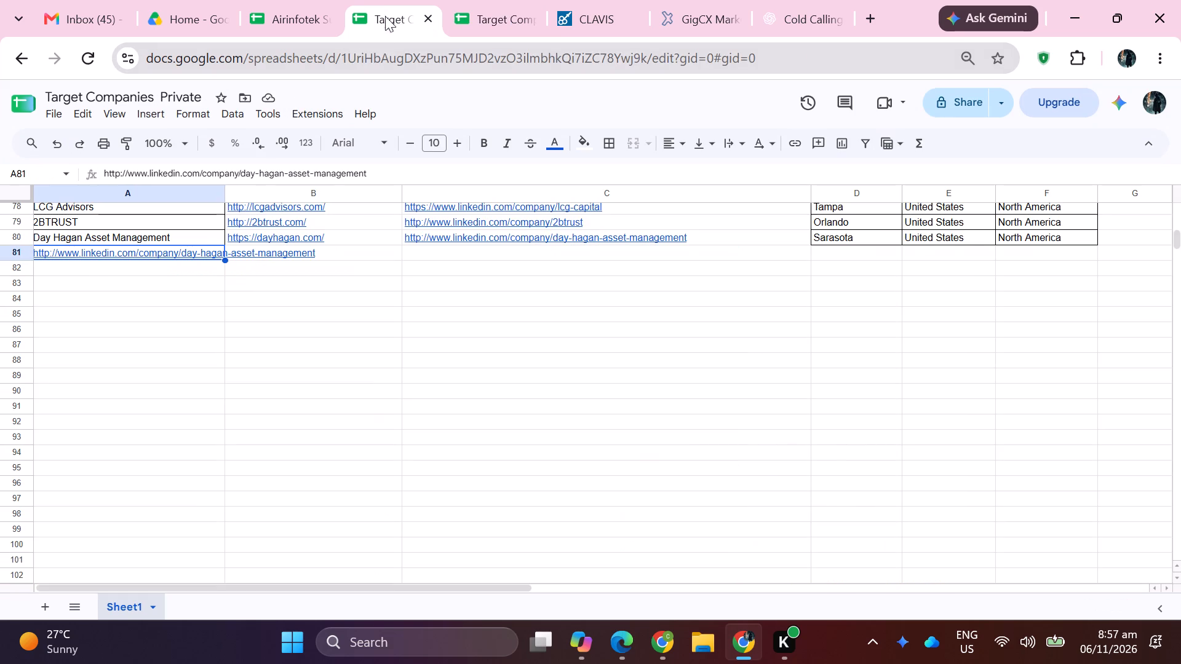
left_click(183, 255)
key("BackSpace")
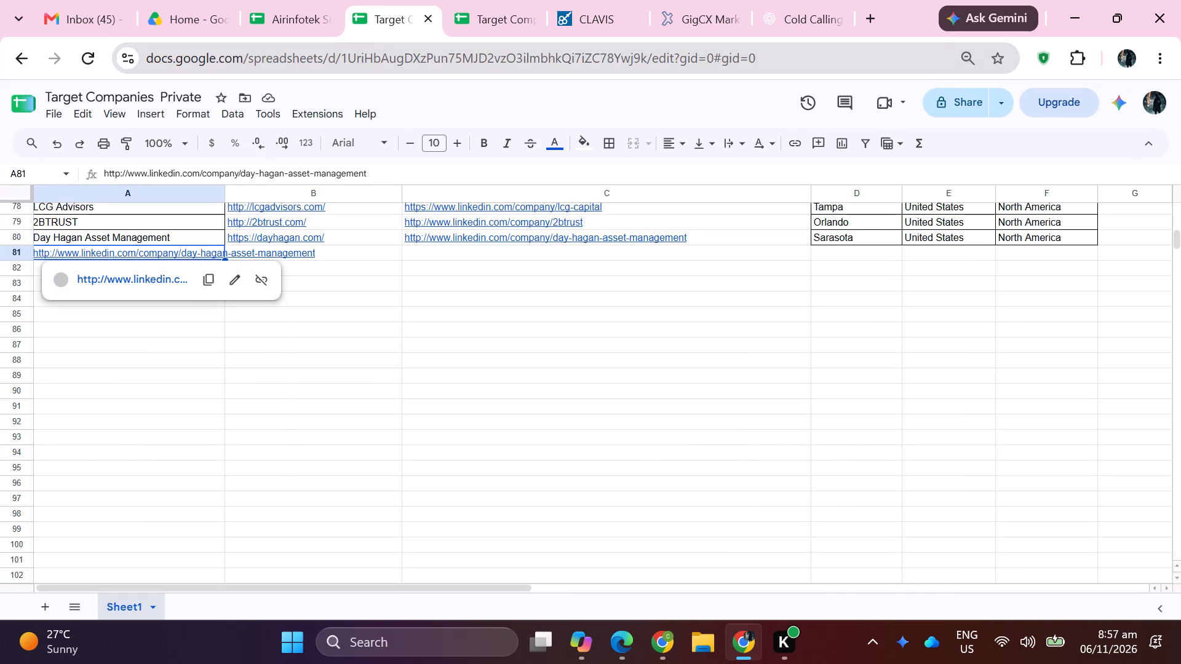
left_click(492, 349)
left_click_drag(108, 252, 115, 549)
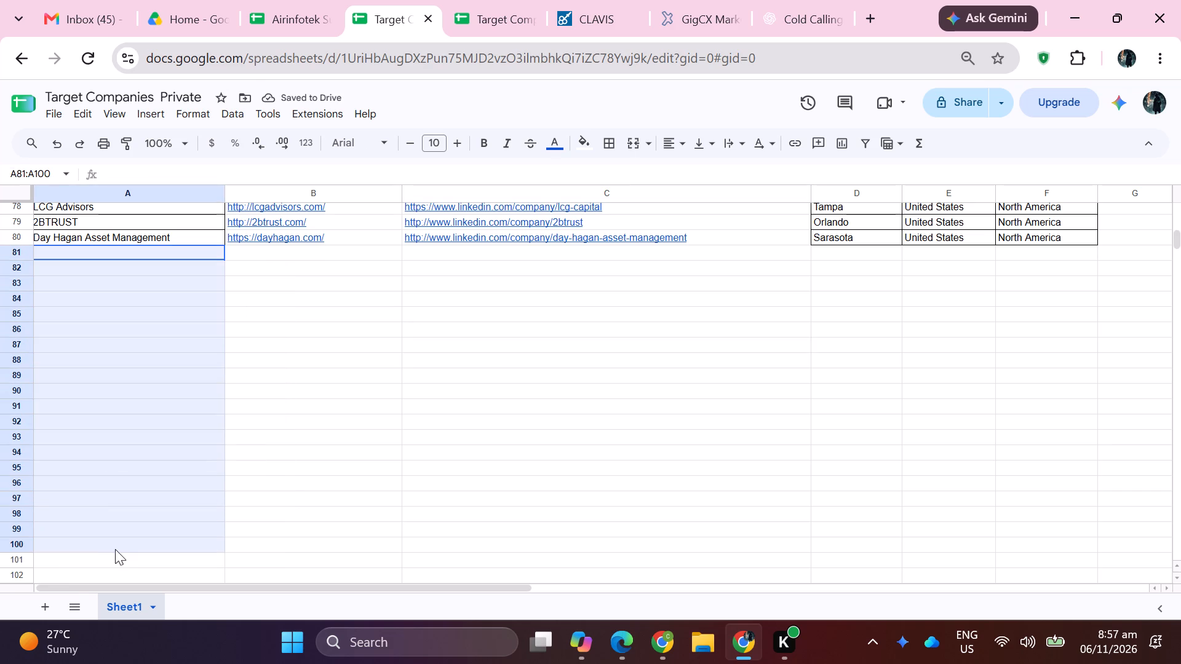
left_click_drag(115, 549, 121, 542)
key("ctrl+v")
left_click(440, 497)
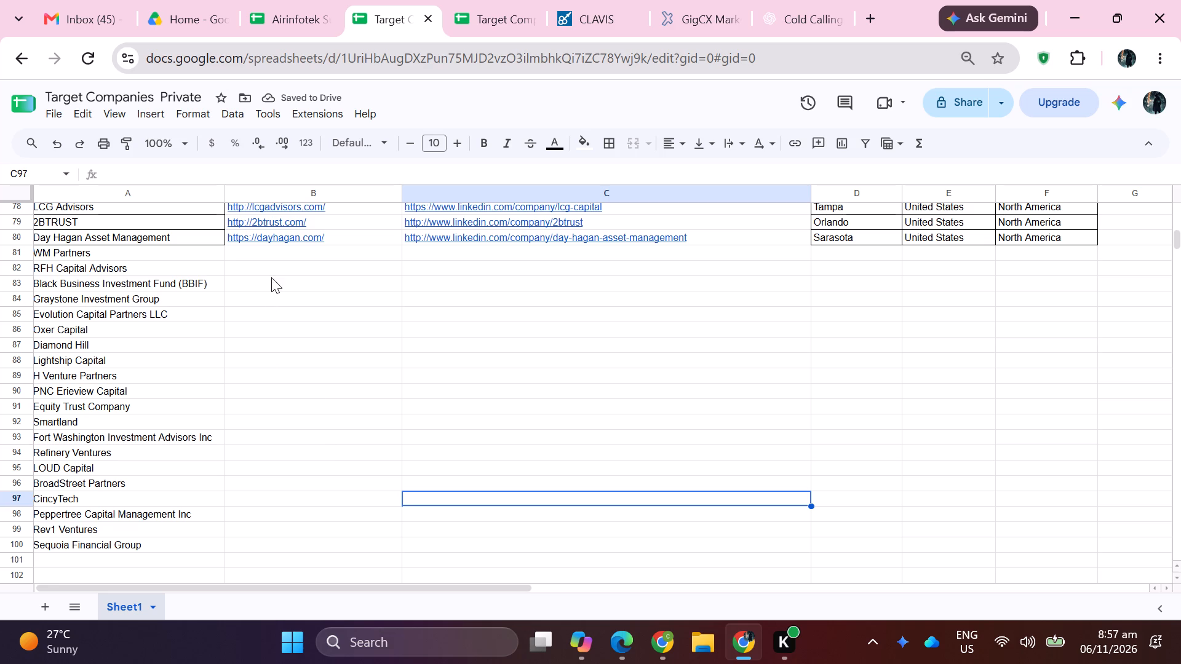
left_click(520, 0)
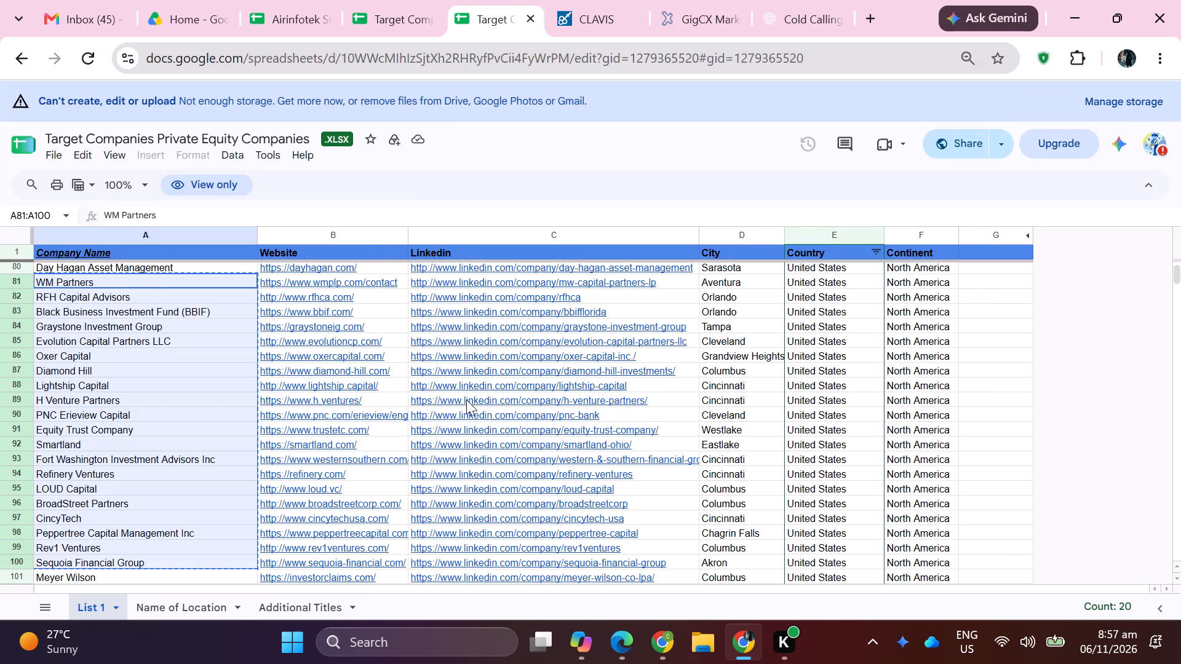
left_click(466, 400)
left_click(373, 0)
Apply all borders to A59:F100, from White Wolf Capital Group to Sequoia Financial Group.
scroll(443, 364, "up", 5)
scroll(443, 364, "down", 1)
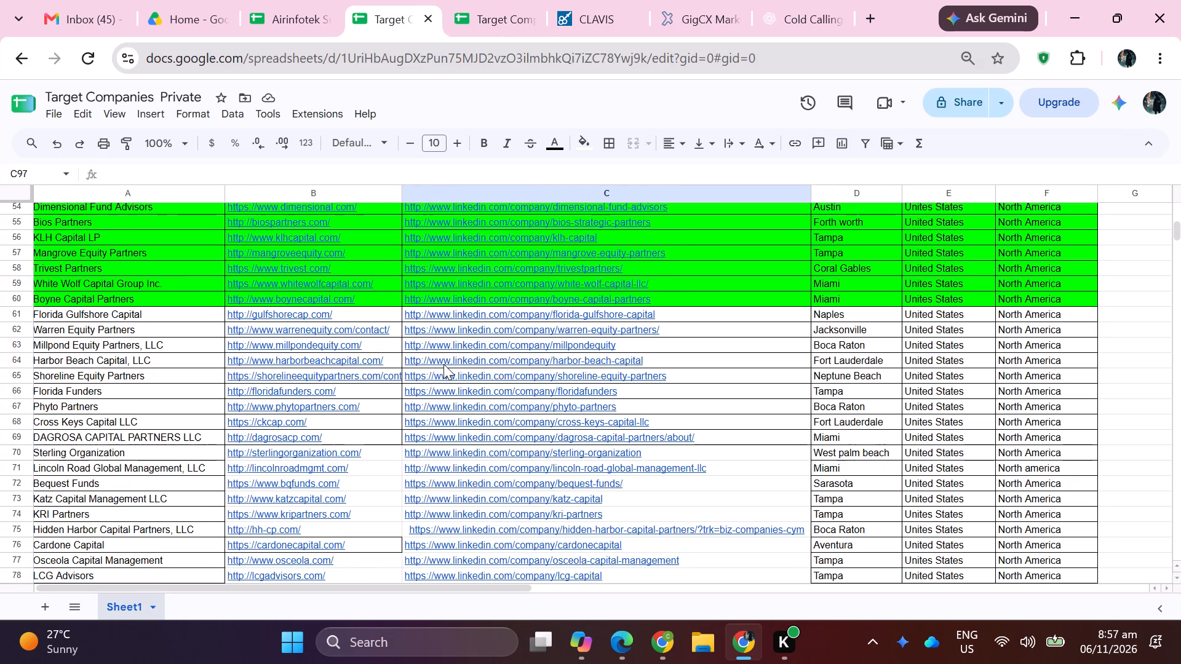
left_click_drag(196, 285, 1014, 606)
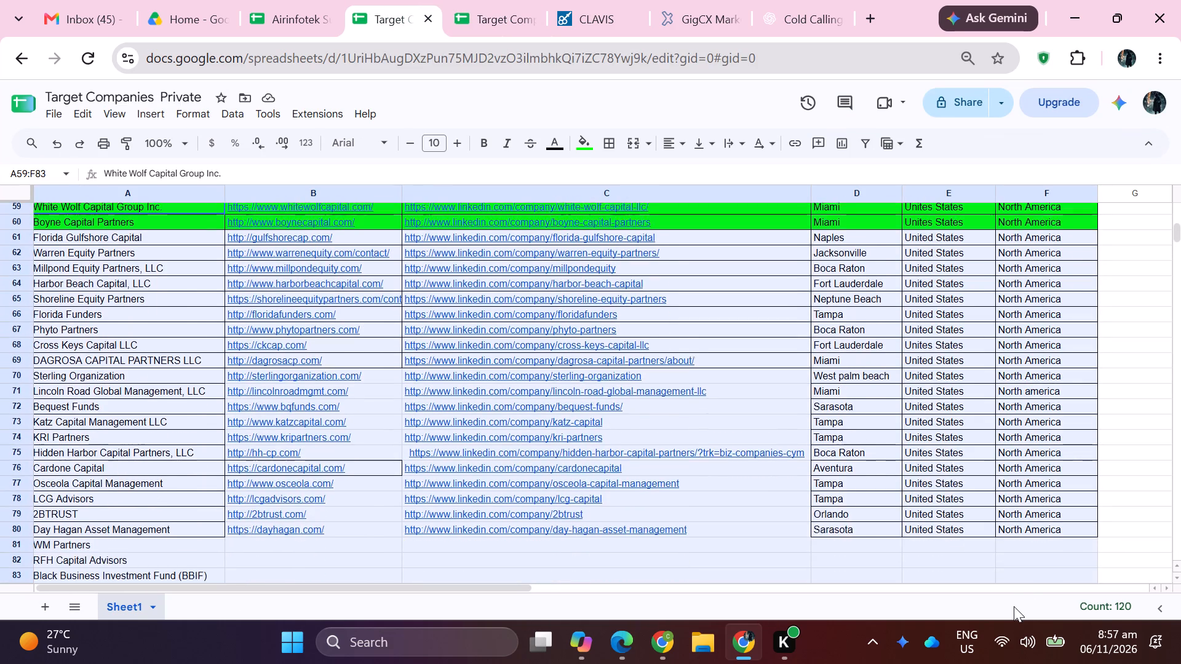
left_click_drag(1014, 606, 1066, 601)
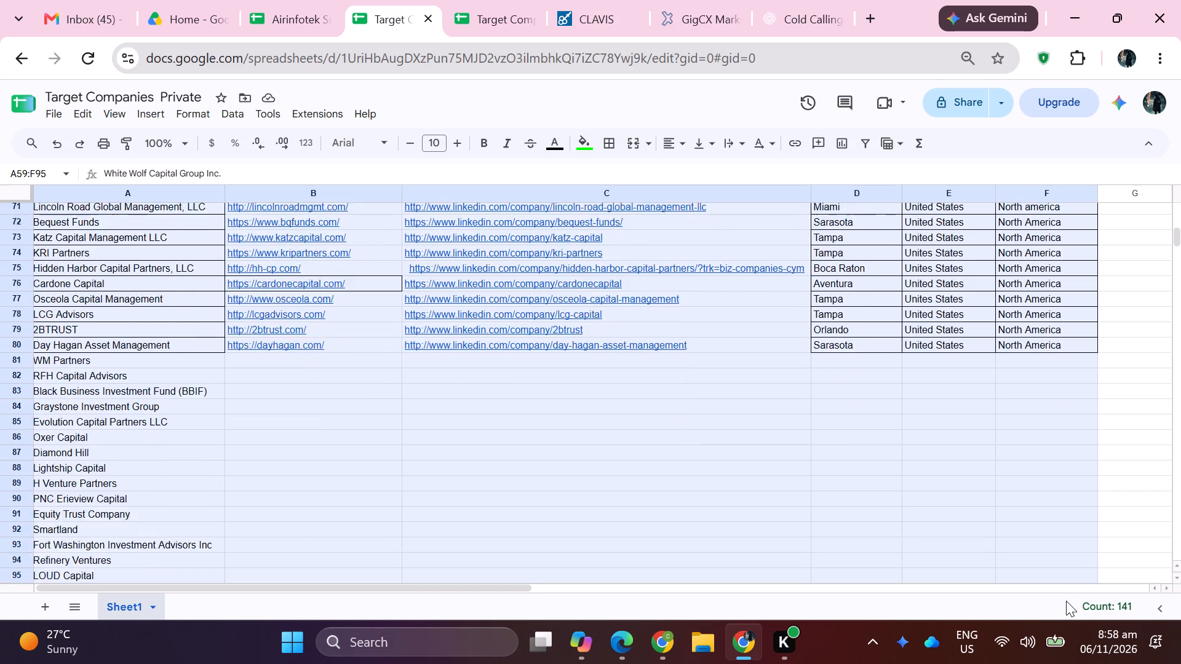
left_click_drag(1066, 601, 1068, 515)
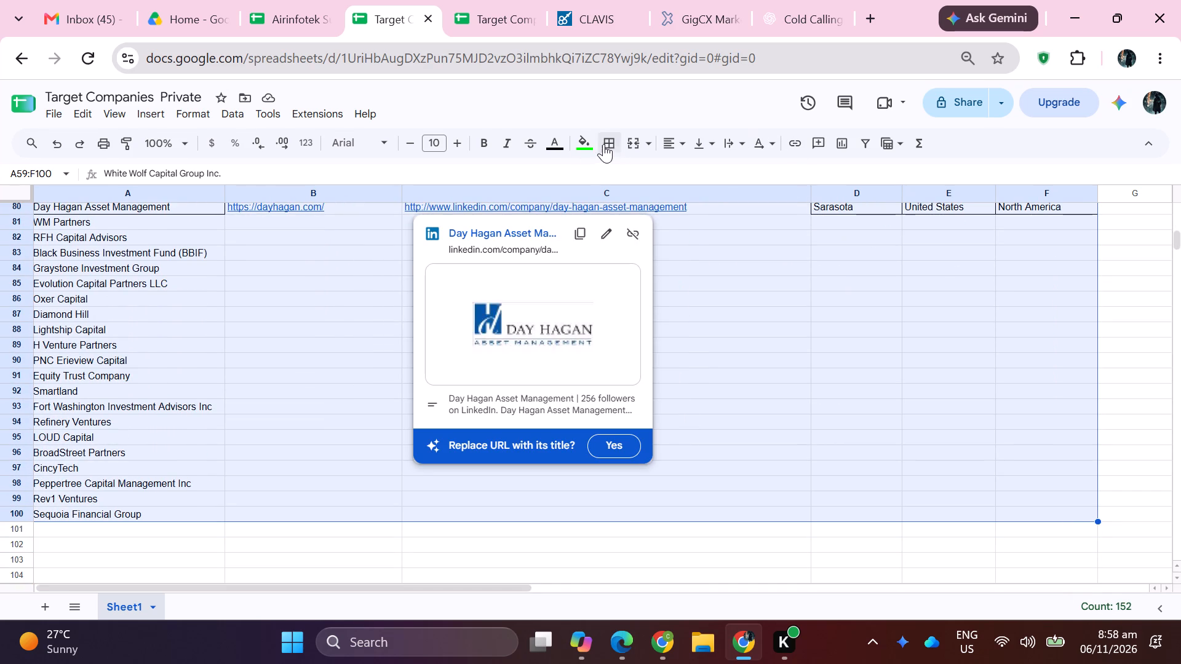
left_click(616, 138)
left_click(618, 175)
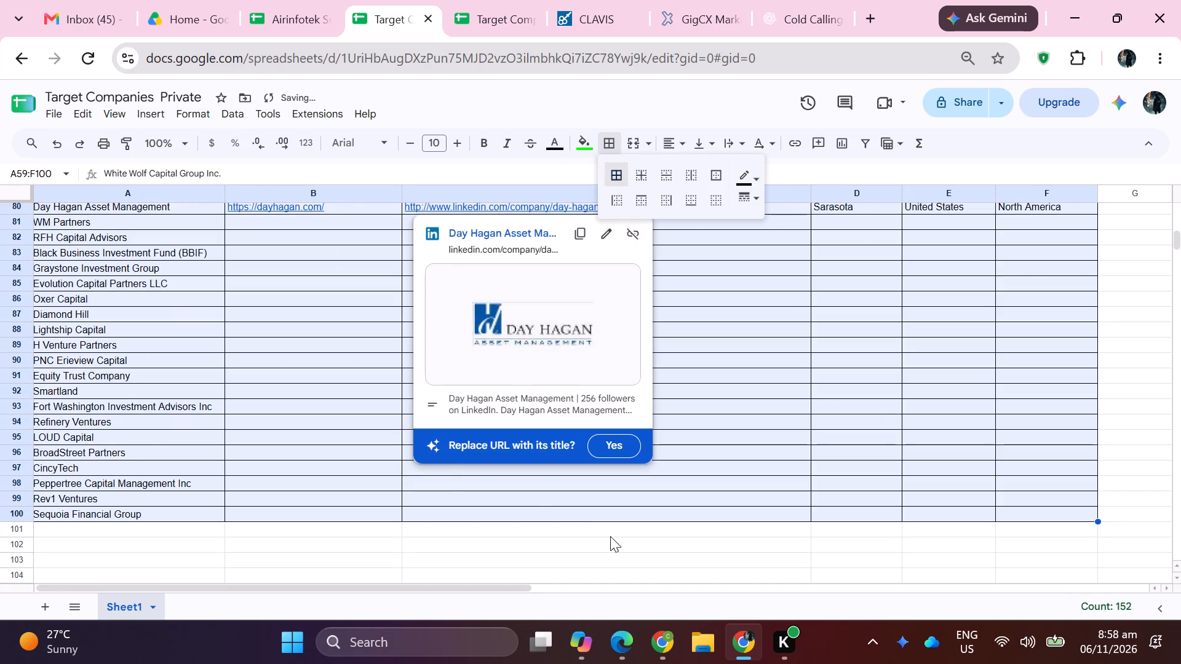
left_click(720, 569)
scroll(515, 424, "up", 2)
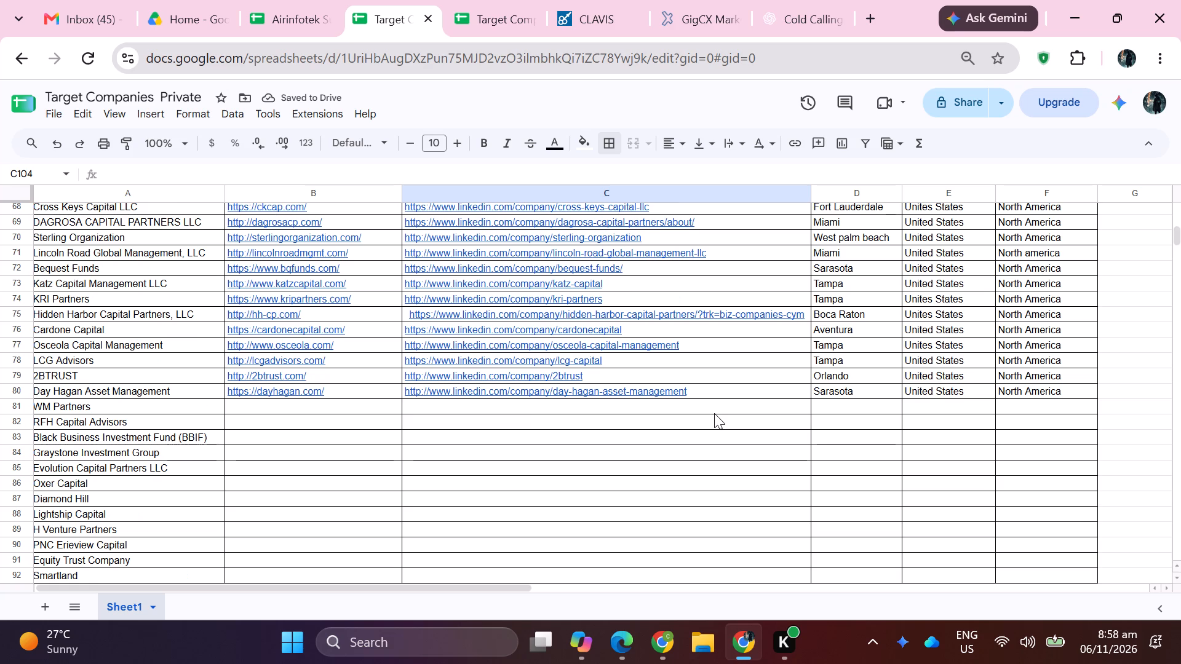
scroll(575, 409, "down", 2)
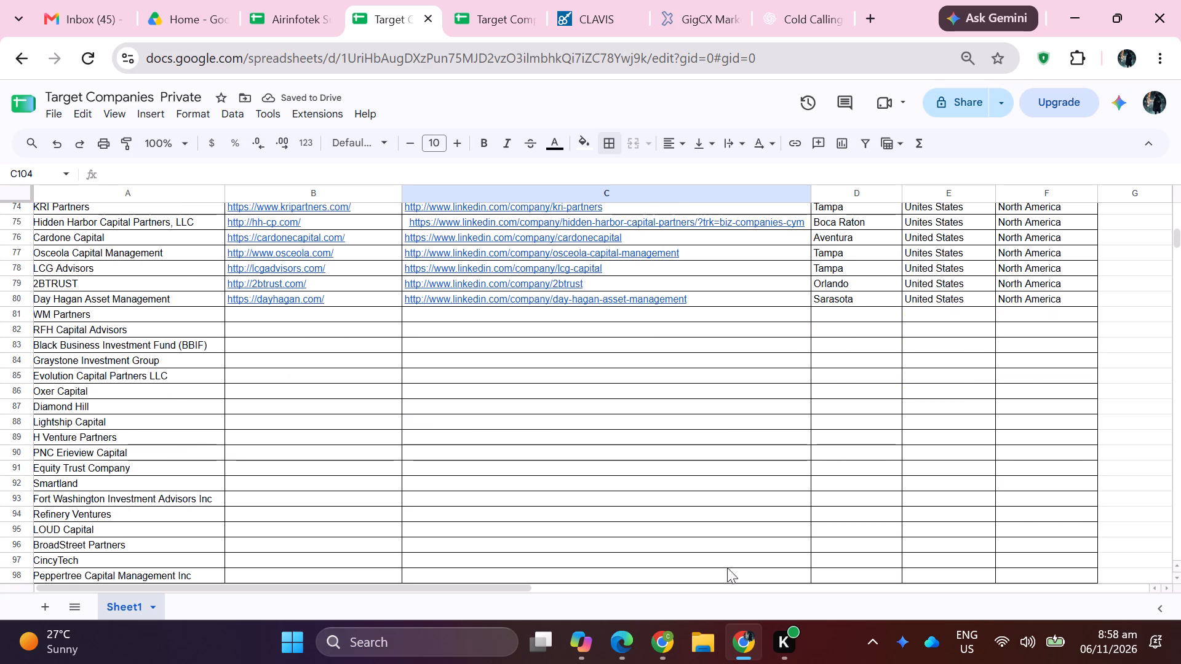